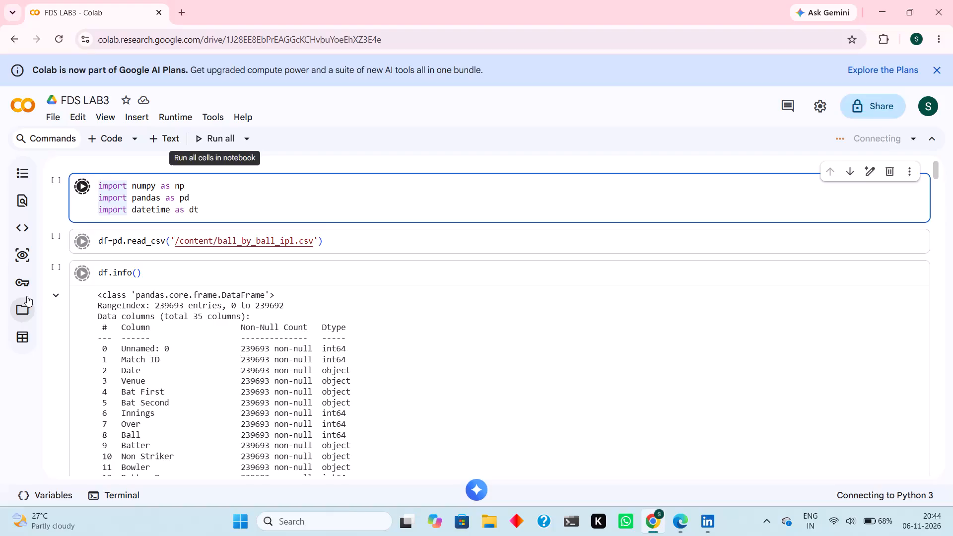
# Check which files are available in the notebook's runtime storage.
pyautogui.click(24, 303)
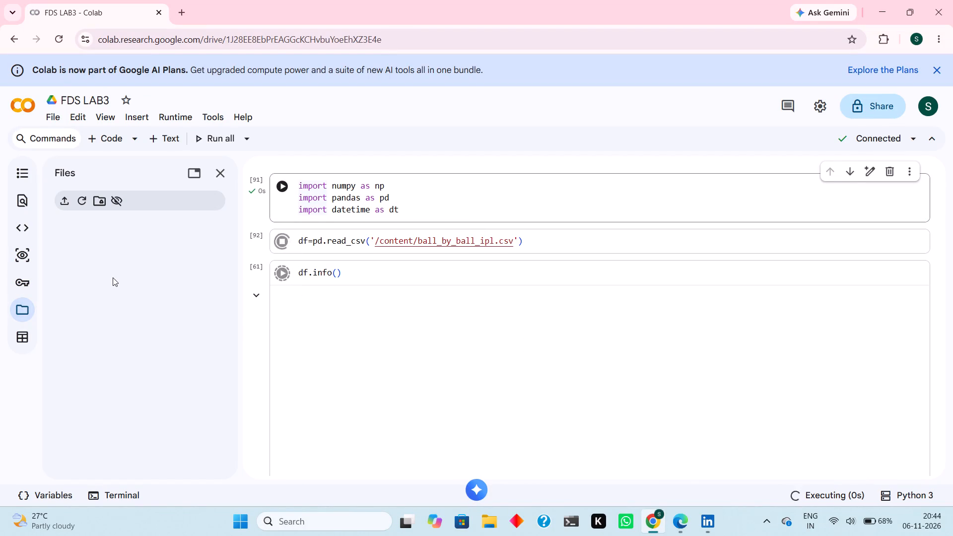
pyautogui.click(214, 168)
# Clear the last code cell of the notebook and rewrite it as print("range ").
pyautogui.scroll(-13, 225, 307)
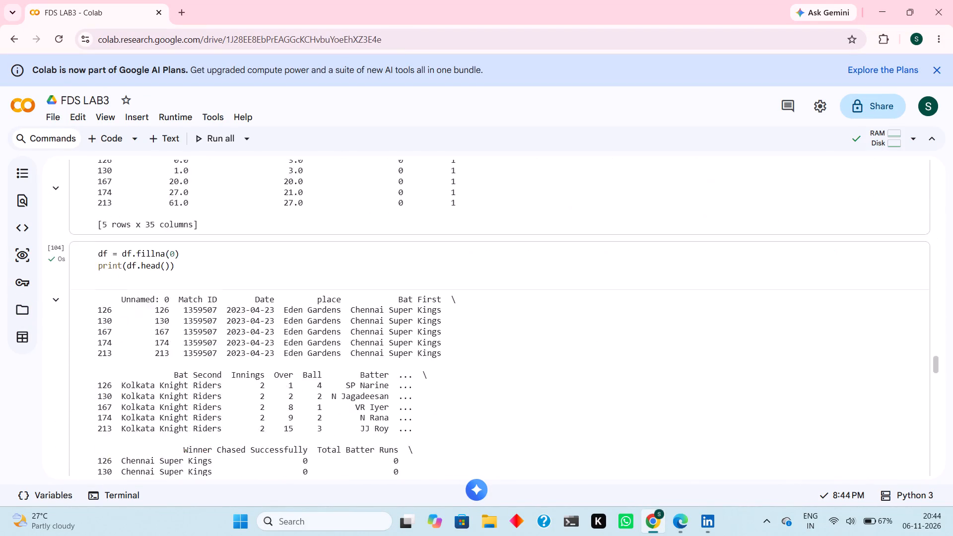
pyautogui.scroll(-3, 225, 307)
pyautogui.scroll(1, 225, 307)
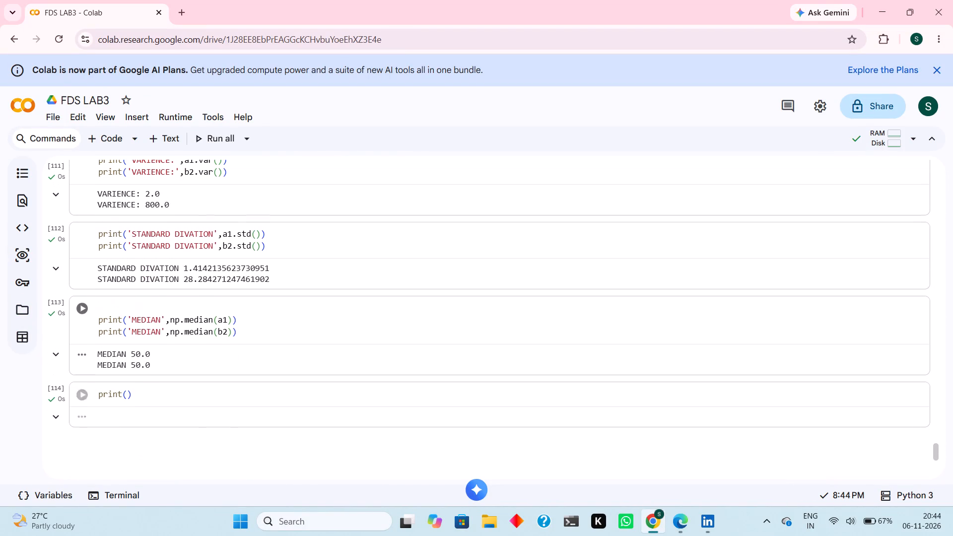
pyautogui.scroll(2, 225, 307)
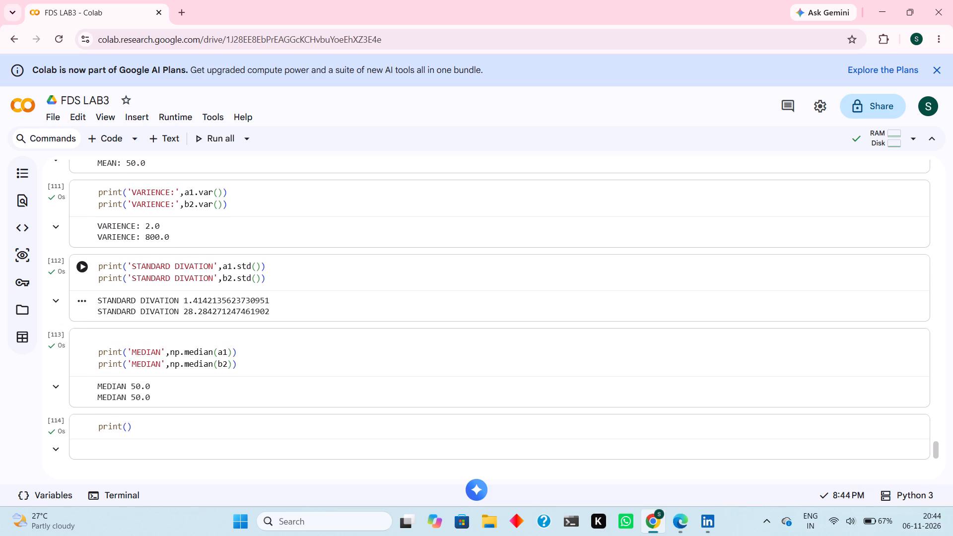
pyautogui.scroll(-2, 225, 307)
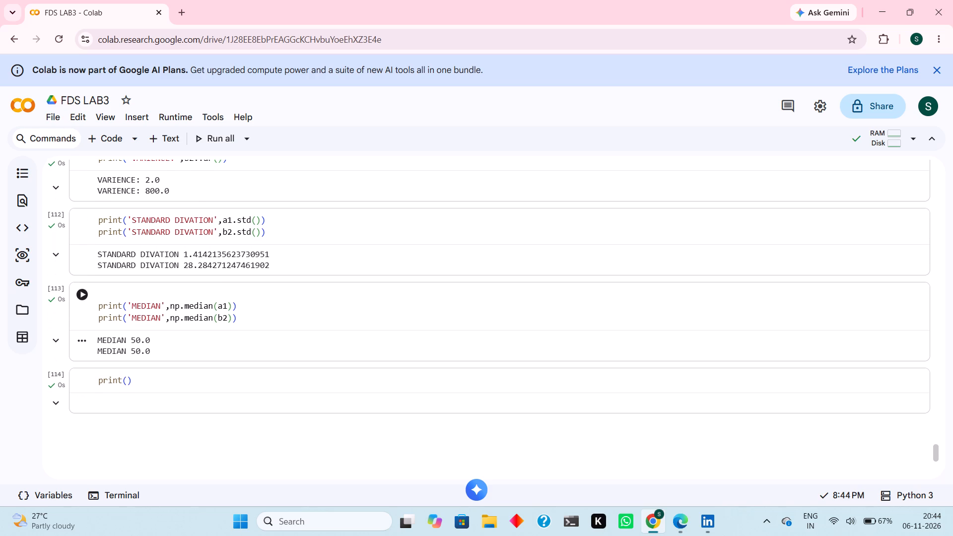
pyautogui.scroll(1, 236, 300)
pyautogui.scroll(-1, 236, 300)
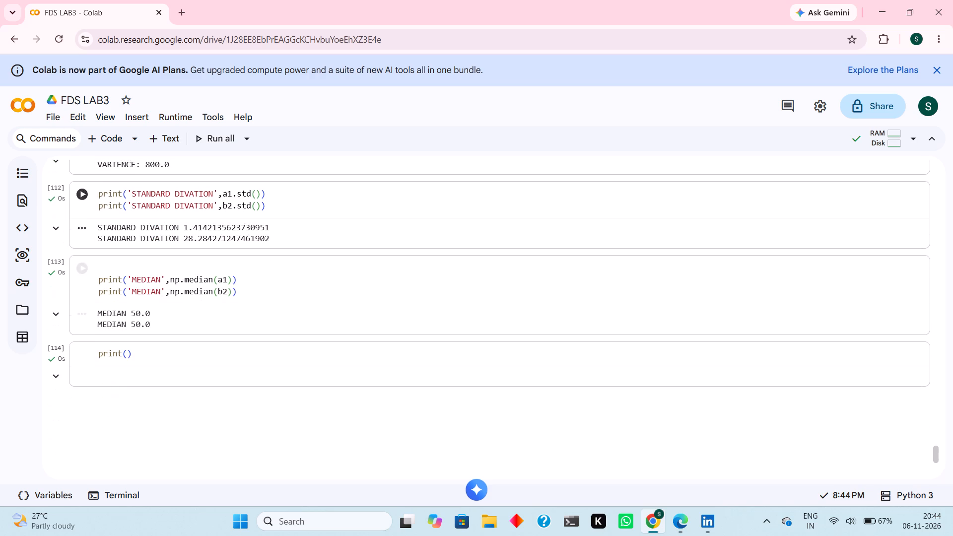
pyautogui.click(159, 350)
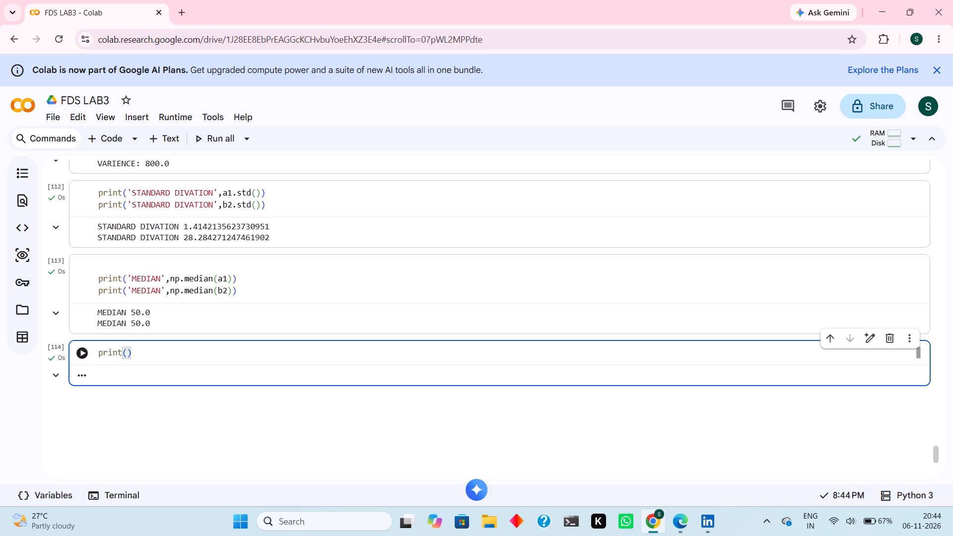
pyautogui.press('BackSpace')
pyautogui.press('BackSpace')
pyautogui.press('BackSpace')
pyautogui.press('BackSpace')
pyautogui.press('BackSpace')
pyautogui.press('BackSpace')
pyautogui.press('BackSpace')
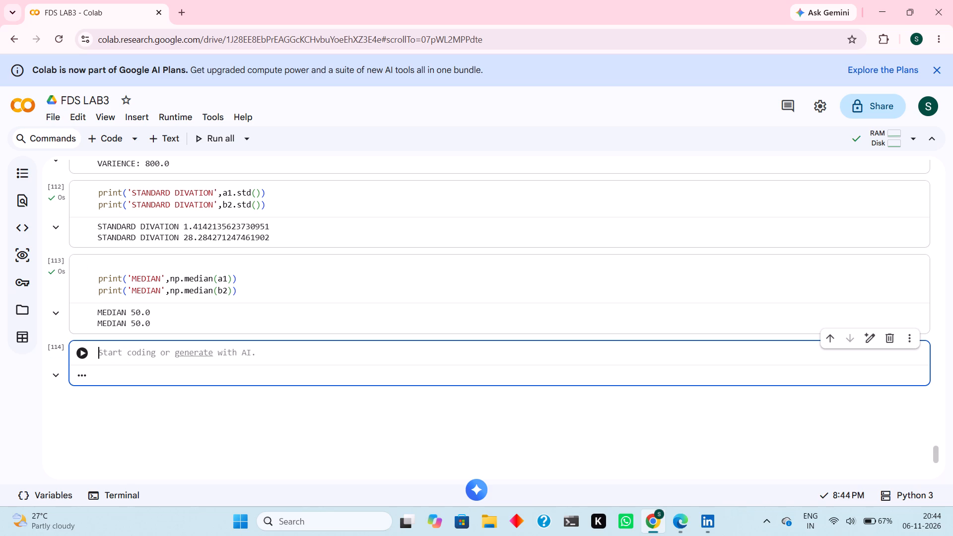
pyautogui.write('print(')
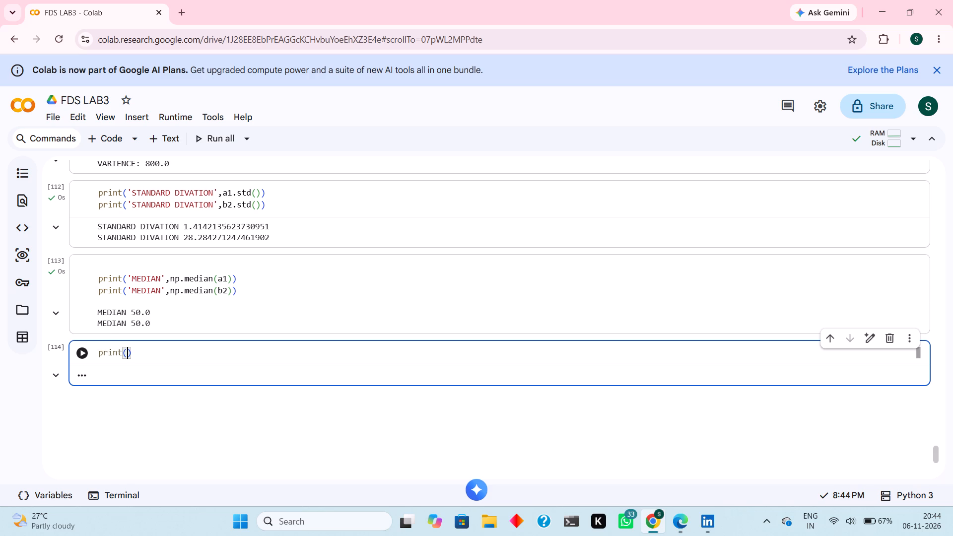
pyautogui.hotkey('shift', '"')
pyautogui.write('range')
pyautogui.press('space')
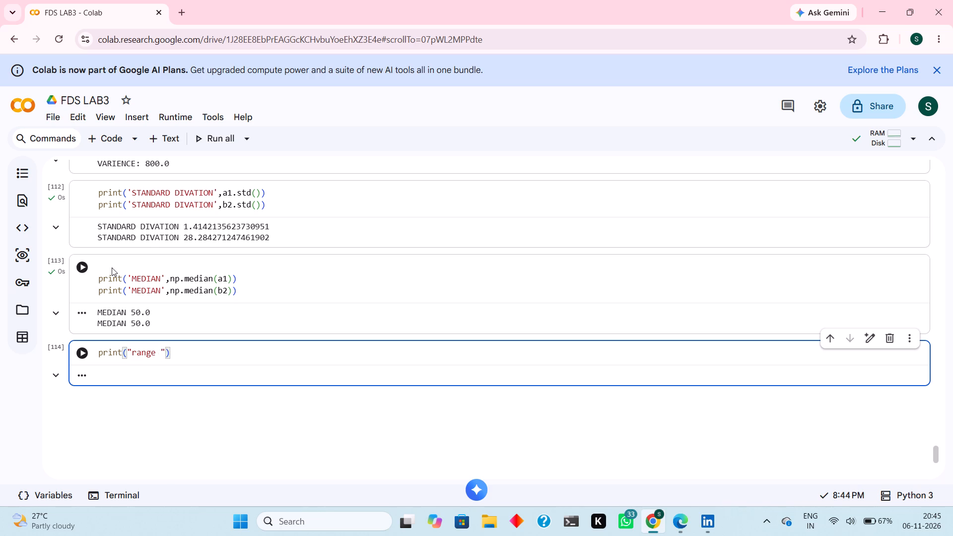
# Review the a1 and b2 array definitions and how the earlier MEAN, VARIENCE and STANDARD DIVATION cells are written.
pyautogui.scroll(6, 162, 250)
pyautogui.scroll(-2, 162, 250)
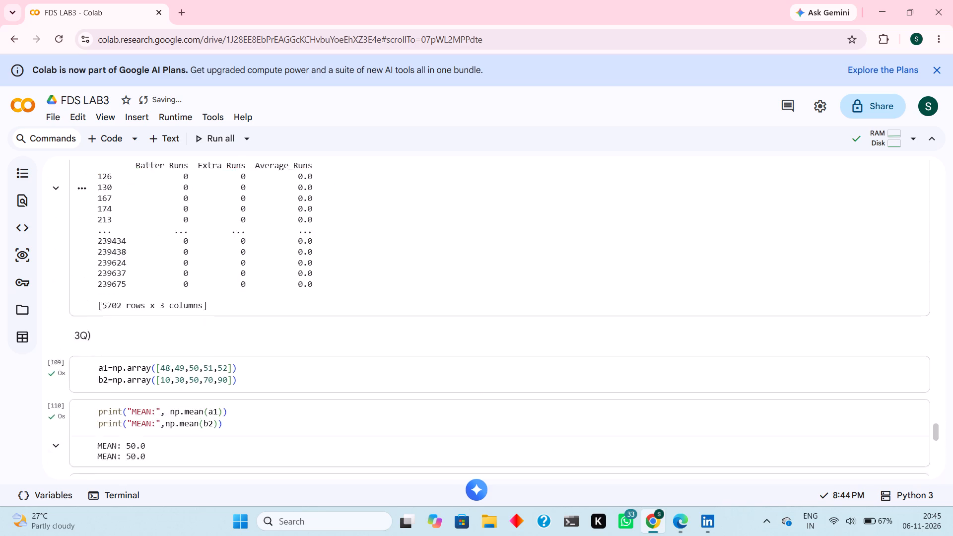
pyautogui.scroll(-3, 162, 250)
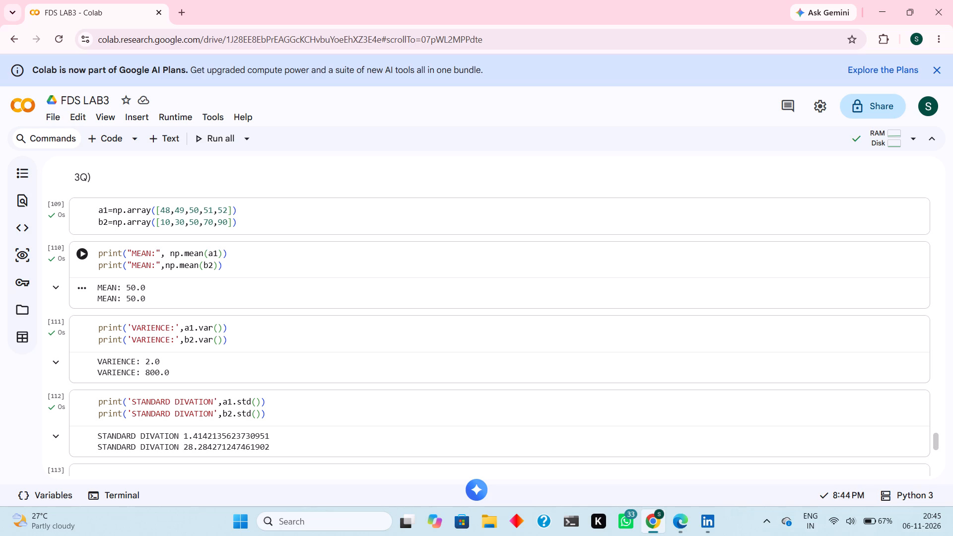
pyautogui.click(152, 252)
pyautogui.press('space')
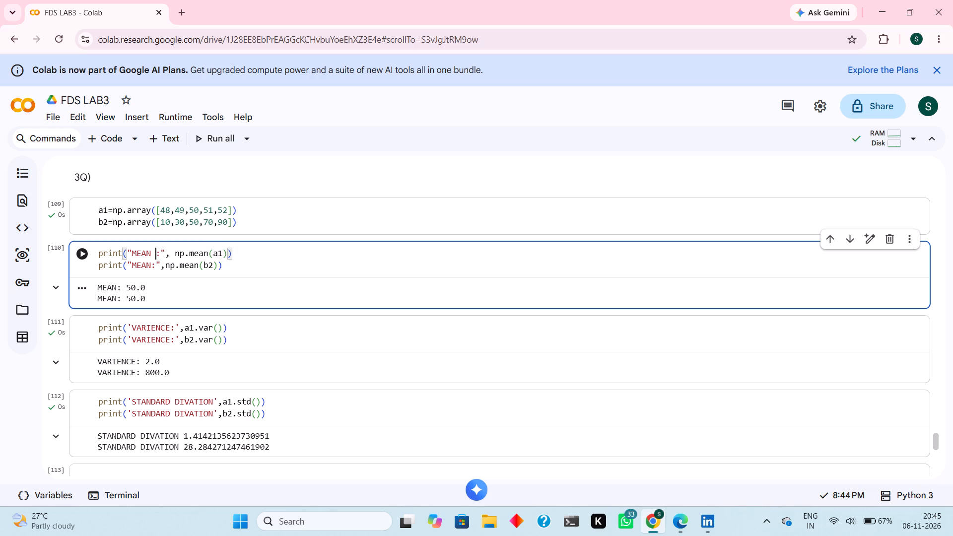
pyautogui.press('BackSpace')
pyautogui.scroll(-1, 167, 279)
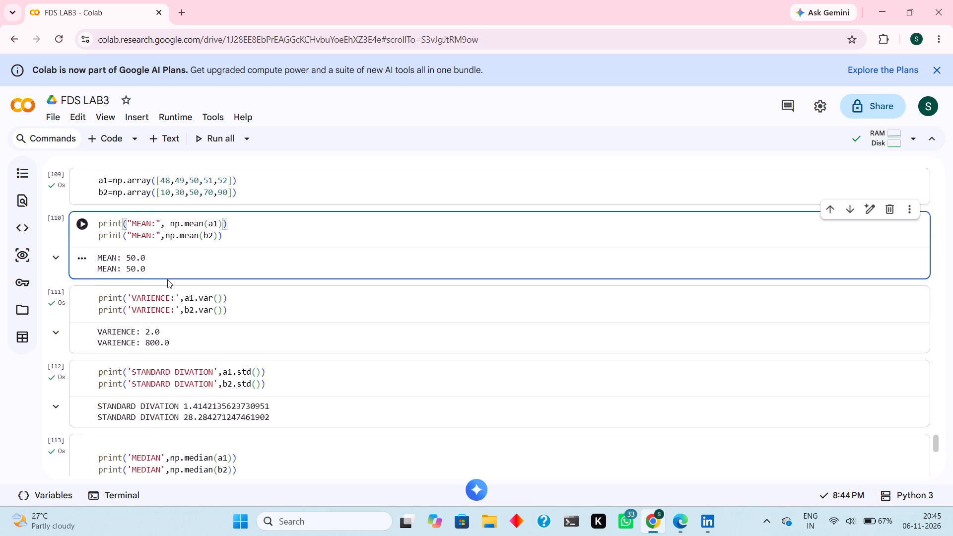
pyautogui.scroll(-1, 167, 279)
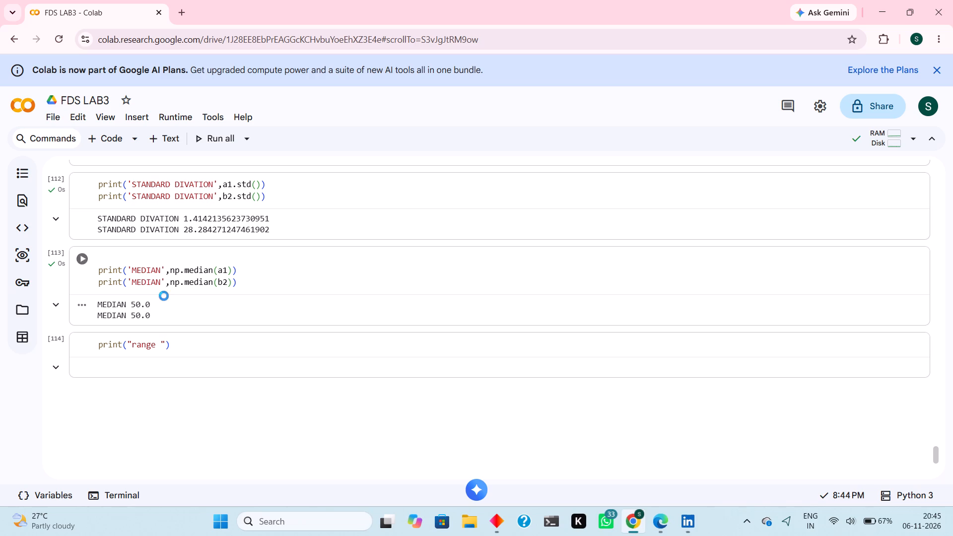
# Extend the last cell to print "range:" with np.max(a1)-np.min(a1), accepting the suggested matching line for b2.
pyautogui.click(159, 346)
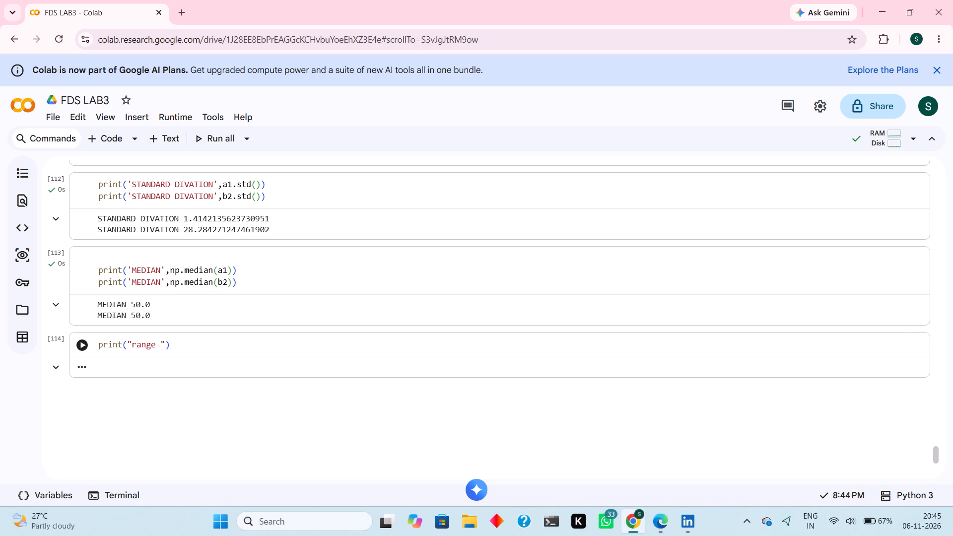
pyautogui.press('BackSpace')
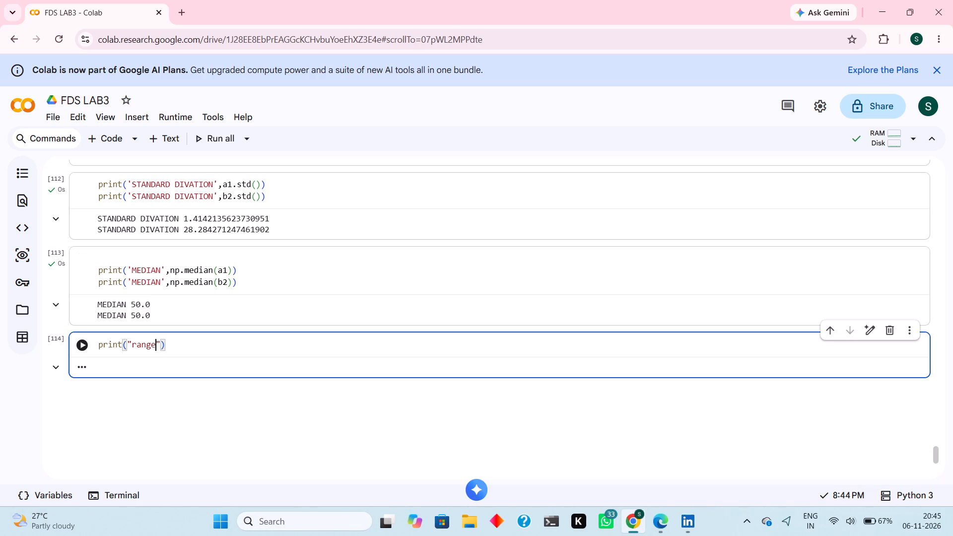
pyautogui.hotkey('shift', ':')
pyautogui.press('Right')
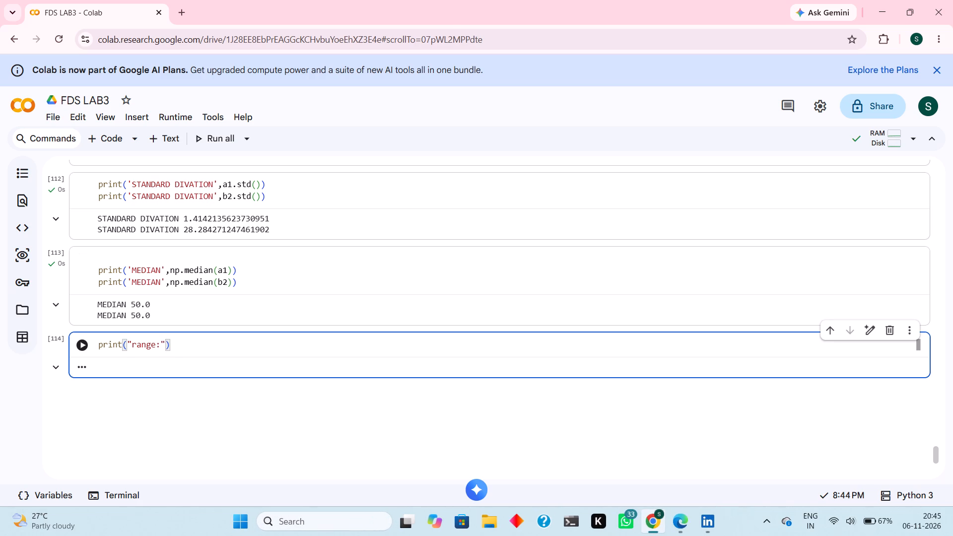
pyautogui.write('np')
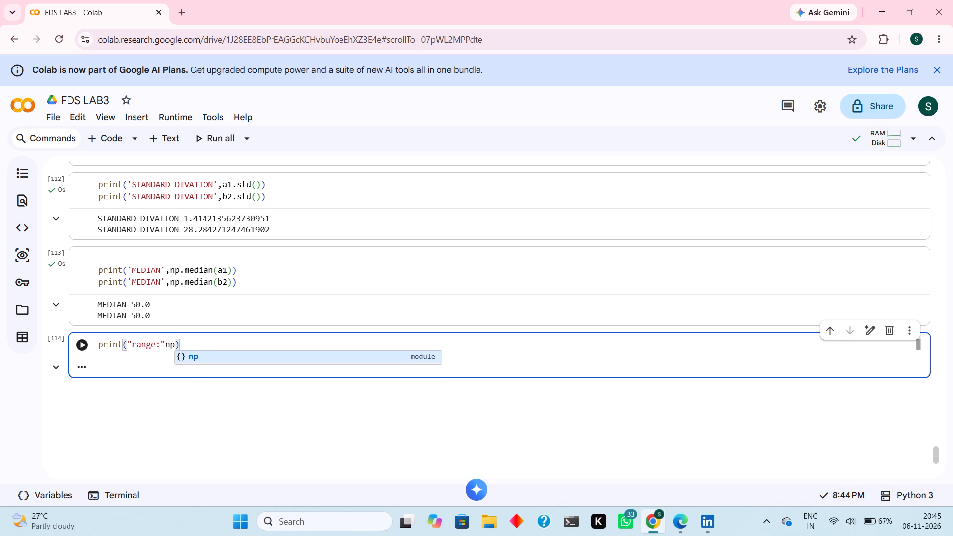
pyautogui.press('.')
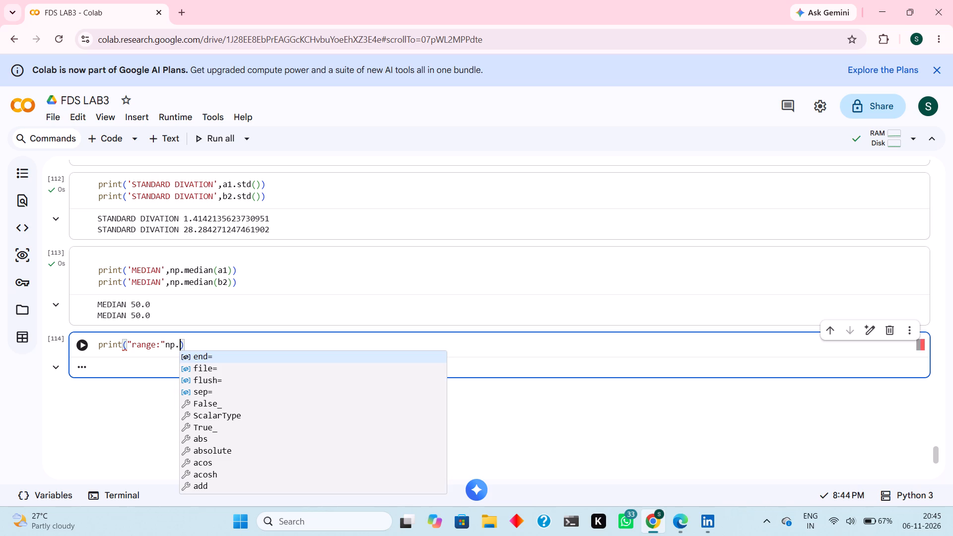
pyautogui.write('max')
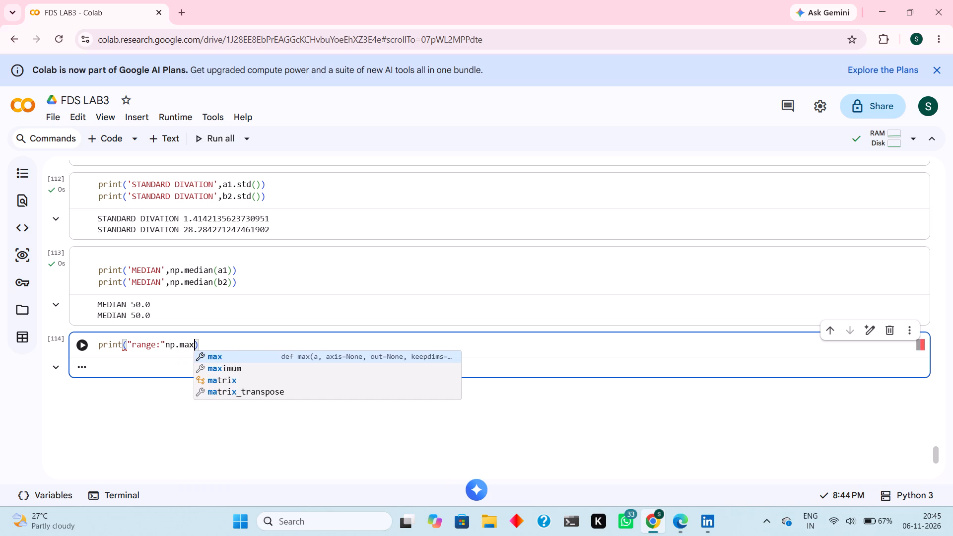
pyautogui.hotkey('shift', '(')
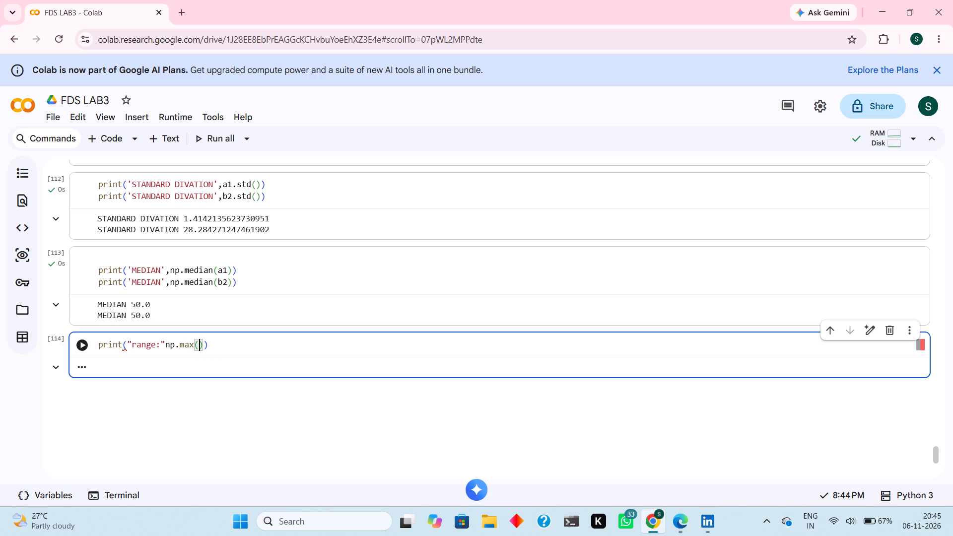
pyautogui.write('a1')
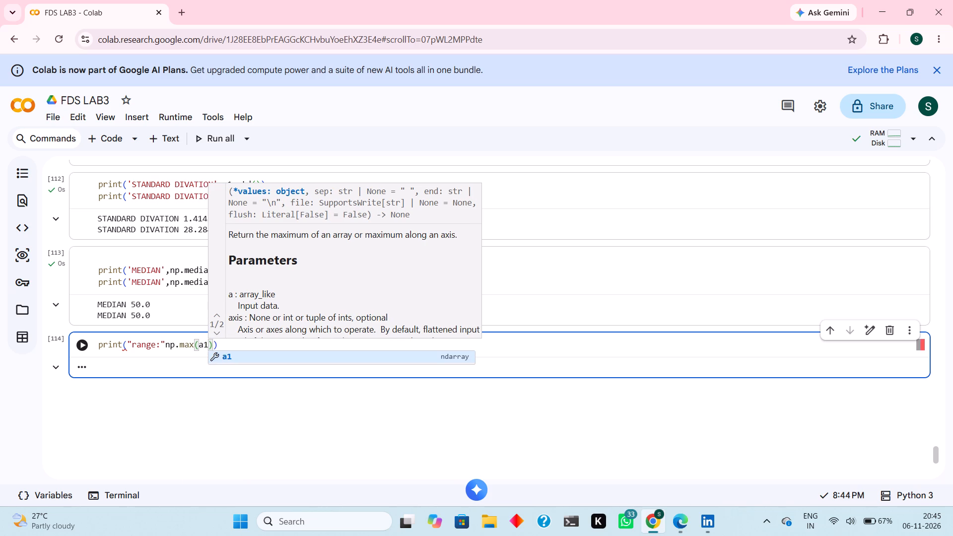
pyautogui.press('Right')
pyautogui.press('-')
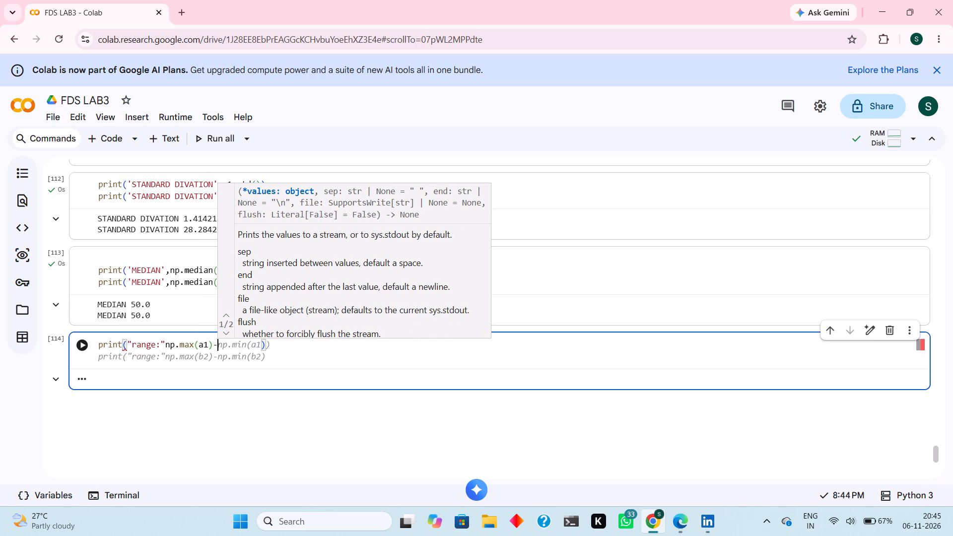
pyautogui.press('Tab')
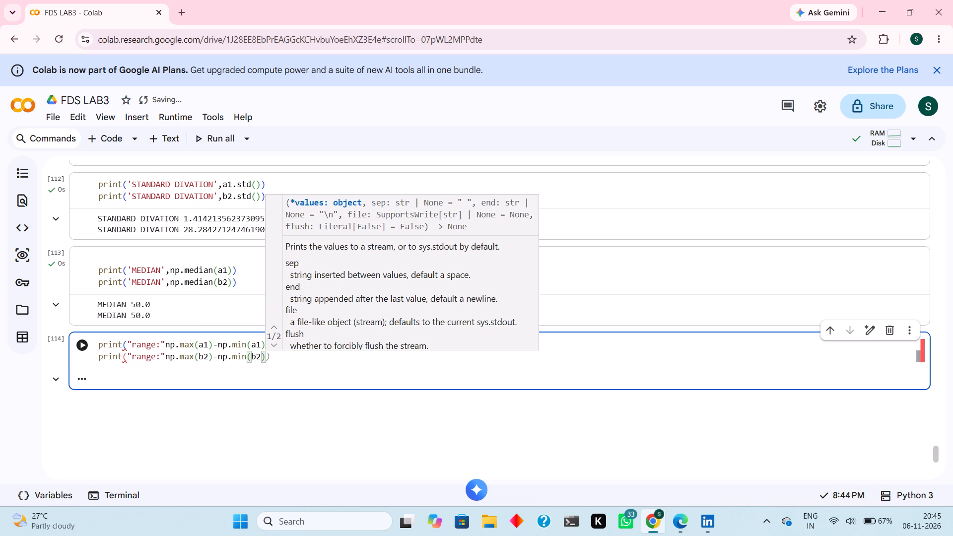
# Add the missing closing parenthesis at the end of the b2 range print line.
pyautogui.click(276, 357)
pyautogui.click(276, 357)
pyautogui.press('Right')
pyautogui.press('Right')
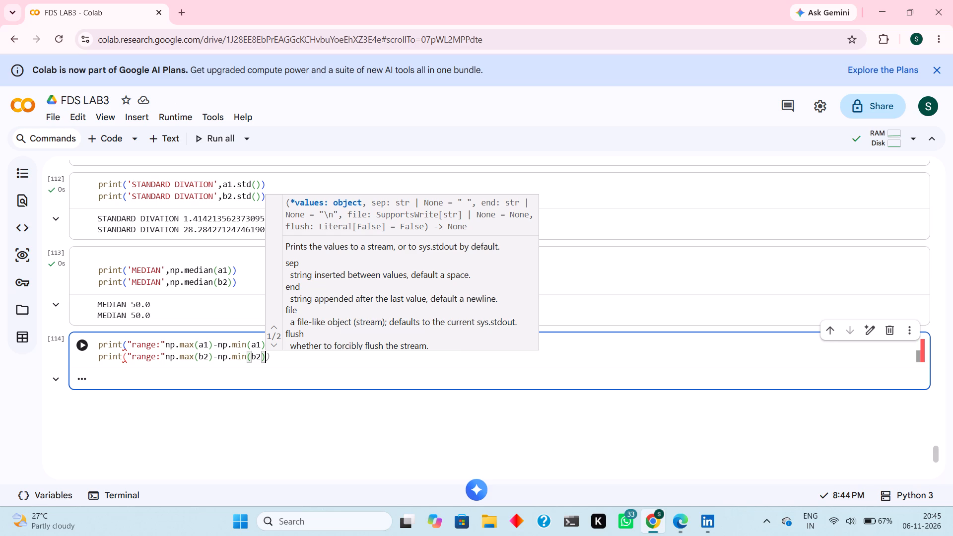
pyautogui.click(276, 369)
pyautogui.click(278, 363)
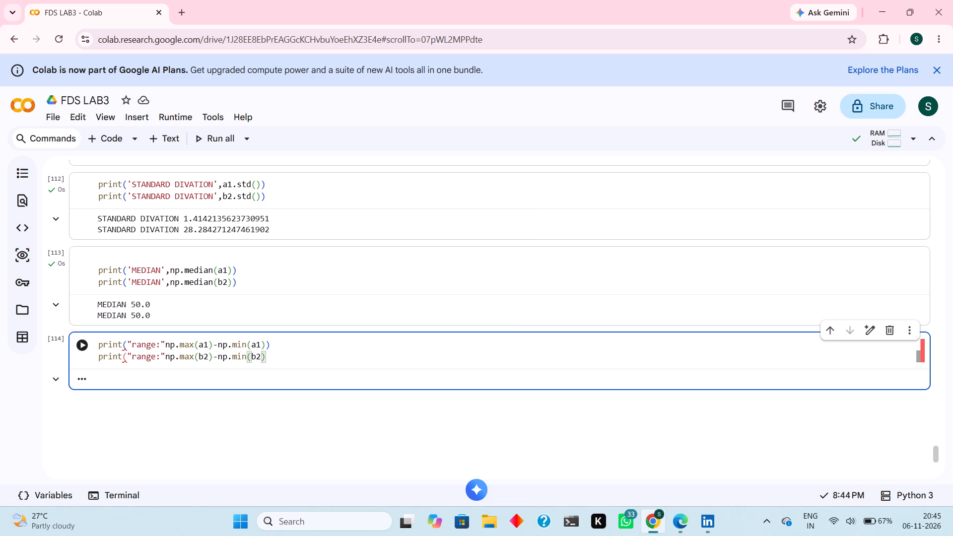
pyautogui.hotkey('shift', ')')
# Insert a comma after the "range:" label in both print lines and run the cell.
pyautogui.click(165, 351)
pyautogui.click(164, 344)
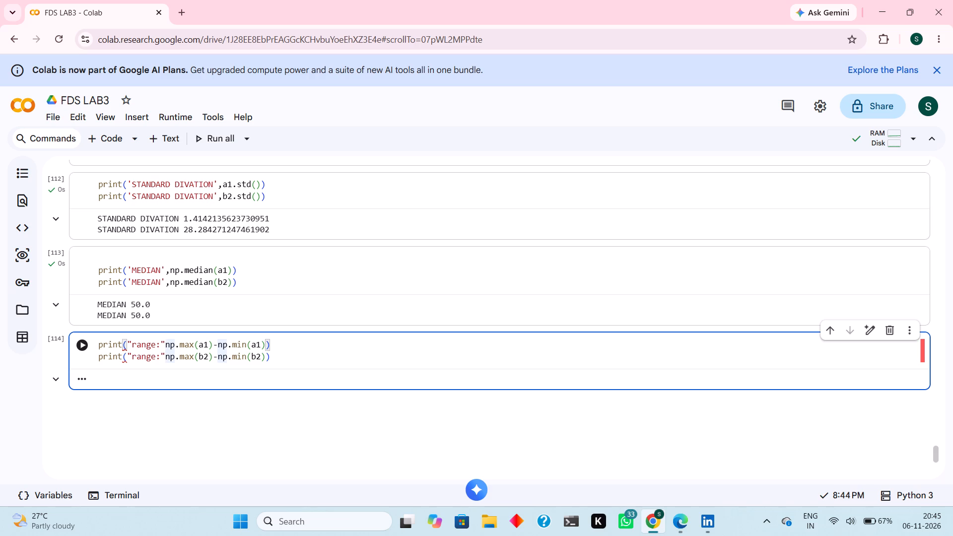
pyautogui.press(',')
pyautogui.click(166, 358)
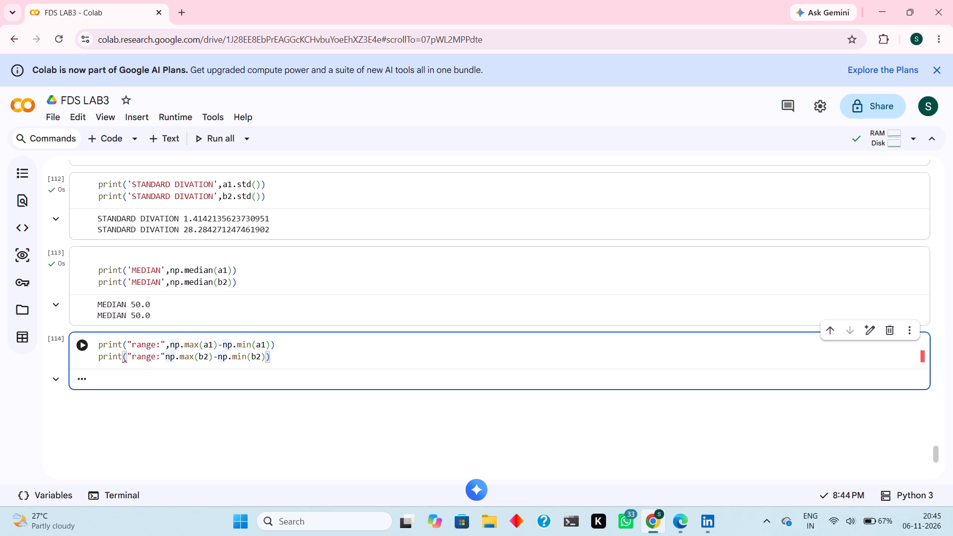
pyautogui.press(',')
pyautogui.click(80, 345)
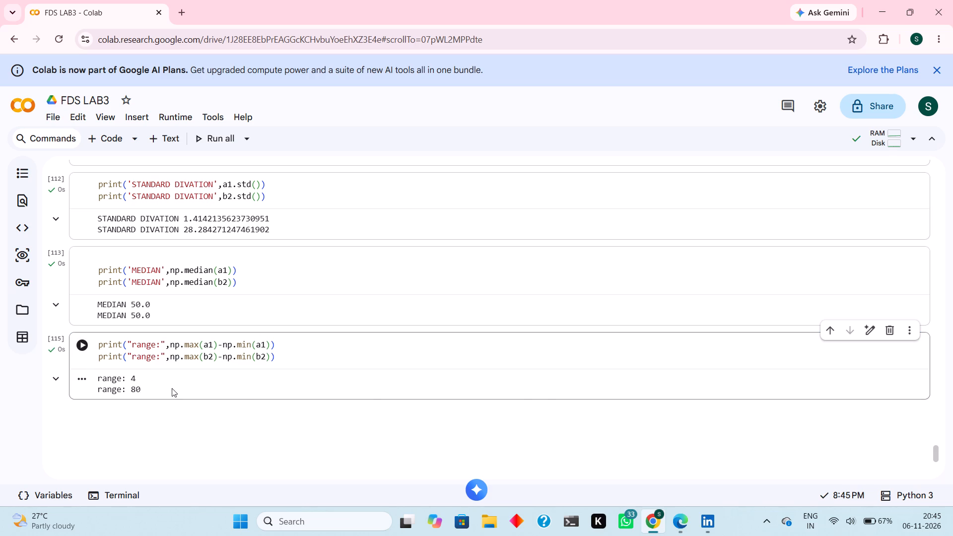
# Add an empty code cell below the range cell.
pyautogui.click(471, 403)
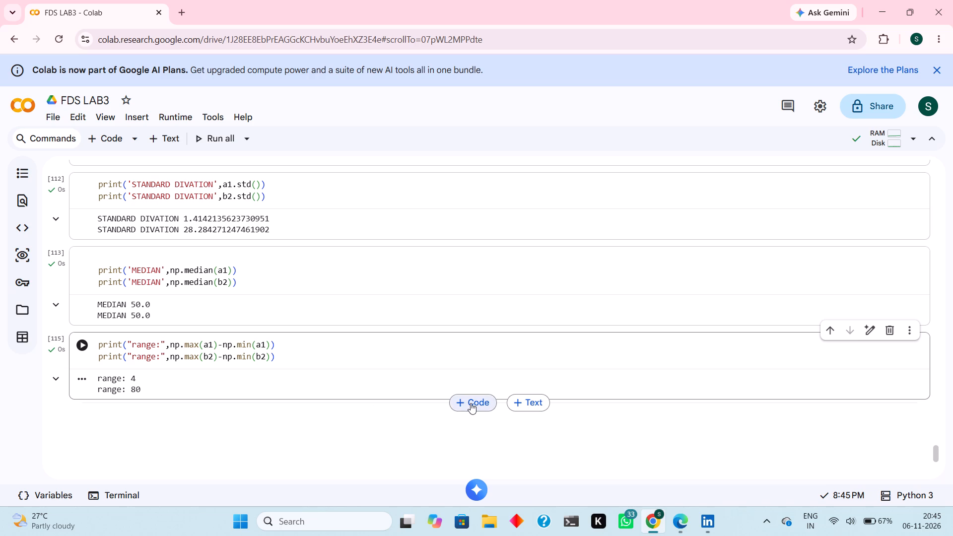
pyautogui.click(136, 426)
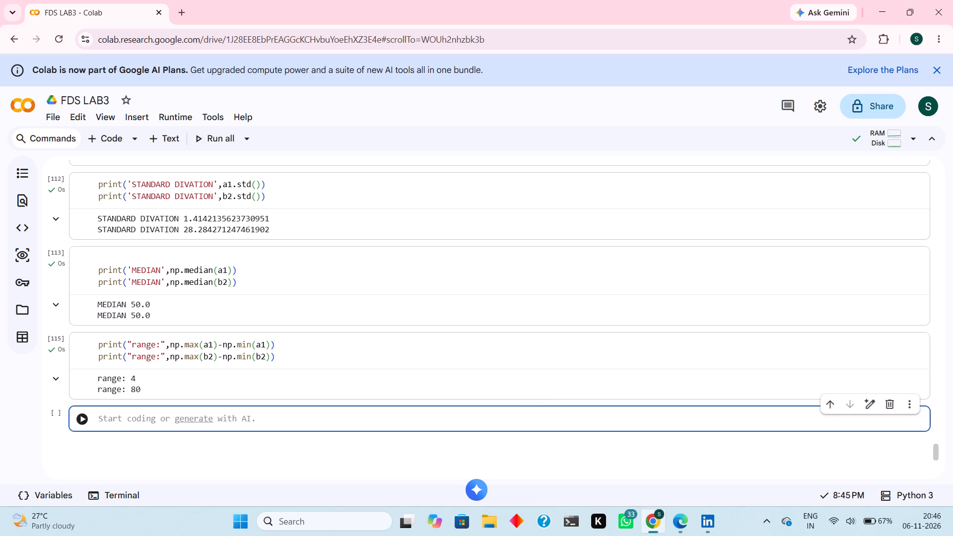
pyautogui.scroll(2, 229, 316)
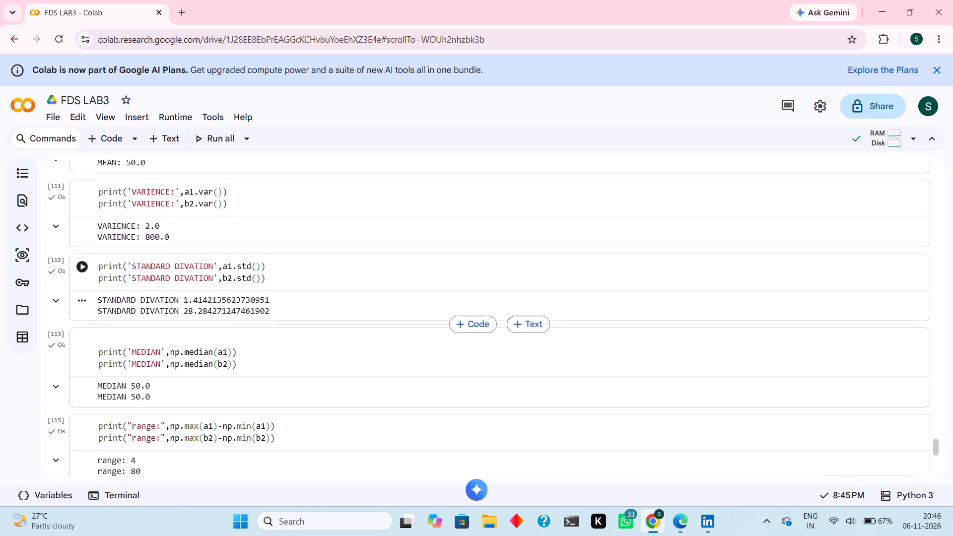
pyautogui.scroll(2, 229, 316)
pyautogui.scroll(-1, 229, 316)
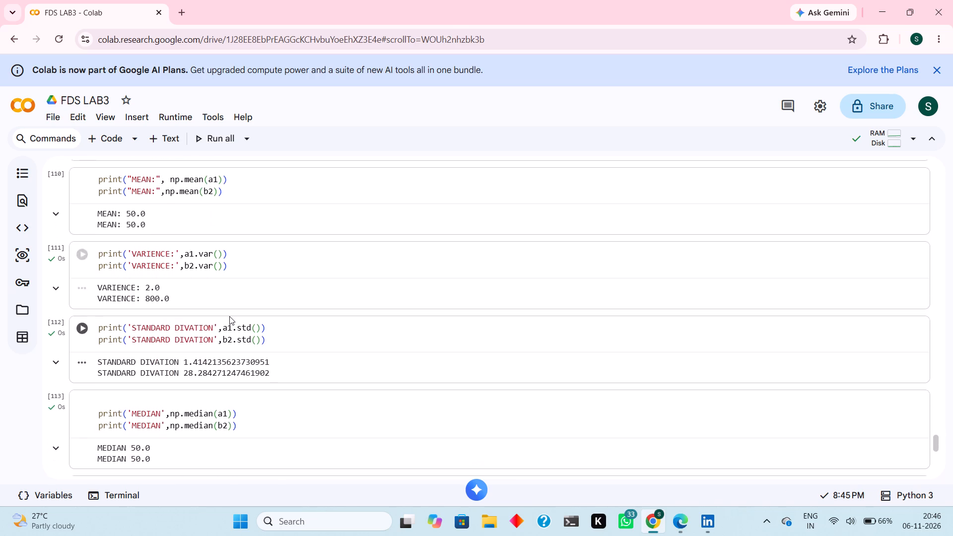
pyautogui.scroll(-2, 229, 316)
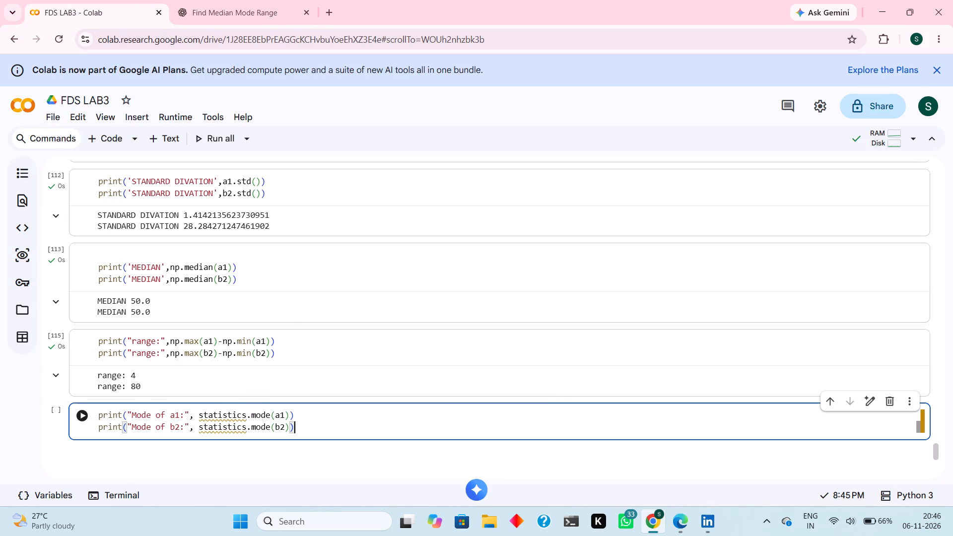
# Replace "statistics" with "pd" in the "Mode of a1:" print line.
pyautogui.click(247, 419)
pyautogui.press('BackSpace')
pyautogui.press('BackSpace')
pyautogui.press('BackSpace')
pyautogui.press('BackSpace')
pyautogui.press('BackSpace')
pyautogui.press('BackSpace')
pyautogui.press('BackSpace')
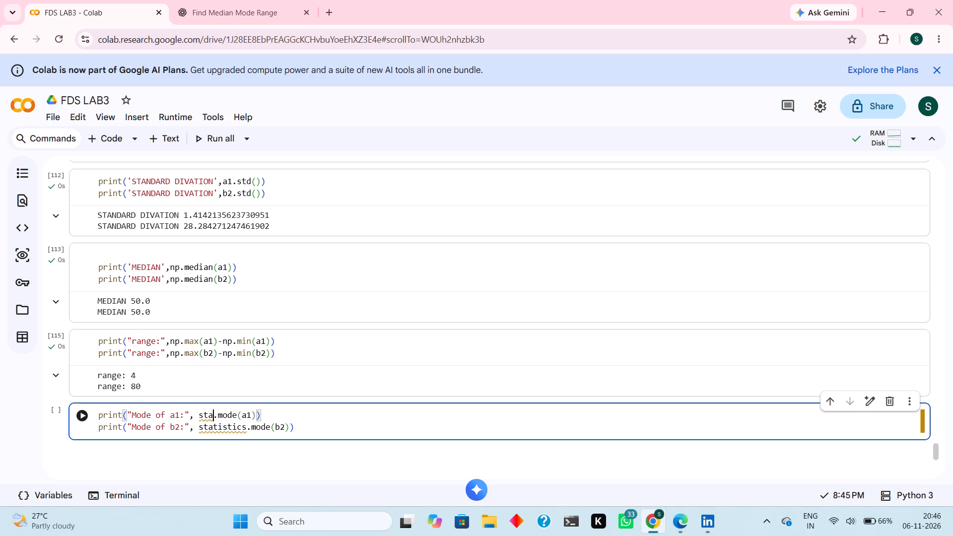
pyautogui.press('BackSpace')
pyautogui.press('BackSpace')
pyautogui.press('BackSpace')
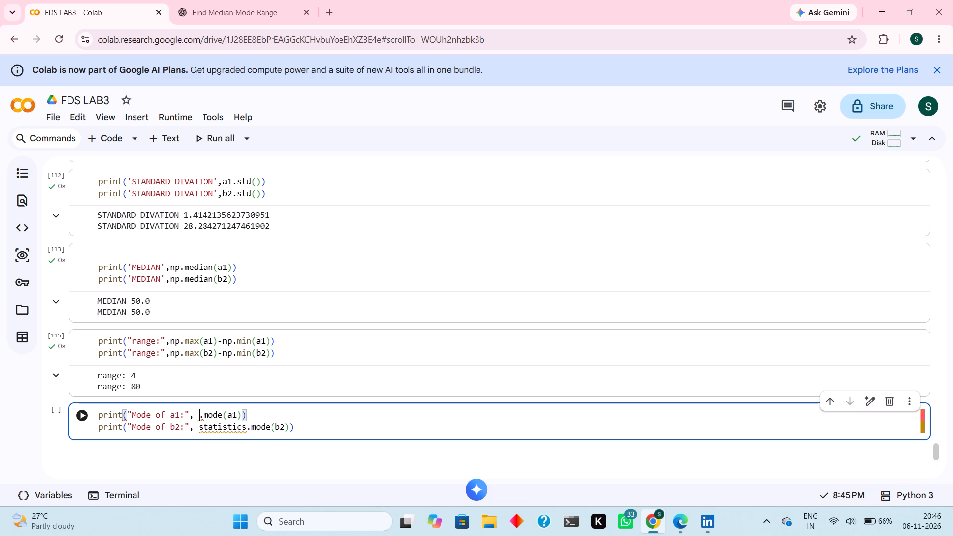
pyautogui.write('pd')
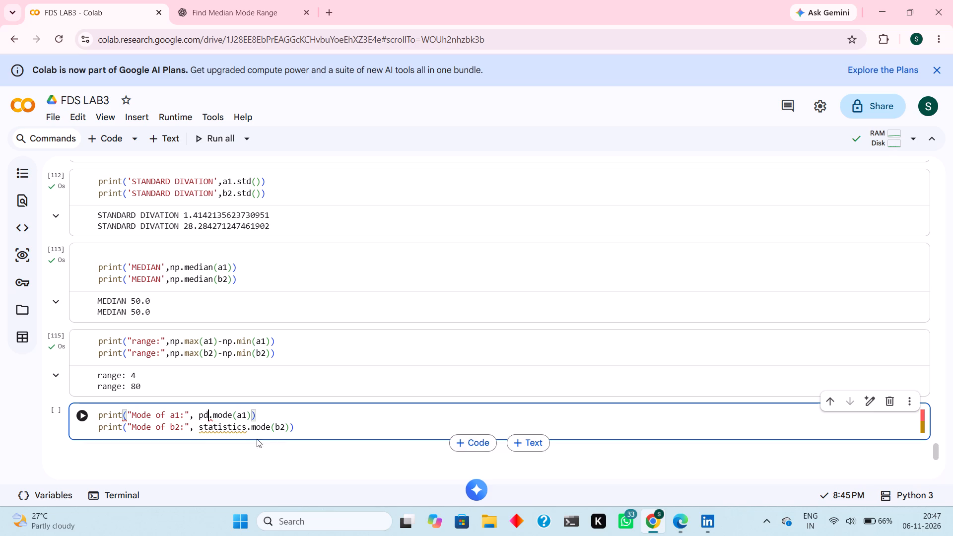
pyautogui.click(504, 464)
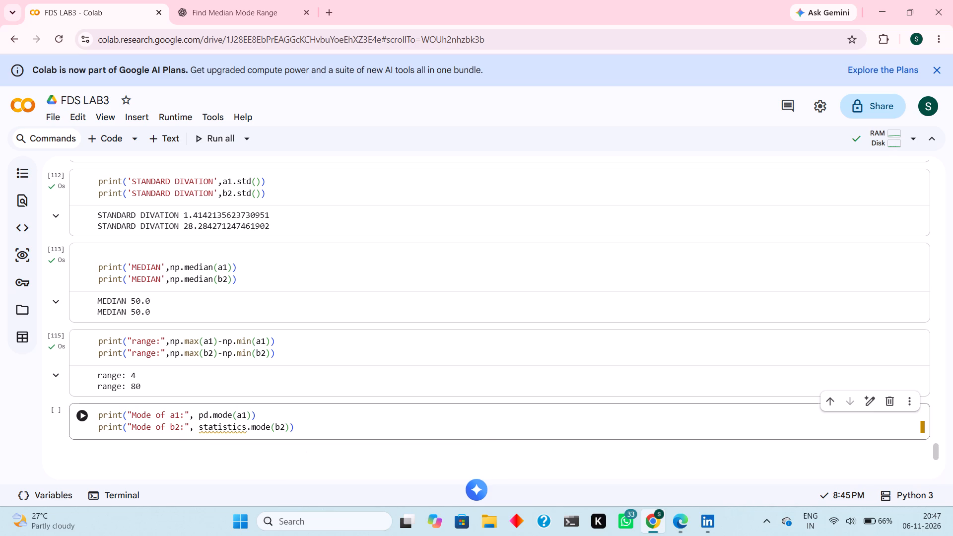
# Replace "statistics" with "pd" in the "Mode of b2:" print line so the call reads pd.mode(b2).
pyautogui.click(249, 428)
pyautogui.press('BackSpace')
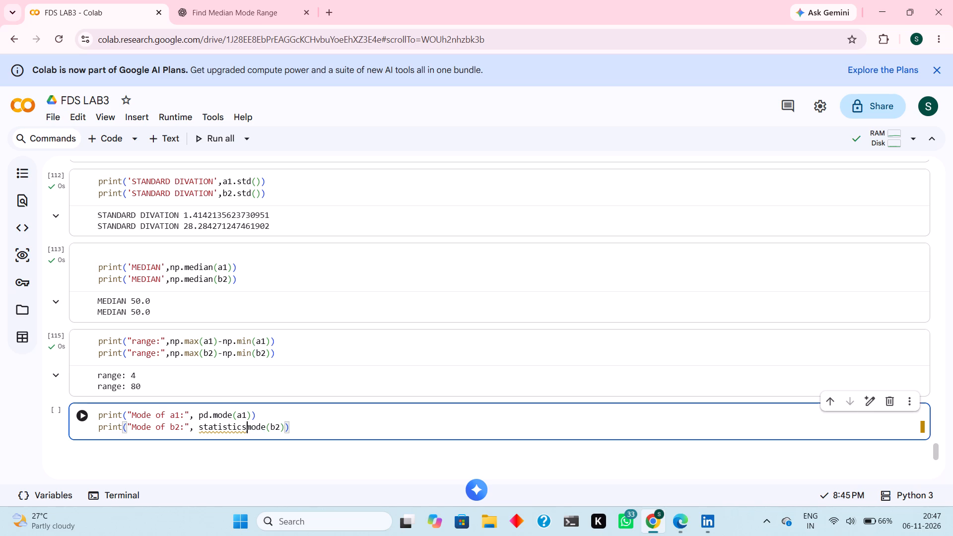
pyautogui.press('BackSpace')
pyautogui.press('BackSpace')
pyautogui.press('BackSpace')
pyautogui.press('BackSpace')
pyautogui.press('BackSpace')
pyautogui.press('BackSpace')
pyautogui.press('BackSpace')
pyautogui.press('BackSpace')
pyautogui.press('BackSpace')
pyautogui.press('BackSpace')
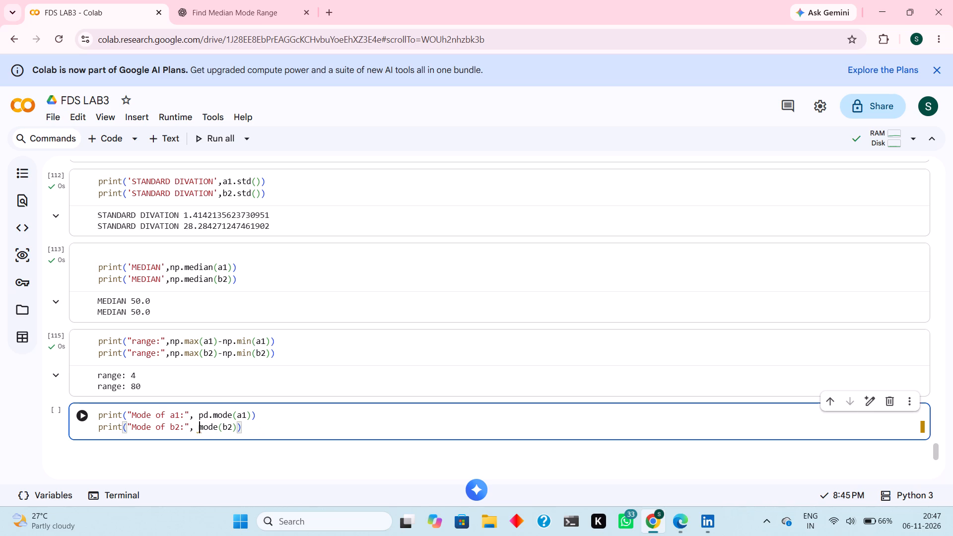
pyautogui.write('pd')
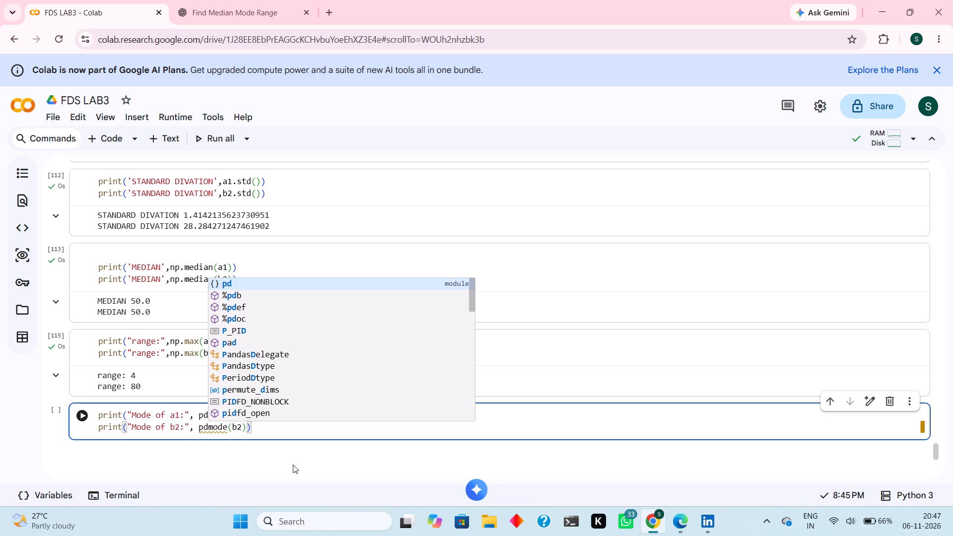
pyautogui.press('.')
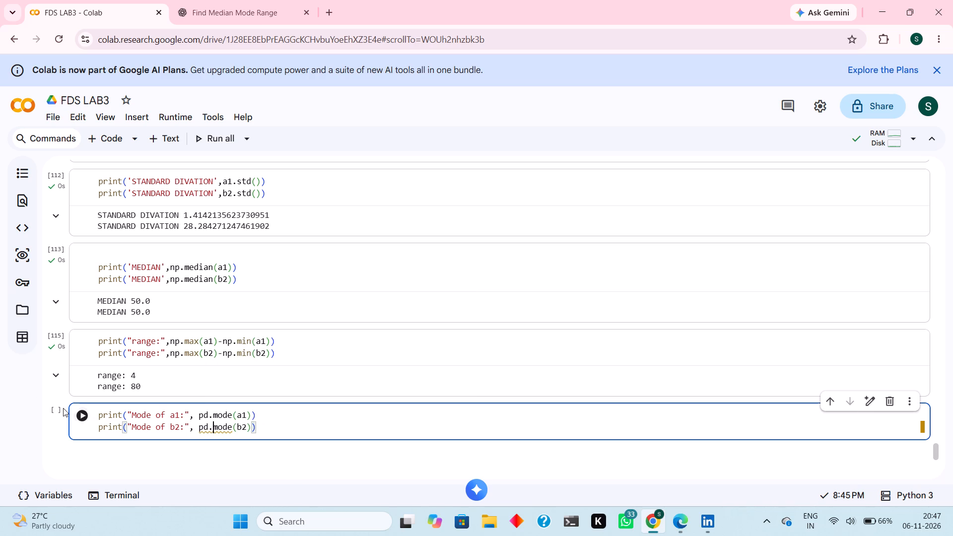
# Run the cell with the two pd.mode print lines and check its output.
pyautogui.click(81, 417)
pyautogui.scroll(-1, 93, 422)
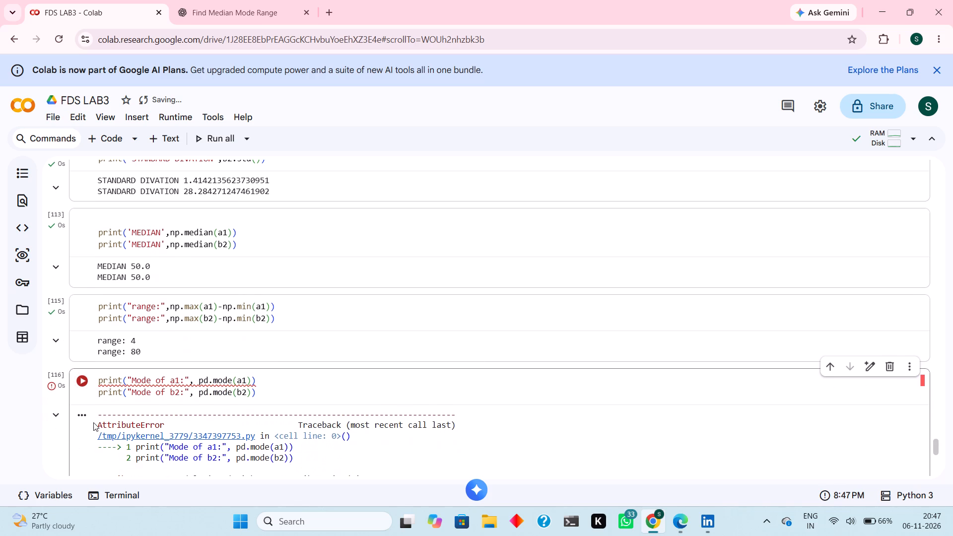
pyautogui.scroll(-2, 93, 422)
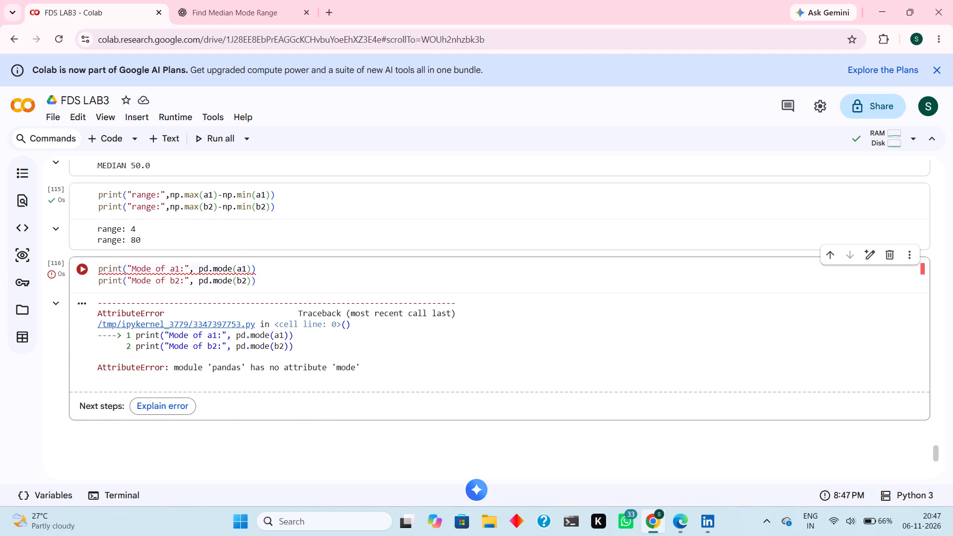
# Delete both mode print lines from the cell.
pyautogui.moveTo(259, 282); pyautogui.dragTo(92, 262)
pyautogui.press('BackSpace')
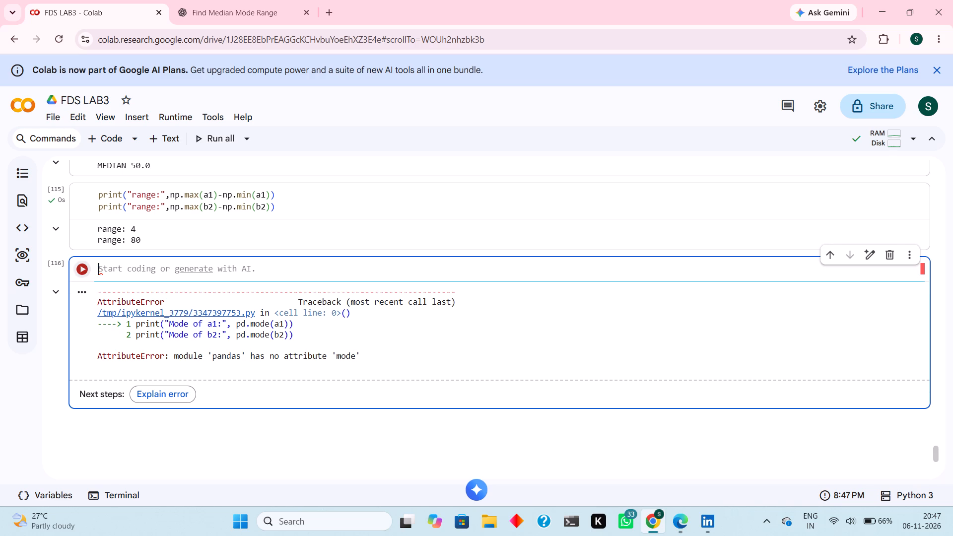
# Open the nxtwave learning portal in a new browser tab and complete the Face ID verification.
pyautogui.click(332, 17)
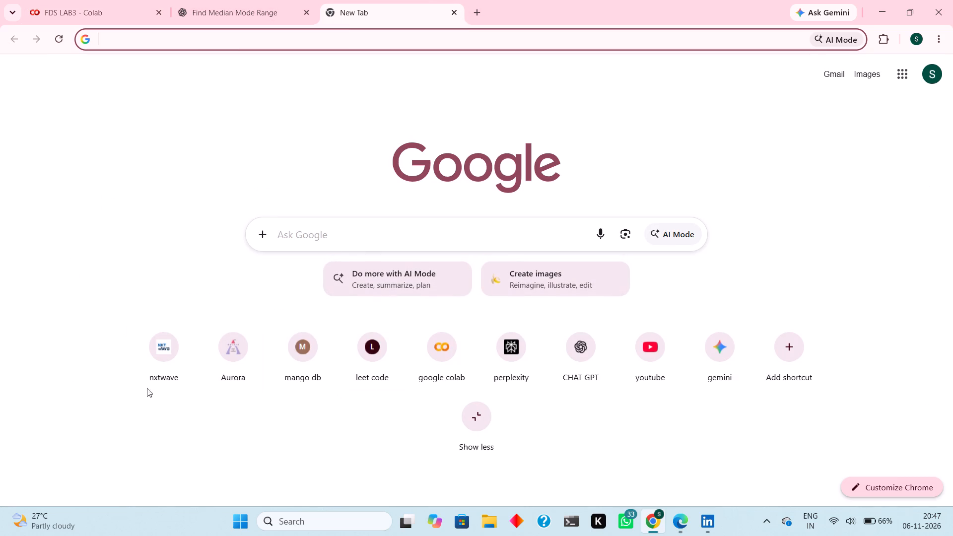
pyautogui.doubleClick(157, 378)
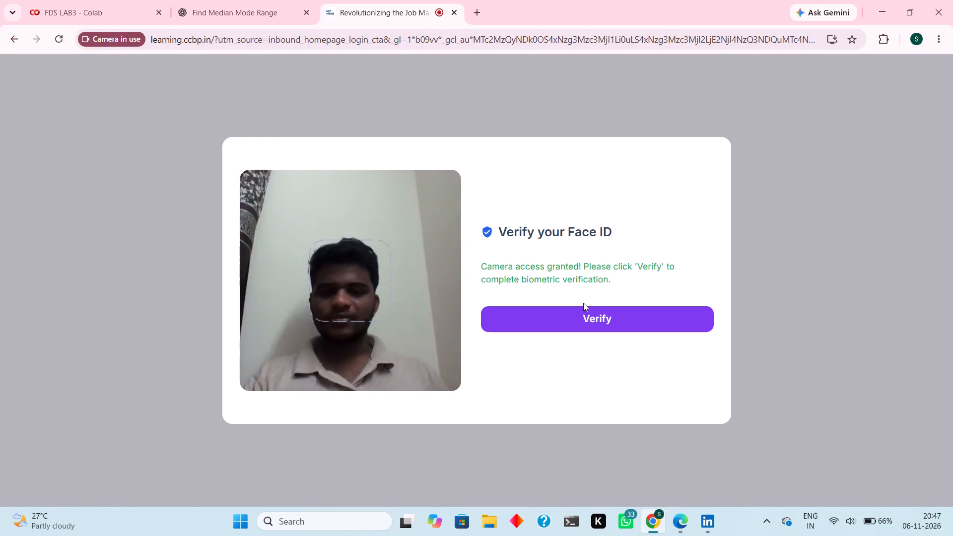
pyautogui.click(585, 316)
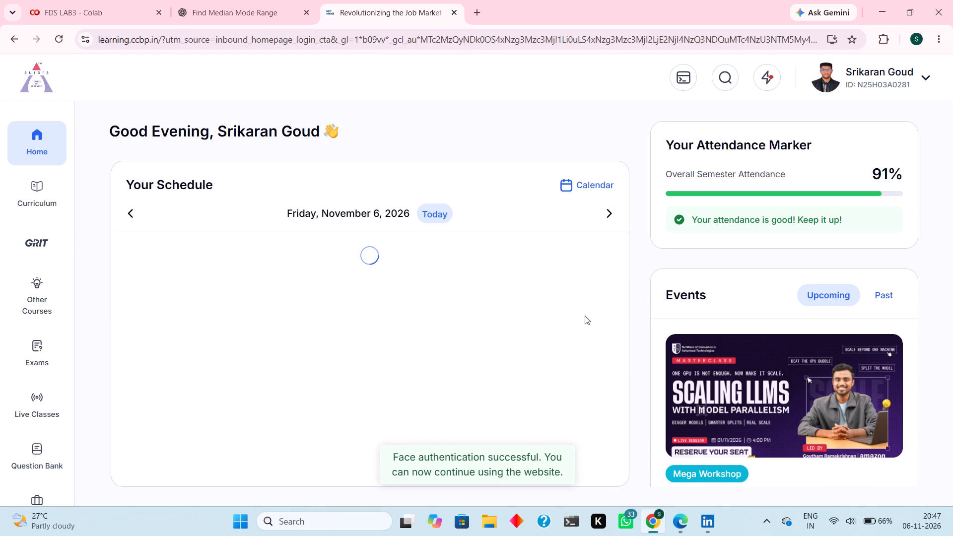
# Find the lecture "Session 2: Centrality, Dispersion and Correlation" in today's schedule and show its details.
pyautogui.scroll(-9, 425, 312)
pyautogui.scroll(2, 425, 312)
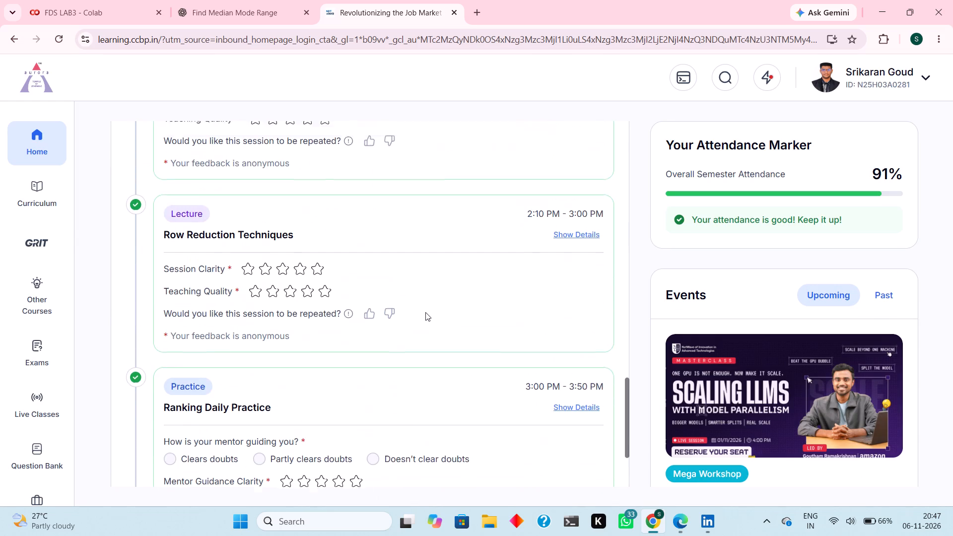
pyautogui.scroll(2, 425, 312)
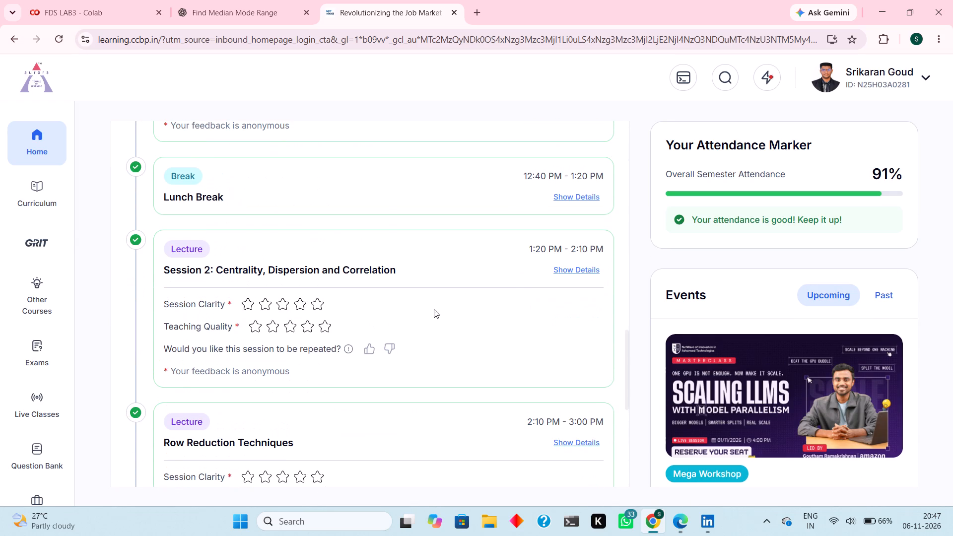
pyautogui.click(571, 263)
pyautogui.click(566, 269)
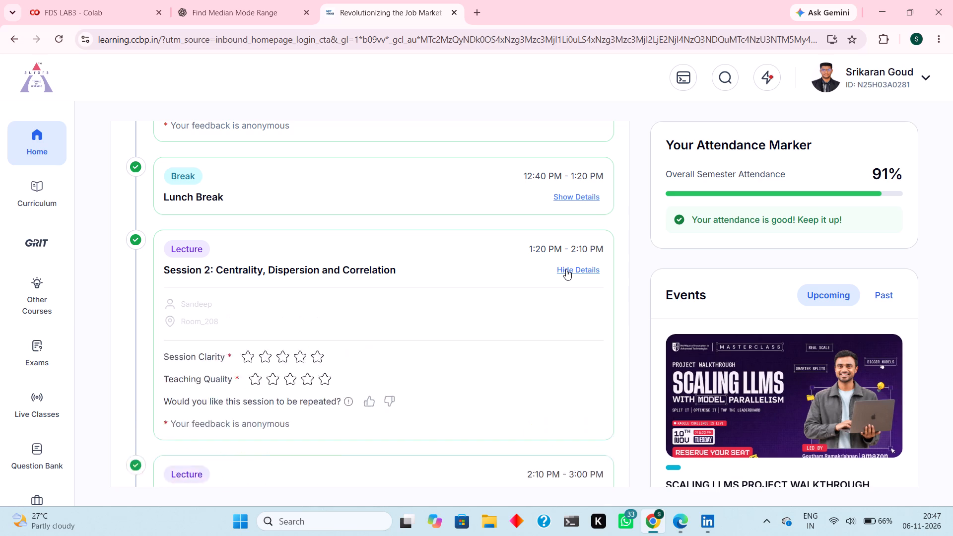
# Open the Session 2 lecture and read through its Session 2 Reading Material, covering the measures of centrality and dispersion.
pyautogui.click(258, 373)
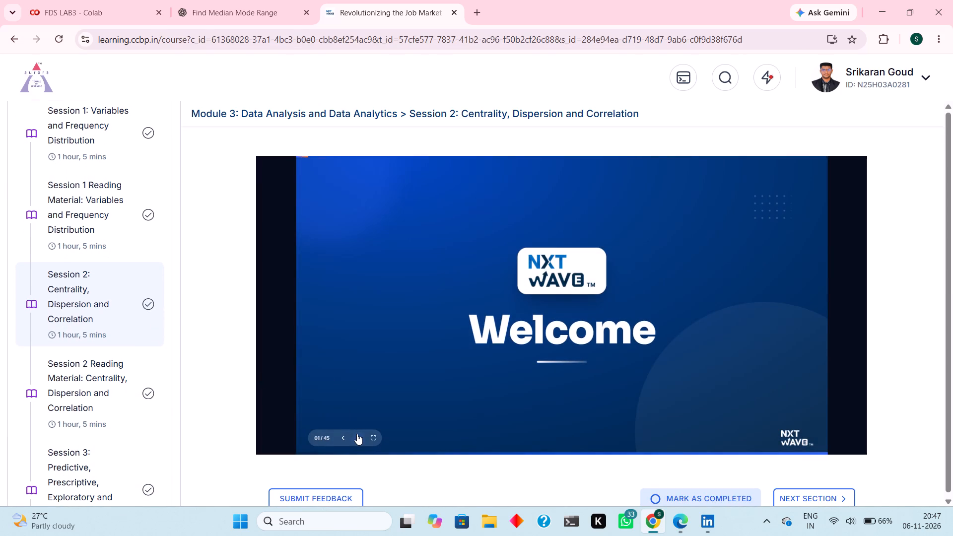
pyautogui.click(110, 360)
pyautogui.scroll(-5, 399, 334)
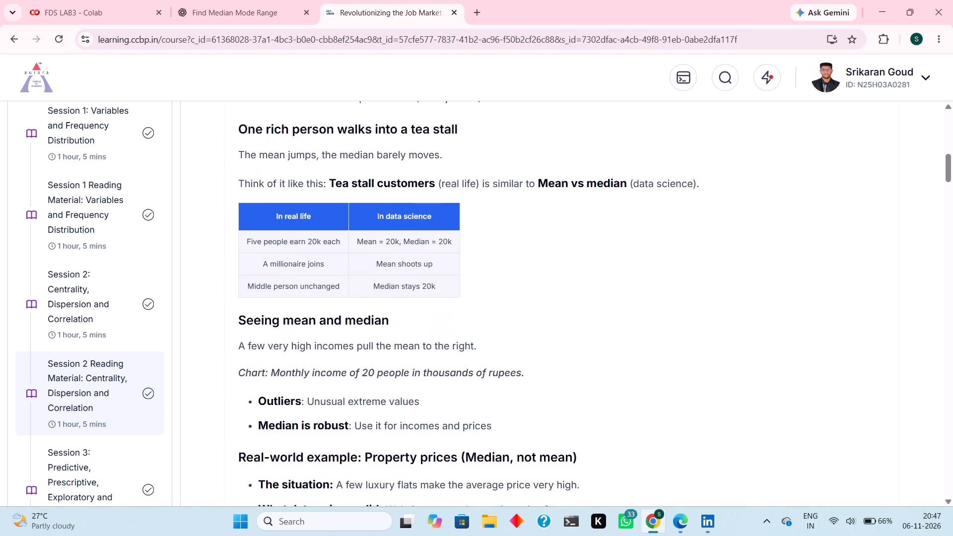
pyautogui.scroll(-5, 399, 334)
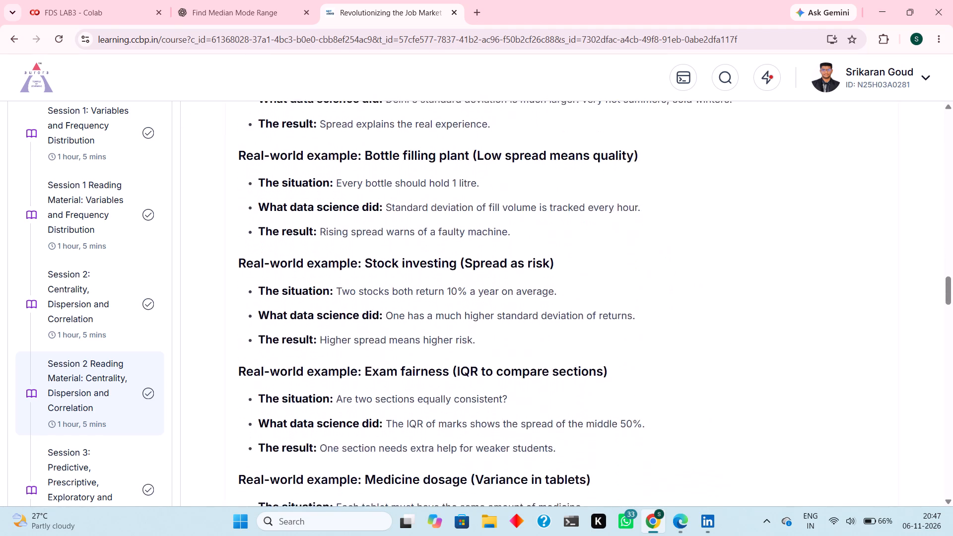
pyautogui.scroll(-4, 399, 334)
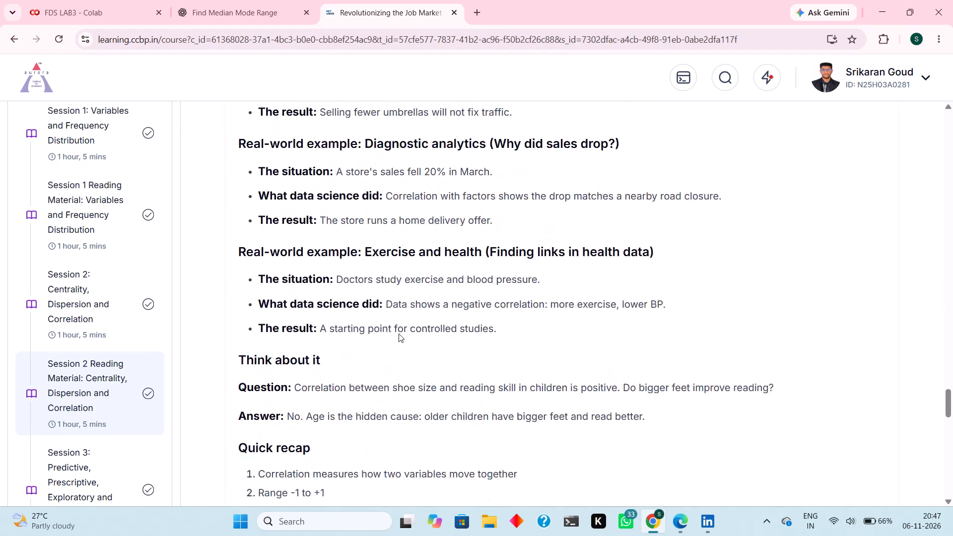
pyautogui.scroll(-5, 399, 334)
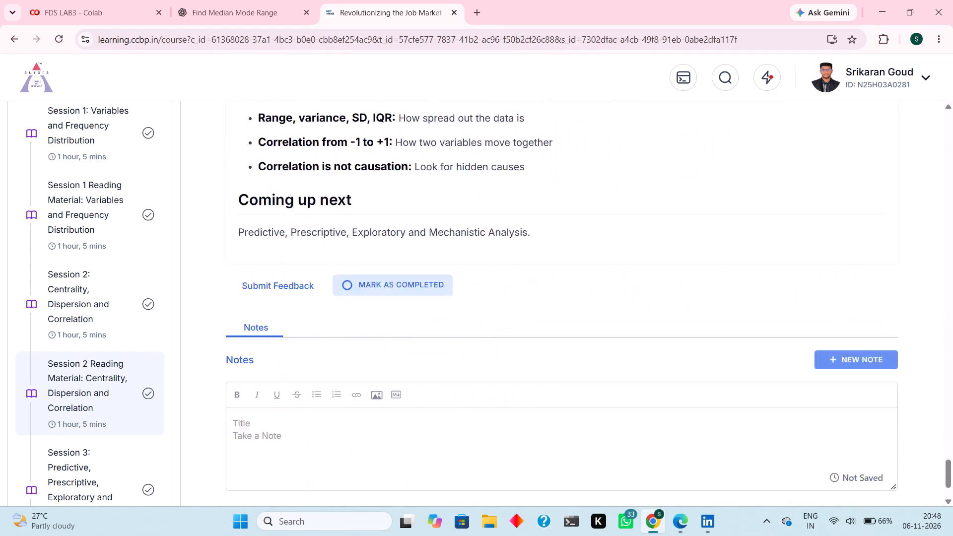
pyautogui.scroll(13, 399, 334)
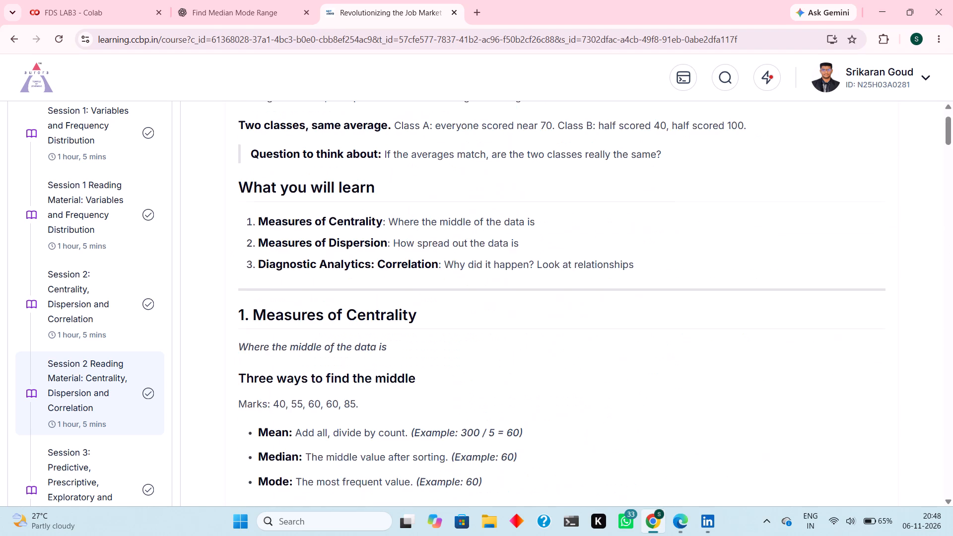
pyautogui.scroll(1, 399, 334)
pyautogui.scroll(-3, 399, 334)
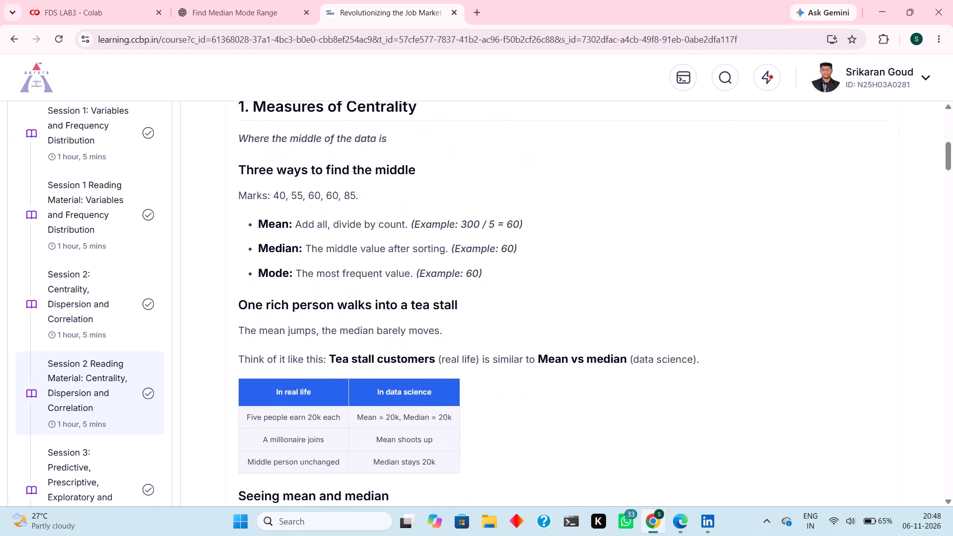
pyautogui.scroll(-3, 399, 334)
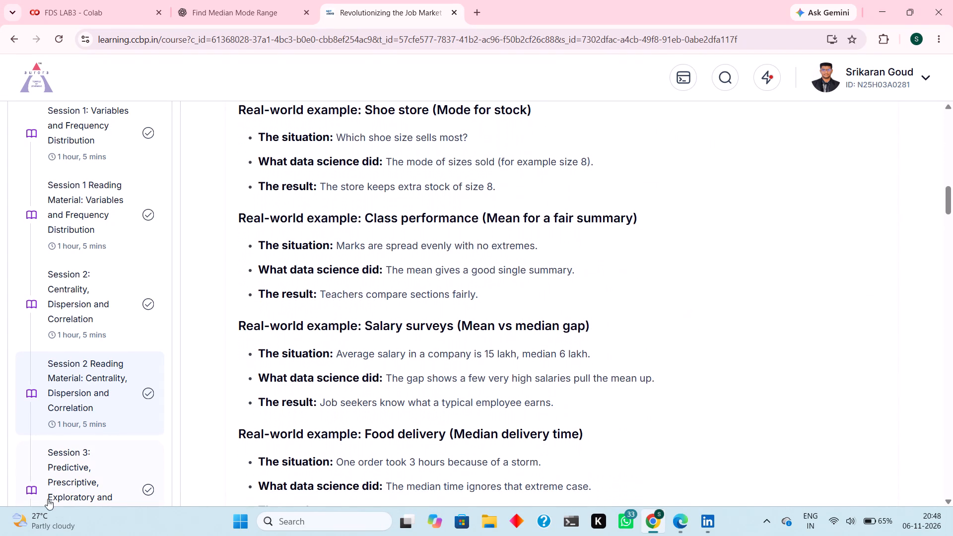
pyautogui.click(129, 341)
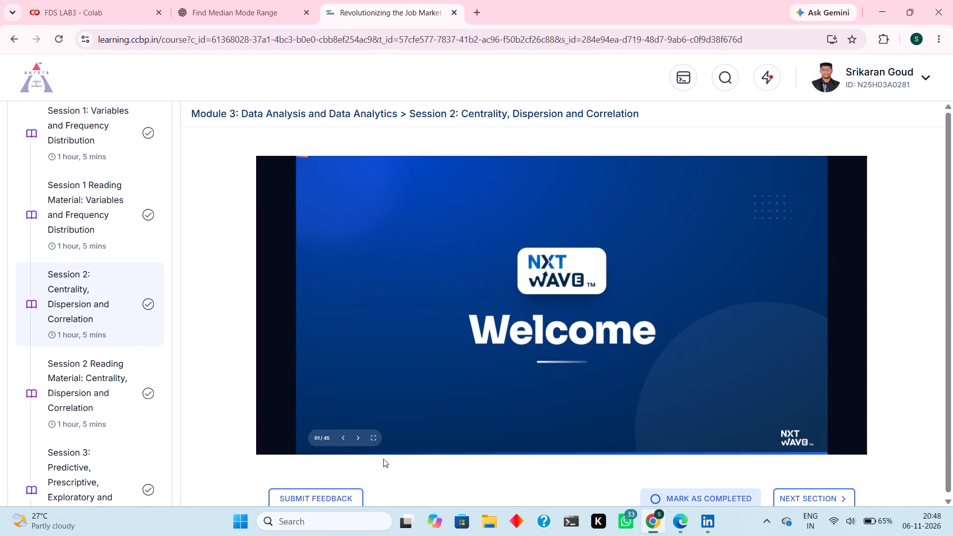
pyautogui.tripleClick(359, 440)
pyautogui.tripleClick(359, 440)
pyautogui.click(359, 440)
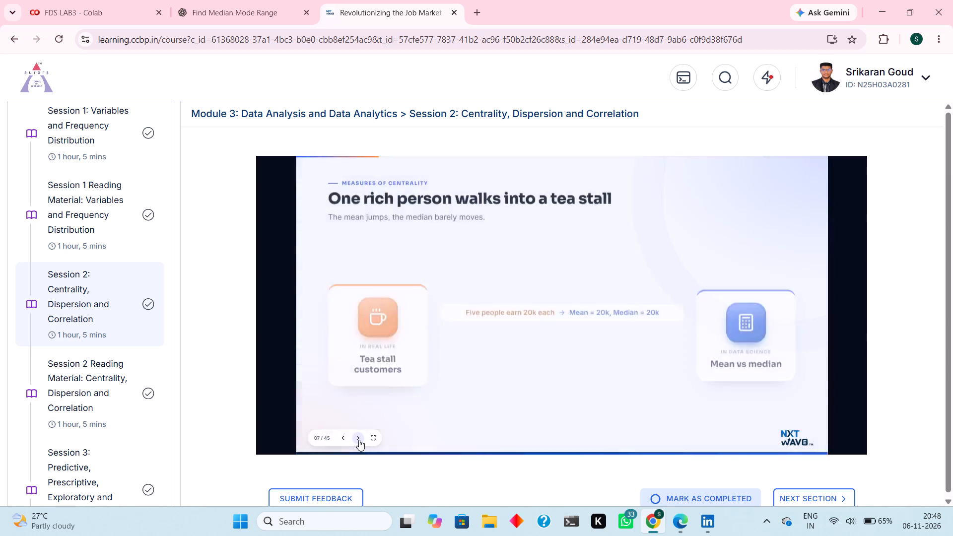
pyautogui.click(359, 440)
pyautogui.click(359, 440)
pyautogui.tripleClick(359, 440)
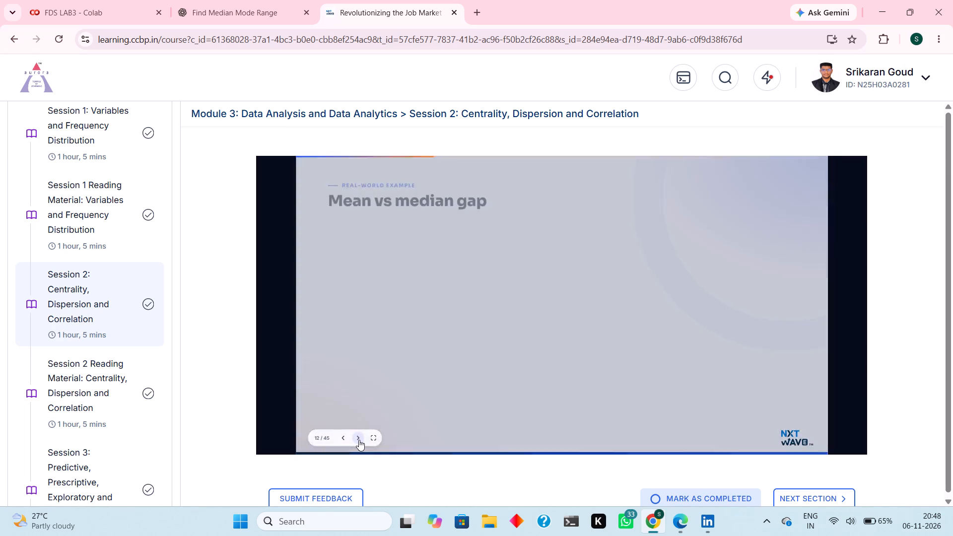
pyautogui.tripleClick(359, 440)
pyautogui.click(359, 440)
pyautogui.click(359, 440)
pyautogui.doubleClick(359, 440)
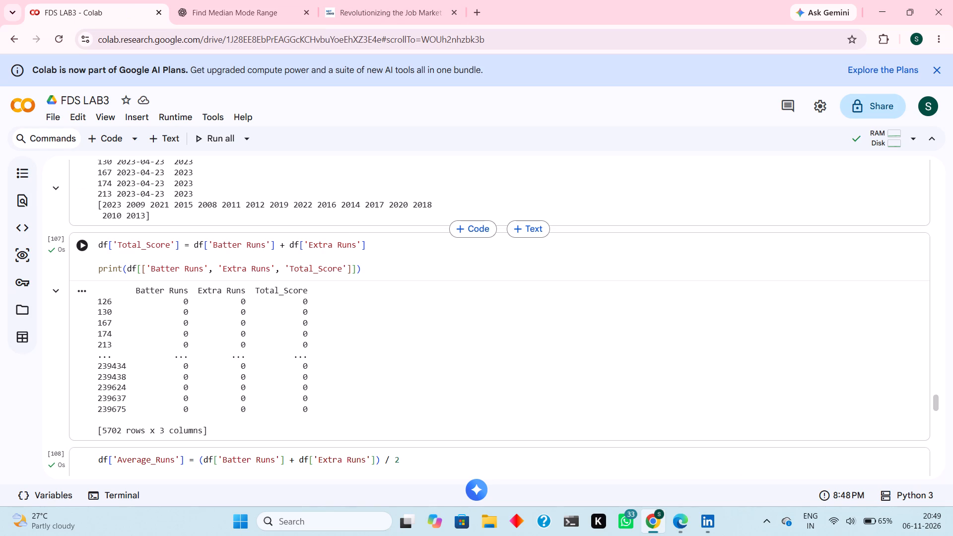
pyautogui.scroll(1, 376, 249)
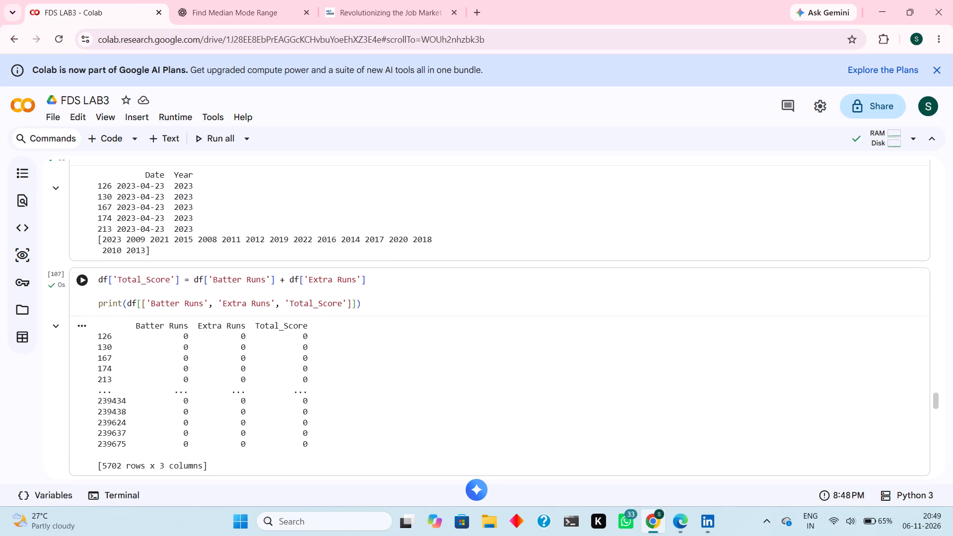
pyautogui.scroll(-14, 373, 295)
pyautogui.scroll(1, 373, 295)
pyautogui.scroll(1, 346, 241)
pyautogui.moveTo(303, 262); pyautogui.dragTo(112, 229)
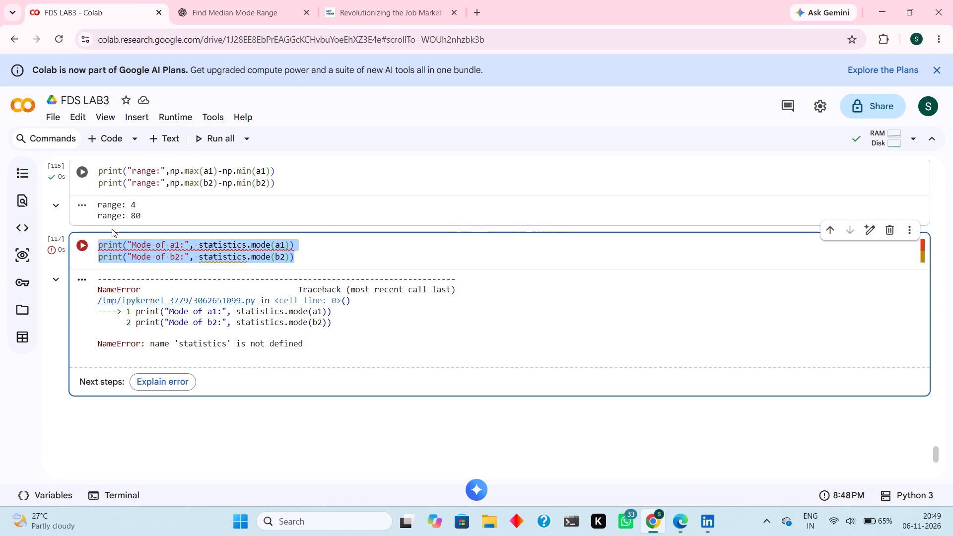
pyautogui.press('BackSpace')
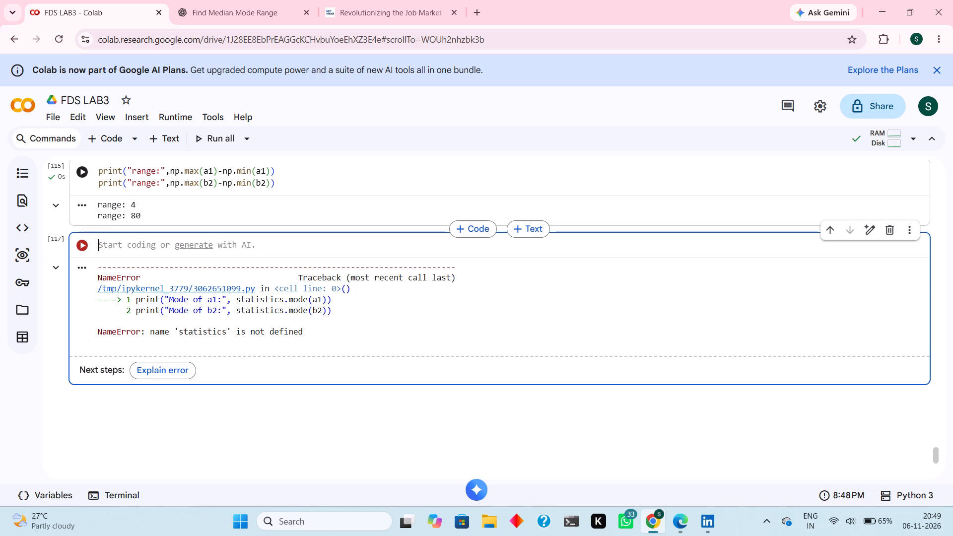
pyautogui.hotkey('ctrl', 'v')
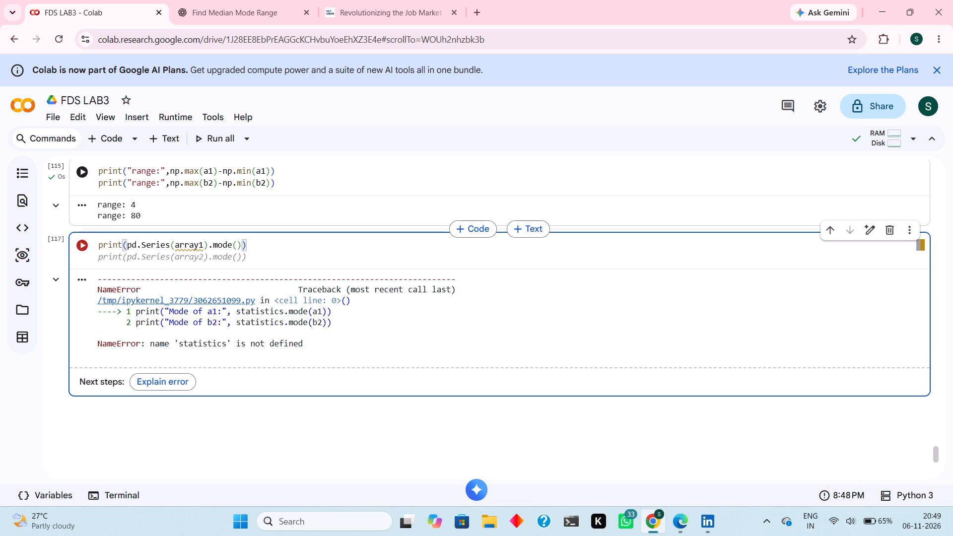
# Change the argument of pd.Series from array1 to a1 in the pasted mode line.
pyautogui.press('Left')
pyautogui.press('Left')
pyautogui.press('Left')
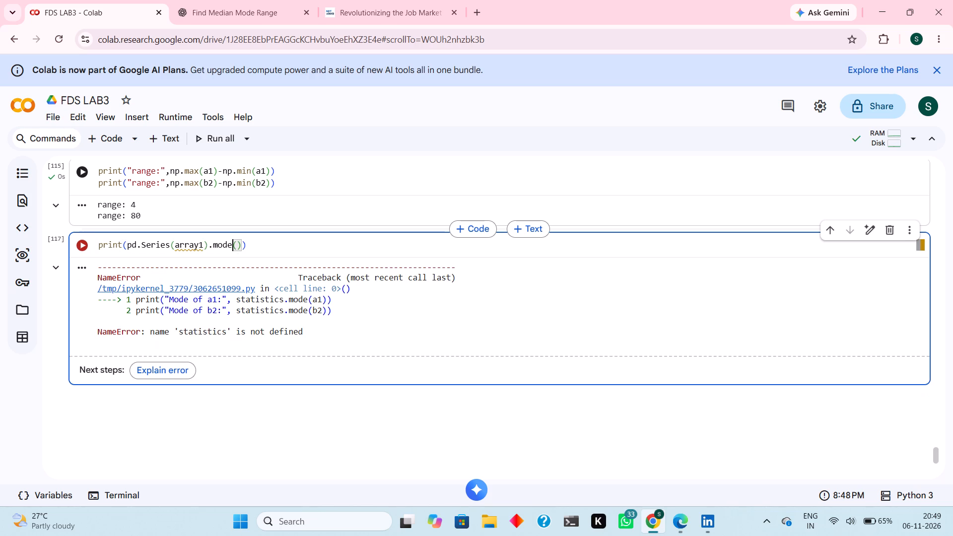
pyautogui.press('Left')
pyautogui.press('Left')
pyautogui.press('Left')
pyautogui.press('Left')
pyautogui.press('Left')
pyautogui.press('Left')
pyautogui.press('BackSpace')
pyautogui.press('BackSpace')
pyautogui.press('BackSpace')
pyautogui.press('BackSpace')
pyautogui.press('BackSpace')
pyautogui.press('1')
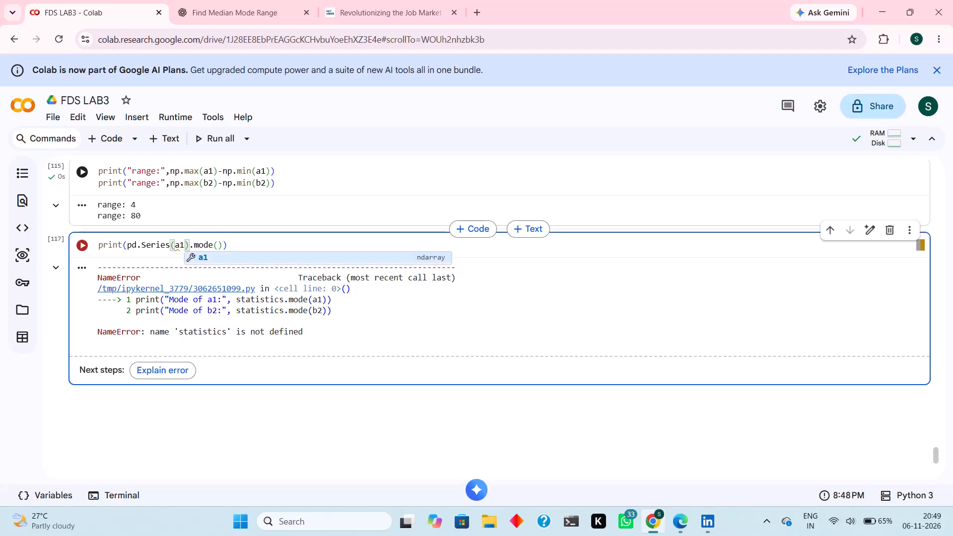
# Add a second line to the mode cell, print(pd.Series(b2).mode()), accepting the suggested code completion.
pyautogui.press('Right')
pyautogui.press('Right')
pyautogui.press('Right')
pyautogui.press('Right')
pyautogui.press('Right')
pyautogui.press('Right')
pyautogui.press('Right')
pyautogui.press('Right')
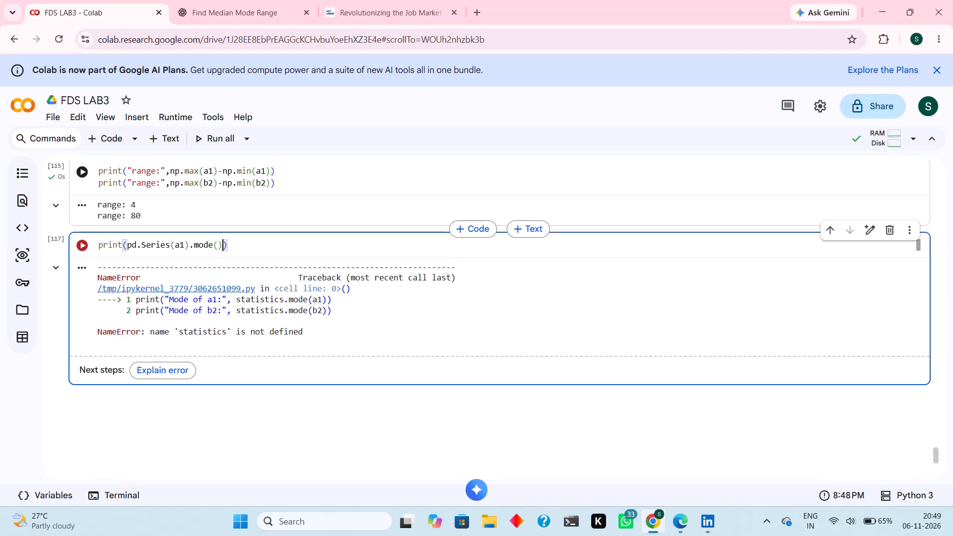
pyautogui.press('Right')
pyautogui.press('Return')
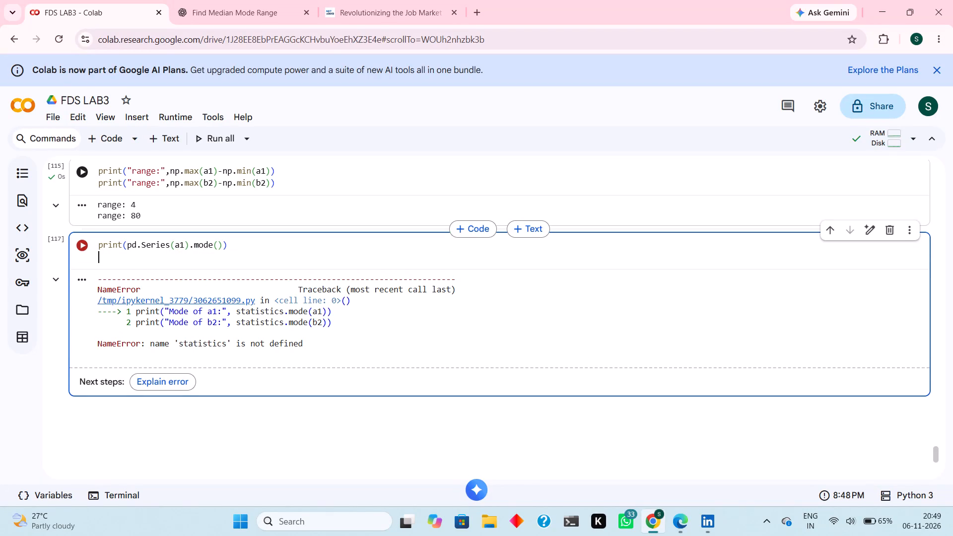
pyautogui.press('Tab')
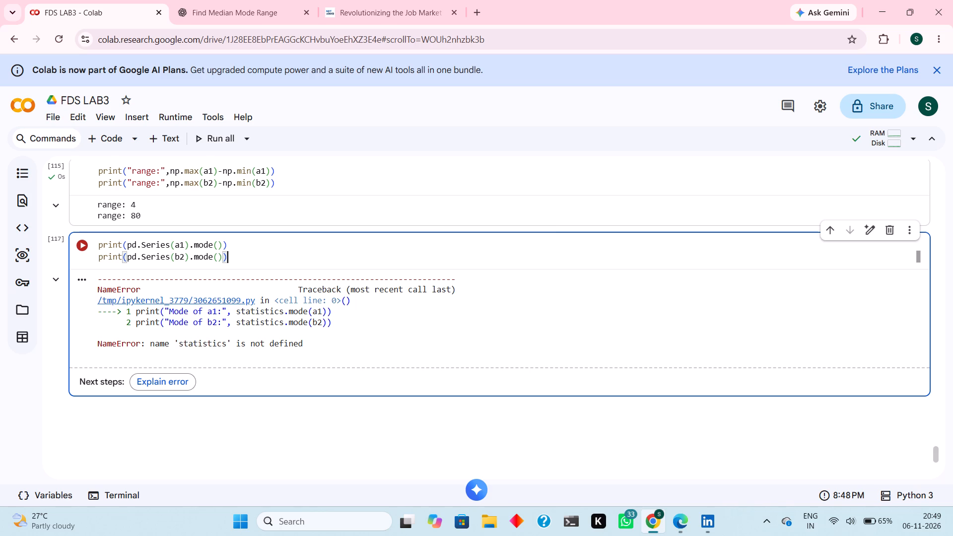
# Insert an empty double-quoted label and a comma before pd.Series(a1) in the first mode print line.
pyautogui.click(130, 243)
pyautogui.press('Left')
pyautogui.press('.')
pyautogui.press('Left')
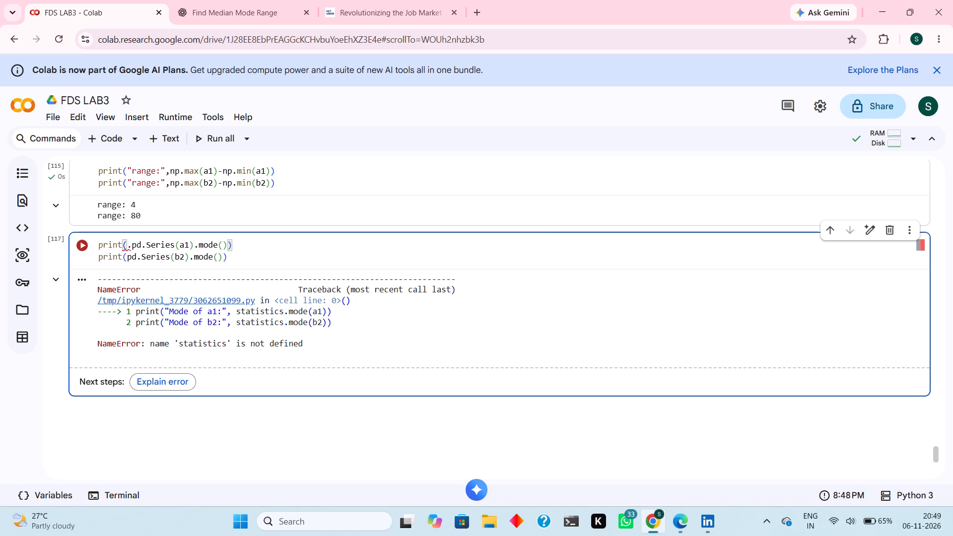
pyautogui.press('Right')
pyautogui.press('BackSpace')
pyautogui.press(',')
pyautogui.press('Left')
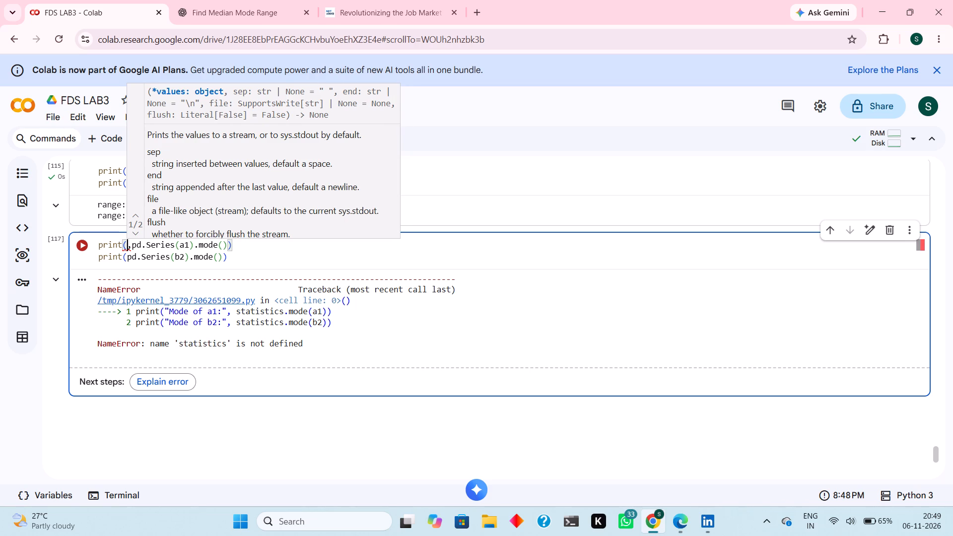
pyautogui.hotkey('shift', '"')
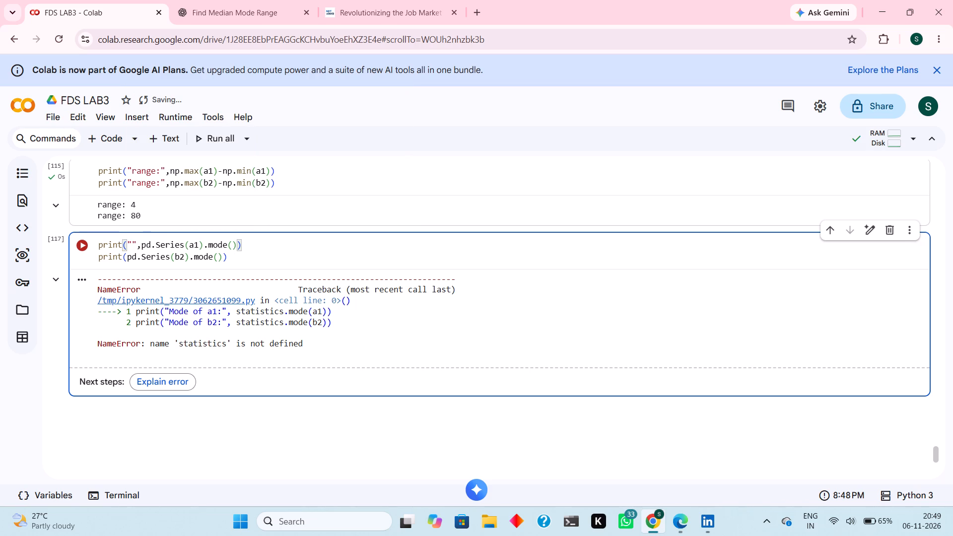
# Change the label text to uppercase RANGE in both print lines of the range cell for a1 and b2.
pyautogui.scroll(2, 136, 214)
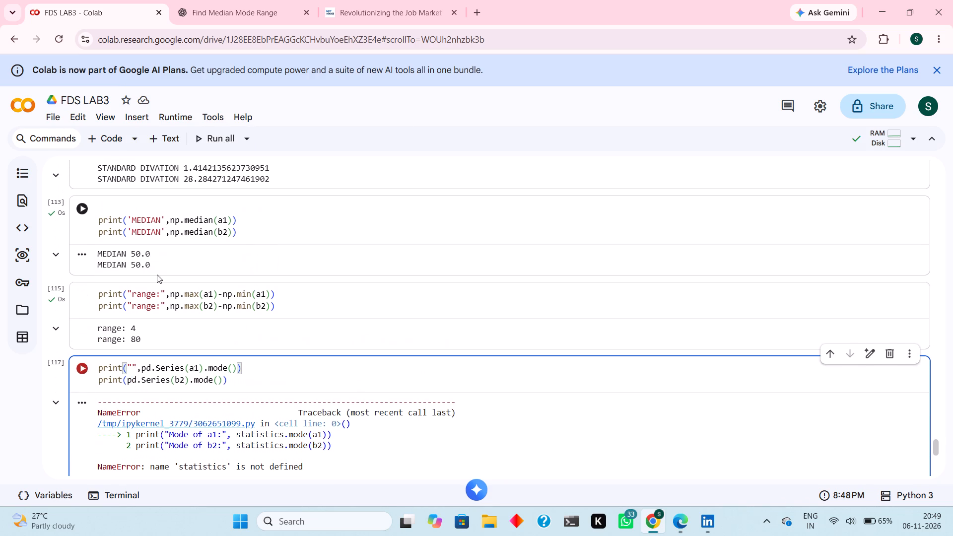
pyautogui.click(157, 292)
pyautogui.press('BackSpace')
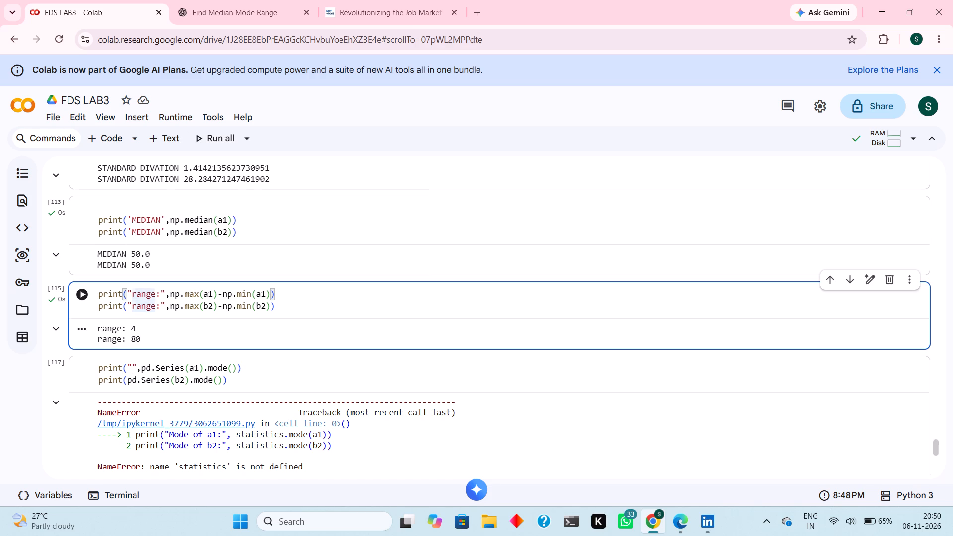
pyautogui.press('BackSpace')
pyautogui.press('BackSpace')
pyautogui.press('BackSpace')
pyautogui.press('BackSpace')
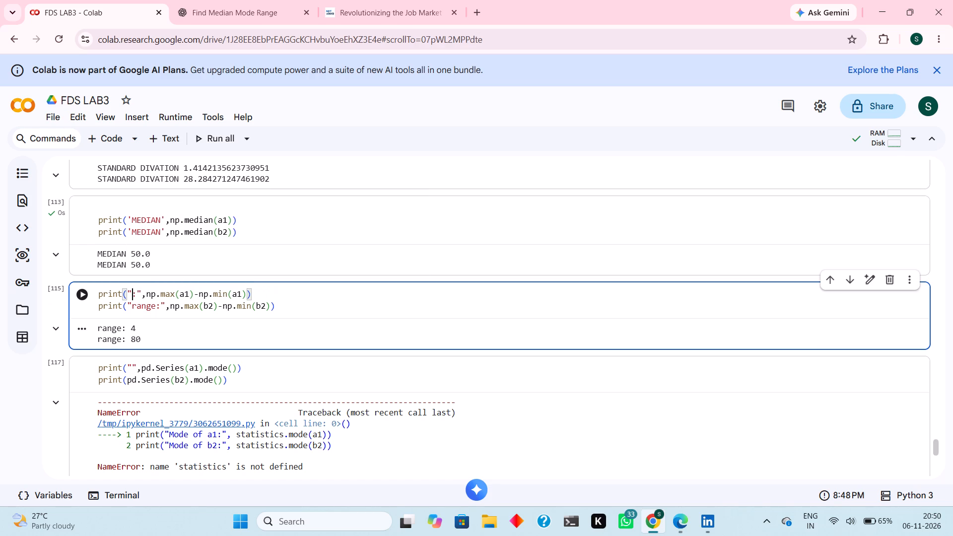
pyautogui.write('RANF')
pyautogui.press('BackSpace')
pyautogui.write('GE')
pyautogui.click(153, 307)
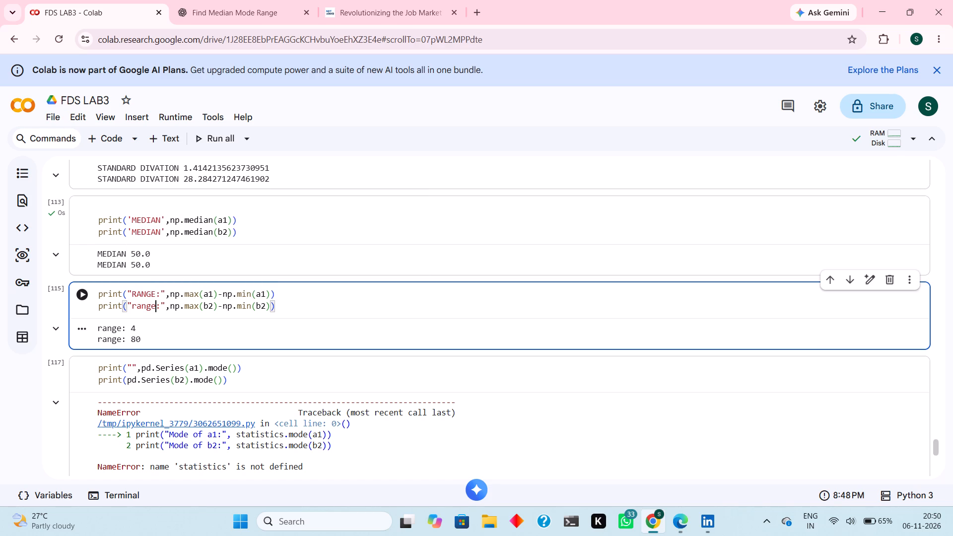
pyautogui.press('BackSpace')
pyautogui.press('BackSpace')
pyautogui.press('BackSpace')
pyautogui.press('BackSpace')
pyautogui.press('BackSpace')
pyautogui.write('RA')
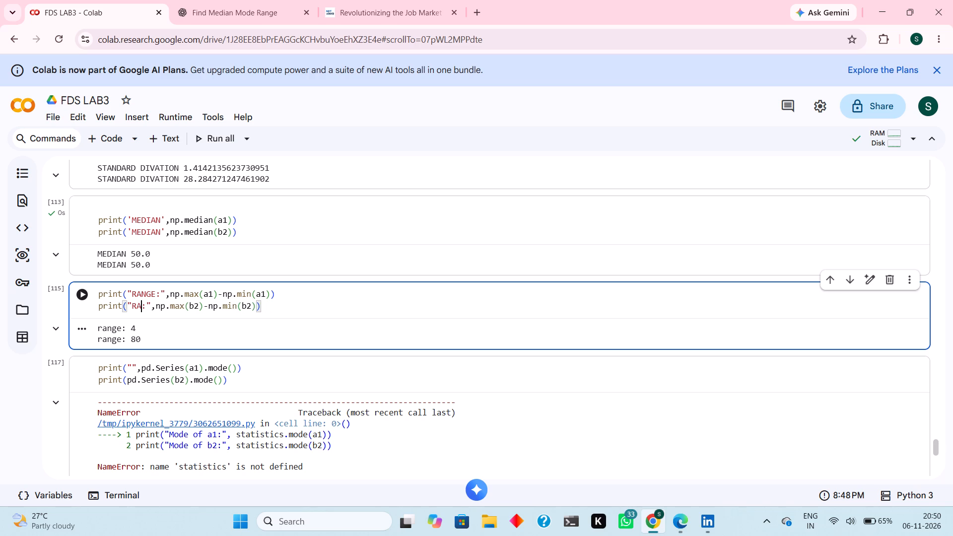
pyautogui.write('NGE')
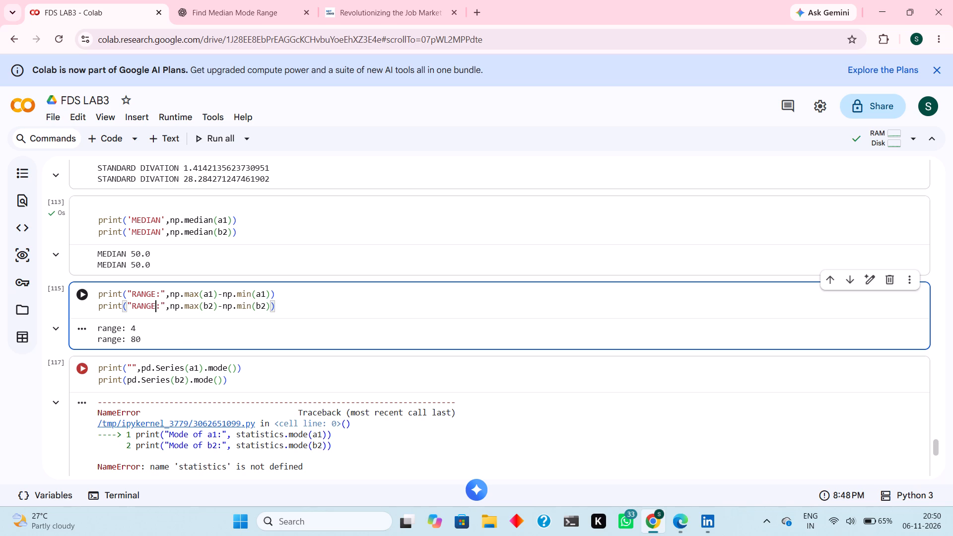
# Fill the empty label in the first mode print line, for a1, with MODE.
pyautogui.click(132, 371)
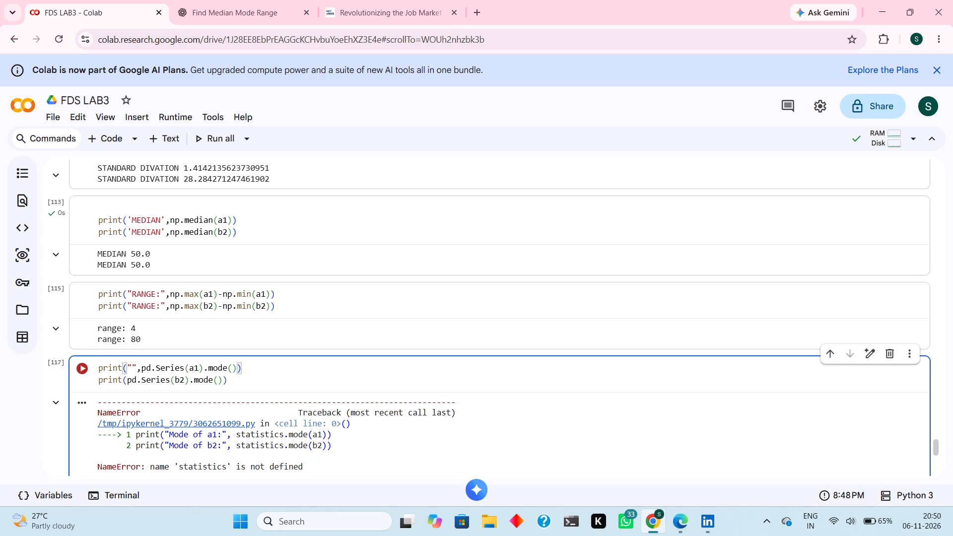
pyautogui.write('MI')
pyautogui.press('BackSpace')
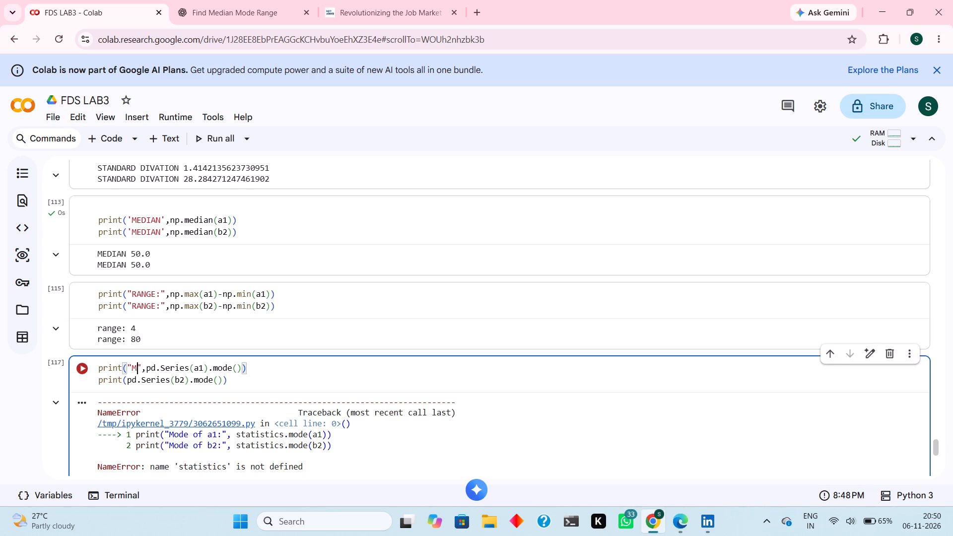
pyautogui.write('ODE')
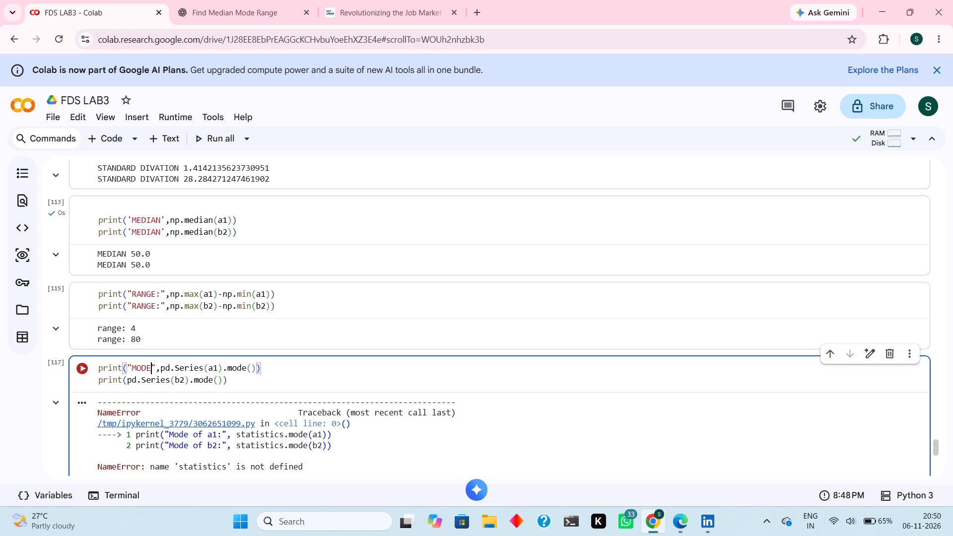
# Append a space and a colon to the STANDARD DIVATION label in both print lines of the standard deviation cell.
pyautogui.scroll(1, 160, 296)
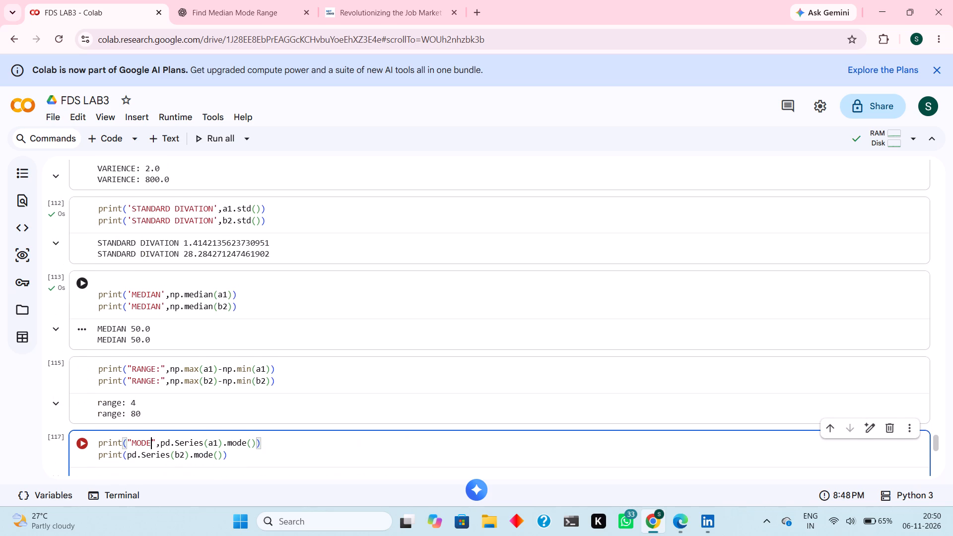
pyautogui.scroll(1, 186, 277)
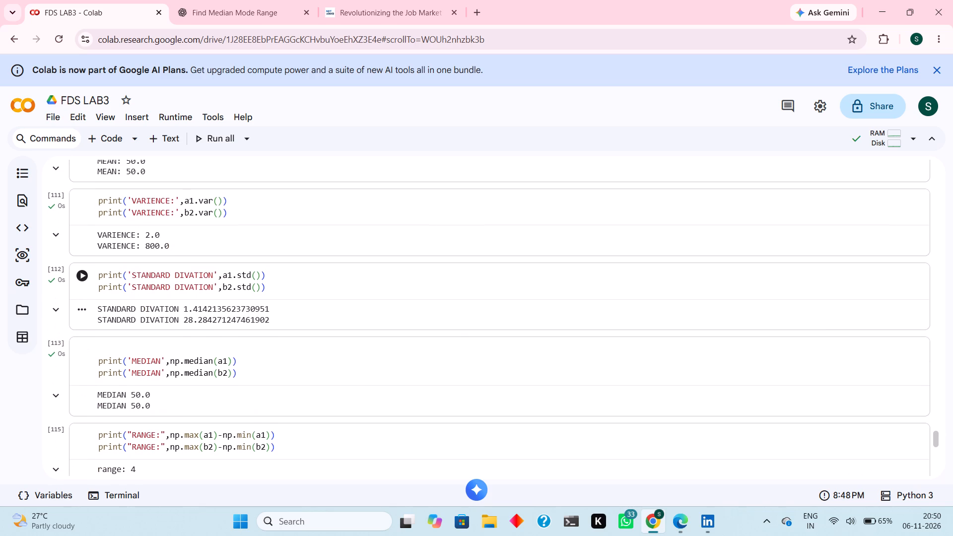
pyautogui.click(215, 277)
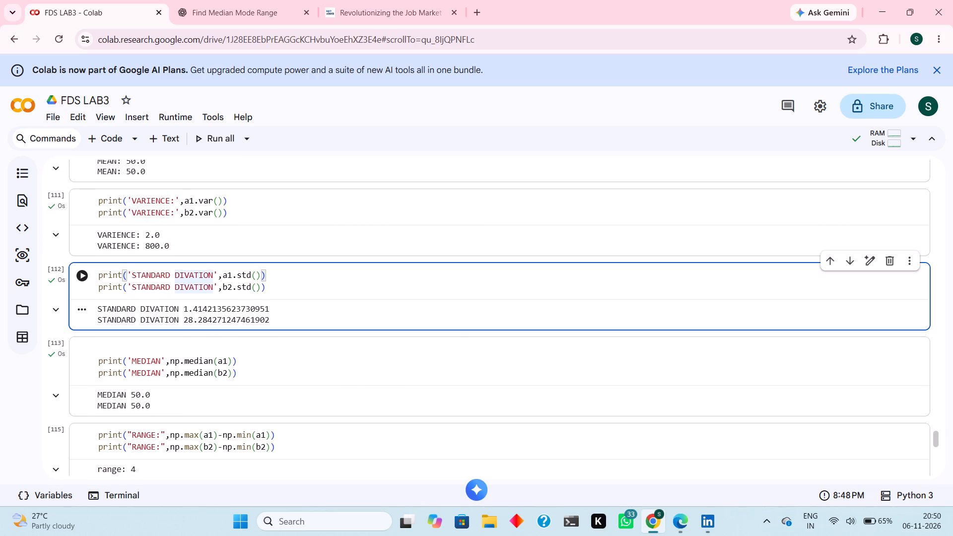
pyautogui.hotkey('shift', ':')
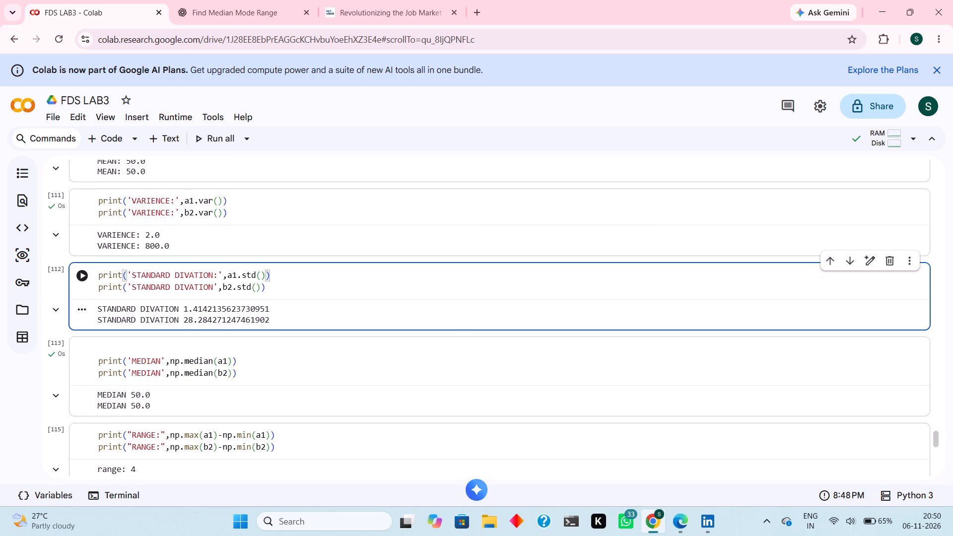
pyautogui.click(214, 291)
pyautogui.hotkey('shift', ':')
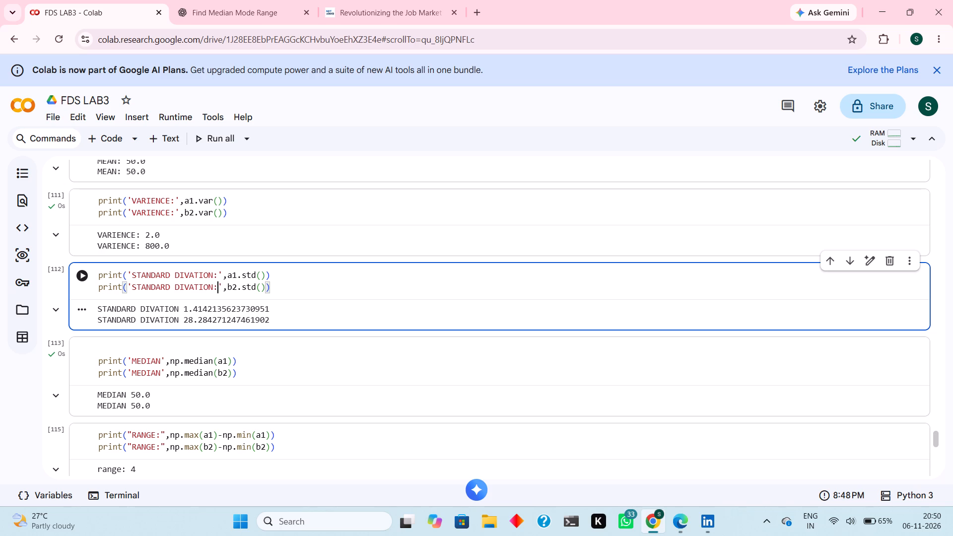
pyautogui.press('Left')
pyautogui.press('space')
pyautogui.press('Up')
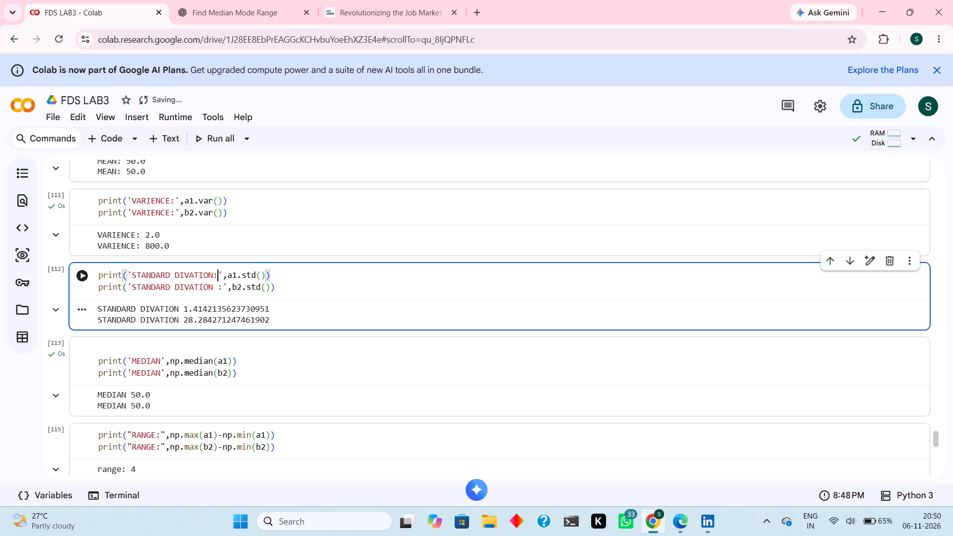
pyautogui.press('Left')
pyautogui.press('space')
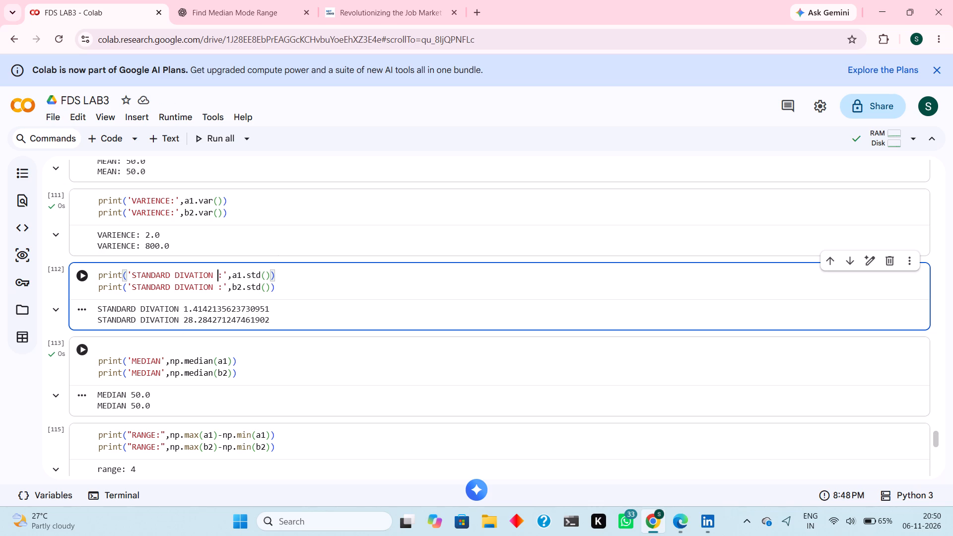
# Append a space and a colon to the MEDIAN label in both print lines of the median cell.
pyautogui.click(164, 356)
pyautogui.press('Left')
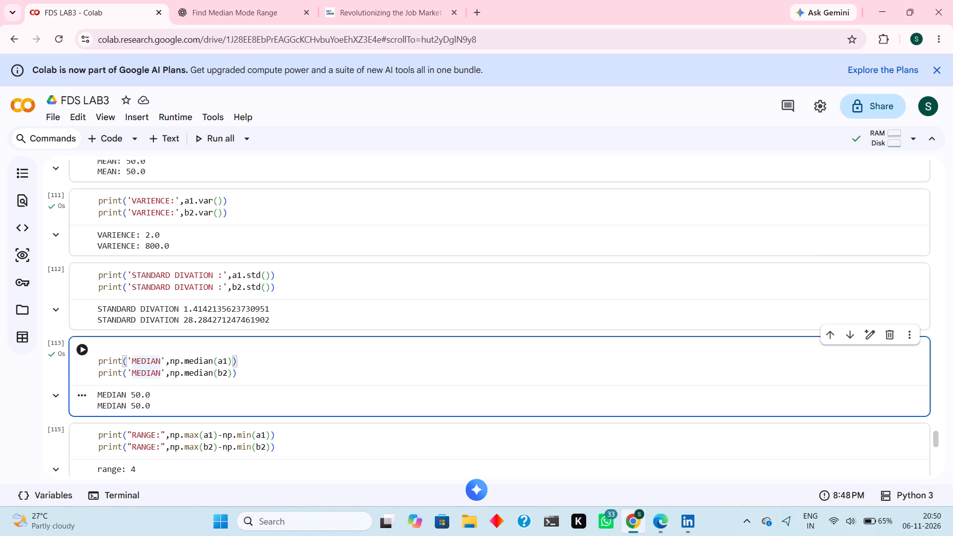
pyautogui.hotkey('shift', ':')
pyautogui.press('Left')
pyautogui.press('space')
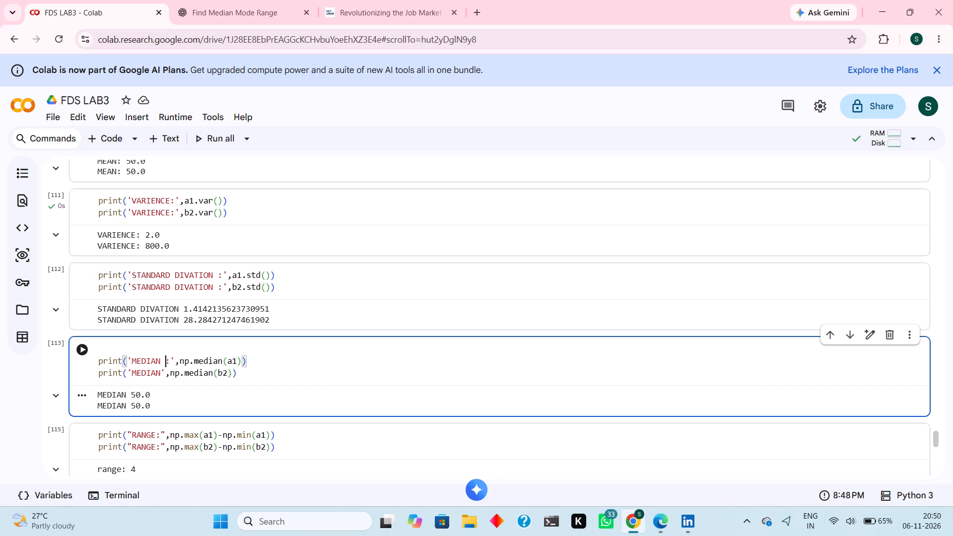
pyautogui.click(162, 366)
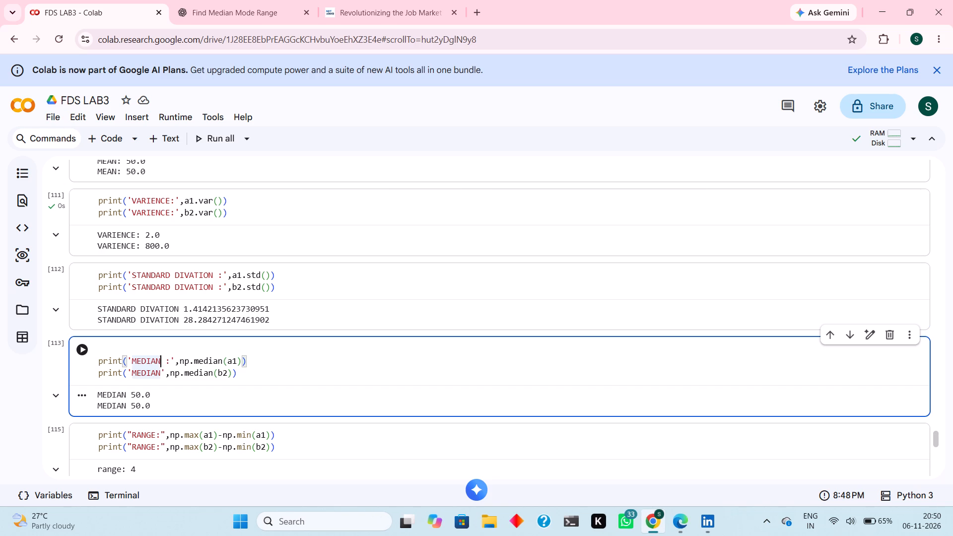
pyautogui.press('Down')
pyautogui.hotkey('shift', ':')
pyautogui.press('Left')
pyautogui.press('space')
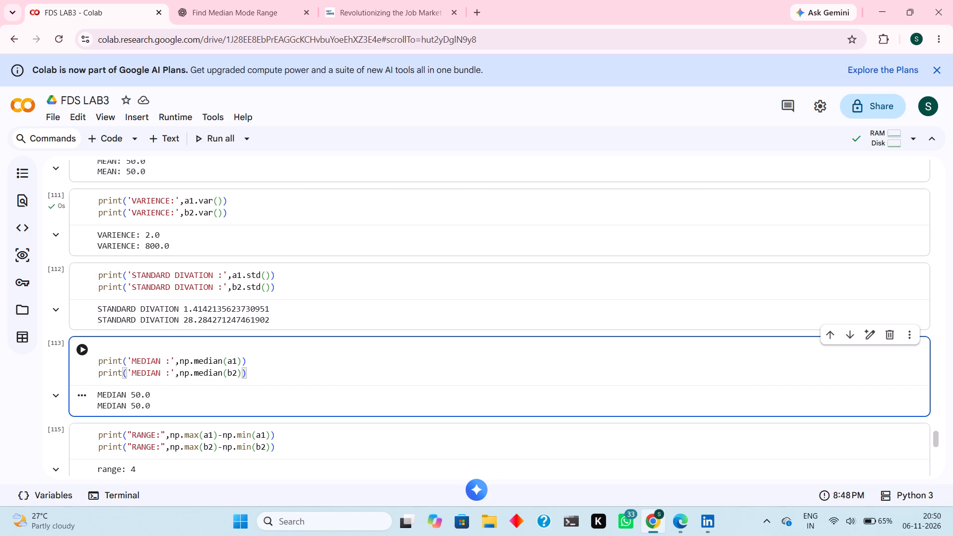
# Add a colon after MODE in the label of the a1 print line in the mode cell.
pyautogui.scroll(-2, 162, 366)
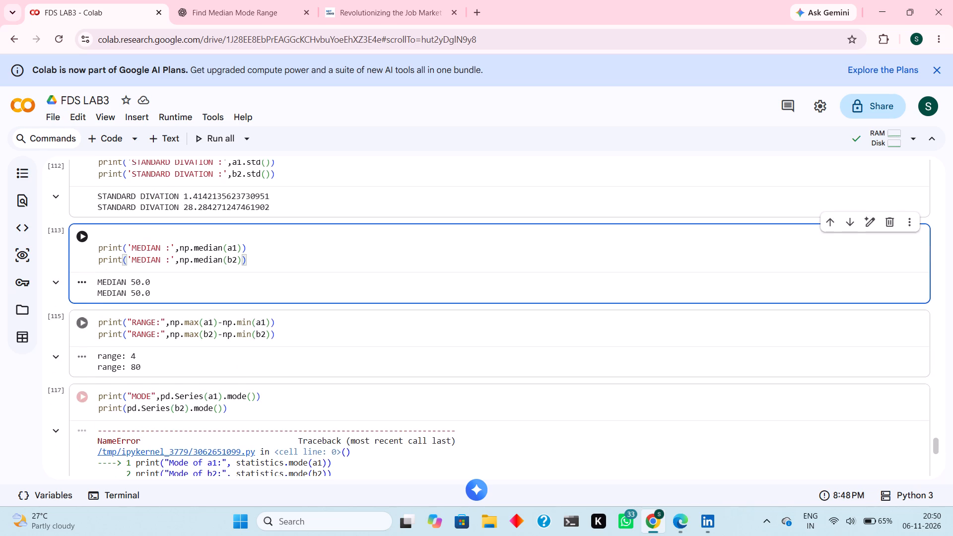
pyautogui.scroll(-1, 160, 405)
pyautogui.click(150, 394)
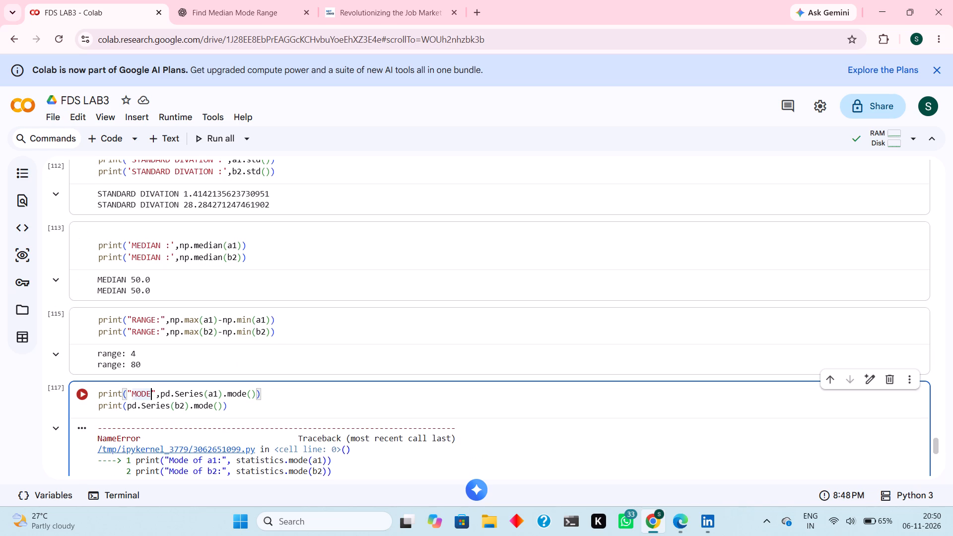
pyautogui.hotkey('shift', ':')
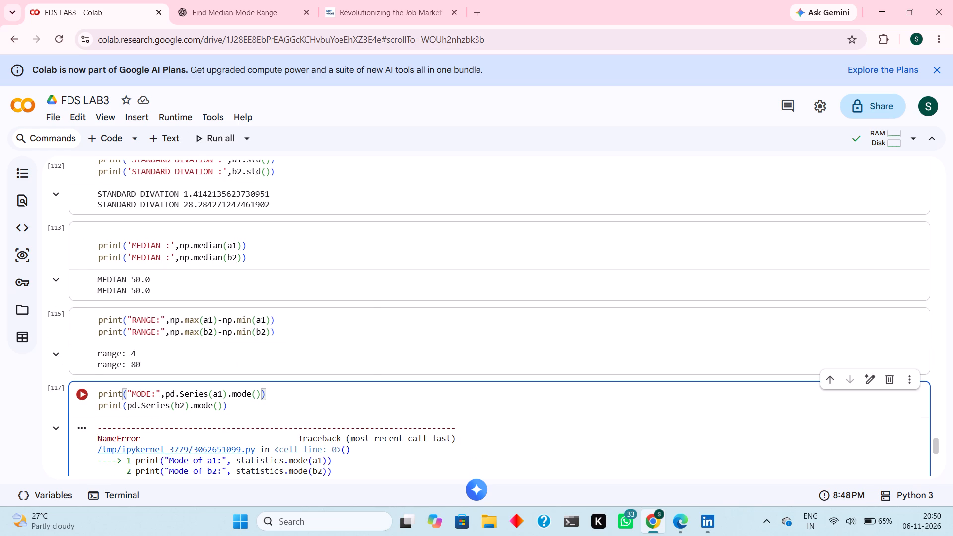
# Insert the single-quoted label 'MODE:' and a comma before pd.Series(b2) in the second mode print line.
pyautogui.click(127, 407)
pyautogui.press('.')
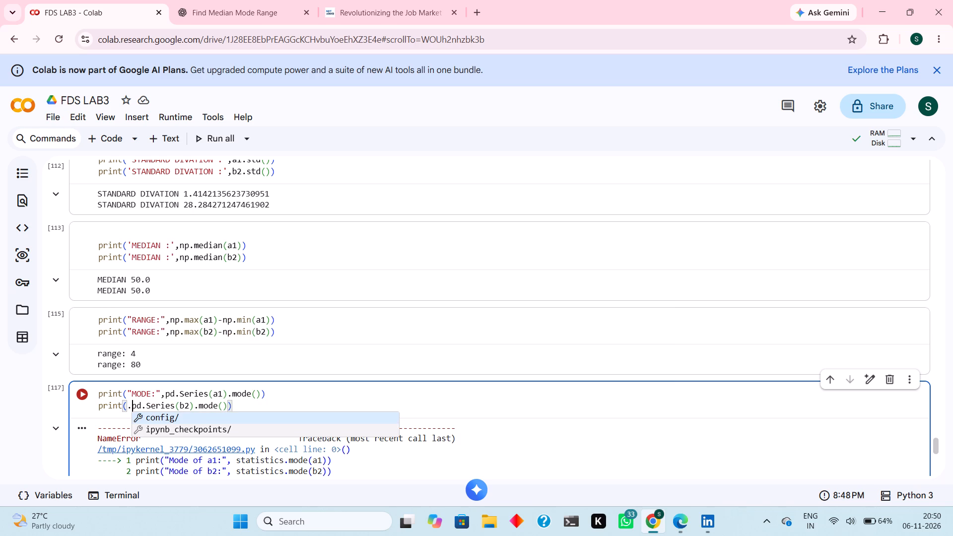
pyautogui.press('BackSpace')
pyautogui.press(',')
pyautogui.press('Left')
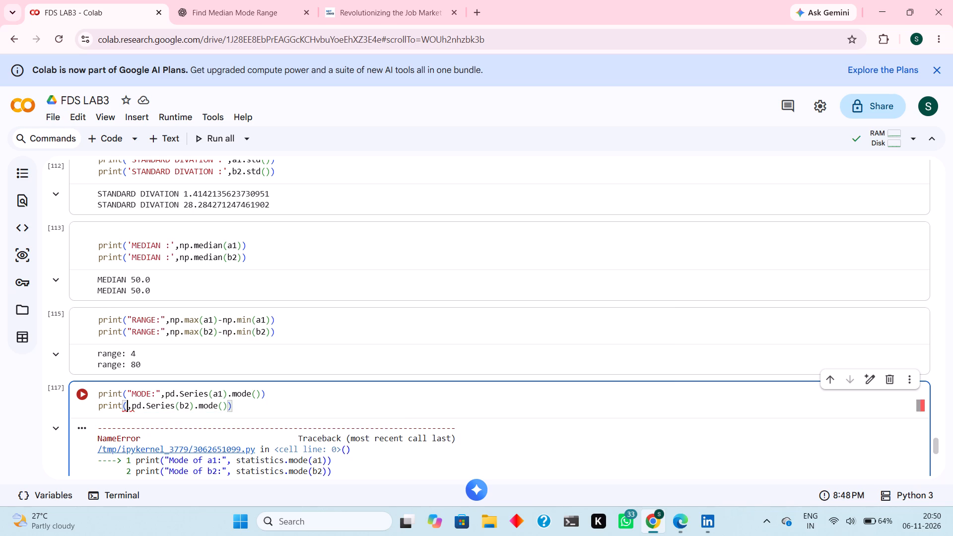
pyautogui.write("''")
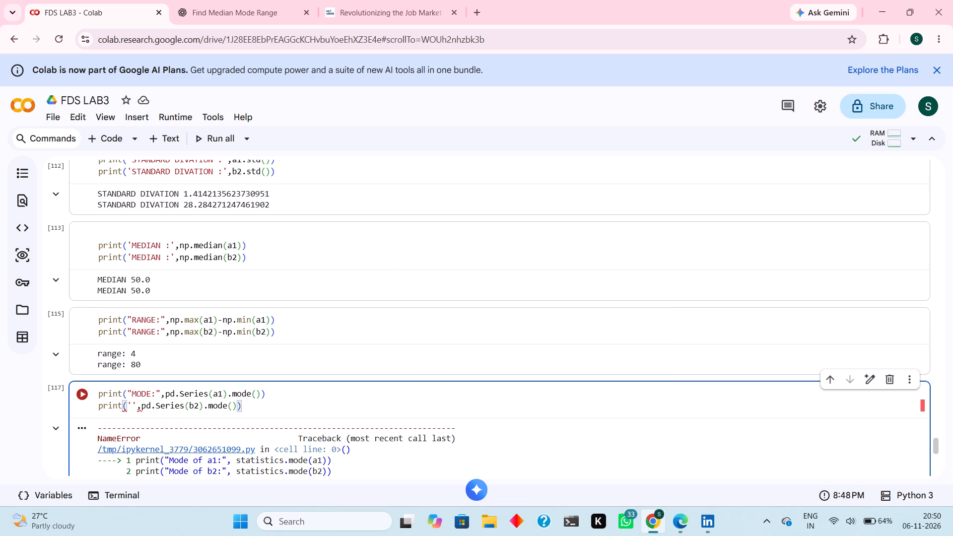
pyautogui.press('Left')
pyautogui.write('MODE')
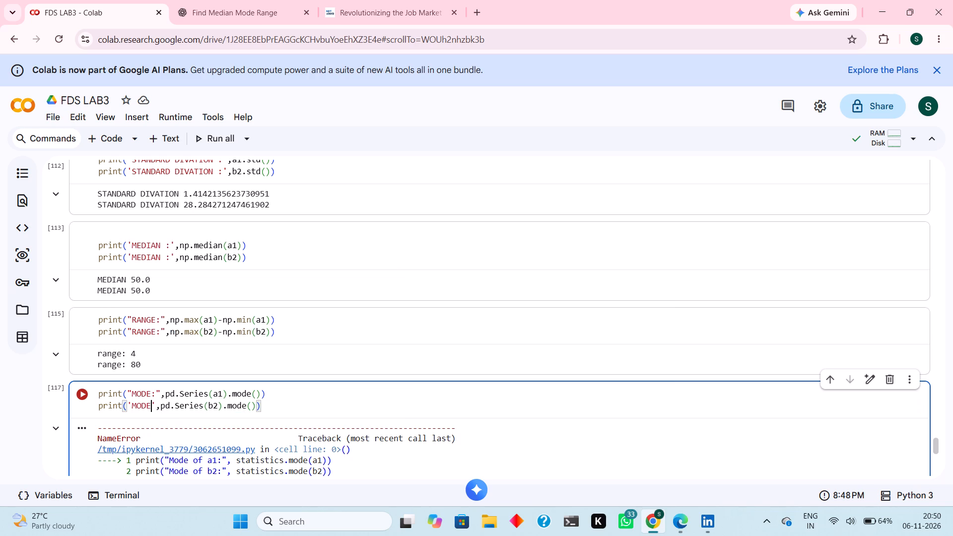
pyautogui.press(';')
pyautogui.press('BackSpace')
pyautogui.hotkey('shift', ':')
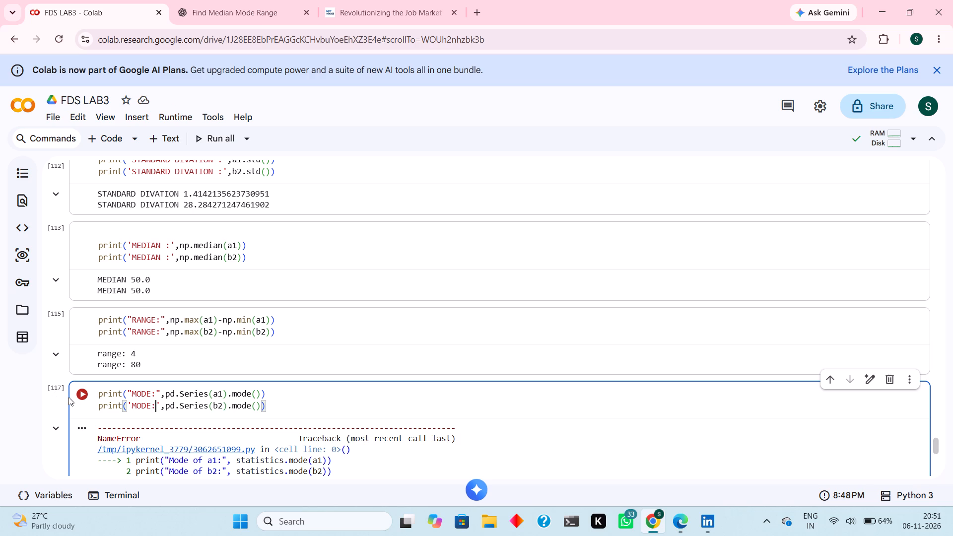
# Run the mode cell for a1 and b2 and bring its full output into view.
pyautogui.click(78, 399)
pyautogui.scroll(-1, 132, 396)
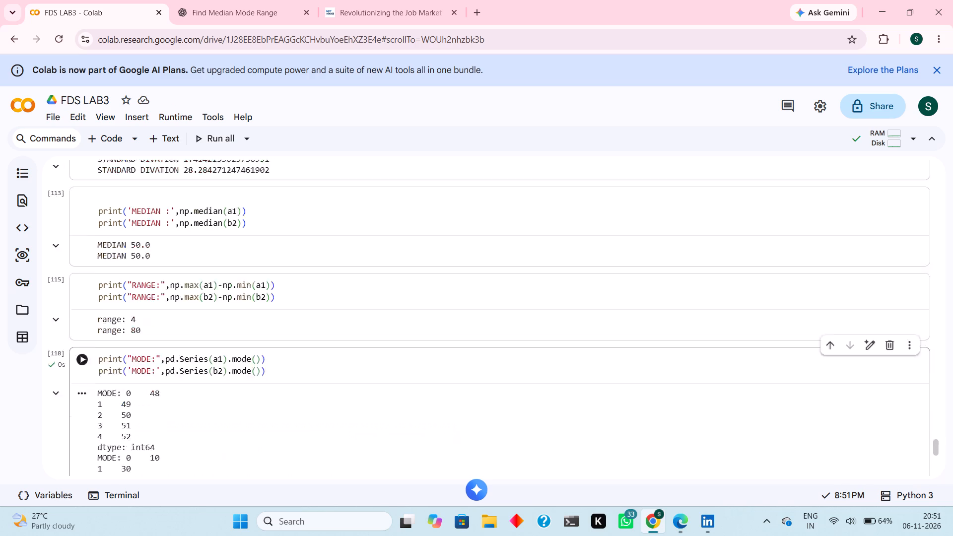
pyautogui.scroll(-1, 132, 396)
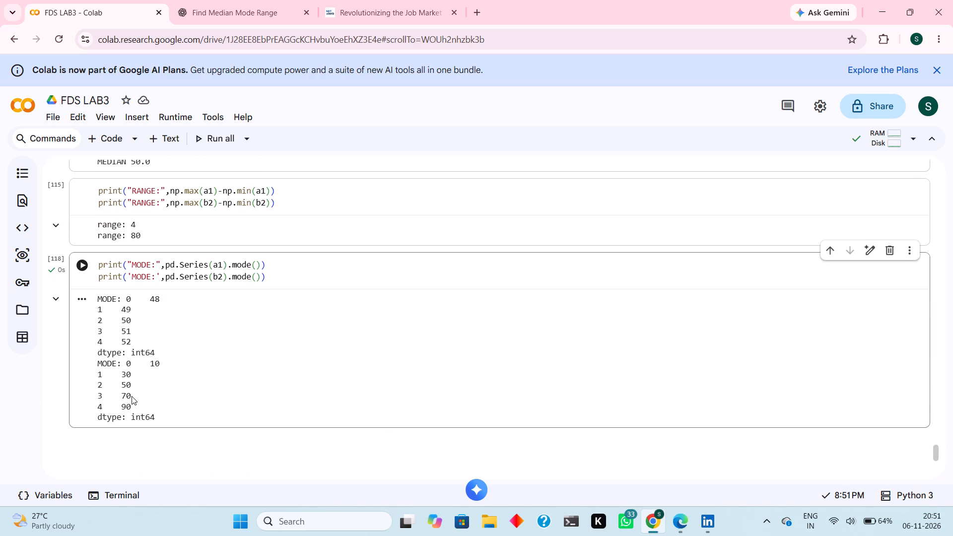
# Hide the outputs of the df.info(), df.head(), df.tail() and df.describe() cells at the start of the notebook.
pyautogui.scroll(12, 225, 335)
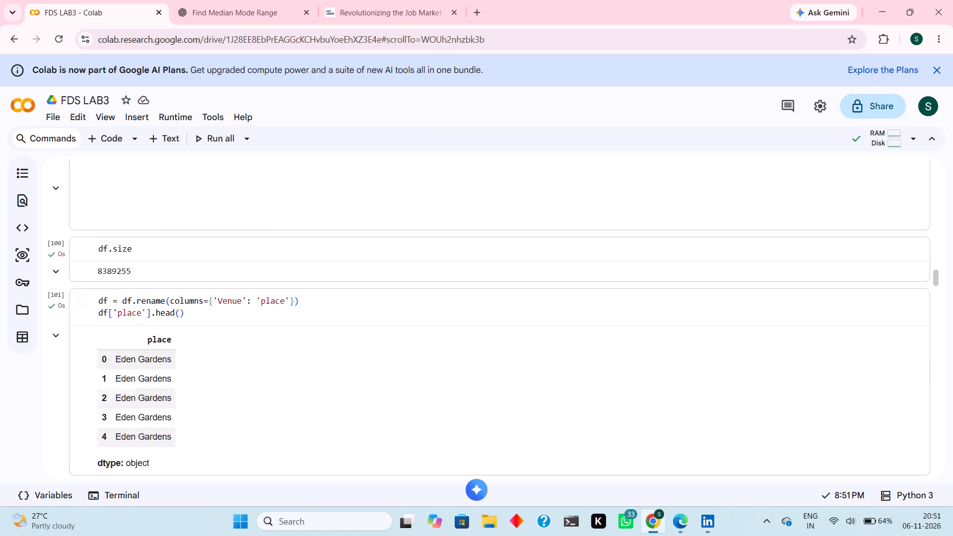
pyautogui.scroll(7, 225, 335)
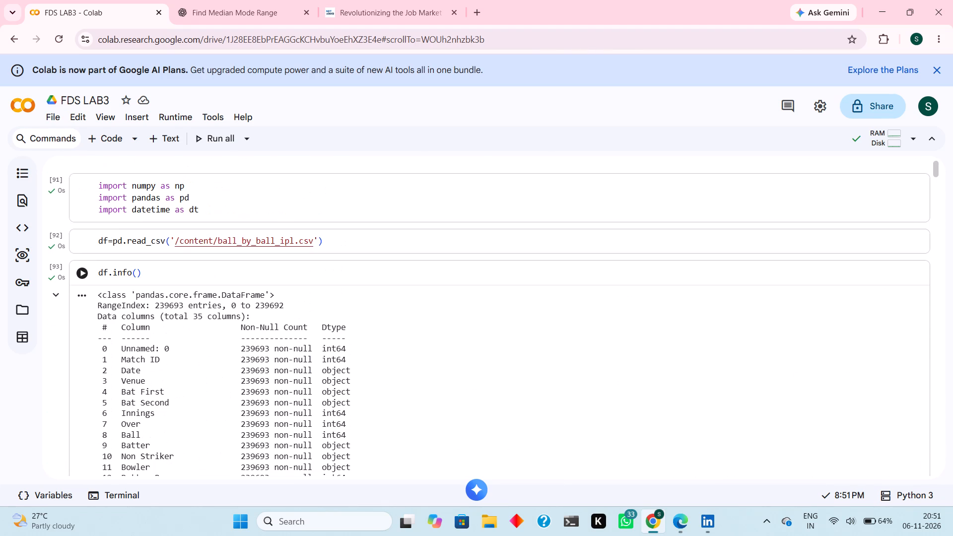
pyautogui.click(61, 303)
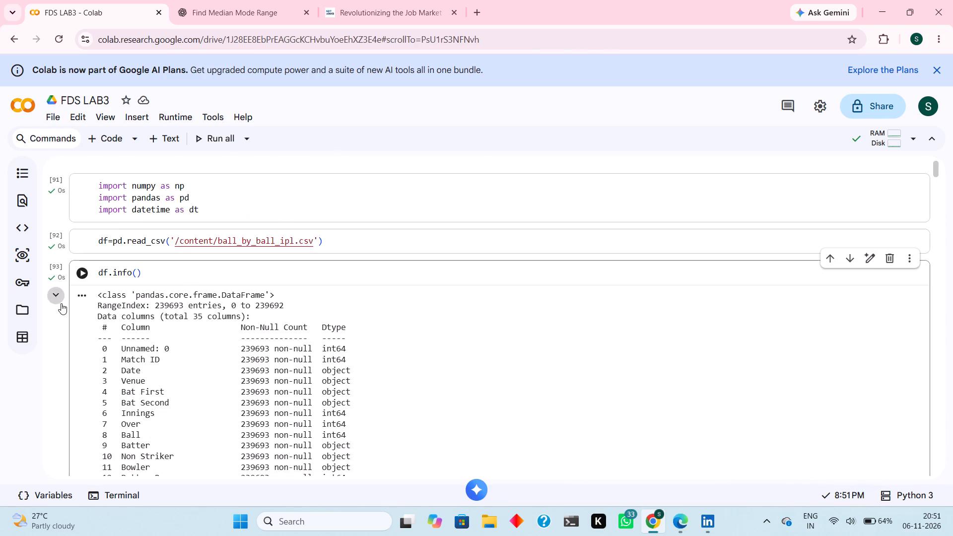
pyautogui.click(57, 348)
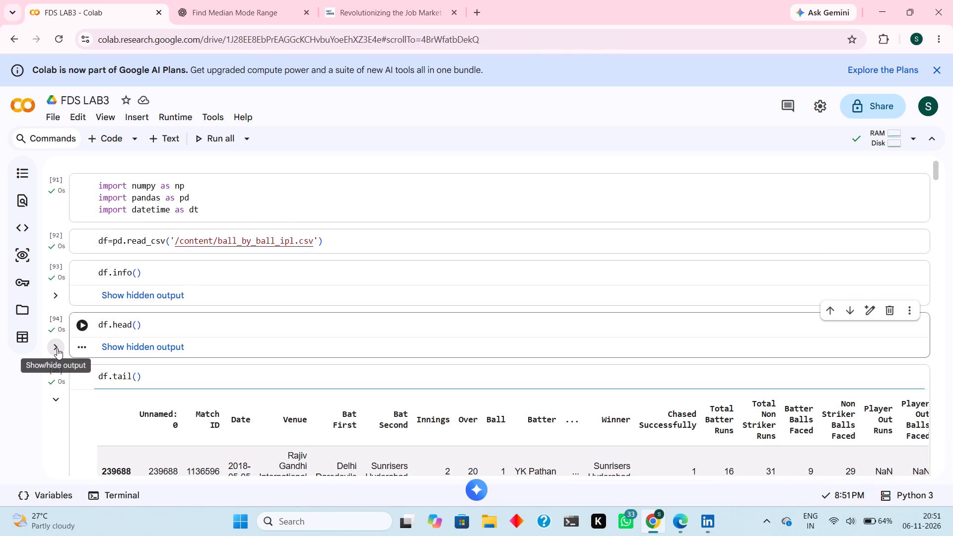
pyautogui.click(52, 398)
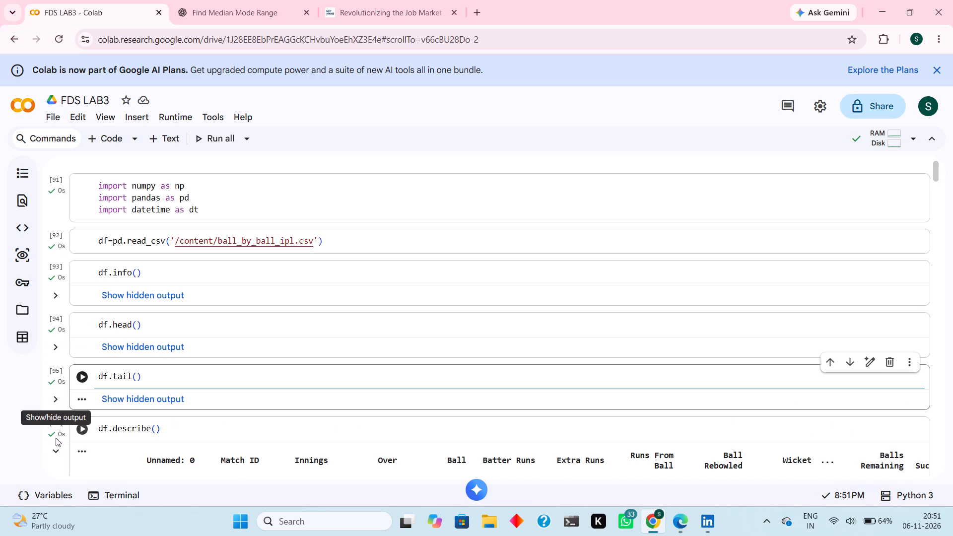
pyautogui.click(56, 446)
# Hide the outputs of the df.columns, df.dtypes.head(), df.size and Venue-to-place rename cells.
pyautogui.scroll(-2, 91, 418)
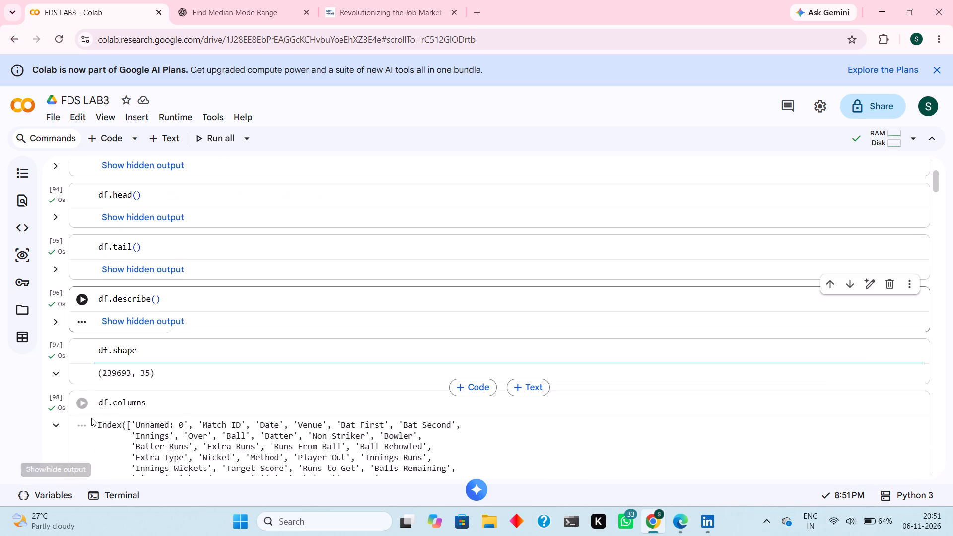
pyautogui.click(60, 423)
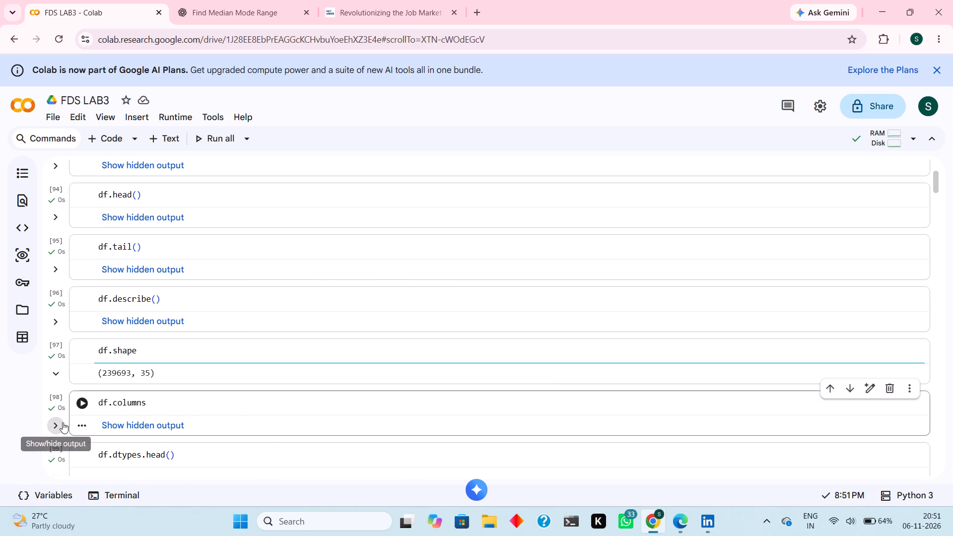
pyautogui.scroll(-2, 100, 400)
pyautogui.click(55, 398)
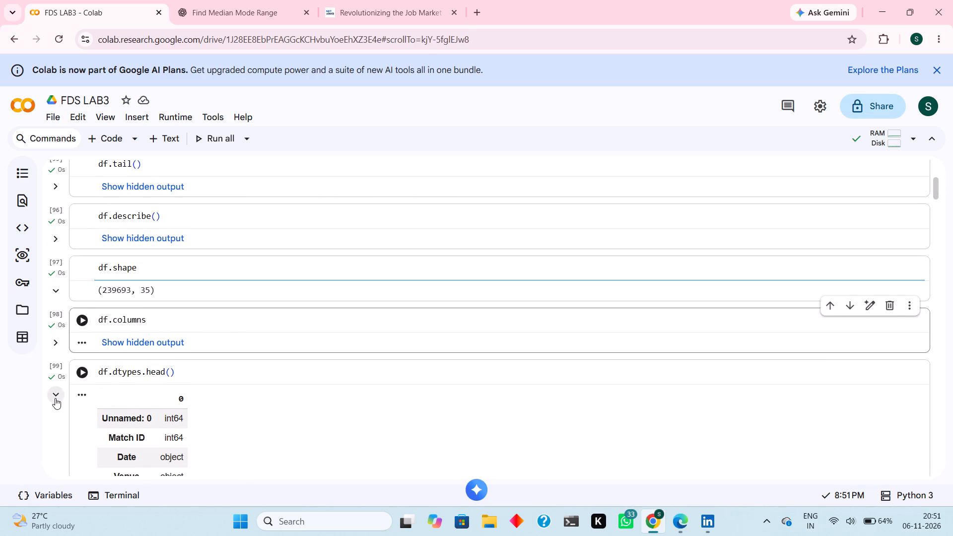
pyautogui.scroll(-1, 103, 402)
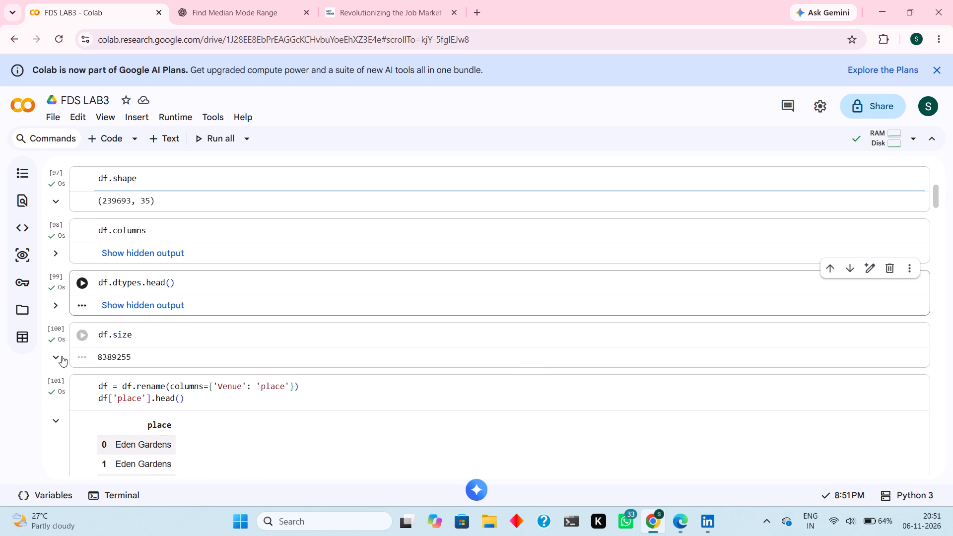
pyautogui.click(59, 354)
pyautogui.scroll(-1, 65, 373)
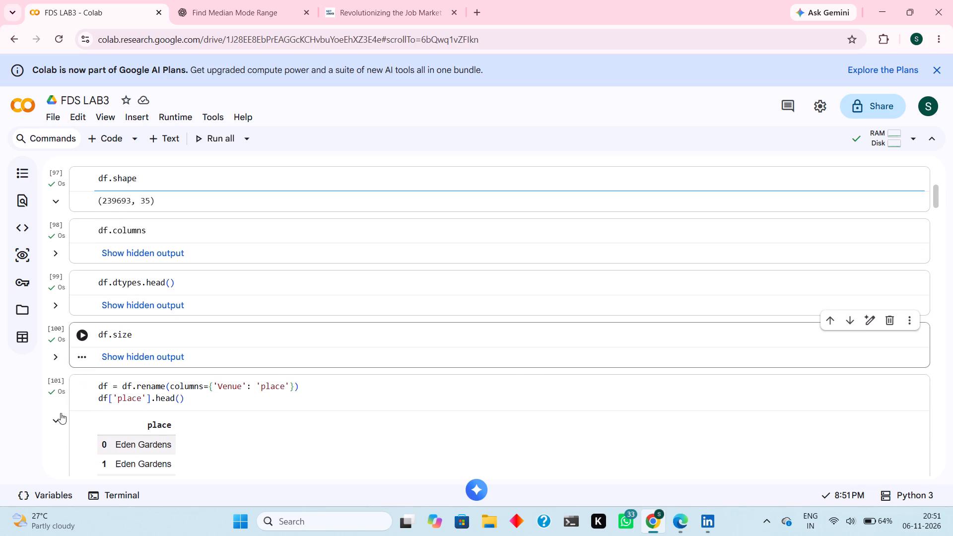
pyautogui.click(59, 417)
pyautogui.scroll(-1, 67, 417)
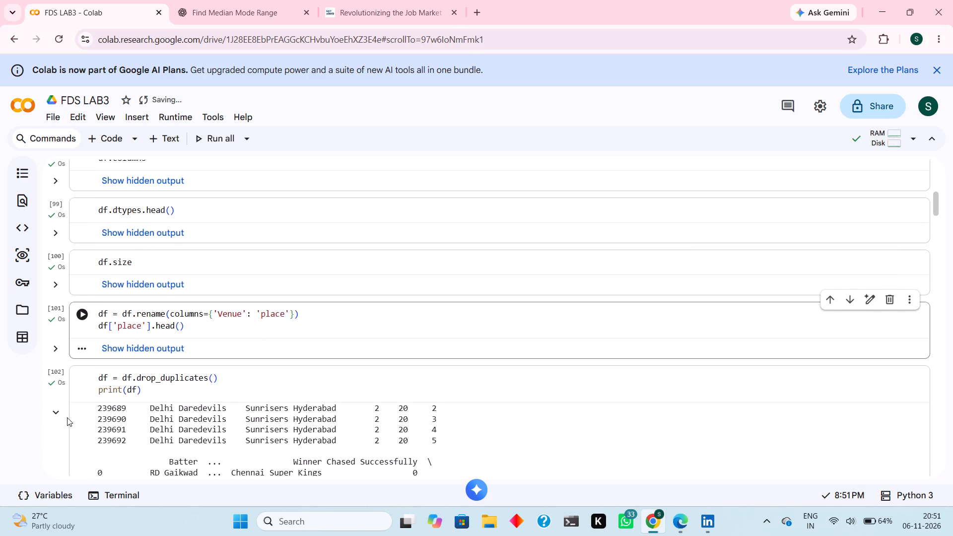
pyautogui.click(59, 413)
pyautogui.scroll(-1, 62, 430)
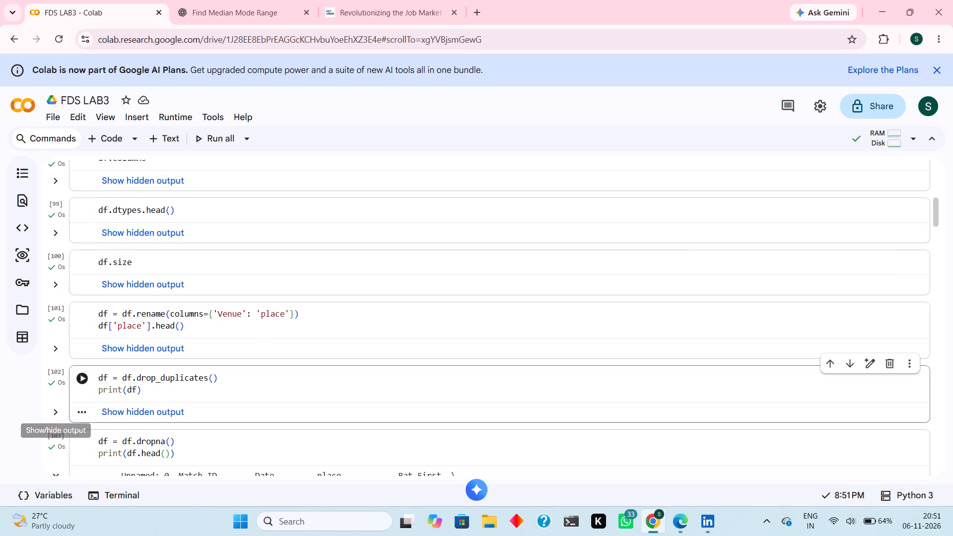
pyautogui.scroll(-1, 62, 430)
pyautogui.scroll(-2, 126, 381)
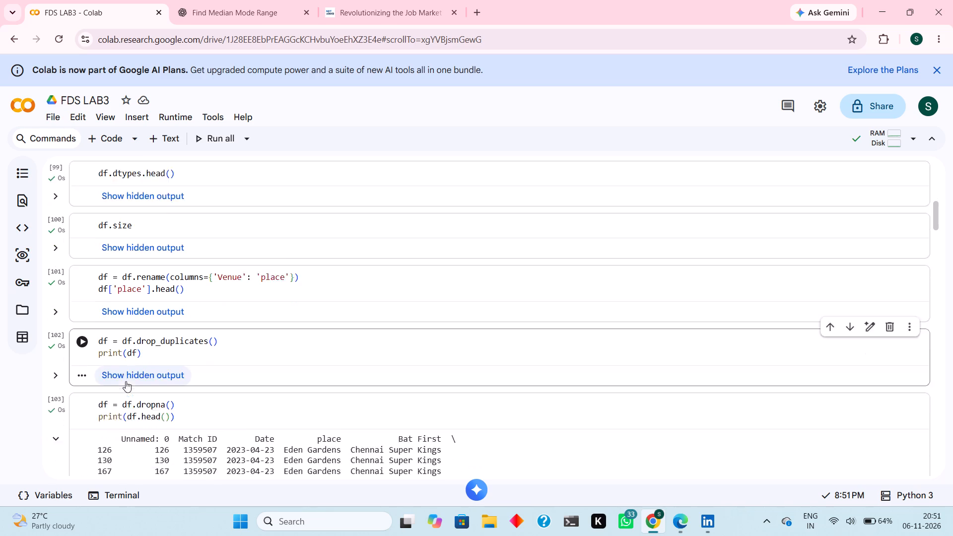
pyautogui.scroll(-2, 126, 381)
pyautogui.click(65, 332)
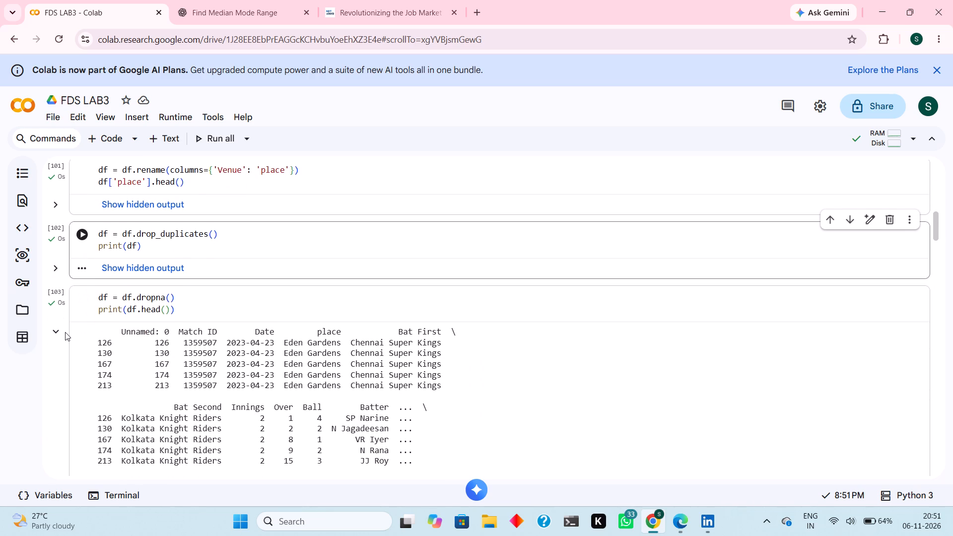
pyautogui.click(61, 331)
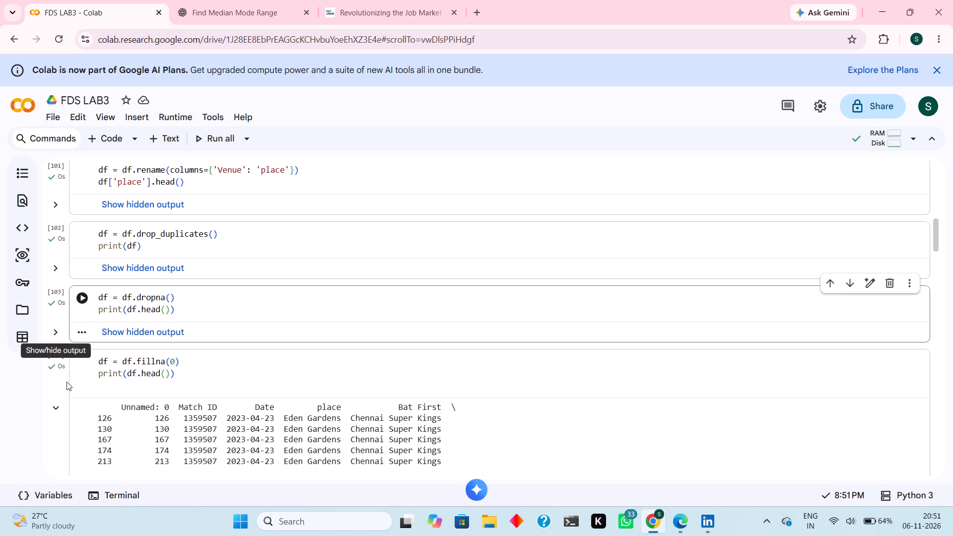
pyautogui.click(61, 403)
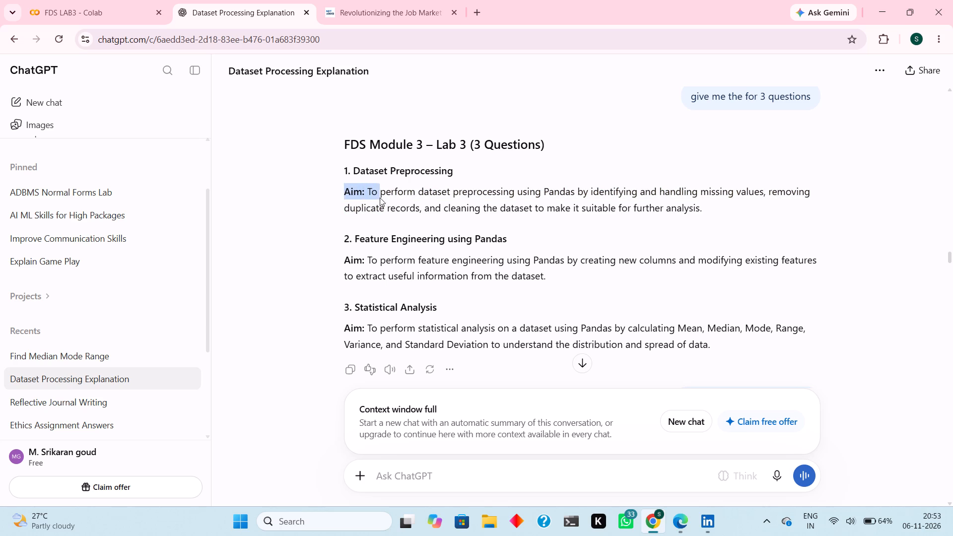
pyautogui.moveTo(380, 198); pyautogui.dragTo(650, 225)
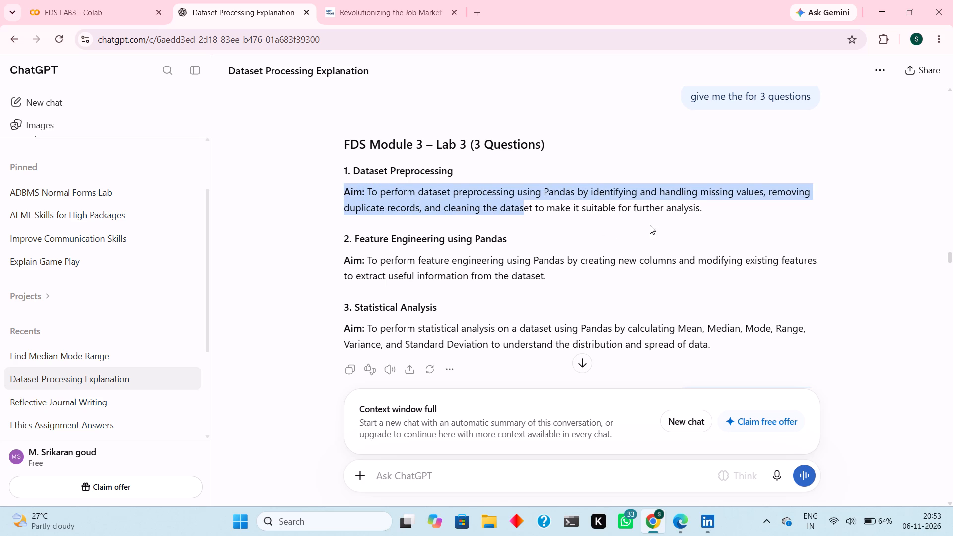
pyautogui.moveTo(650, 225); pyautogui.dragTo(726, 218)
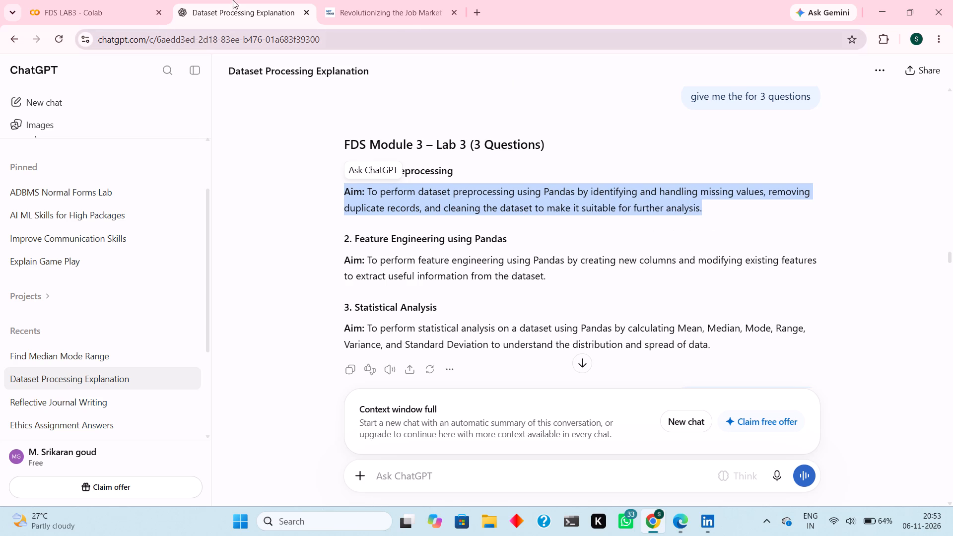
# Open a new browser tab in Chrome.
pyautogui.click(483, 9)
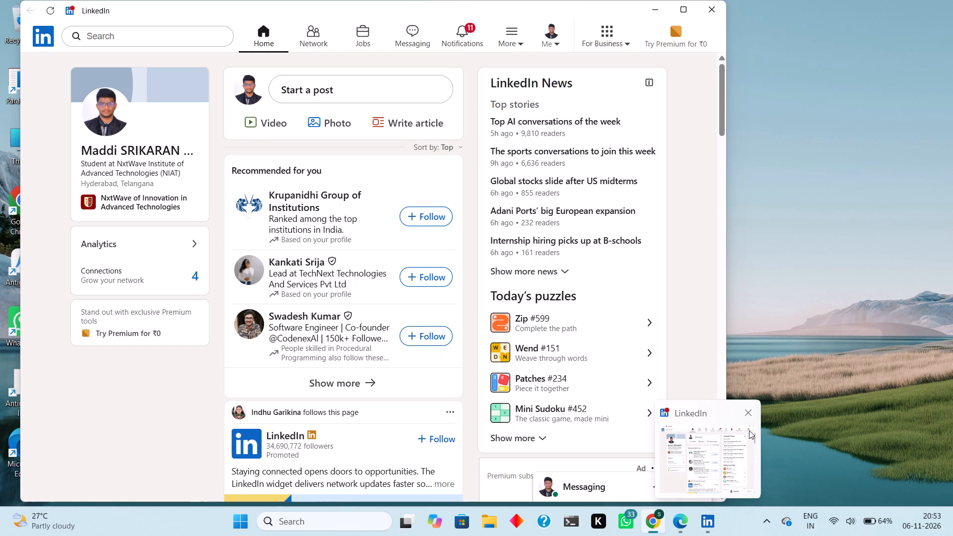
# Close the LinkedIn and Microsoft Edge windows.
pyautogui.click(749, 414)
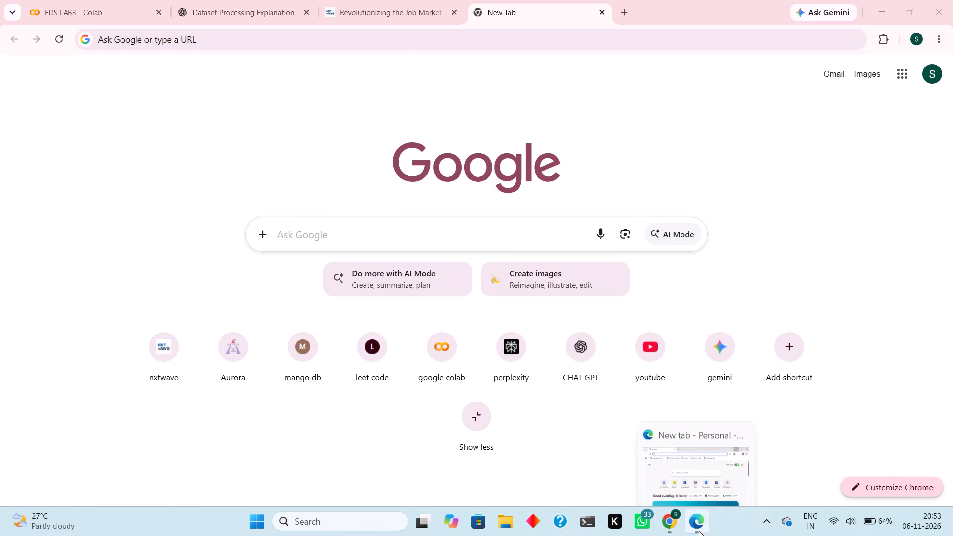
pyautogui.click(742, 416)
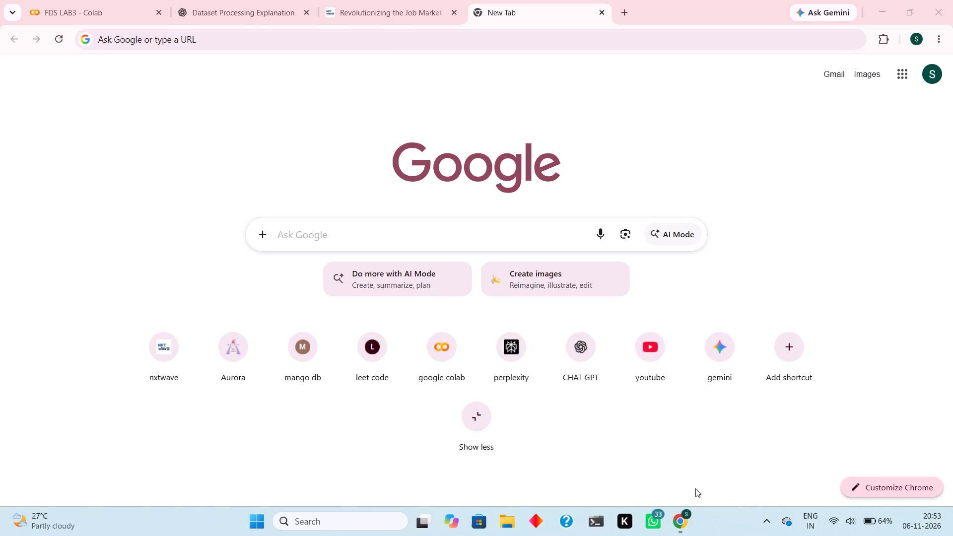
# In File Explorer, duplicate the "fds lab report 1" Word document within the 2ND YEAR TERM2 folder on drive D.
pyautogui.click(529, 529)
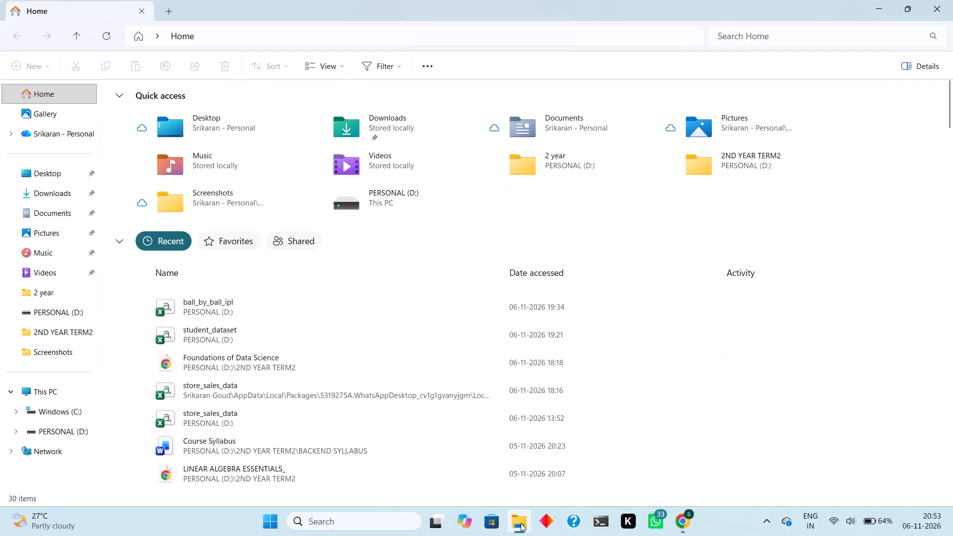
pyautogui.click(72, 342)
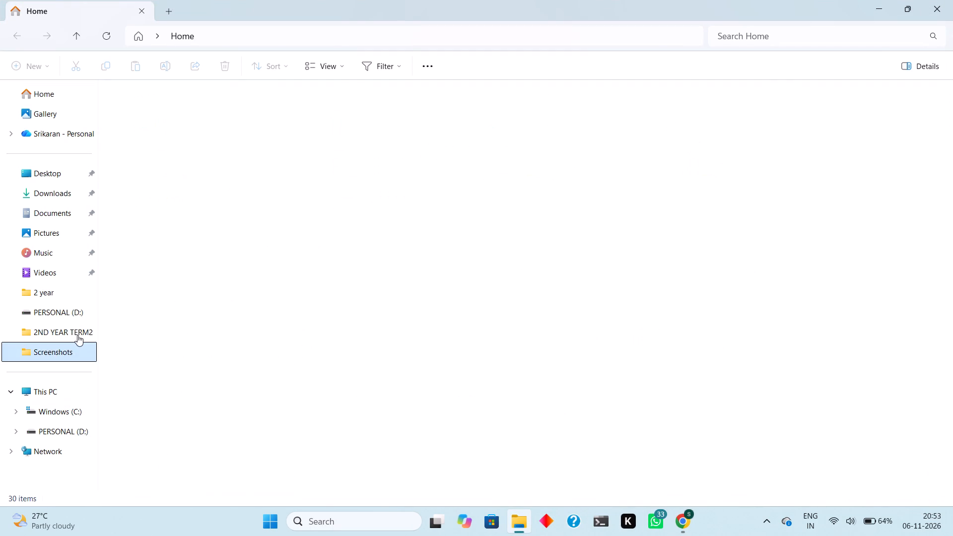
pyautogui.click(77, 335)
pyautogui.scroll(-1, 223, 442)
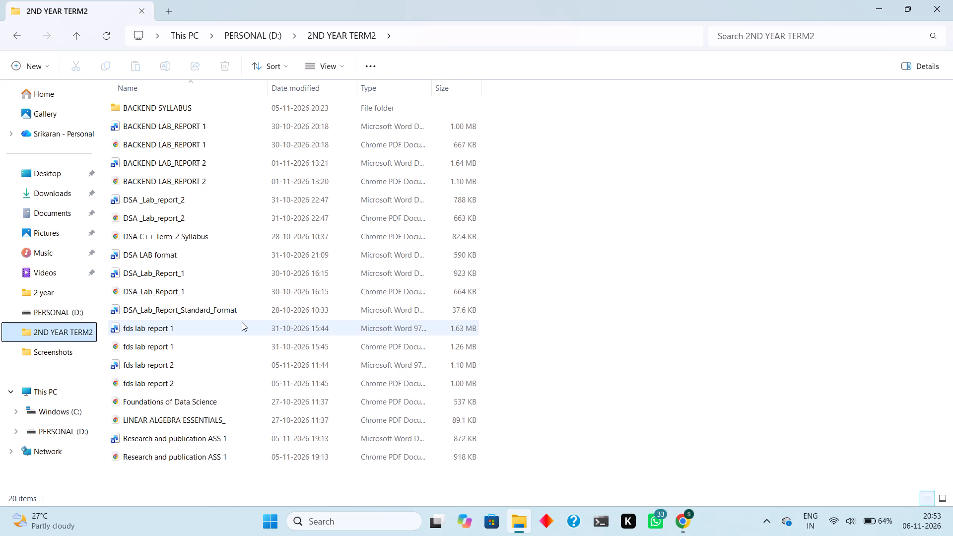
pyautogui.scroll(2, 242, 322)
pyautogui.click(176, 365)
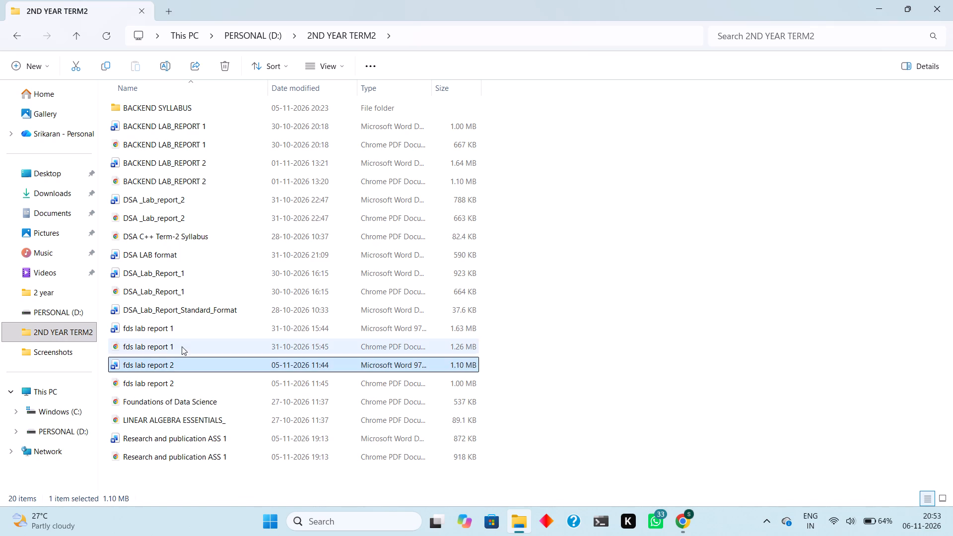
pyautogui.click(193, 331)
pyautogui.hotkey('ctrl', 'c')
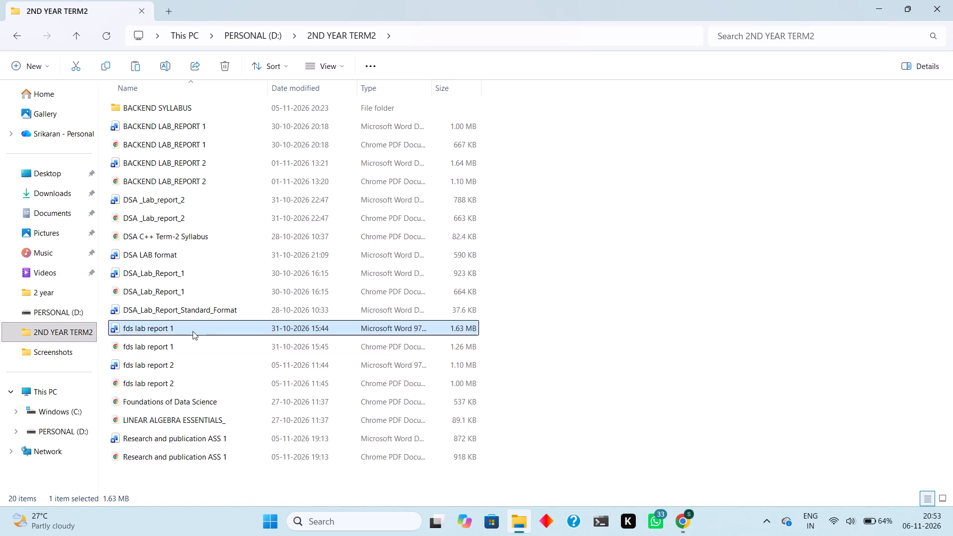
pyautogui.hotkey('ctrl', 'v')
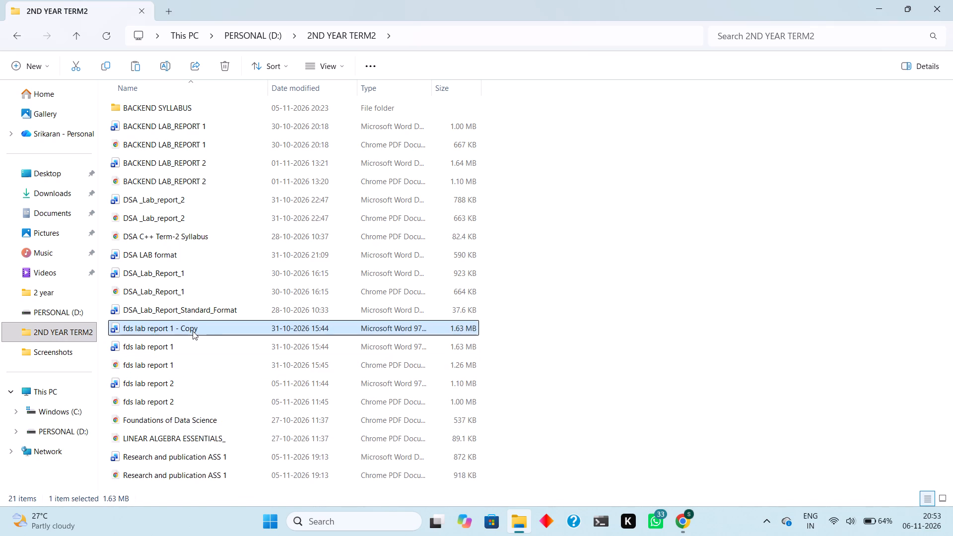
# Rename the copied Word document as "fds lab report 3".
pyautogui.click(207, 324)
pyautogui.rightClick(207, 324)
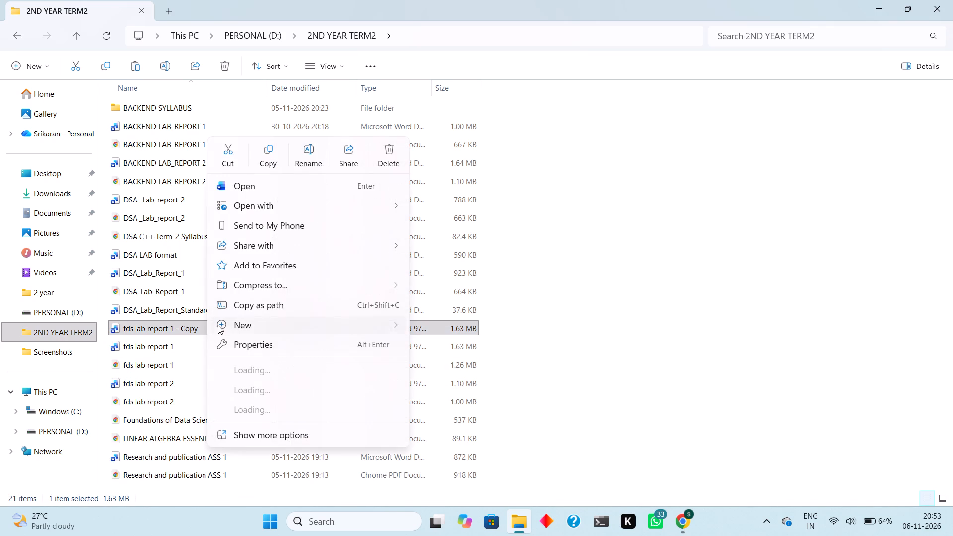
pyautogui.click(311, 154)
pyautogui.press('Right')
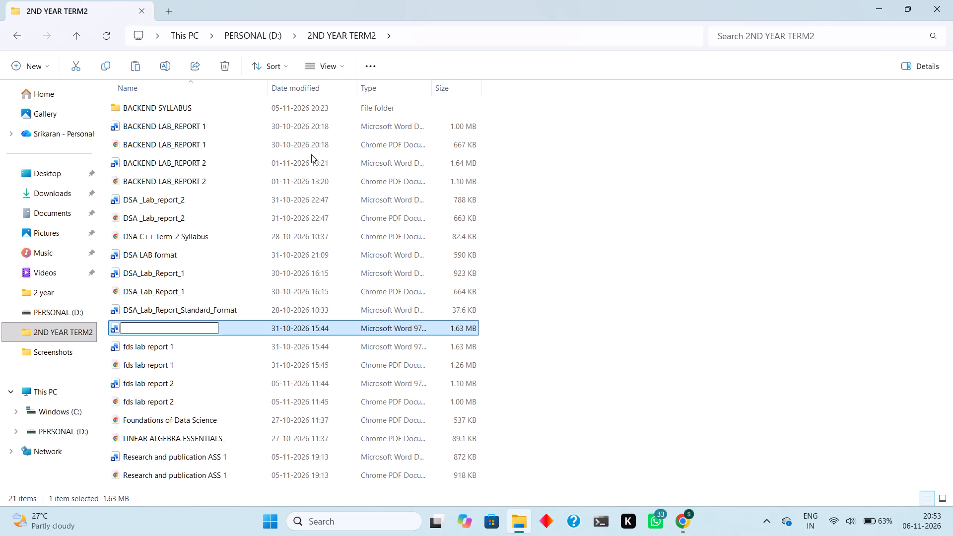
pyautogui.press('BackSpace')
pyautogui.press('BackSpace')
pyautogui.press('BackSpace')
pyautogui.press('BackSpace')
pyautogui.press('BackSpace')
pyautogui.press('BackSpace')
pyautogui.press('BackSpace')
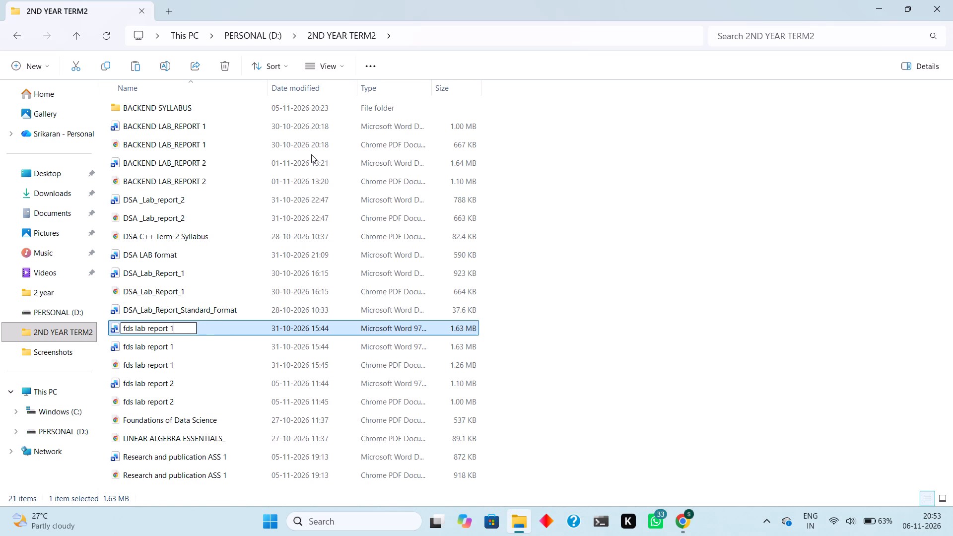
pyautogui.press('BackSpace')
pyautogui.press('3')
pyautogui.press('Return')
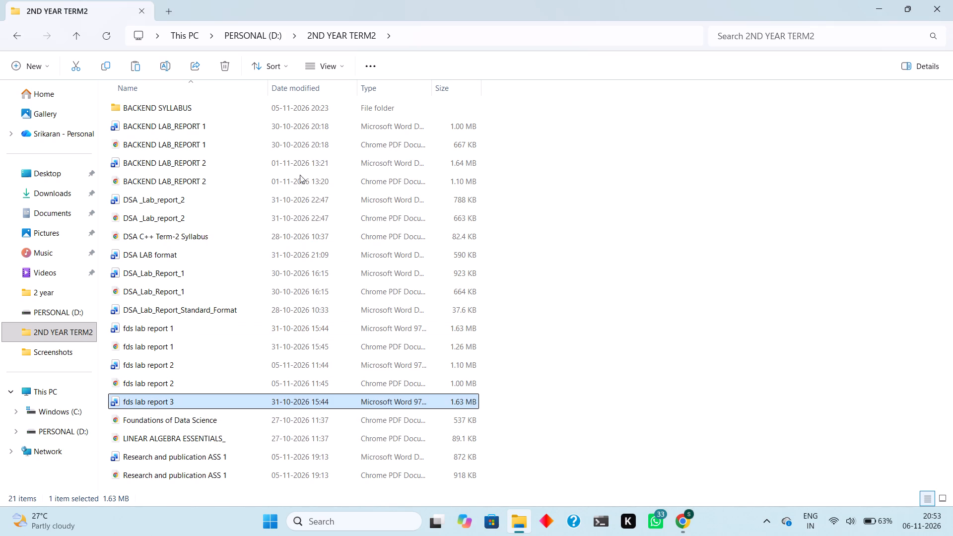
# Open "fds lab report 3" in Word and enable editing of the protected document.
pyautogui.doubleClick(246, 406)
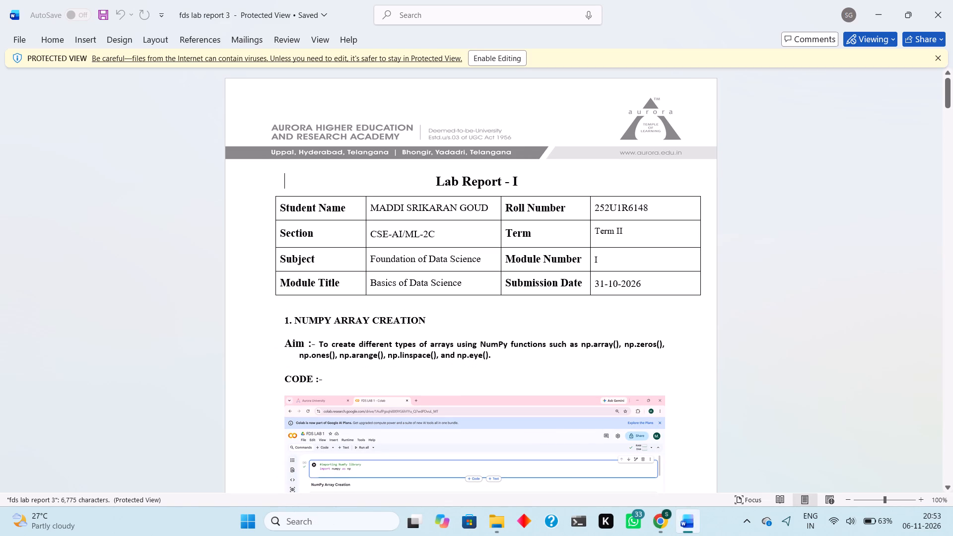
pyautogui.click(623, 258)
pyautogui.press('BackSpace')
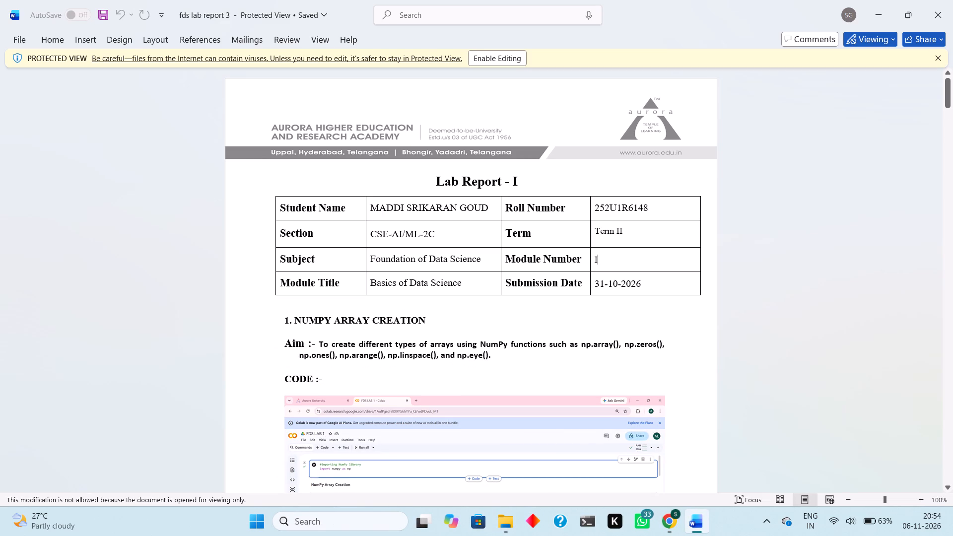
pyautogui.press('3')
pyautogui.click(479, 53)
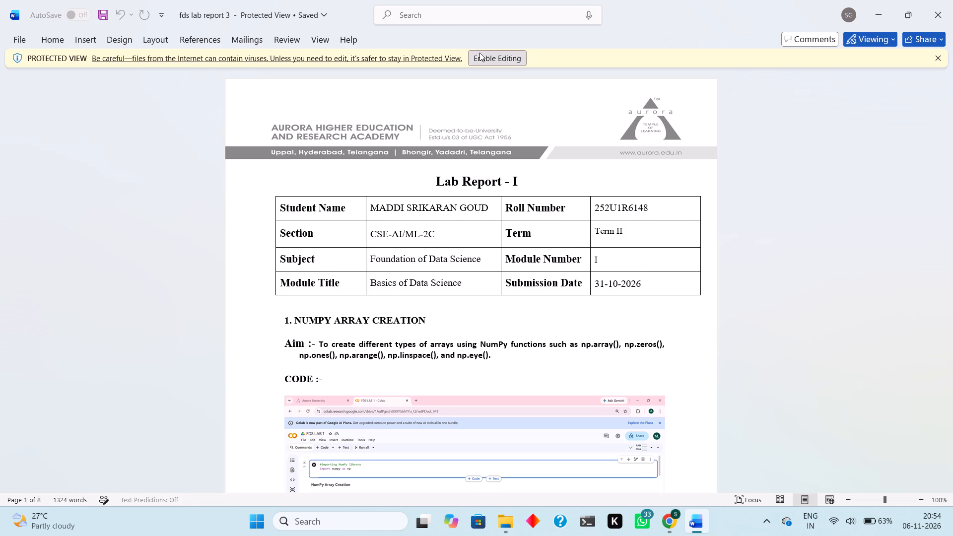
# Set the Module Number in the report's header table to 3.
pyautogui.click(623, 301)
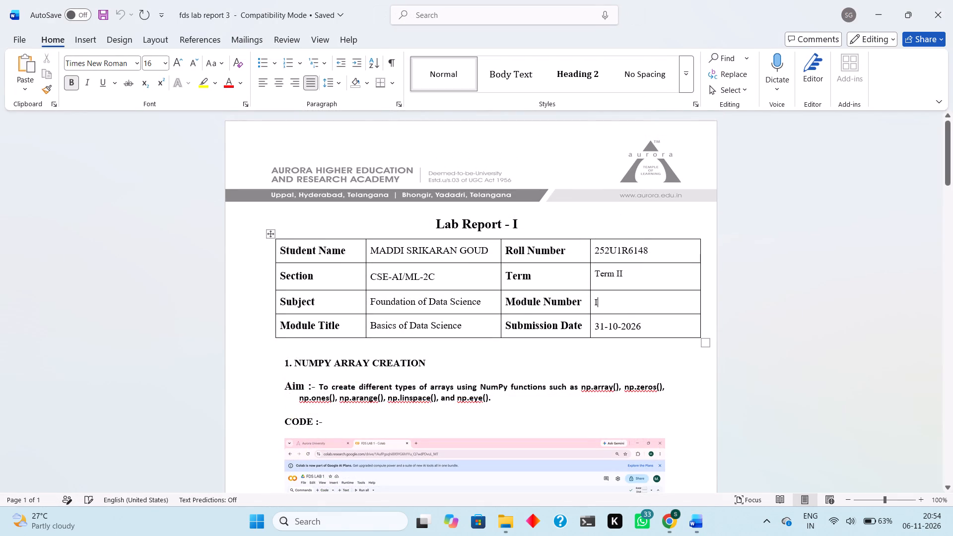
pyautogui.press('BackSpace')
pyautogui.press('3')
pyautogui.press('BackSpace')
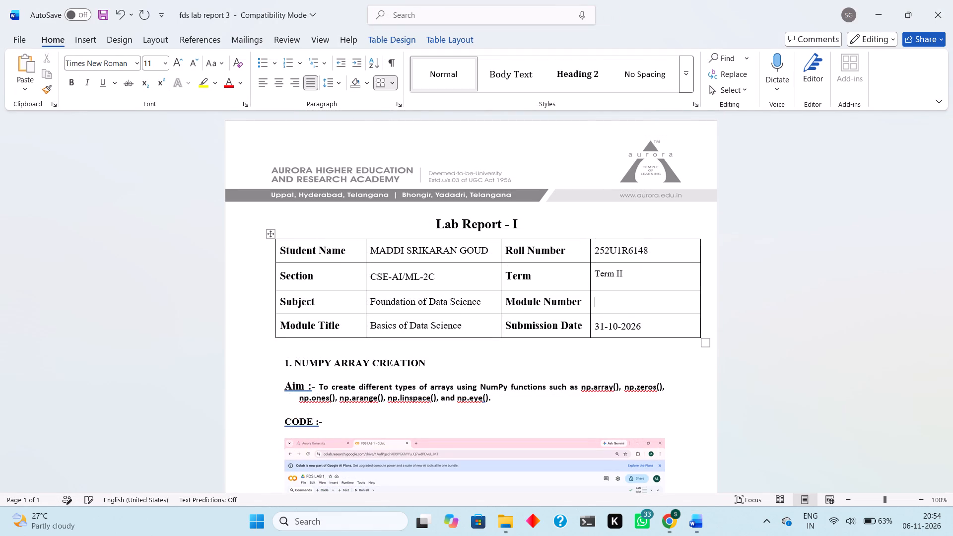
pyautogui.write('III')
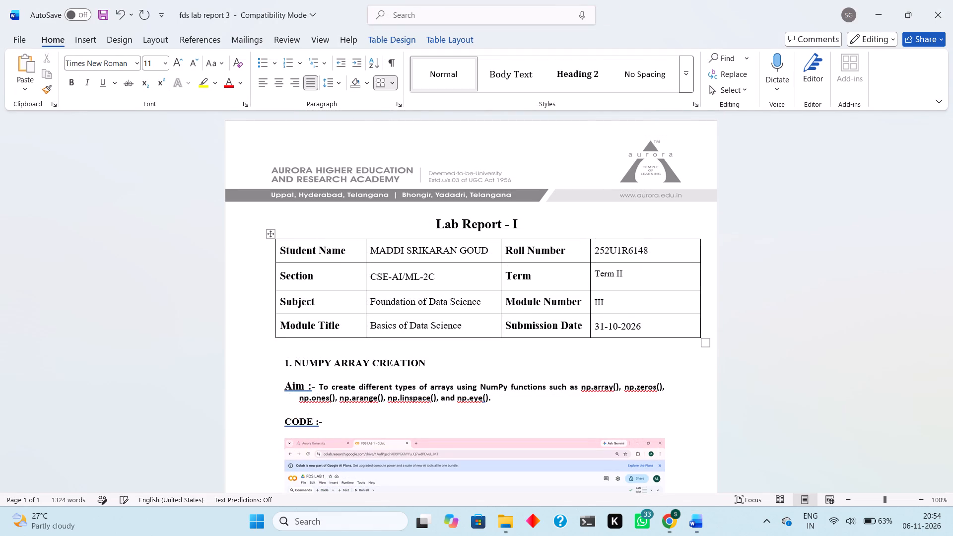
pyautogui.press('BackSpace')
pyautogui.press('3')
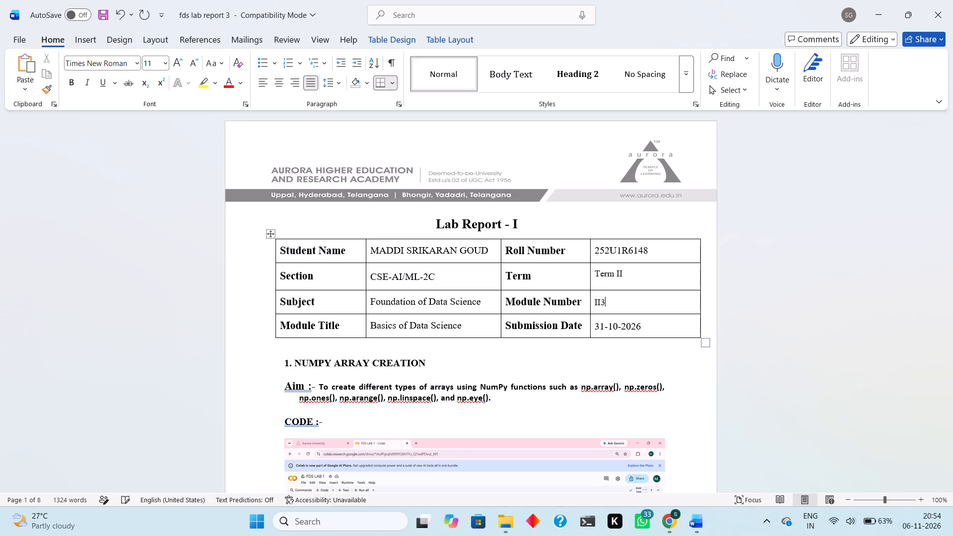
pyautogui.press('Left')
pyautogui.press('BackSpace')
pyautogui.press('BackSpace')
# Set the Submission Date in the report's header table to 06-11-2026.
pyautogui.click(619, 324)
pyautogui.press('Left')
pyautogui.press('BackSpace')
pyautogui.press('1')
pyautogui.press('Left')
pyautogui.press('Left')
pyautogui.press('Left')
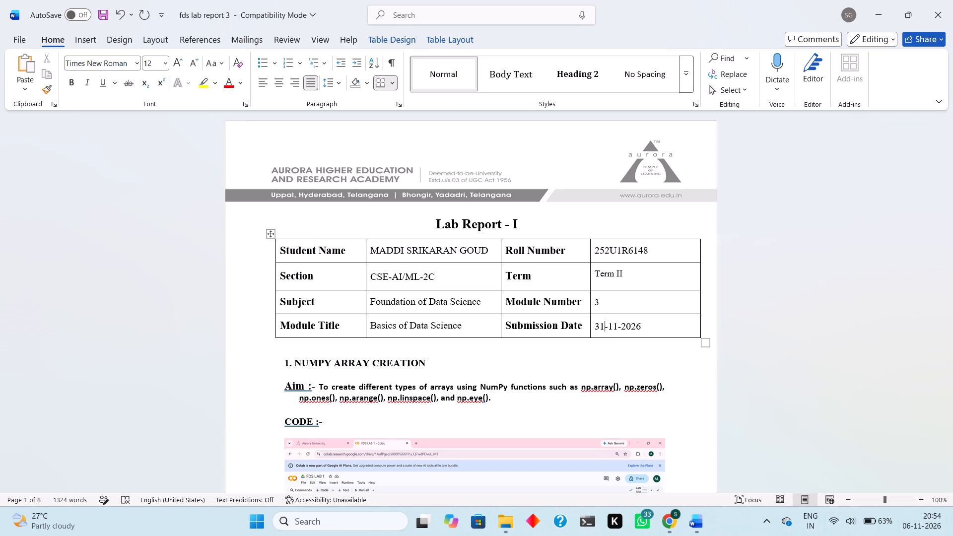
pyautogui.press('BackSpace')
pyautogui.press('BackSpace')
pyautogui.write('06')
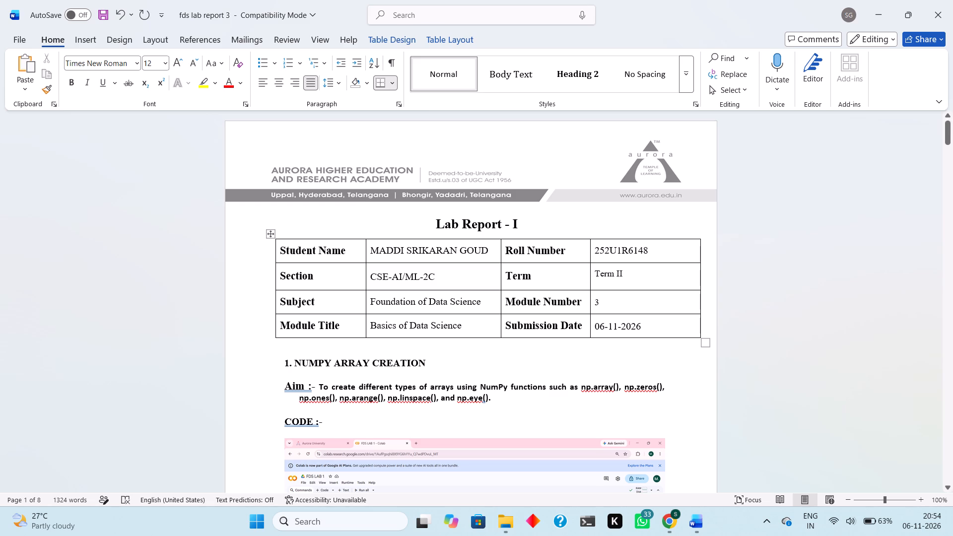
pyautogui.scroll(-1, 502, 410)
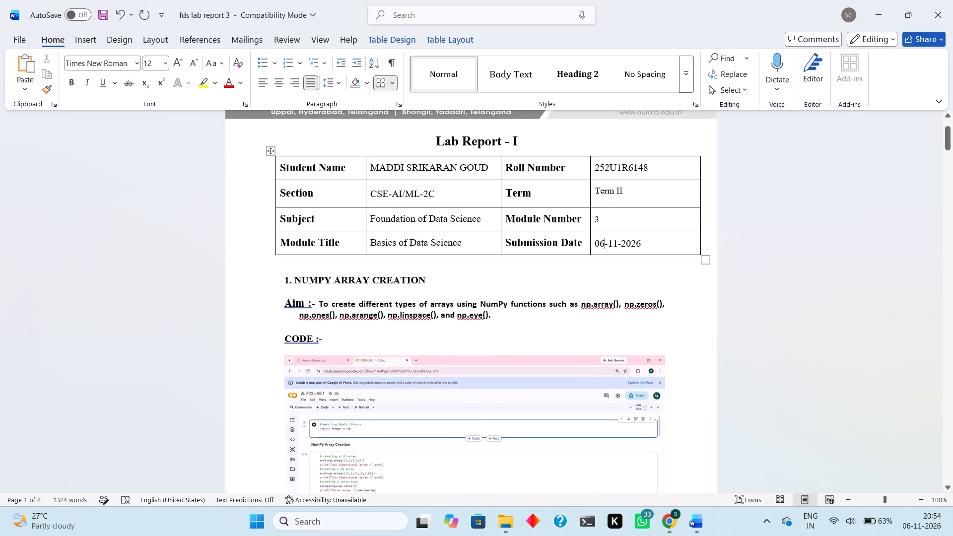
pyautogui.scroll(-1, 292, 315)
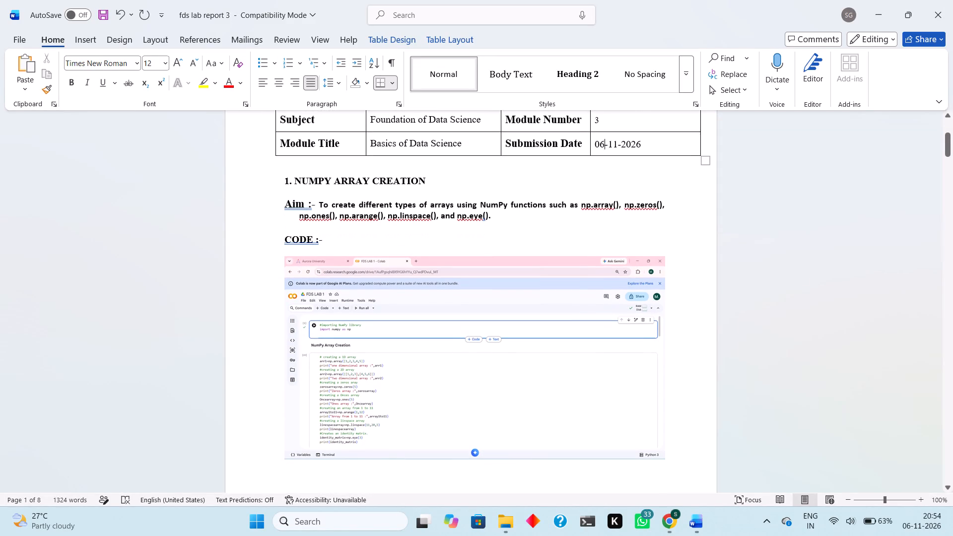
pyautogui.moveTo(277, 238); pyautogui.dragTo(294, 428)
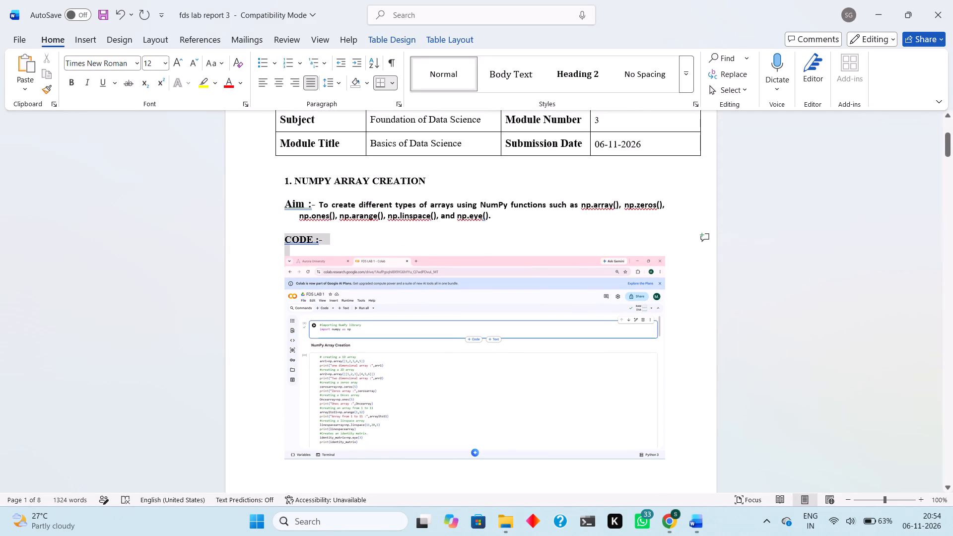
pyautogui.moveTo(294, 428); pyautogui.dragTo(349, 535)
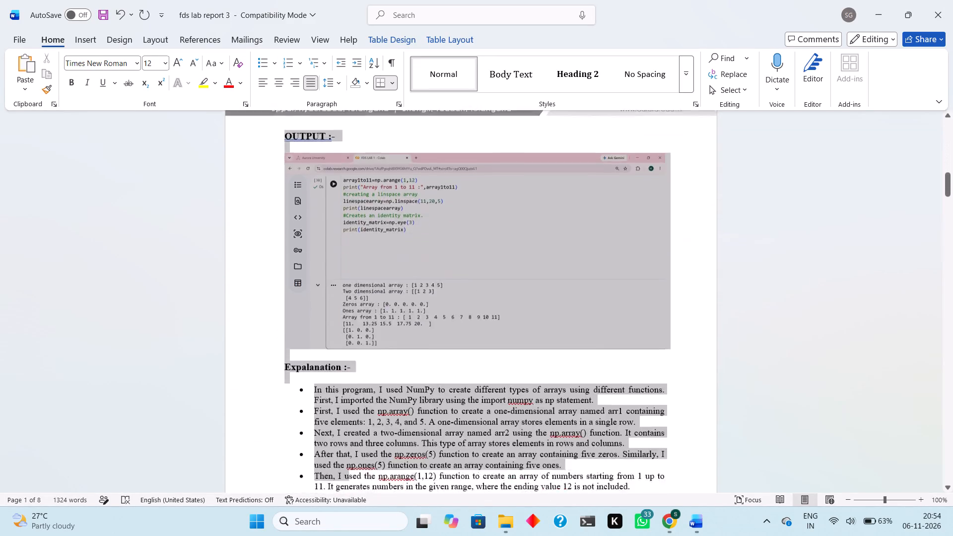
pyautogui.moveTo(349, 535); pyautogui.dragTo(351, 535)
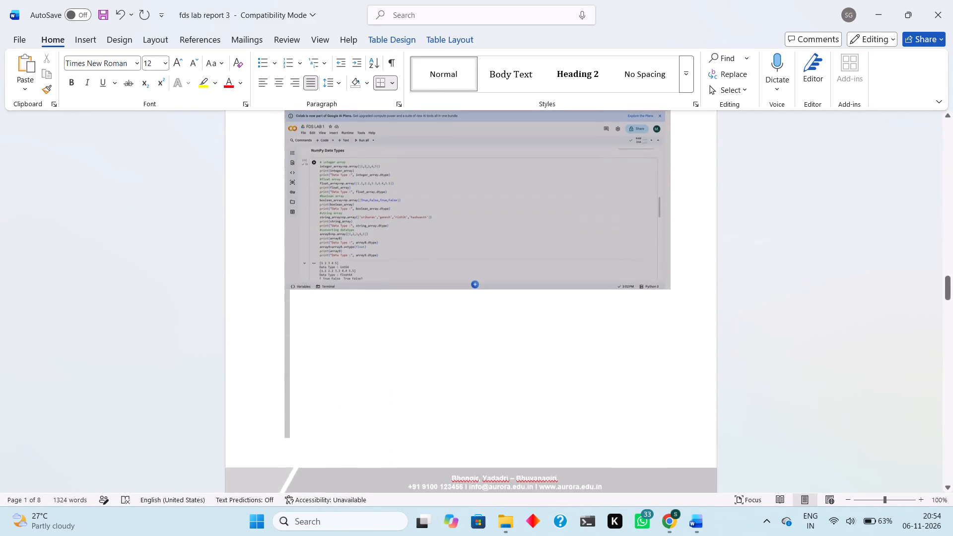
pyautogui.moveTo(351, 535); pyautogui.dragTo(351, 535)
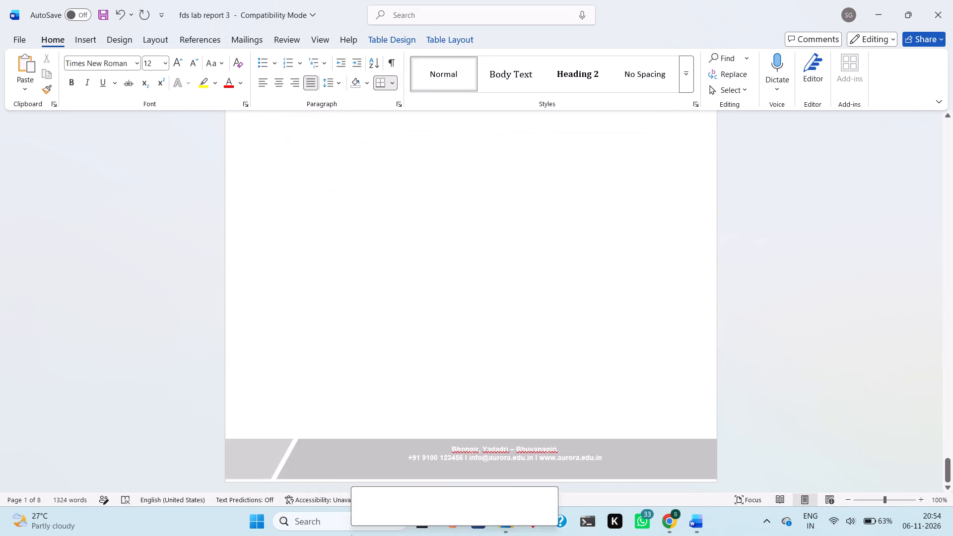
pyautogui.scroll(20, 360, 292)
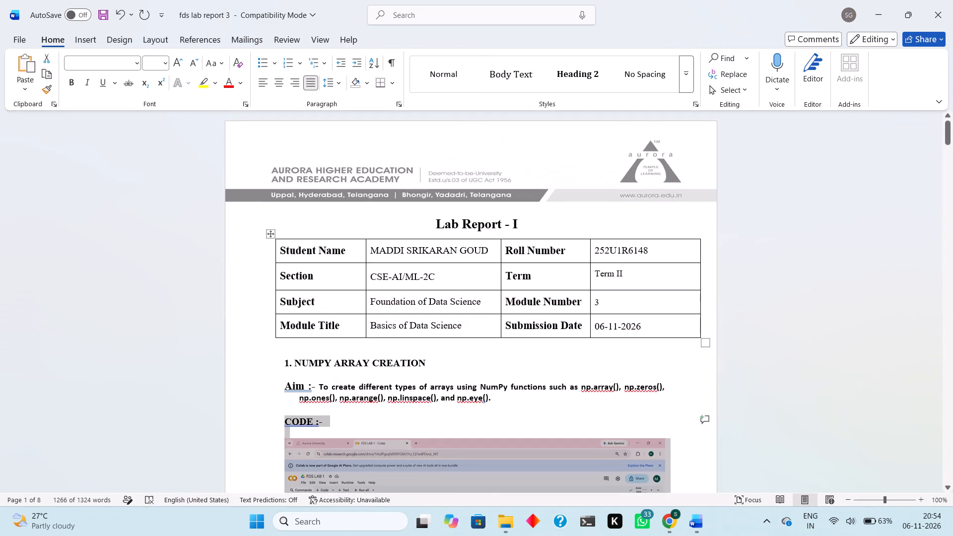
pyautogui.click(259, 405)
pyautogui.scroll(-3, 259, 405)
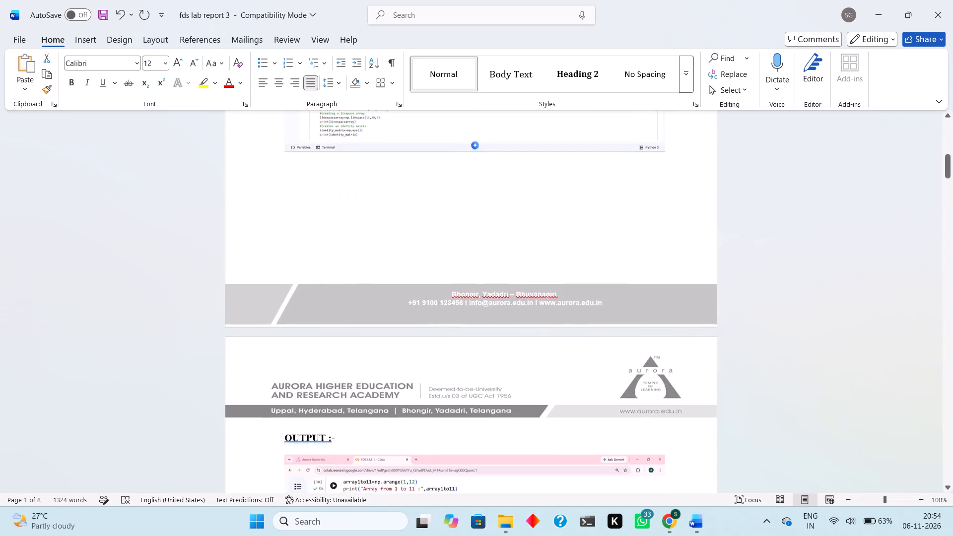
# Delete all old report content following the NumPy Array Creation section's explanation, including the leftover fragment "aring" on the last page.
pyautogui.scroll(-5, 259, 405)
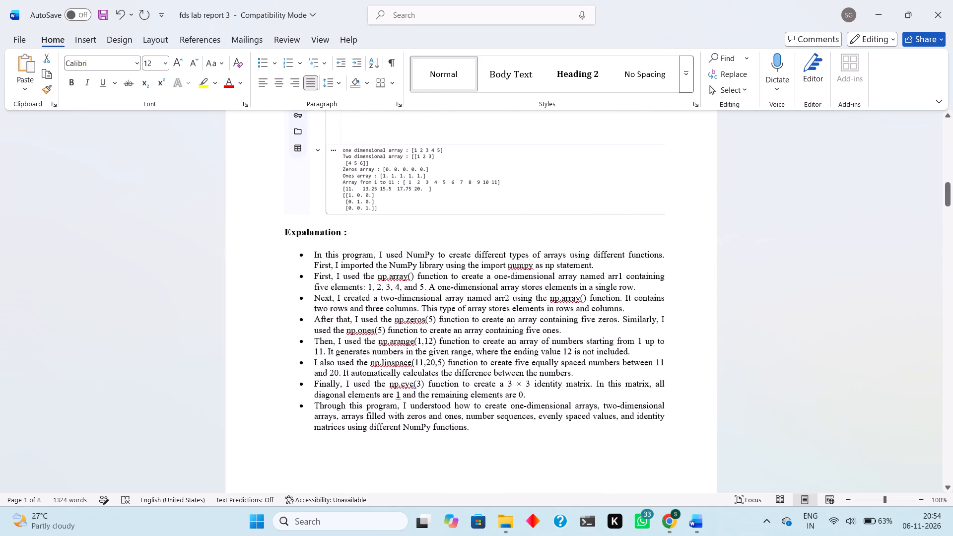
pyautogui.scroll(-1, 259, 405)
pyautogui.moveTo(279, 425); pyautogui.dragTo(304, 535)
pyautogui.press('BackSpace')
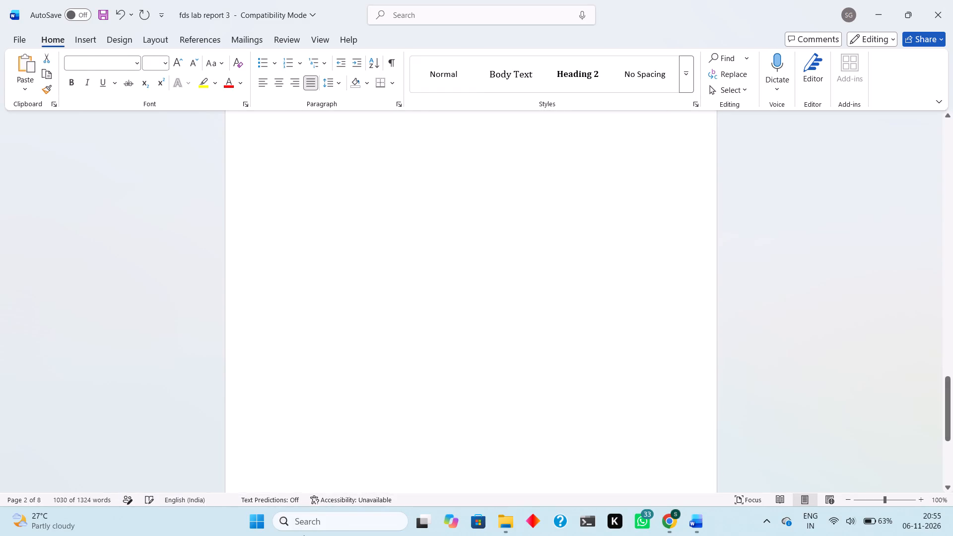
pyautogui.scroll(3, 321, 471)
pyautogui.scroll(-1, 320, 447)
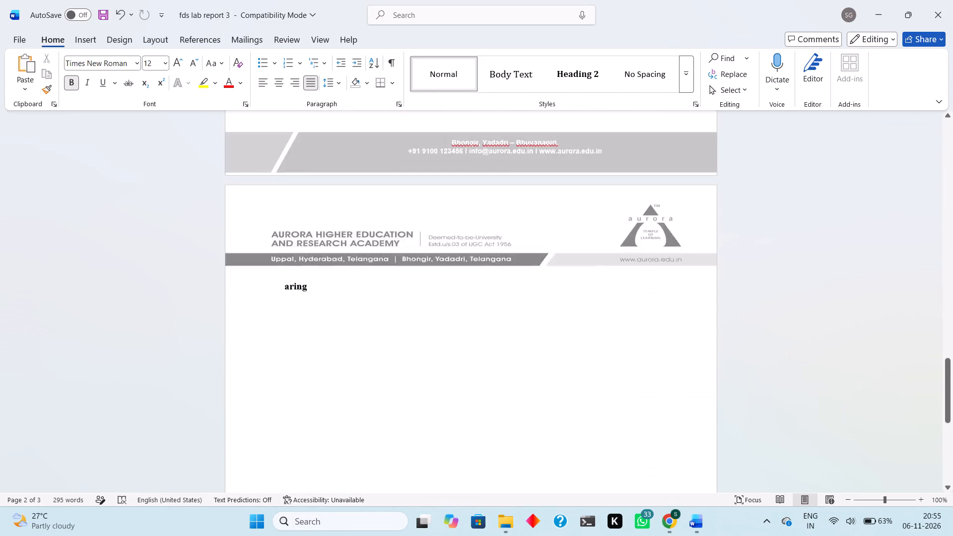
pyautogui.scroll(-1, 320, 447)
pyautogui.moveTo(329, 237); pyautogui.dragTo(266, 233)
pyautogui.press('BackSpace')
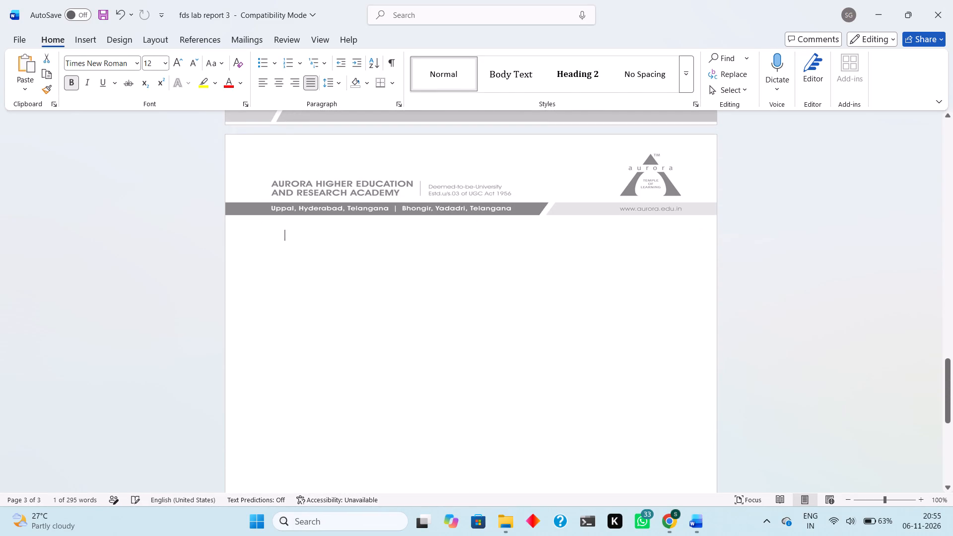
pyautogui.scroll(5, 296, 232)
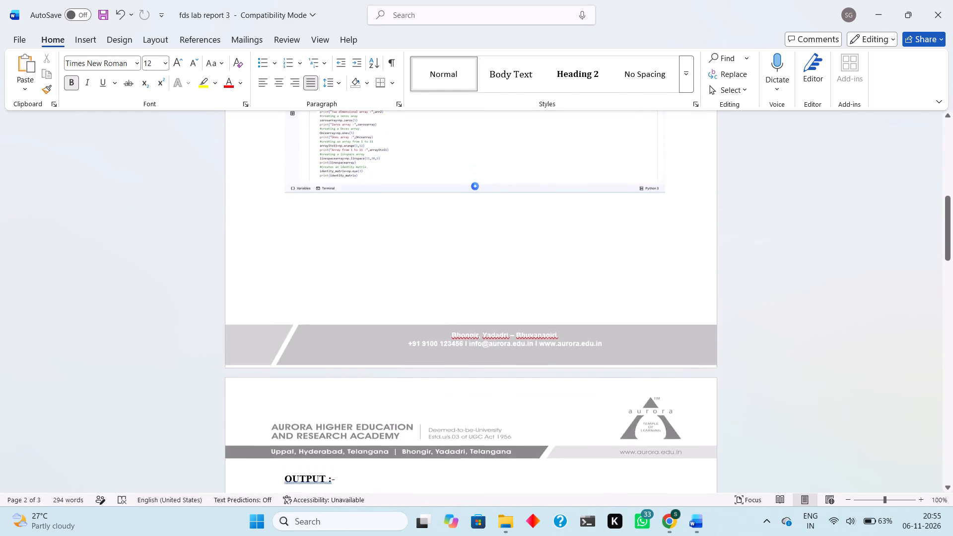
pyautogui.scroll(2, 296, 232)
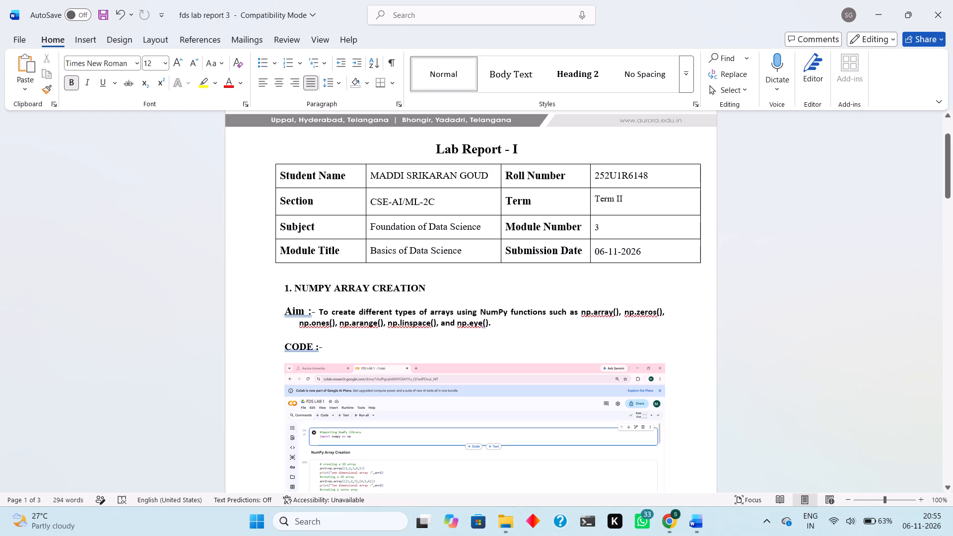
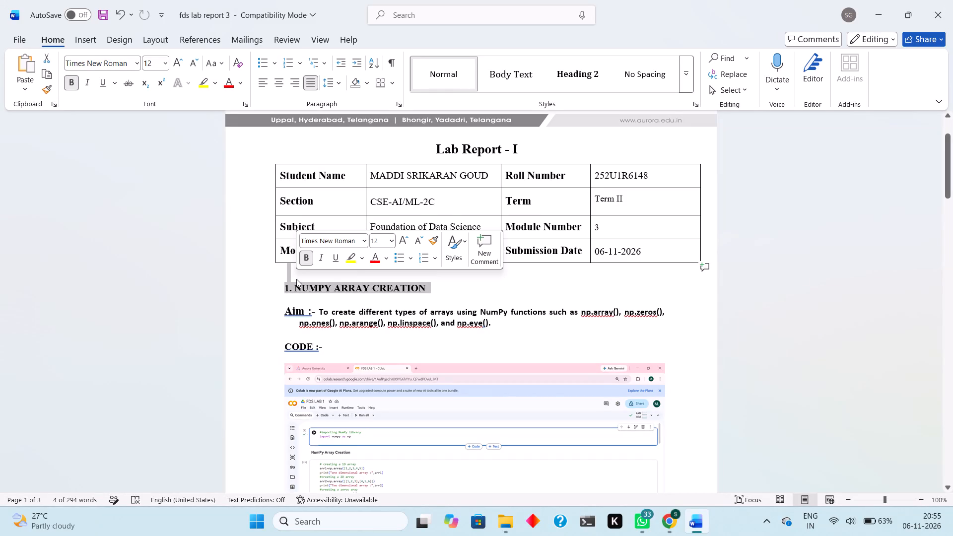
# Replace the text of the section 1 heading with the copied title "Dataset Preprocessing", keeping the number.
pyautogui.hotkey('shift', 'Down')
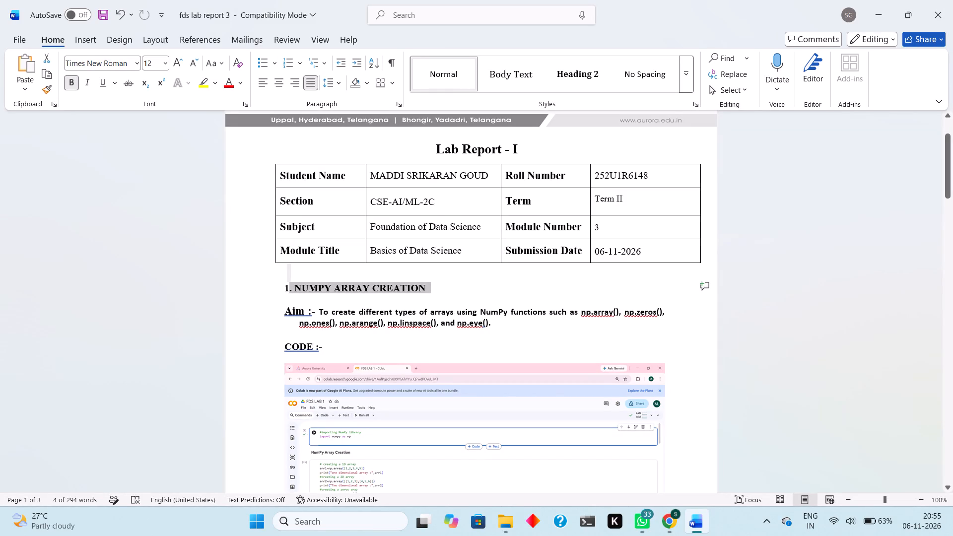
pyautogui.hotkey('shift', 'Right')
pyautogui.press('BackSpace')
pyautogui.hotkey('ctrl', 'v')
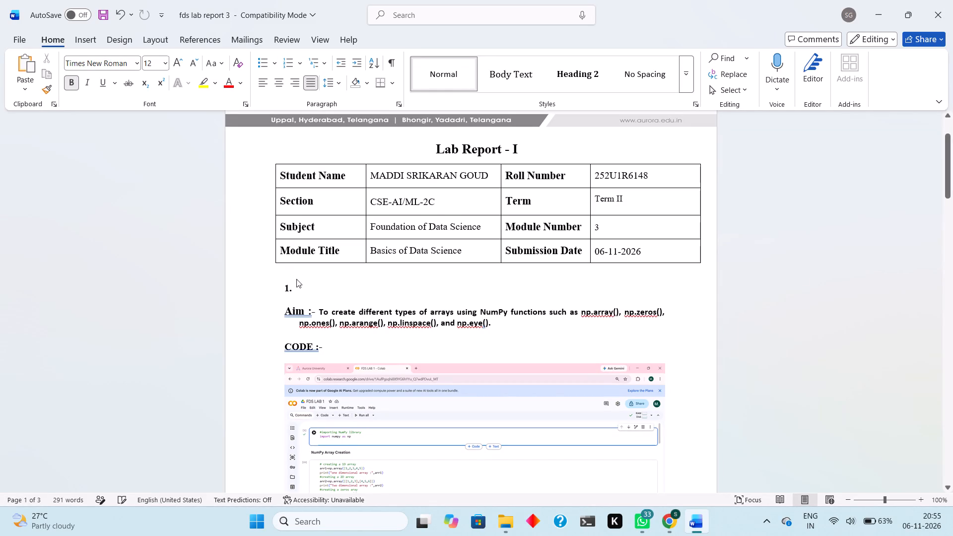
# Set the font size of the "Dataset Preprocessing" heading text to 14.
pyautogui.moveTo(393, 291); pyautogui.dragTo(309, 291)
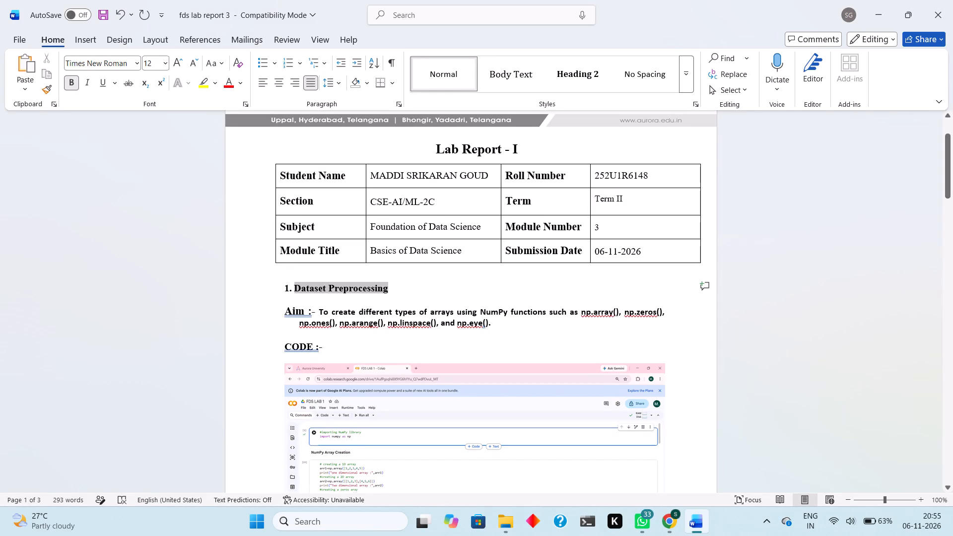
pyautogui.moveTo(309, 291); pyautogui.dragTo(302, 289)
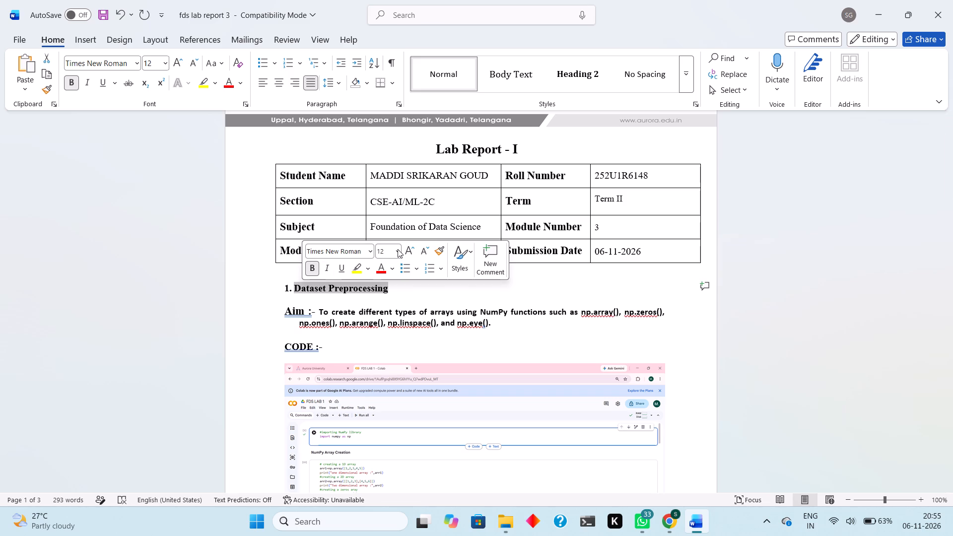
pyautogui.click(397, 249)
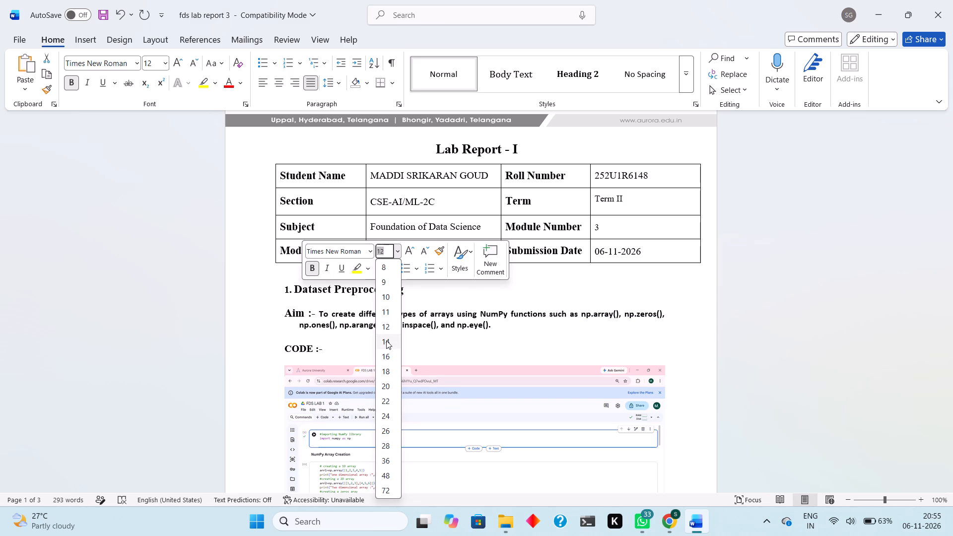
pyautogui.click(386, 340)
pyautogui.click(423, 298)
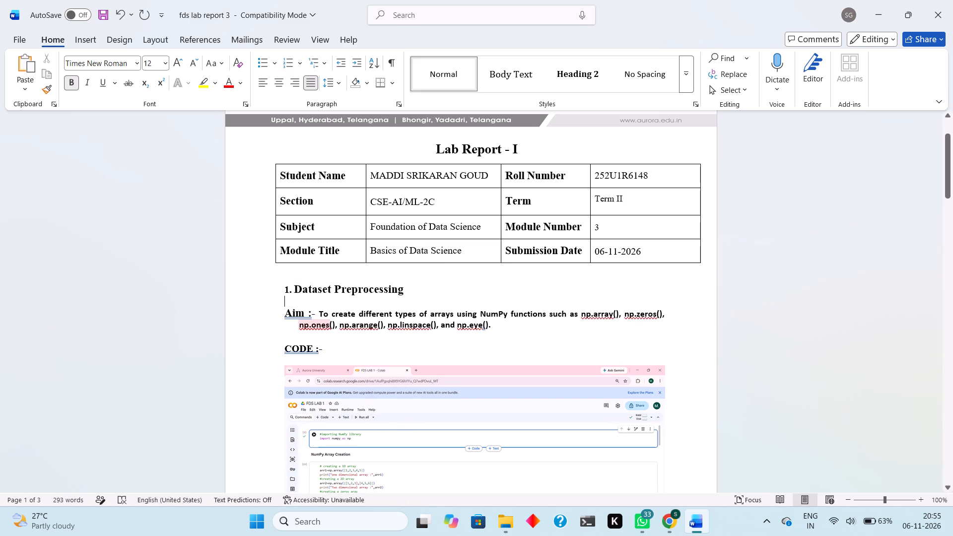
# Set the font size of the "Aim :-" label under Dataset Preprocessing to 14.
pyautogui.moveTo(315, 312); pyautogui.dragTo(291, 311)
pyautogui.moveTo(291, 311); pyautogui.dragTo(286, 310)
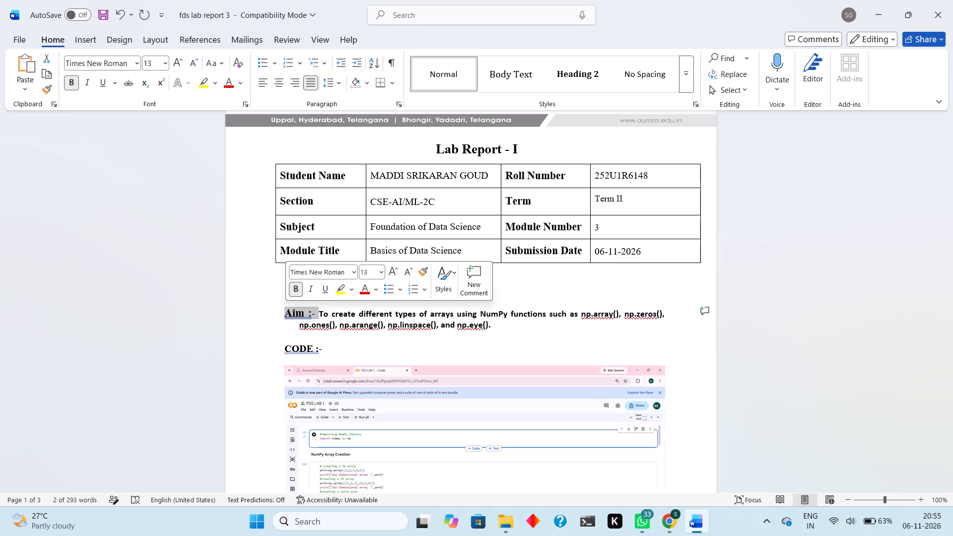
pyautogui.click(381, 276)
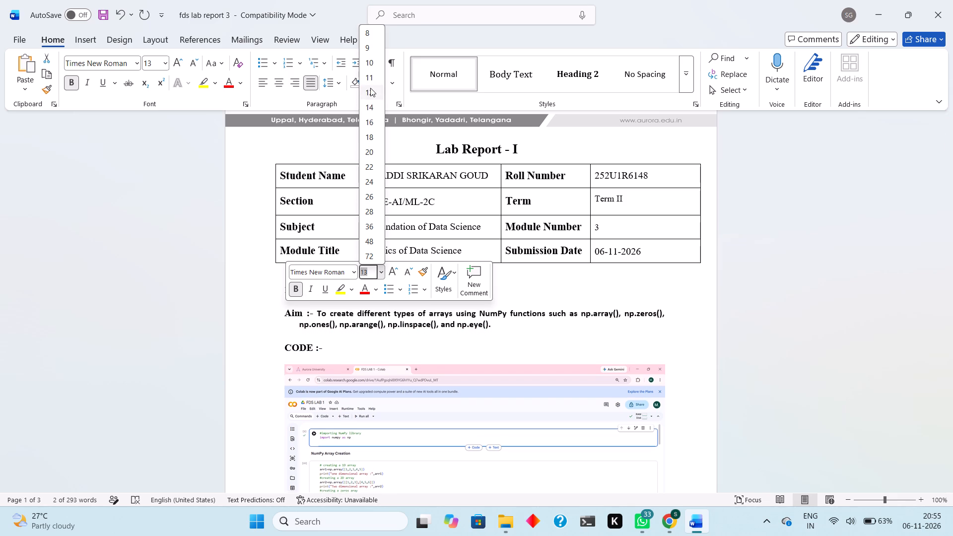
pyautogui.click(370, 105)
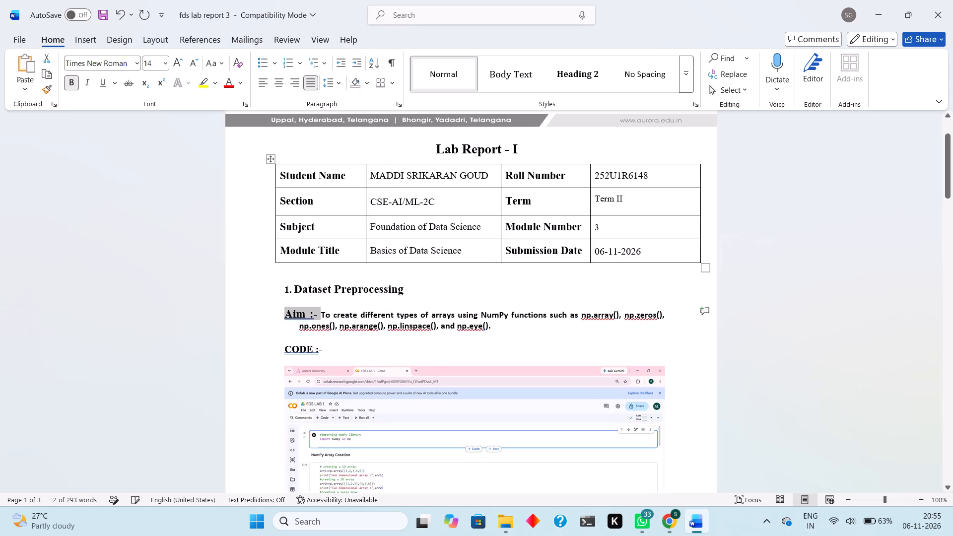
# Set the font size of the "Aim :-" label under Dataset Preprocessing to 12.
pyautogui.click(268, 318)
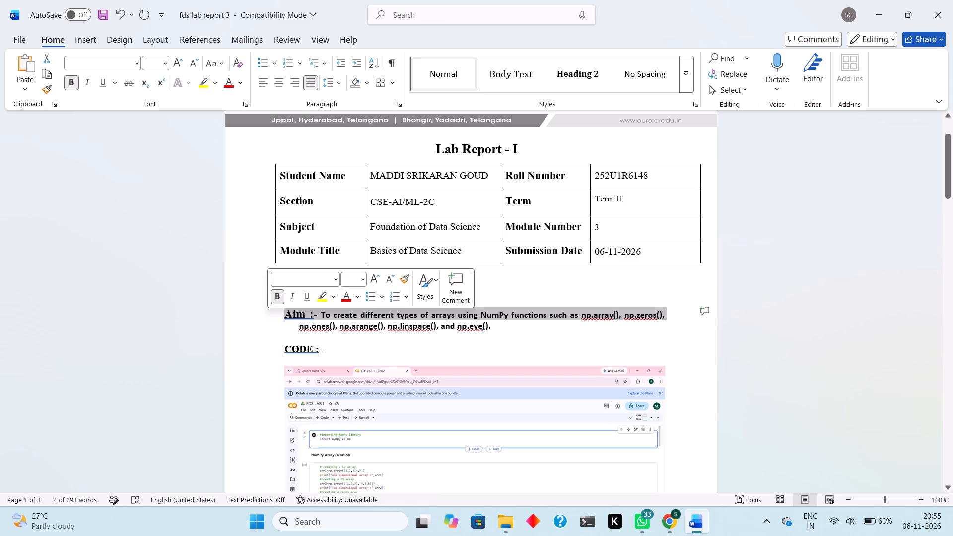
pyautogui.click(544, 269)
pyautogui.moveTo(318, 314); pyautogui.dragTo(289, 315)
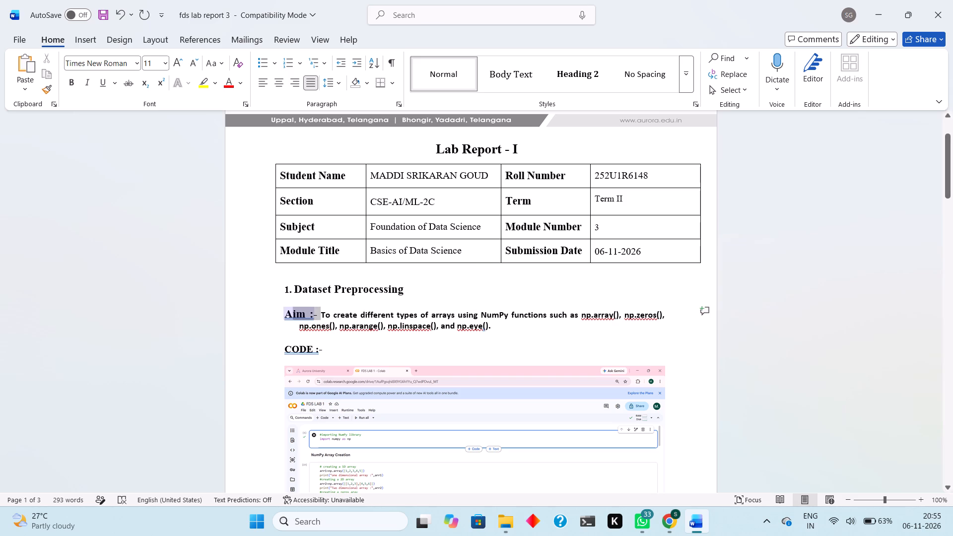
pyautogui.moveTo(289, 315); pyautogui.dragTo(288, 315)
pyautogui.click(381, 278)
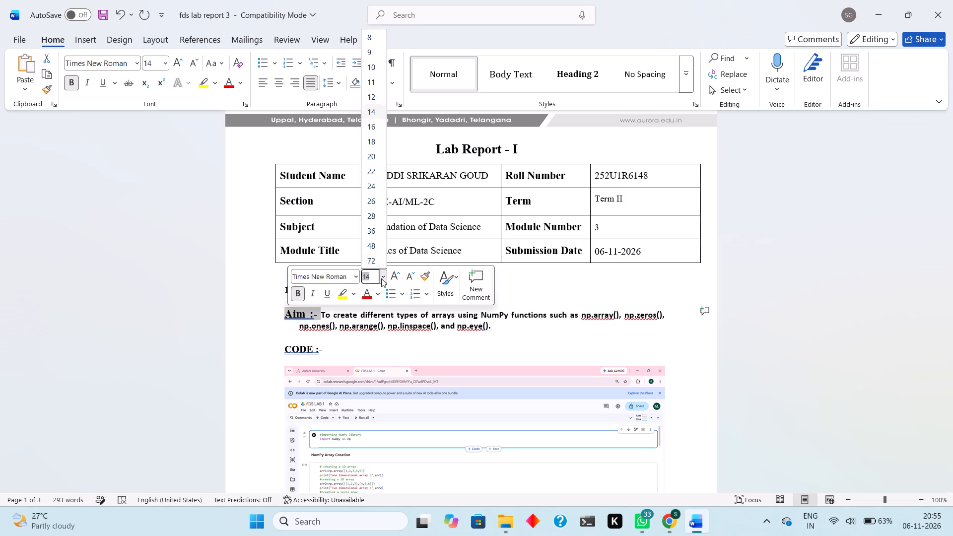
pyautogui.click(377, 101)
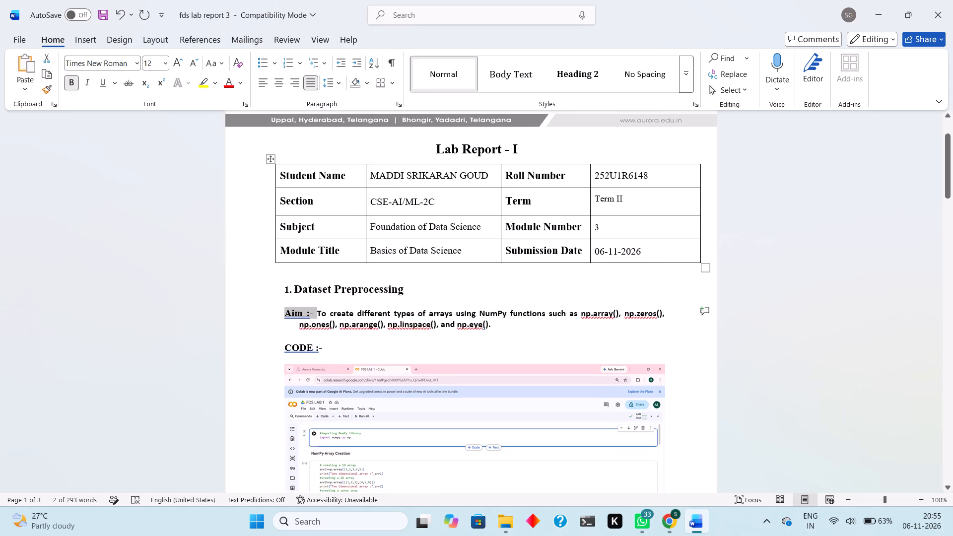
pyautogui.click(448, 352)
# In Chrome, capture the FDS LAB3 Colab notebook at 90% zoom, full width, from its title bar and import cell through df.shape.
pyautogui.scroll(-2, 448, 352)
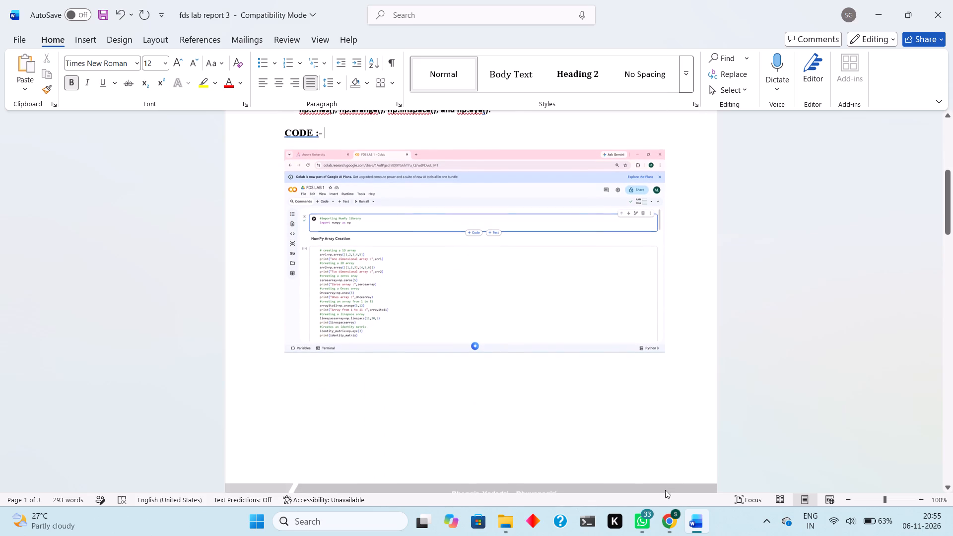
pyautogui.click(657, 445)
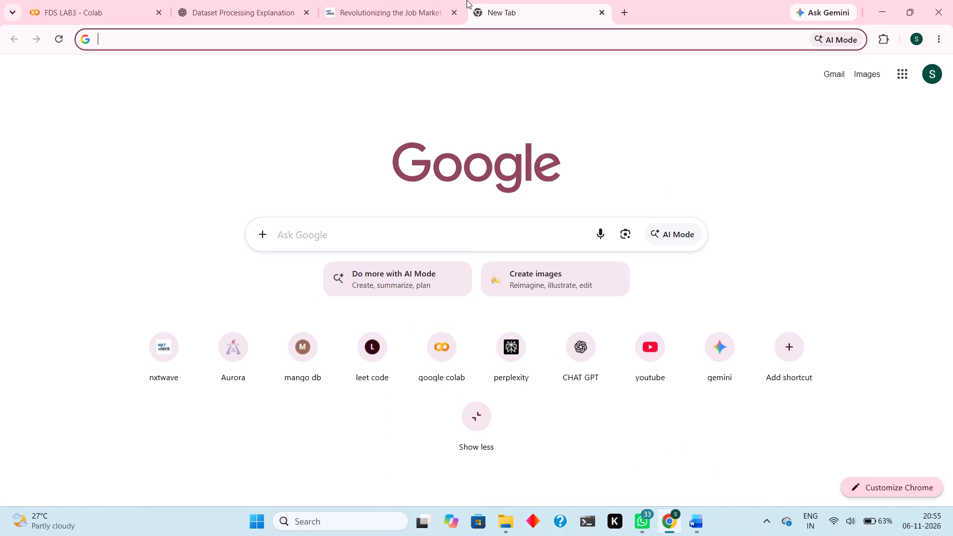
pyautogui.click(136, 0)
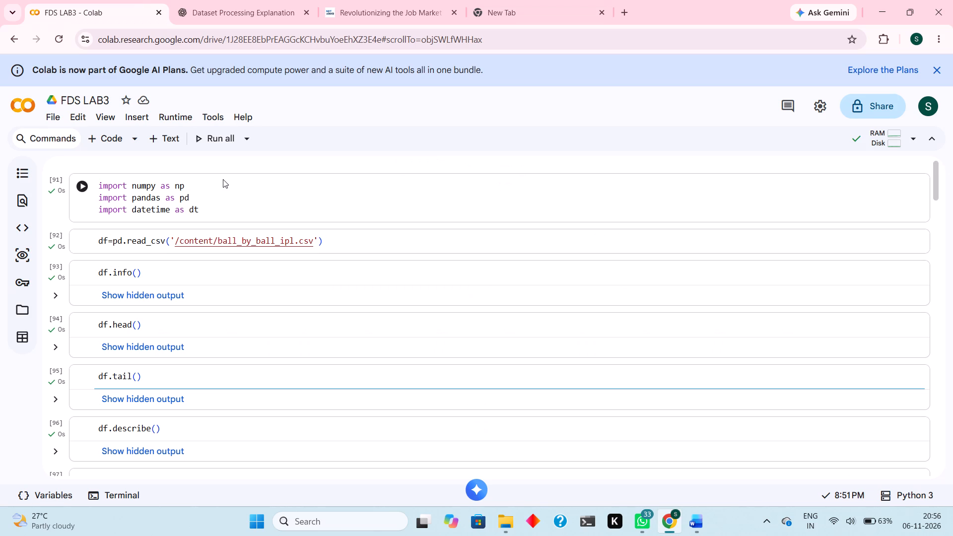
pyautogui.hscroll(1, 224, 208)
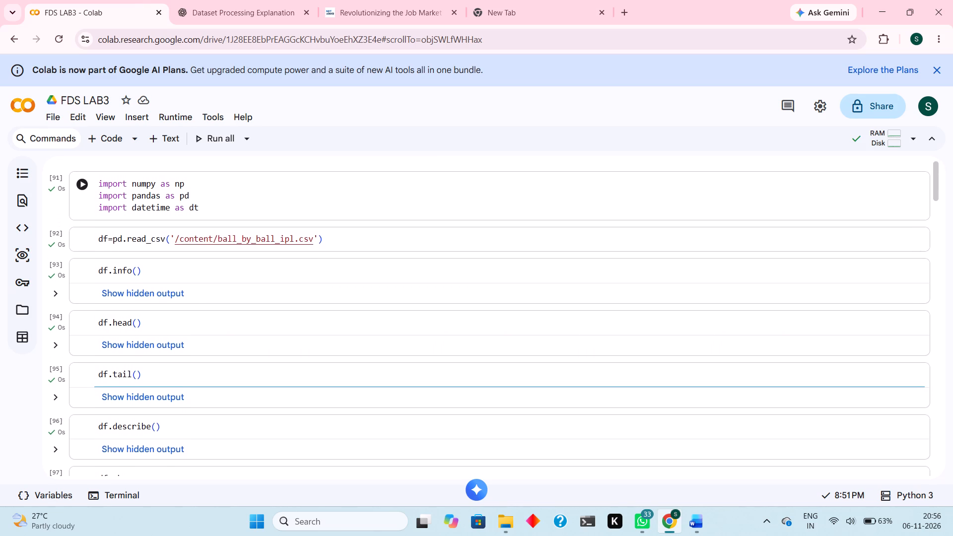
pyautogui.hscroll(1, 224, 208)
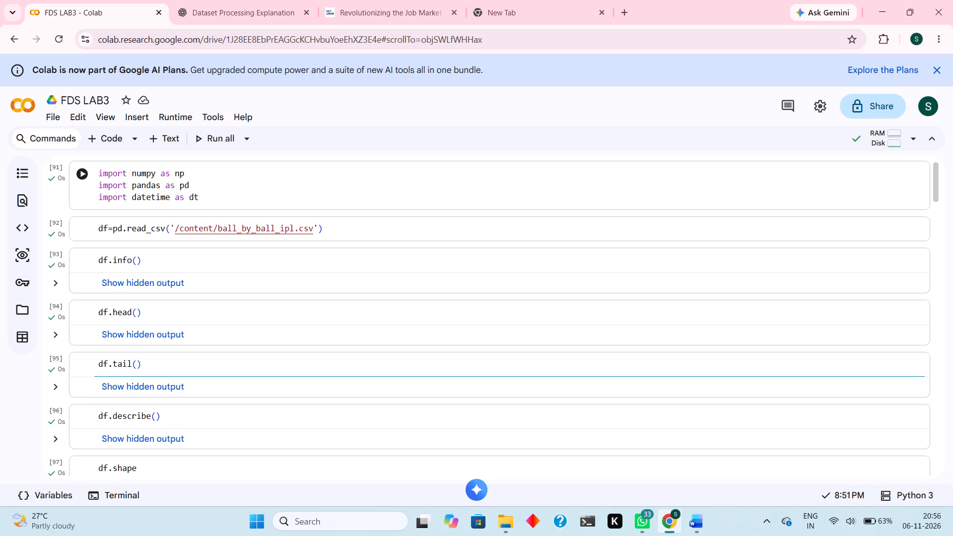
pyautogui.hotkey('ctrl', '-')
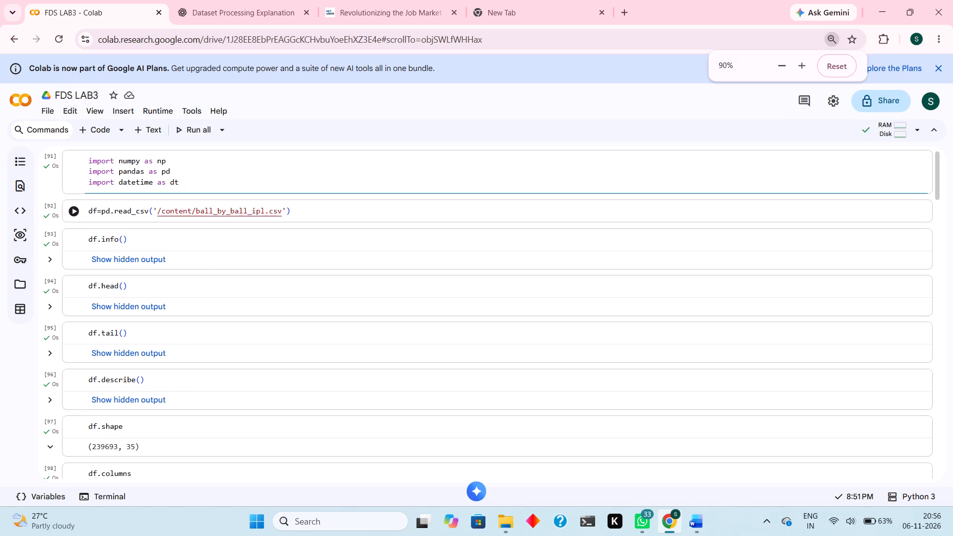
pyautogui.hotkey('ctrl', '-')
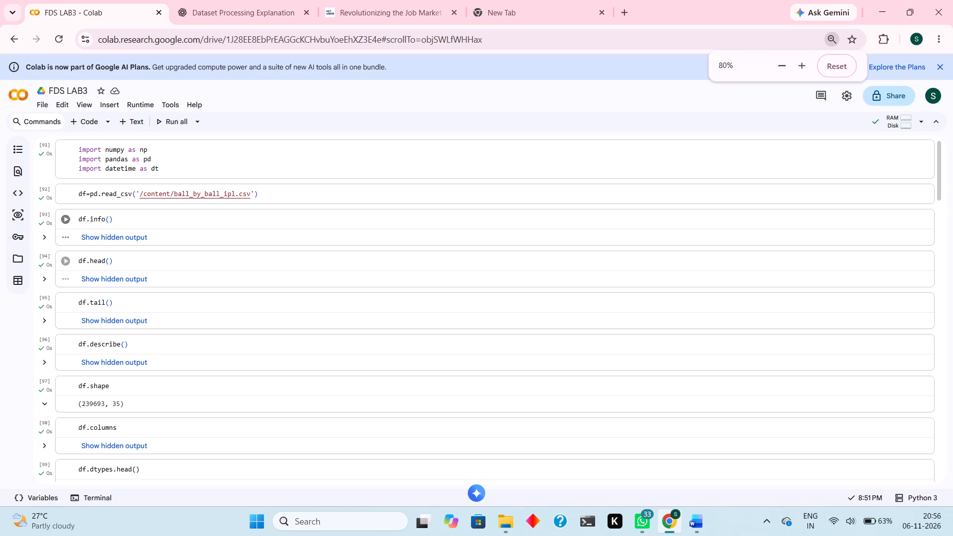
pyautogui.scroll(1, 214, 260)
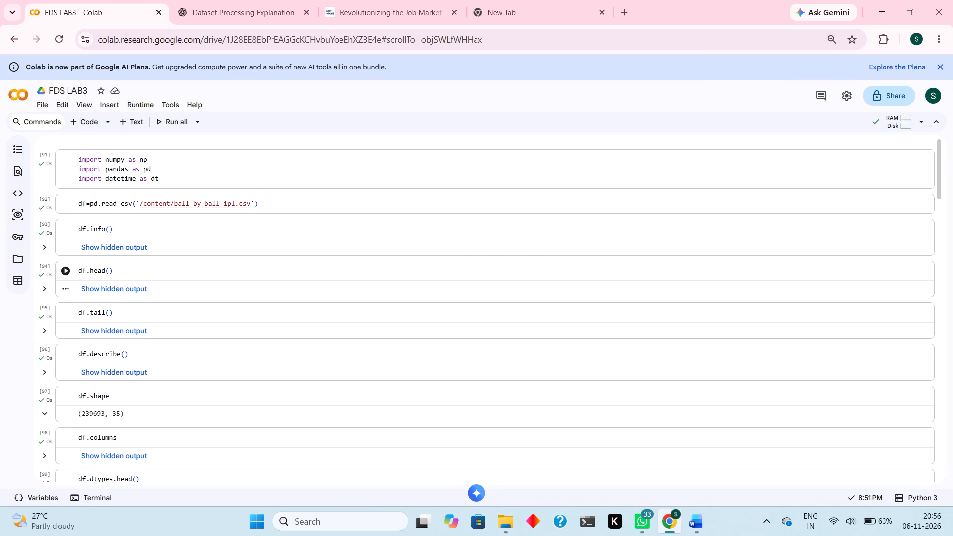
pyautogui.scroll(1, 214, 260)
pyautogui.hotkey('ctrl', '=')
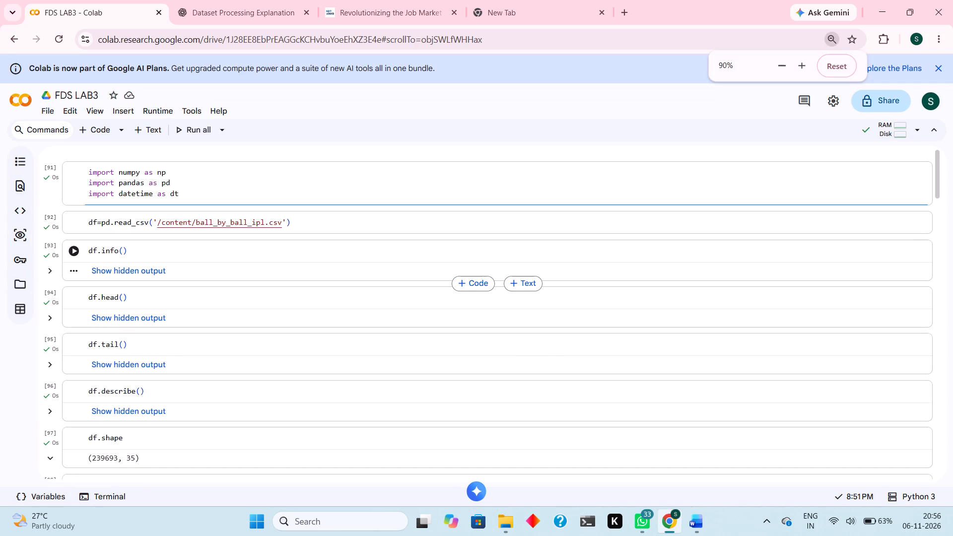
pyautogui.scroll(1, 213, 266)
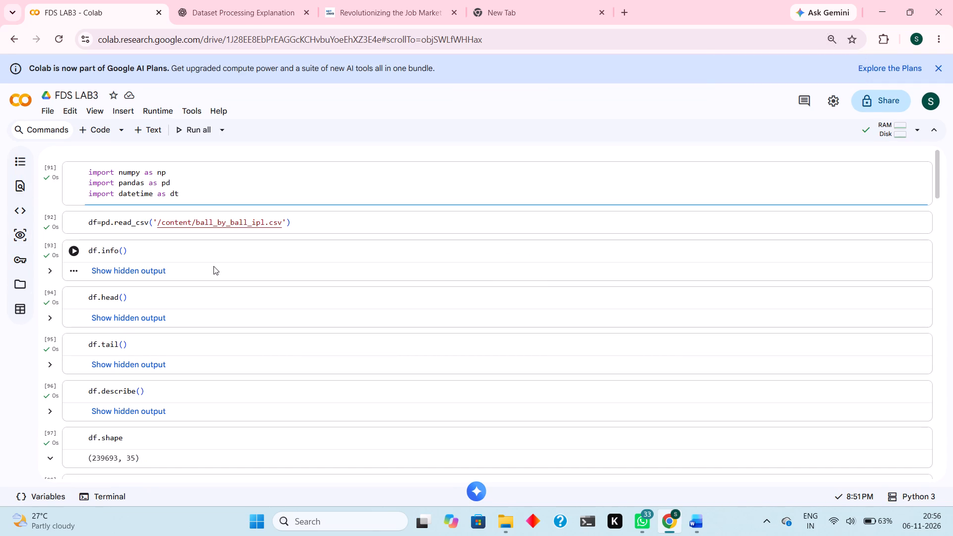
pyautogui.press('Print')
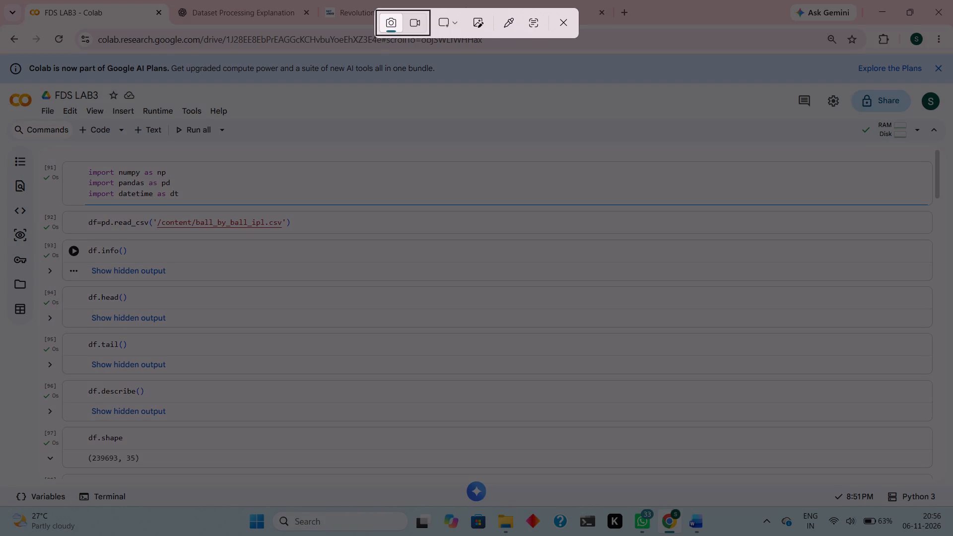
pyautogui.moveTo(0, 82); pyautogui.dragTo(379, 349)
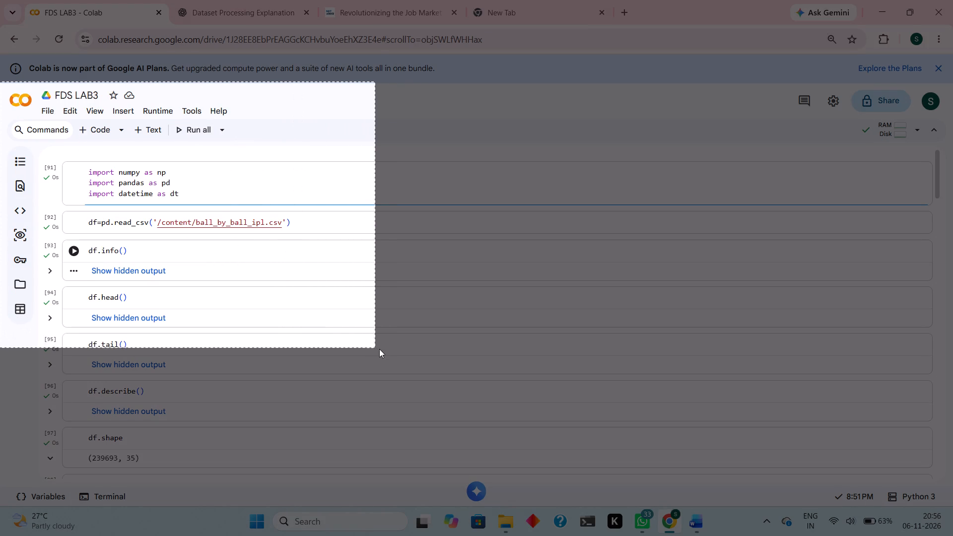
pyautogui.moveTo(379, 349); pyautogui.dragTo(555, 469)
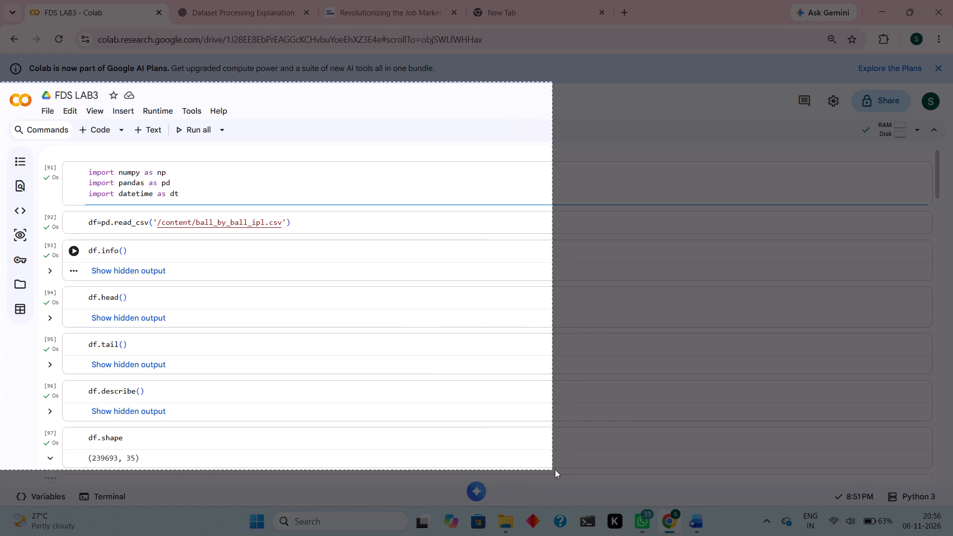
pyautogui.moveTo(555, 469); pyautogui.dragTo(717, 501)
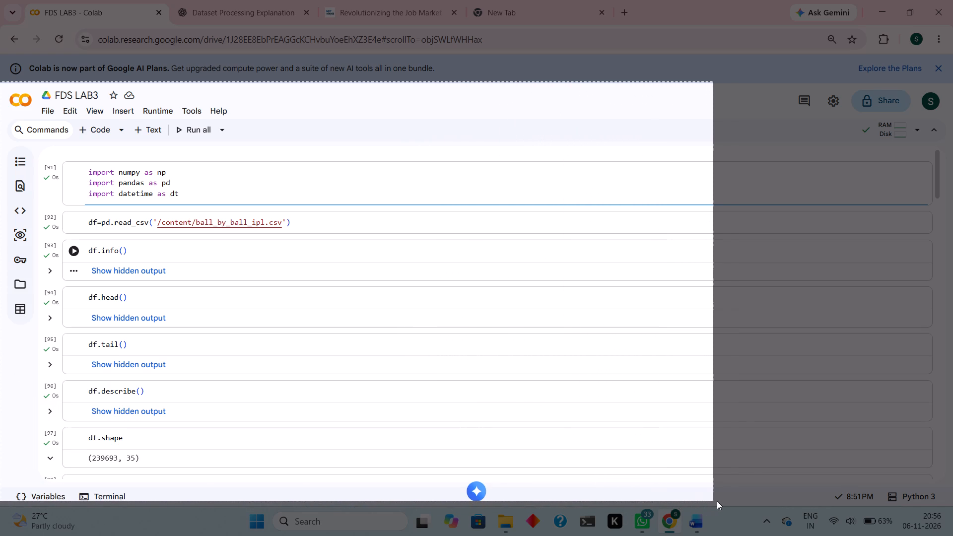
pyautogui.moveTo(717, 501); pyautogui.dragTo(885, 506)
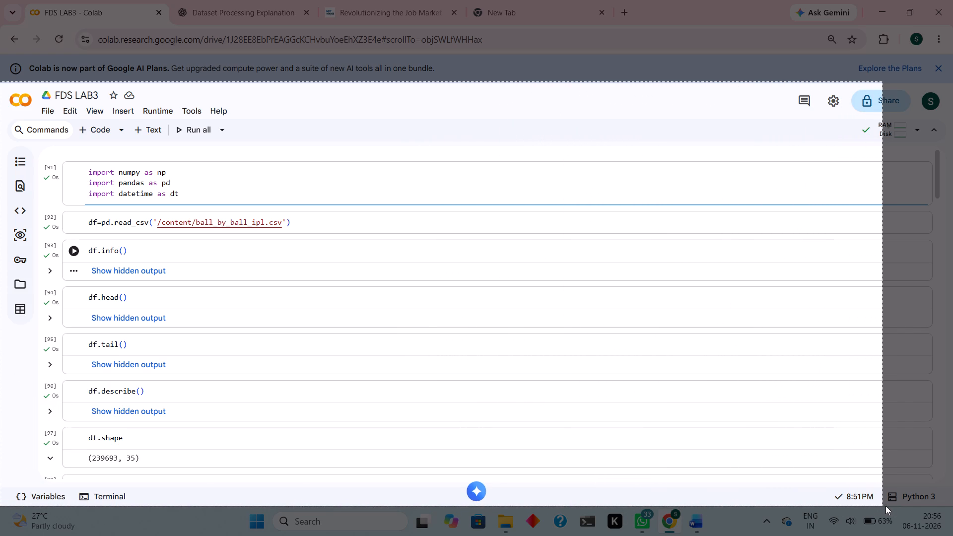
pyautogui.moveTo(885, 506); pyautogui.dragTo(952, 506)
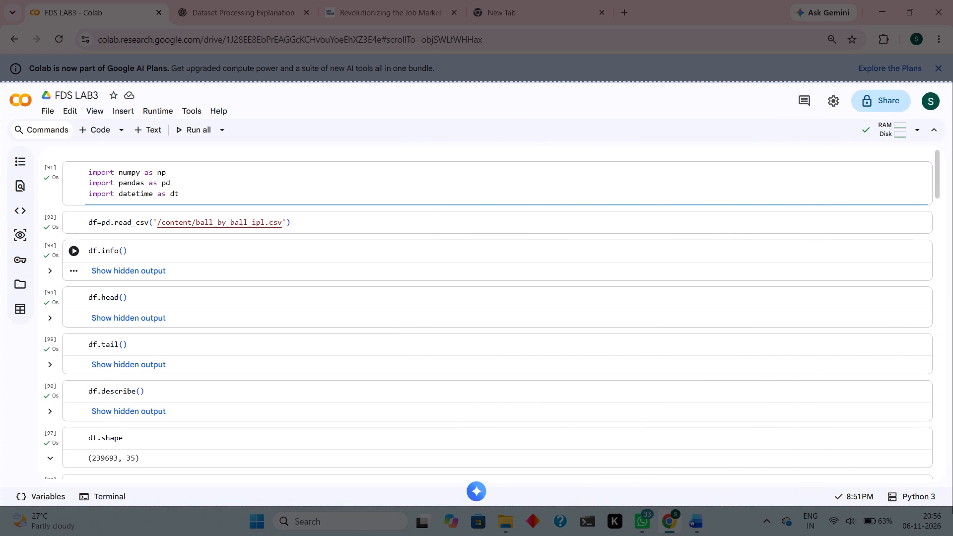
pyautogui.moveTo(952, 506); pyautogui.dragTo(952, 505)
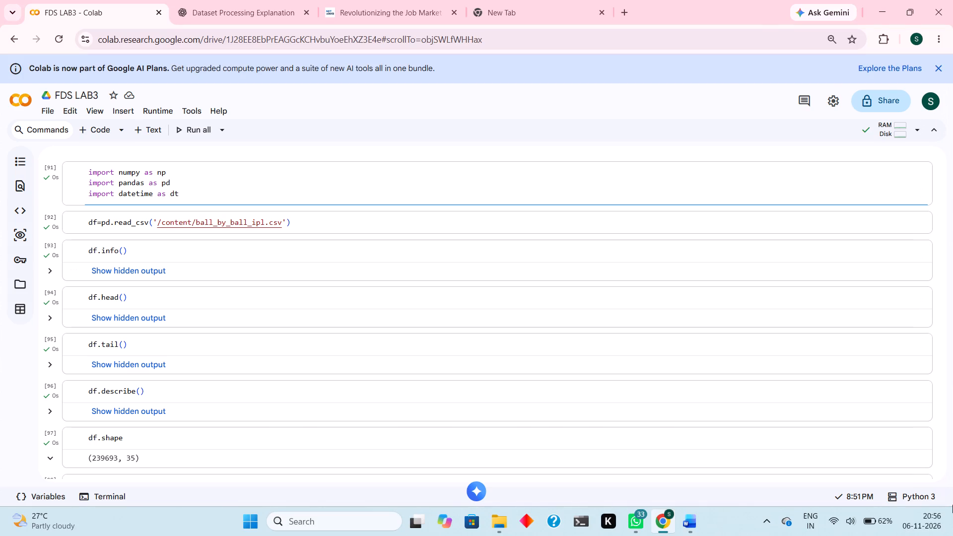
# In Word, paste the notebook screenshot on a new line directly below the Aim text of the Dataset Preprocessing section.
pyautogui.hotkey('alt', 'Tab')
pyautogui.scroll(5, 889, 388)
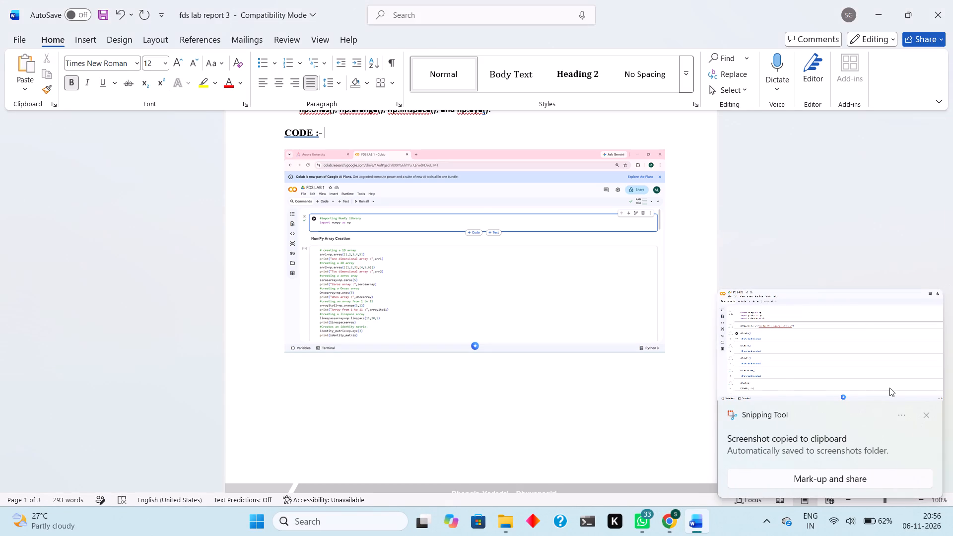
pyautogui.scroll(3, 859, 267)
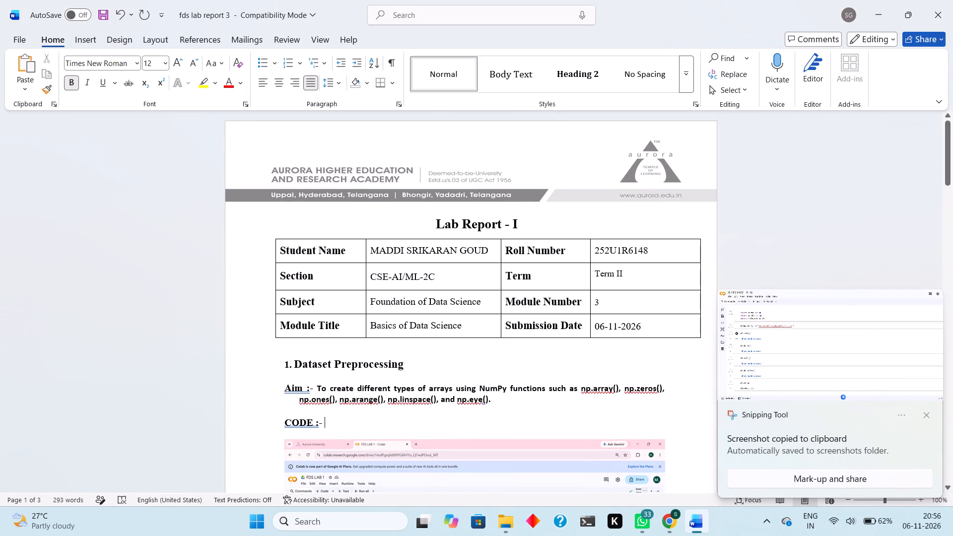
pyautogui.click(505, 403)
pyautogui.press('Return')
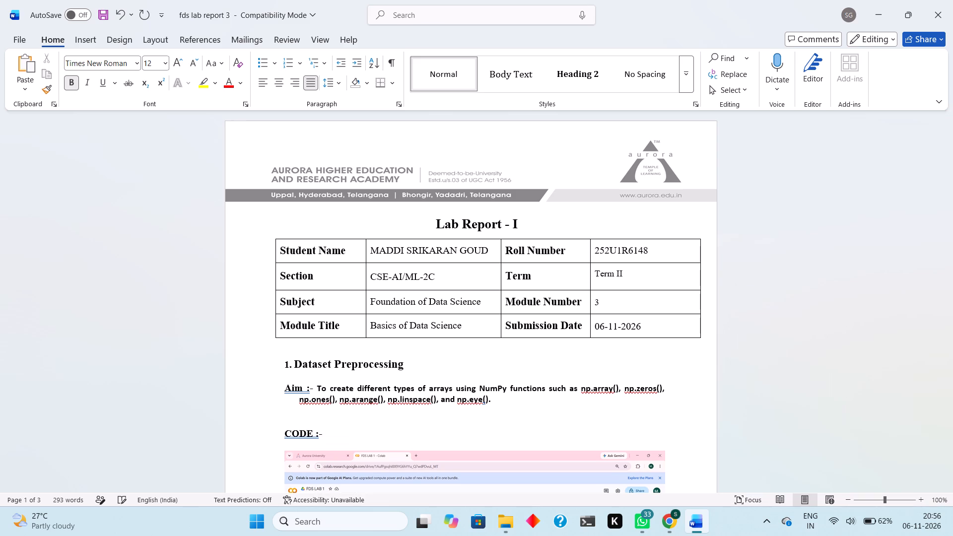
pyautogui.hotkey('ctrl', 'v')
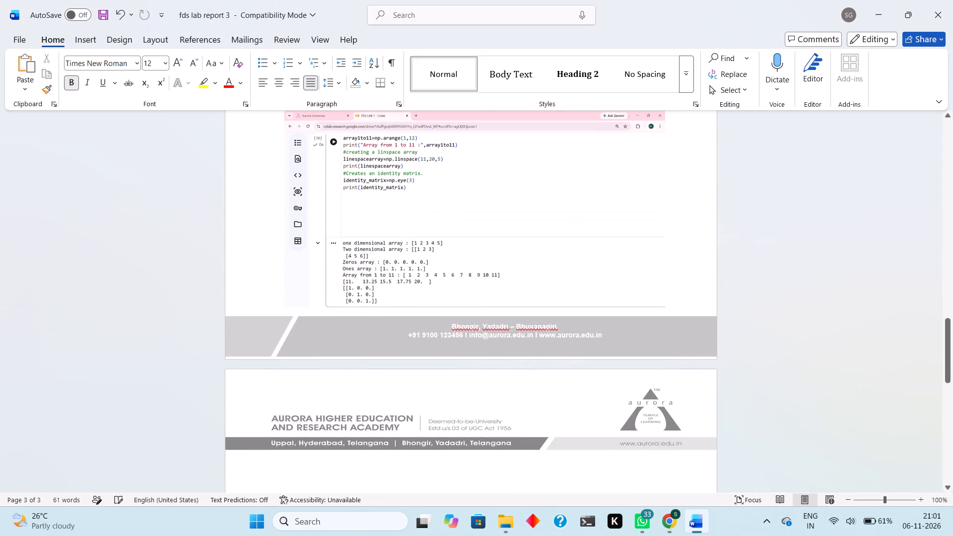
# Delete the NumPy arrays sentence after "Aim :-" under Dataset Preprocessing, keeping the Aim label.
pyautogui.scroll(9, 590, 302)
pyautogui.scroll(-1, 590, 302)
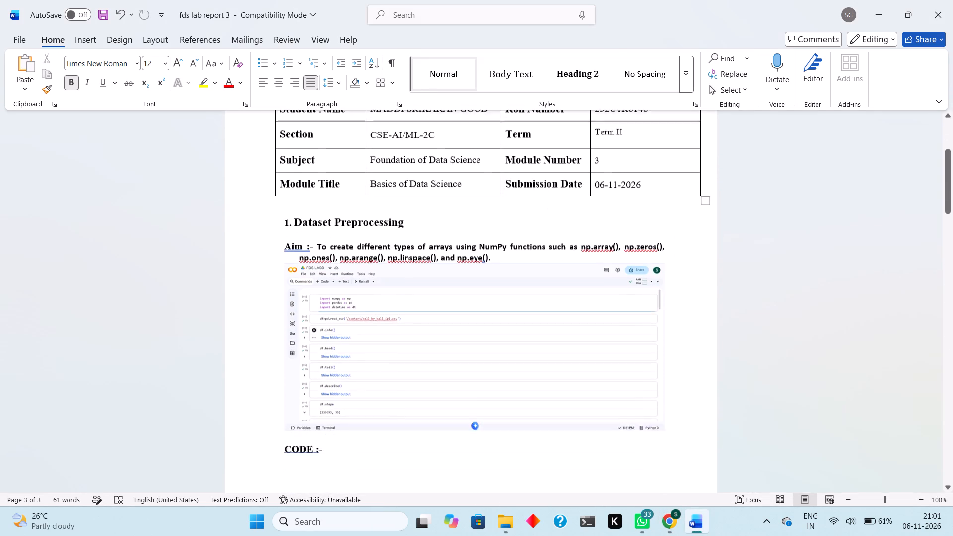
pyautogui.scroll(-1, 590, 302)
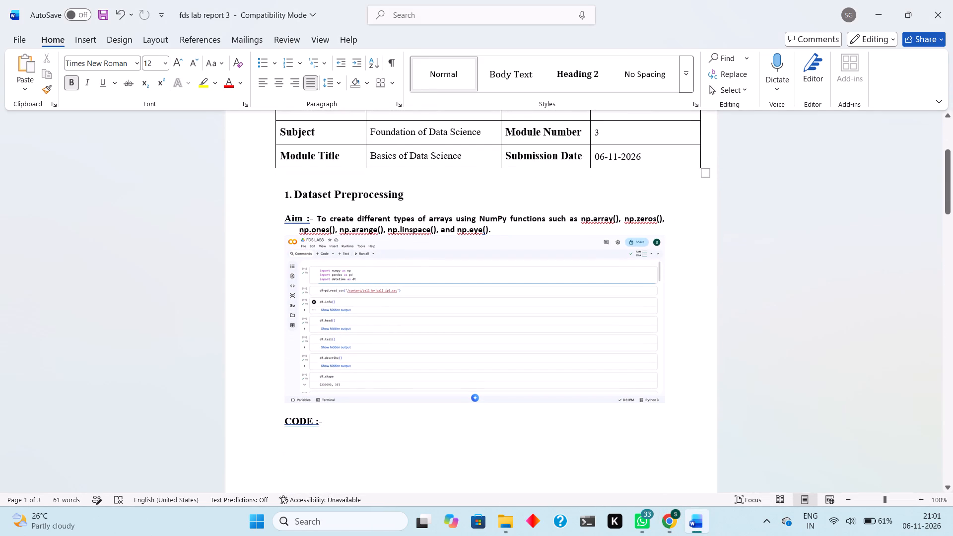
pyautogui.moveTo(504, 229); pyautogui.dragTo(318, 209)
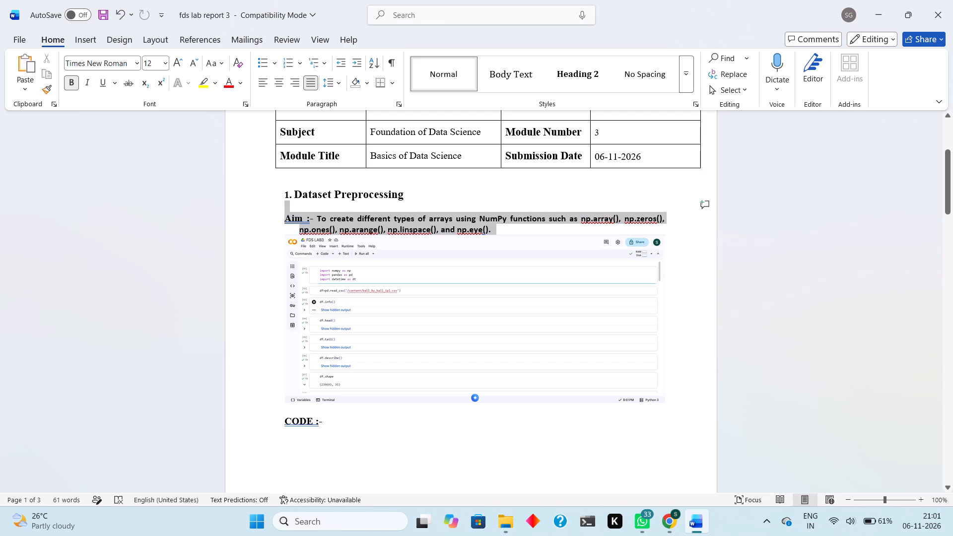
pyautogui.moveTo(318, 209); pyautogui.dragTo(319, 218)
pyautogui.press('BackSpace')
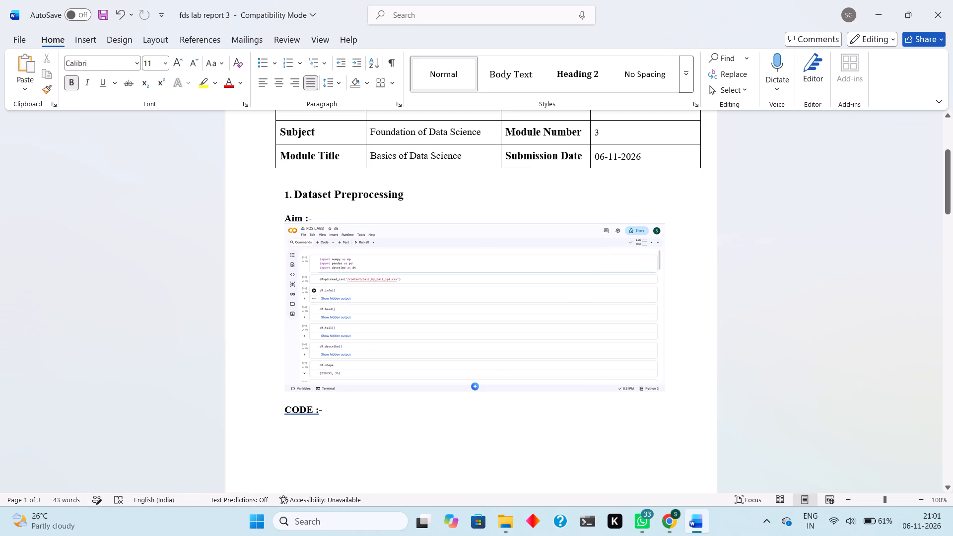
# Delete the old NumPy array code screenshot and the NumPy output screenshot from the pages after Dataset Preprocessing.
pyautogui.keyDown('ctrl'); pyautogui.scroll(5, 367, 356); pyautogui.keyUp('ctrl')
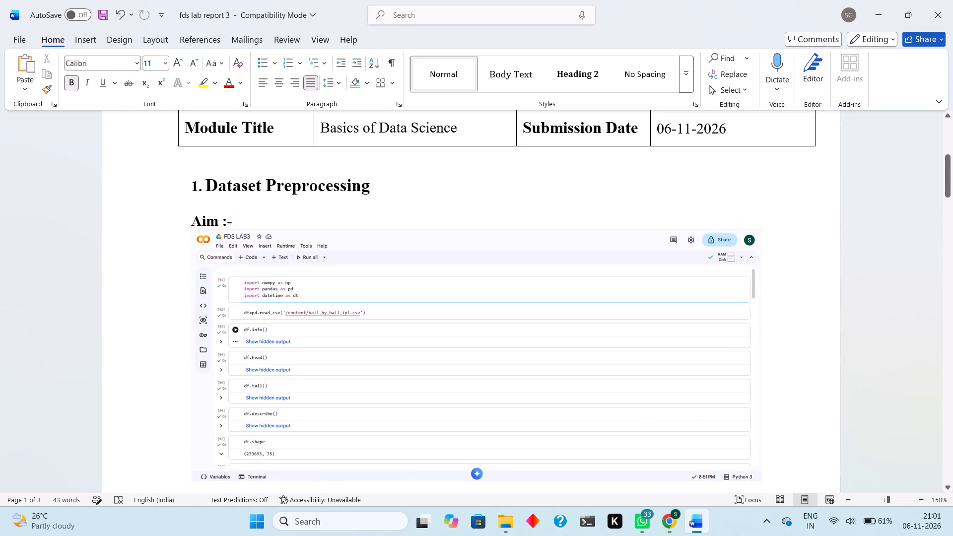
pyautogui.keyDown('ctrl'); pyautogui.scroll(-6, 367, 356); pyautogui.keyUp('ctrl')
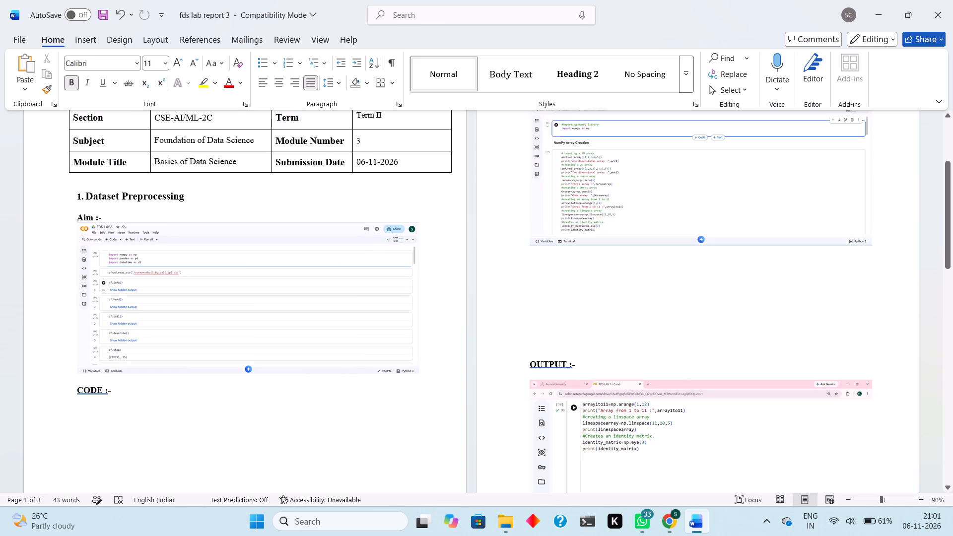
pyautogui.keyDown('ctrl'); pyautogui.scroll(4, 366, 359); pyautogui.keyUp('ctrl')
pyautogui.scroll(-3, 366, 359)
pyautogui.click(366, 359)
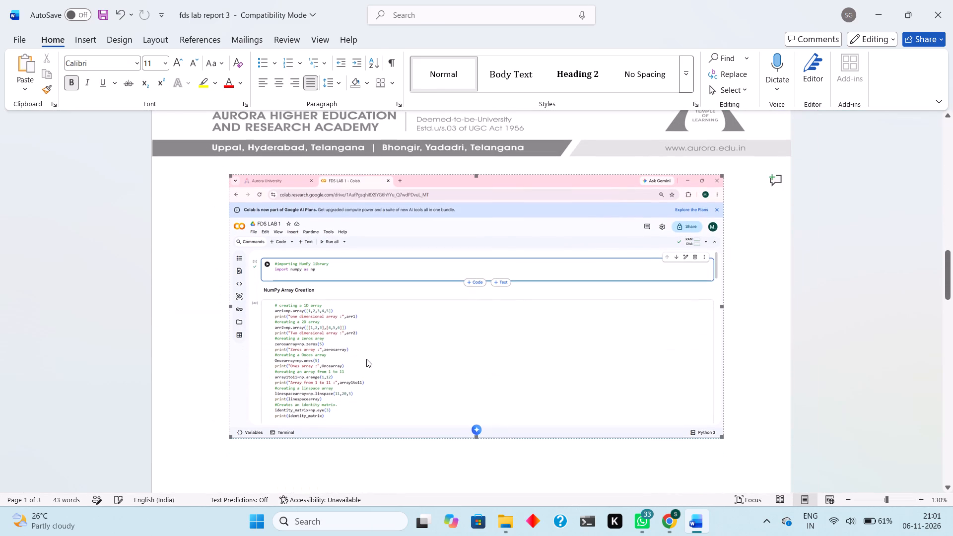
pyautogui.press('BackSpace')
pyautogui.scroll(-2, 376, 402)
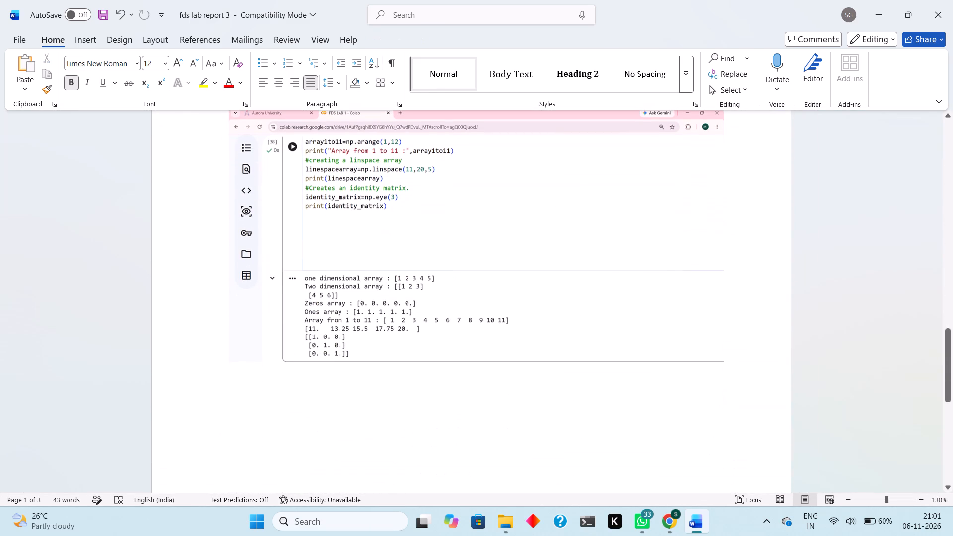
pyautogui.click(454, 280)
pyautogui.press('BackSpace')
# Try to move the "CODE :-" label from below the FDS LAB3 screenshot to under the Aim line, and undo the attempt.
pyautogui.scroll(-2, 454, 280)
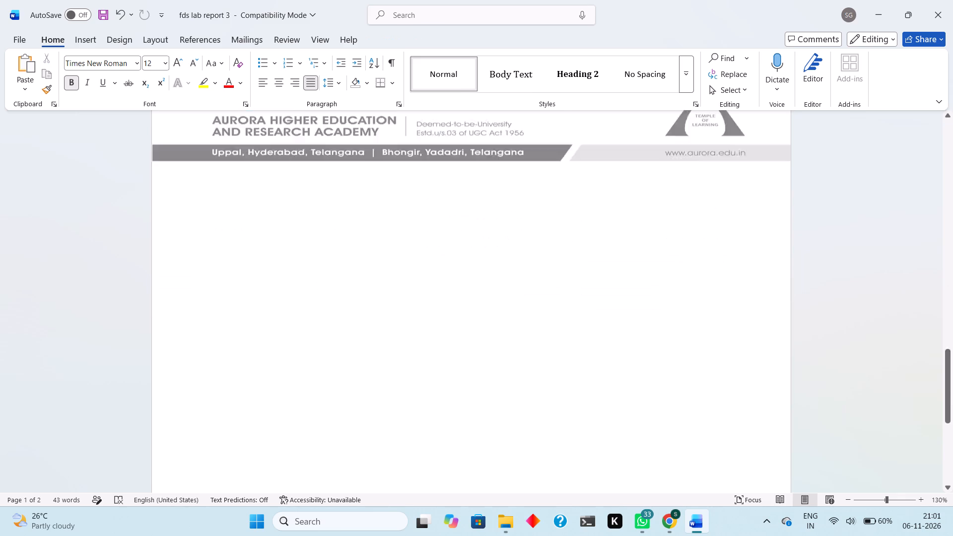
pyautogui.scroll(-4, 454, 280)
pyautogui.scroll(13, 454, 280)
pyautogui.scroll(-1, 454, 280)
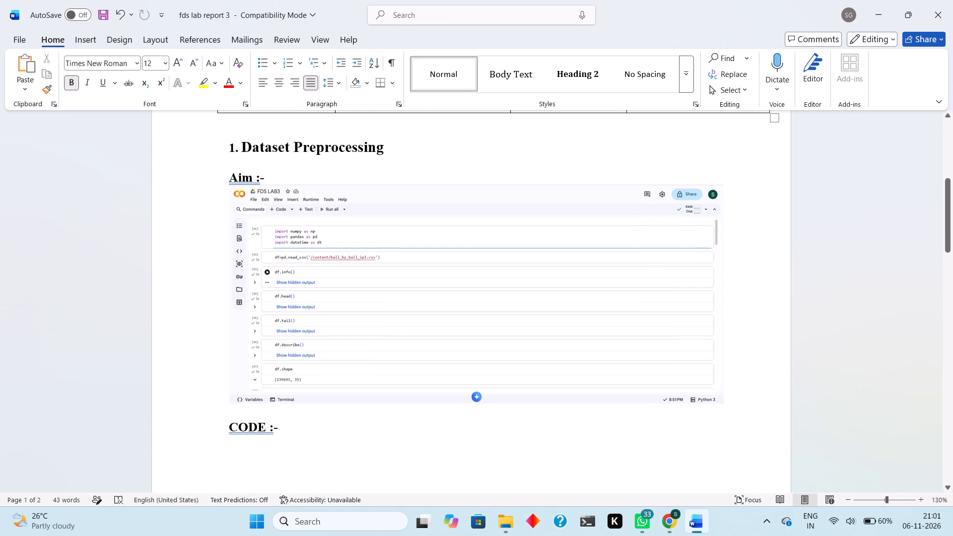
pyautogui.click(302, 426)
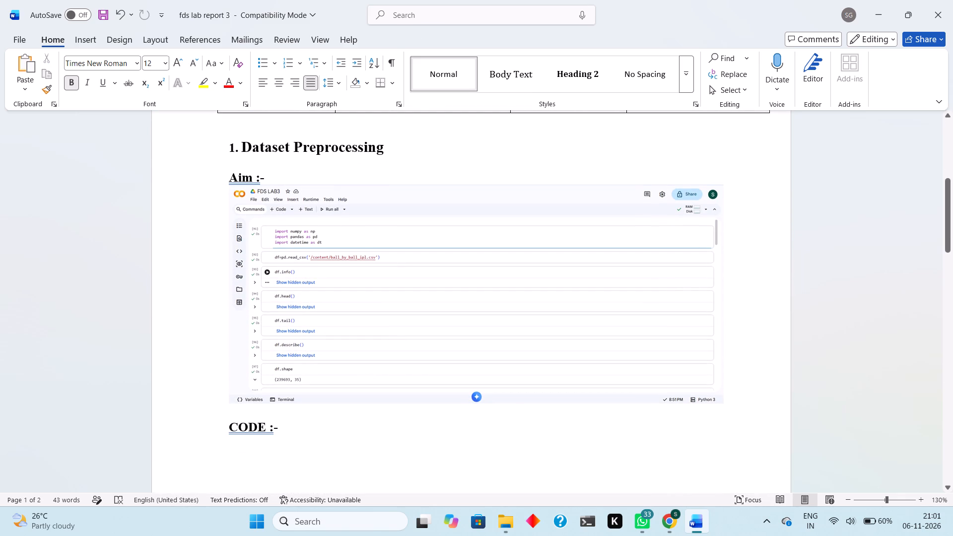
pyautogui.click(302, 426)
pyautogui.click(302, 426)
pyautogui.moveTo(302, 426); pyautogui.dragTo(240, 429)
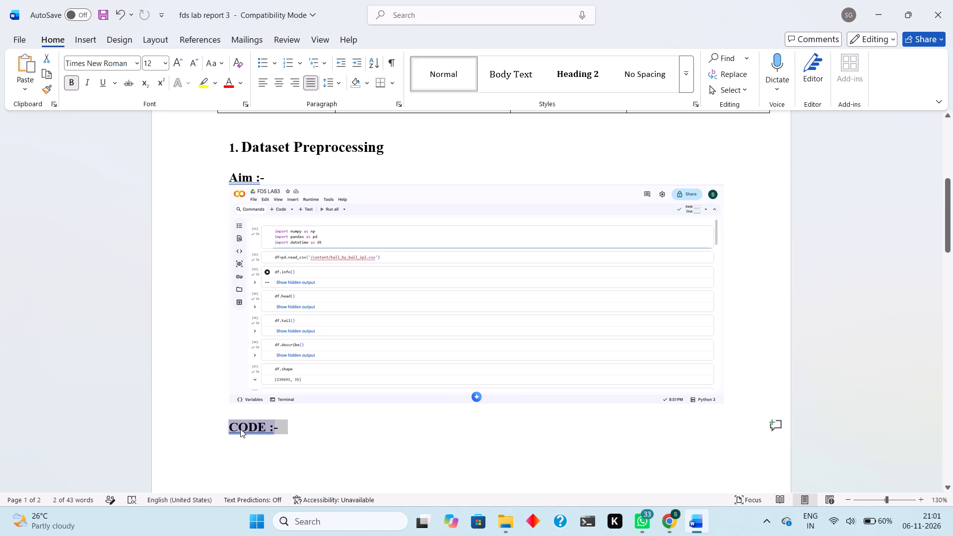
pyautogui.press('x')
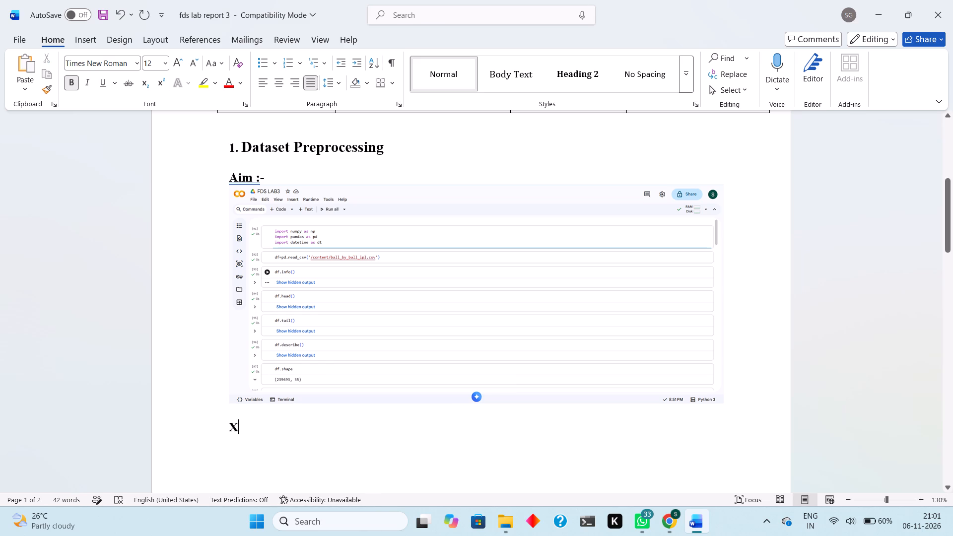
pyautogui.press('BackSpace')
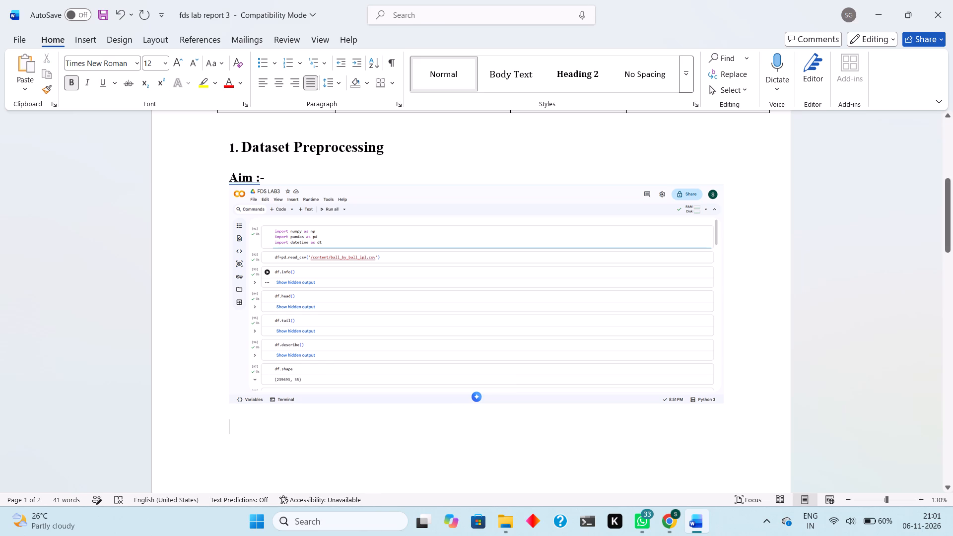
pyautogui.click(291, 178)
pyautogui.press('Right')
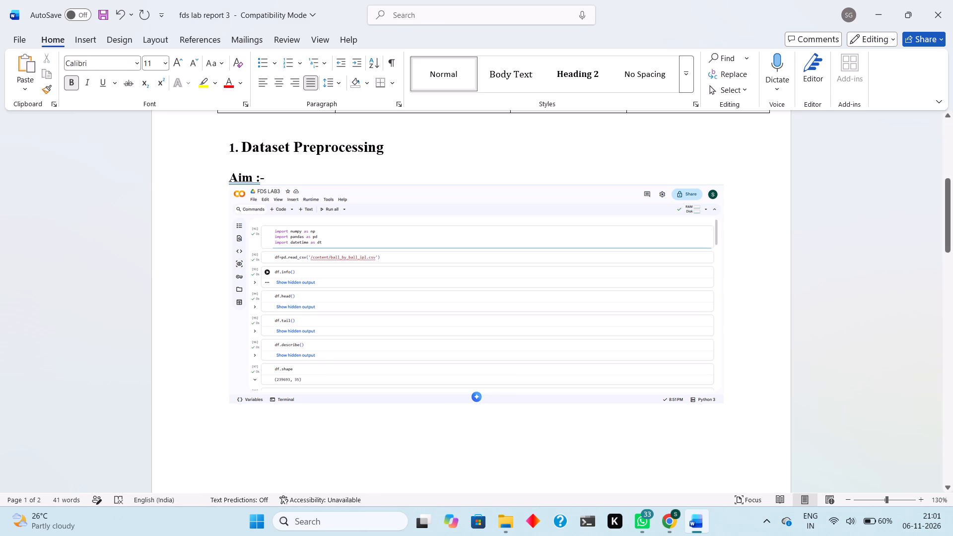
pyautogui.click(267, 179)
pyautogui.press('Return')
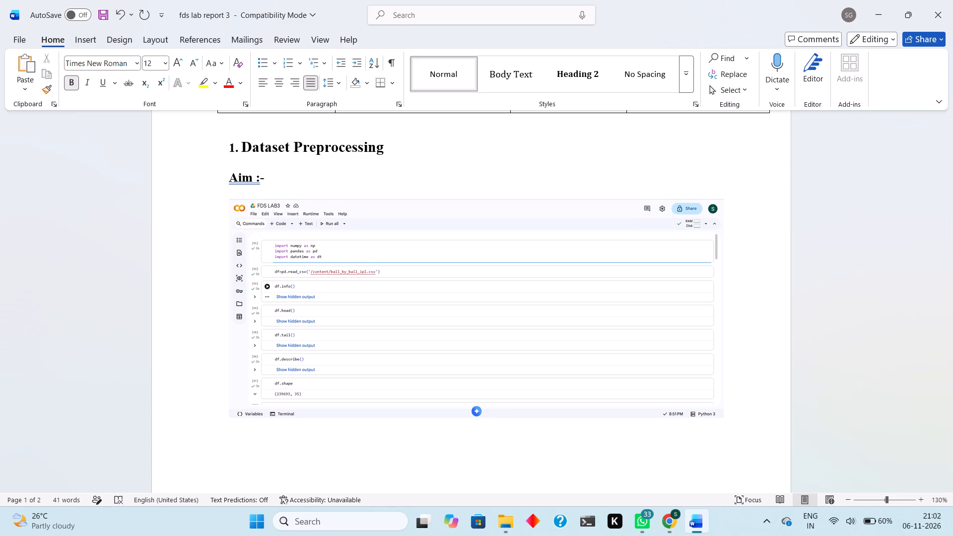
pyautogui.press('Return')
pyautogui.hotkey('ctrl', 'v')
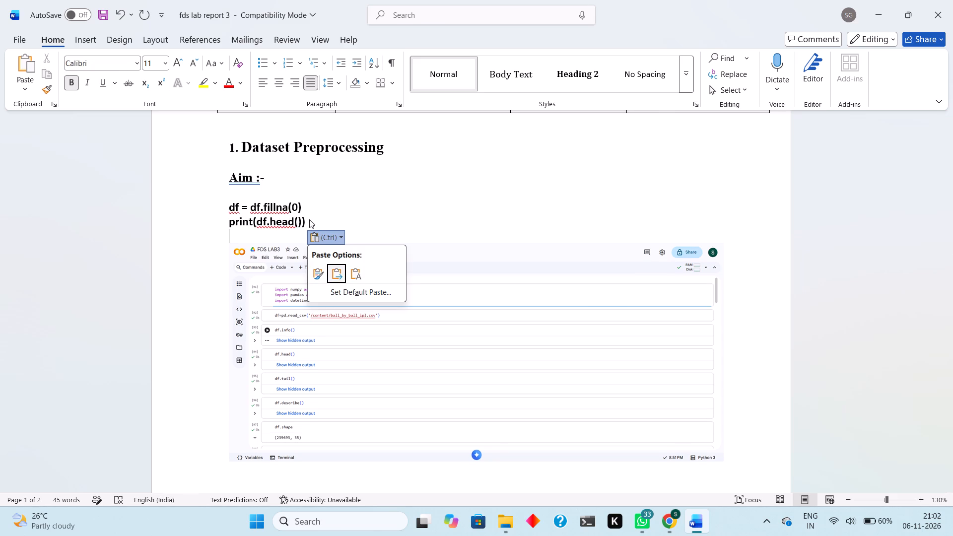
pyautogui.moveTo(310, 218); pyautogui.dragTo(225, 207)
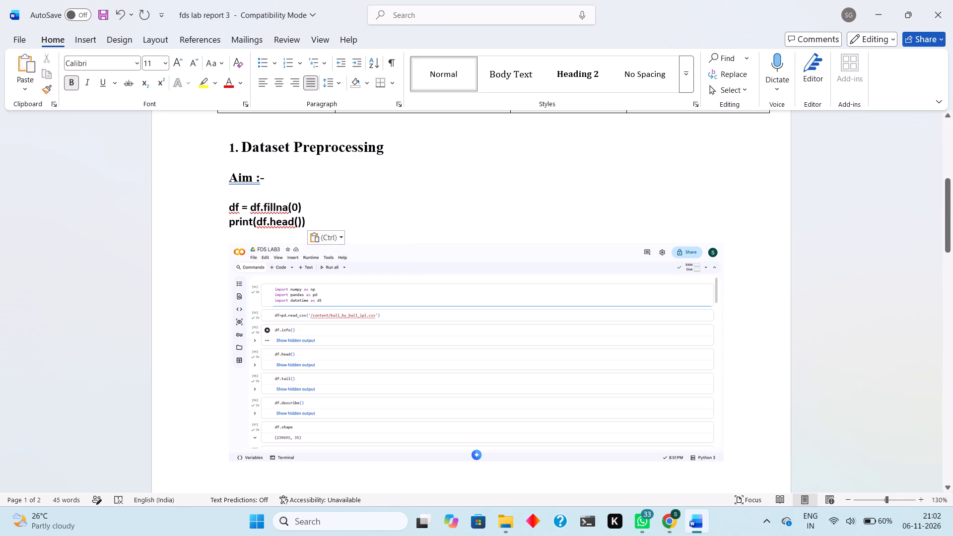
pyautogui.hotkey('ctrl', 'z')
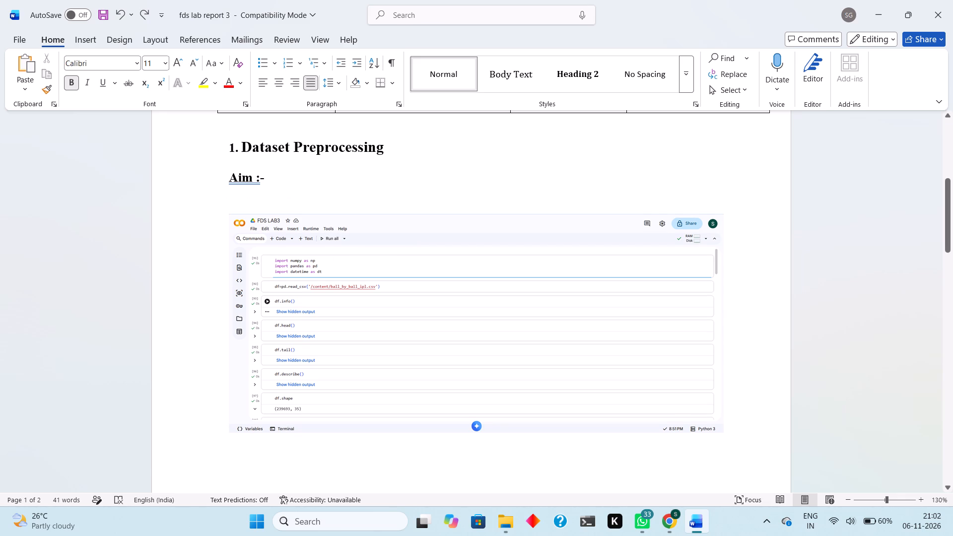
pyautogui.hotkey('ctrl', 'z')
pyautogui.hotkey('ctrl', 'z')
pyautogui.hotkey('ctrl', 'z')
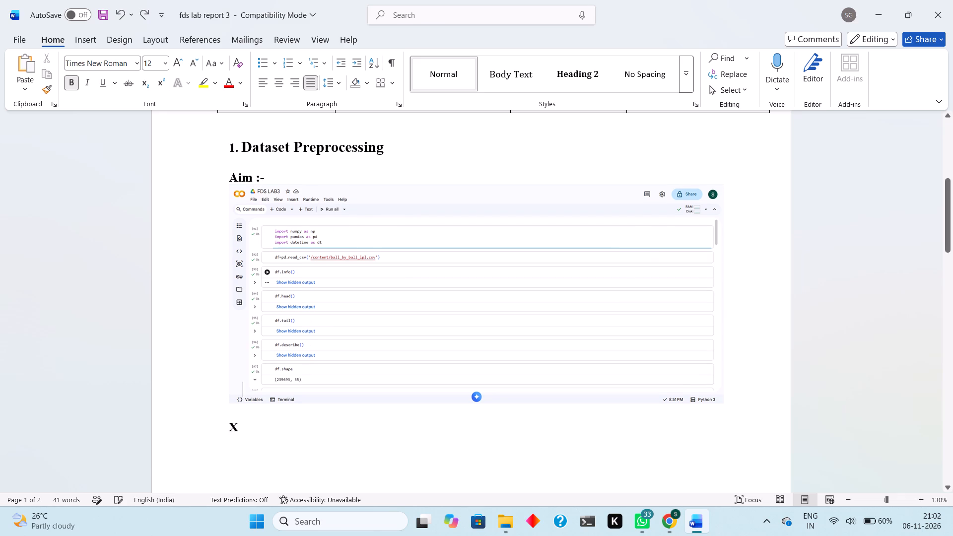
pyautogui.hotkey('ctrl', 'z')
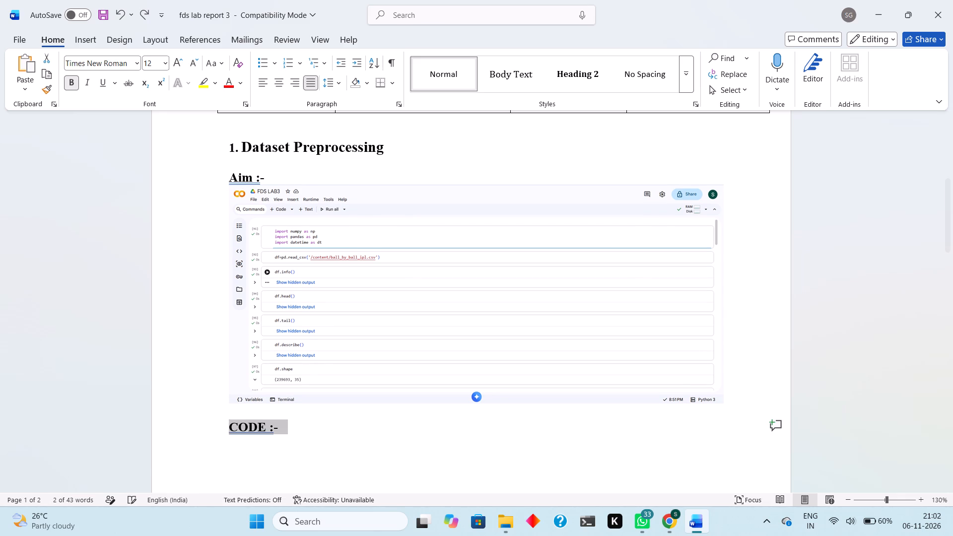
# Move the selected "CODE :-" label to between the Aim line and the FDS LAB3 screenshot, with a blank line after Aim.
pyautogui.hotkey('ctrl', 'x')
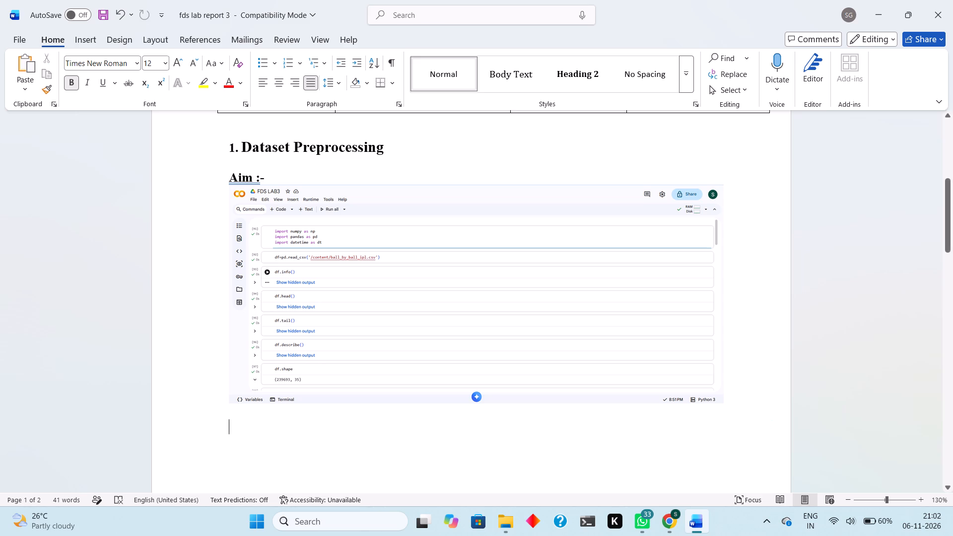
pyautogui.click(279, 179)
pyautogui.press('Return')
pyautogui.press('Return')
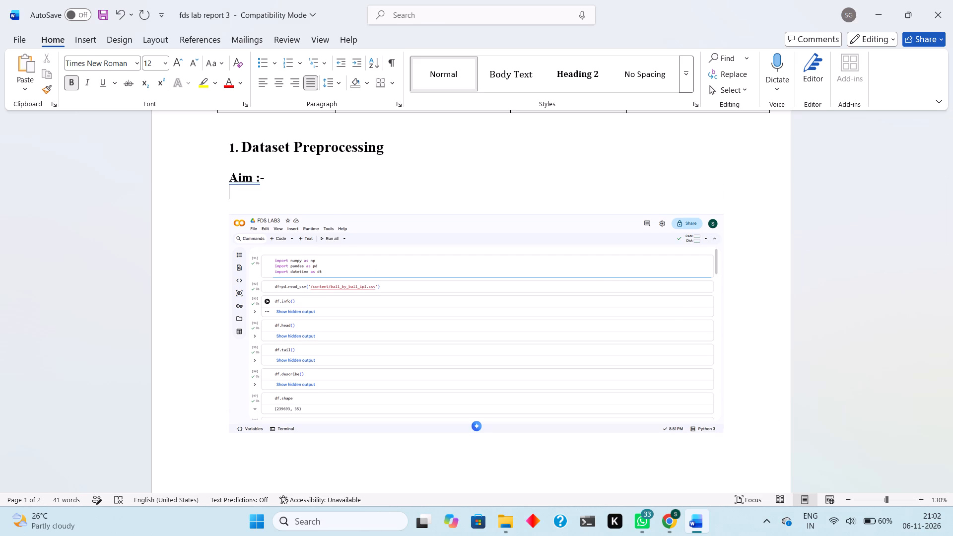
pyautogui.hotkey('ctrl', 'v')
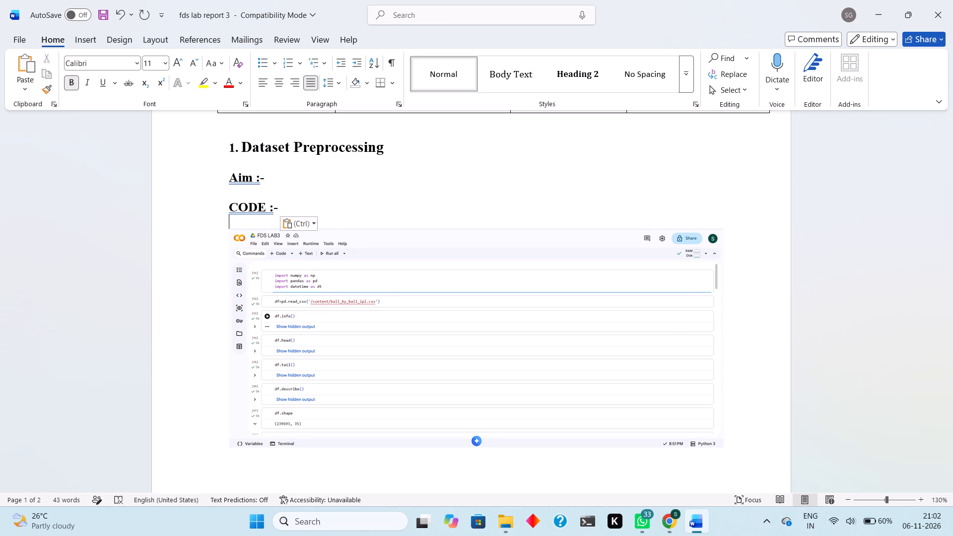
pyautogui.click(279, 179)
pyautogui.hotkey('alt', 'Tab')
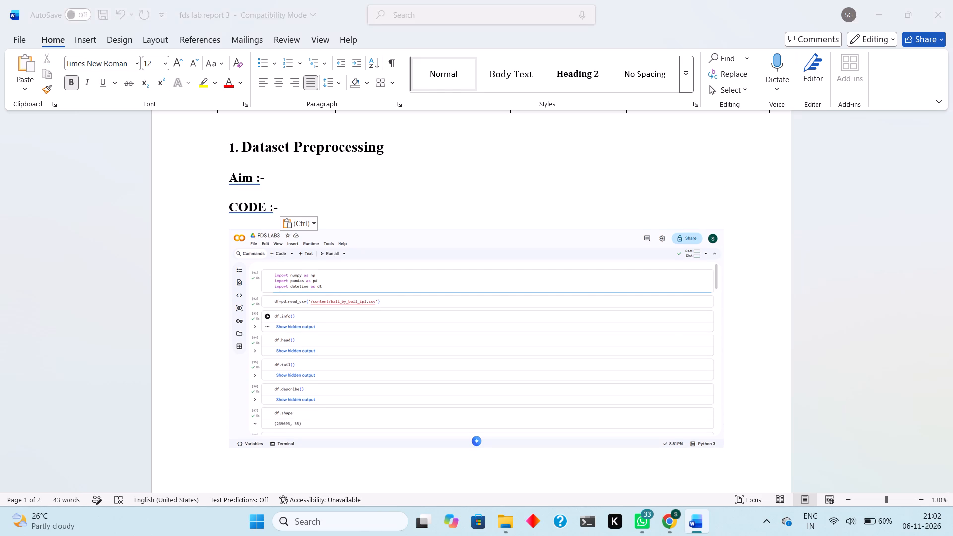
pyautogui.scroll(-1, 426, 290)
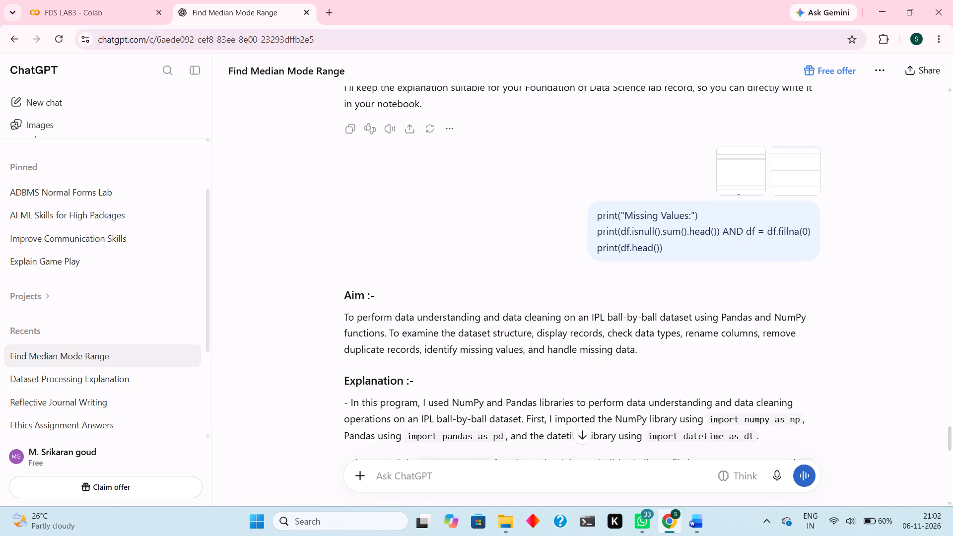
pyautogui.scroll(-2, 681, 338)
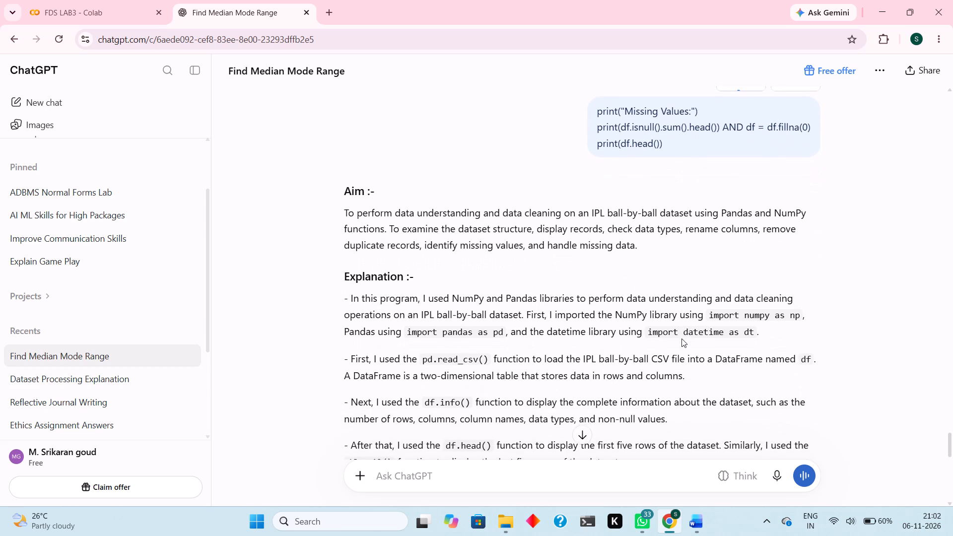
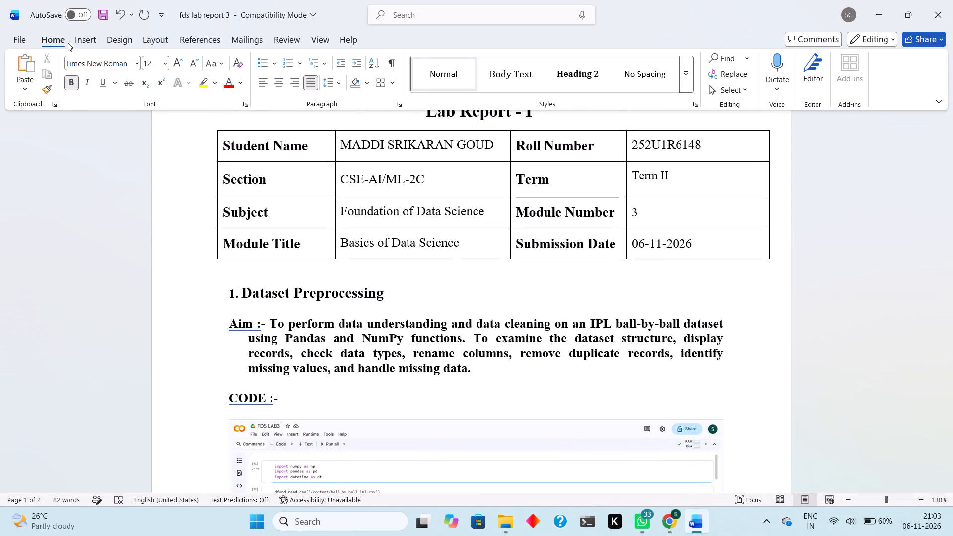
# Remove the bold from the paragraph text following "Aim :-" in the Word report and set its font size to 11.
pyautogui.click(70, 91)
pyautogui.moveTo(270, 320); pyautogui.dragTo(465, 366)
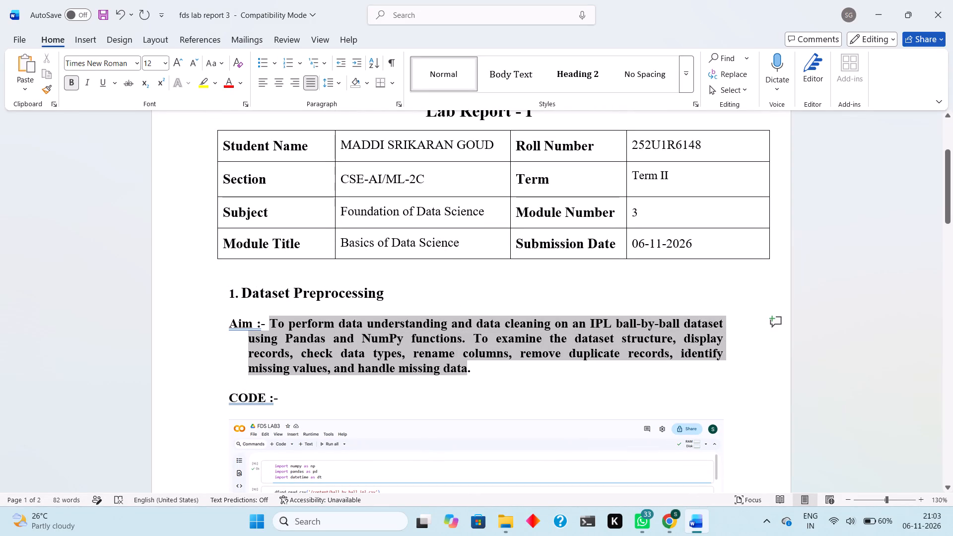
pyautogui.moveTo(465, 366); pyautogui.dragTo(487, 364)
pyautogui.click(498, 346)
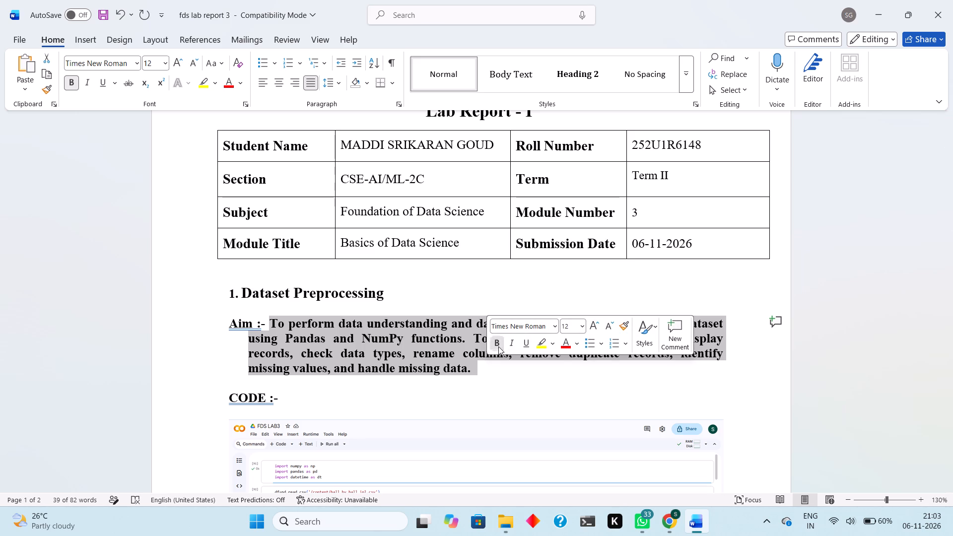
pyautogui.click(582, 328)
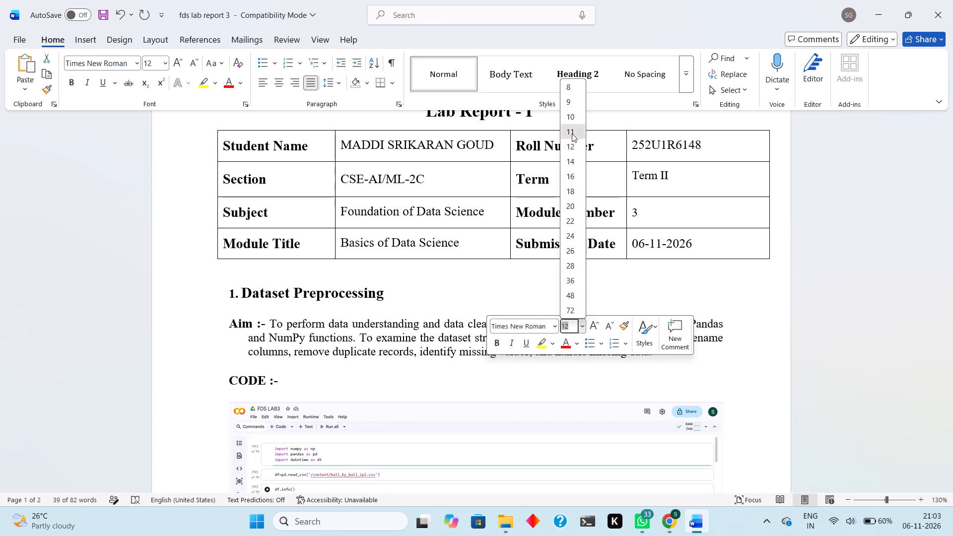
pyautogui.click(572, 134)
pyautogui.click(365, 383)
# Place the insertion point on the empty line just below the first Colab screenshot in the CODE section.
pyautogui.scroll(-1, 365, 383)
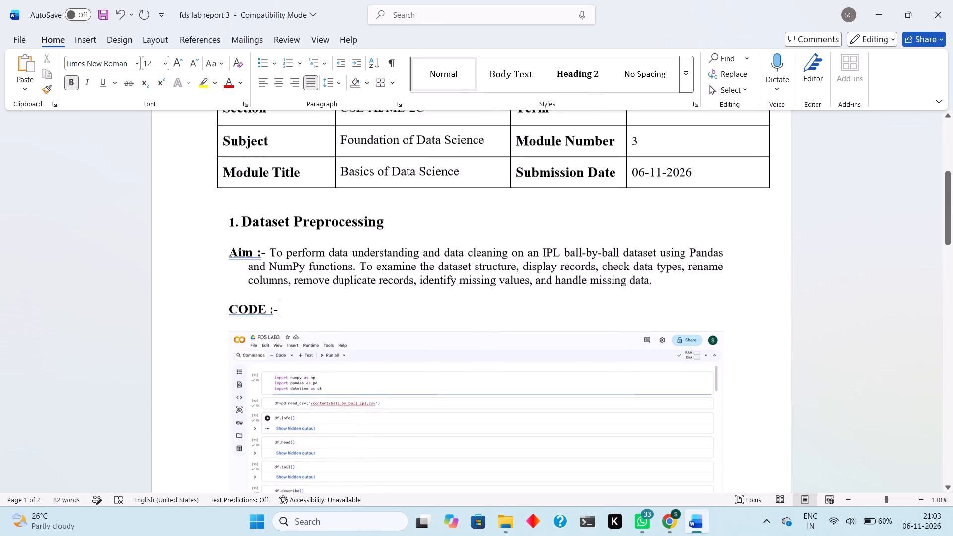
pyautogui.scroll(-2, 365, 383)
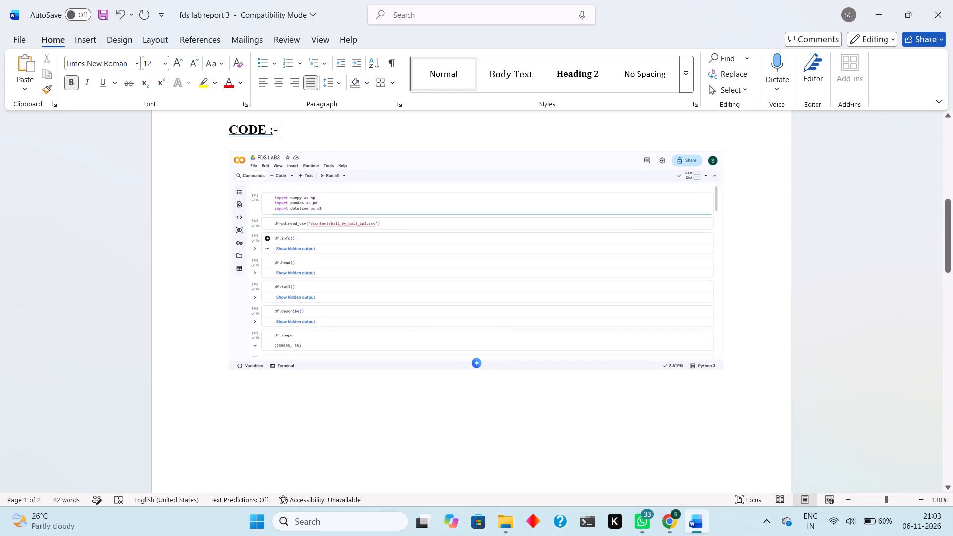
pyautogui.scroll(-1, 365, 383)
pyautogui.click(365, 383)
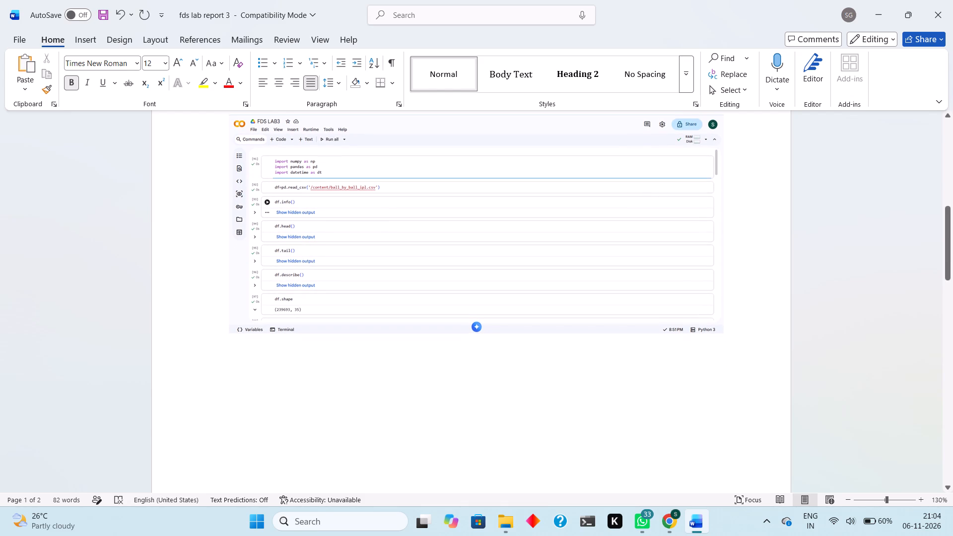
pyautogui.press('Up')
pyautogui.press('Up')
pyautogui.press('Up')
# Switch to the FDS LAB3 Colab notebook and capture its full-width area, header to bottom bar, showing the df.columns through df.dropna() cells.
pyautogui.hotkey('alt', 'Tab')
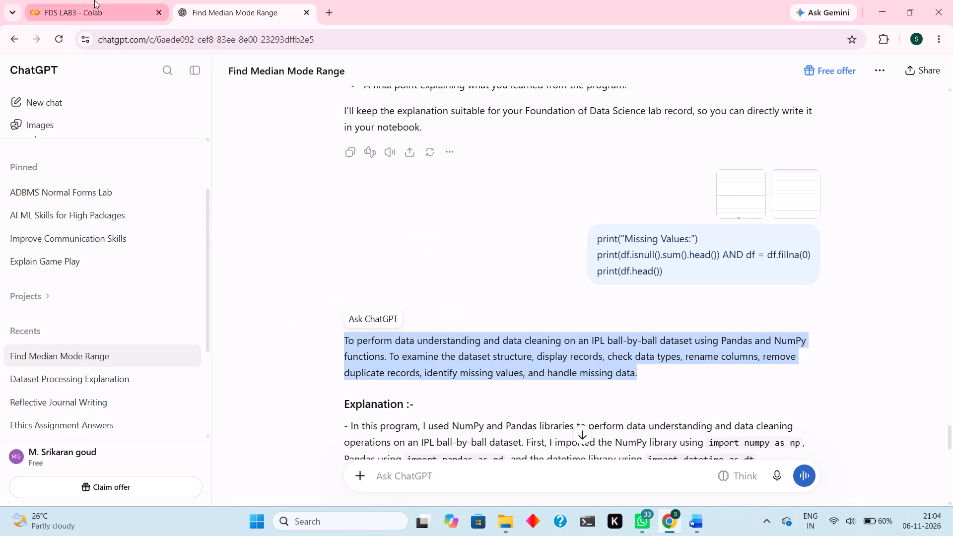
pyautogui.click(94, 0)
pyautogui.scroll(1, 167, 296)
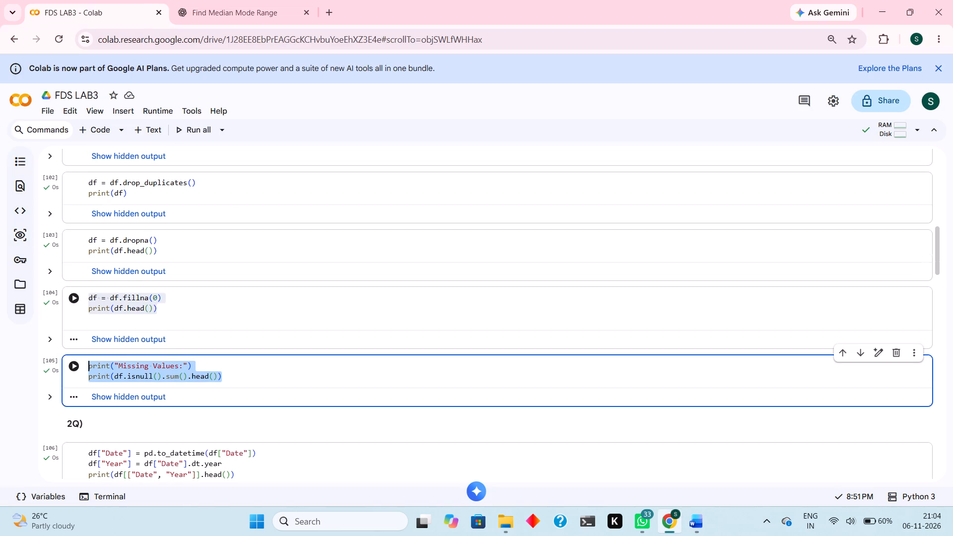
pyautogui.scroll(4, 167, 296)
pyautogui.scroll(-1, 167, 296)
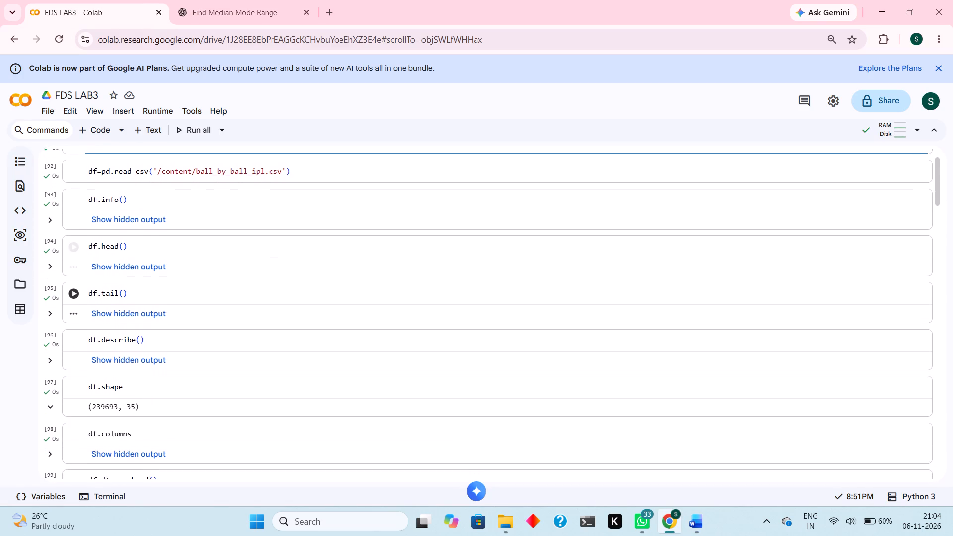
pyautogui.scroll(-1, 167, 296)
pyautogui.hotkey('alt', 'Tab')
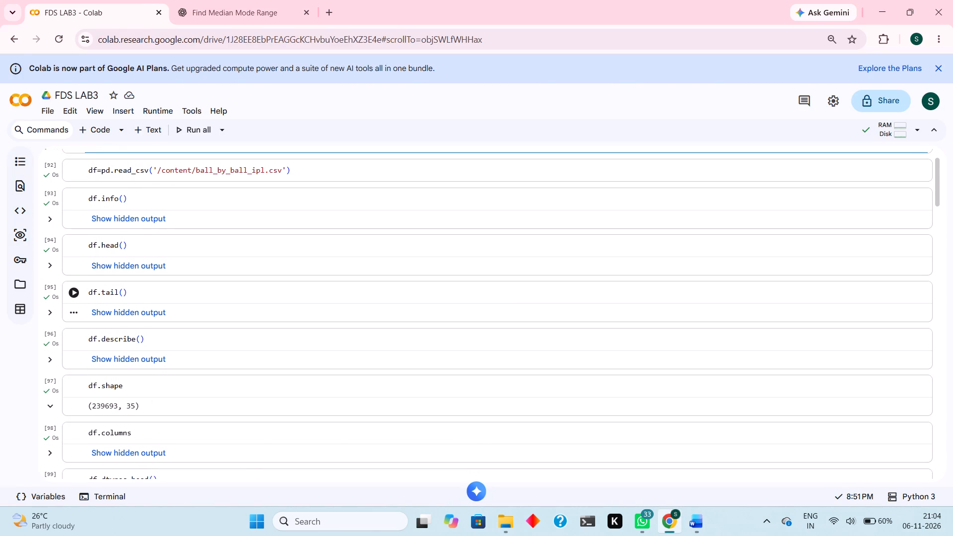
pyautogui.hotkey('alt', 'Tab')
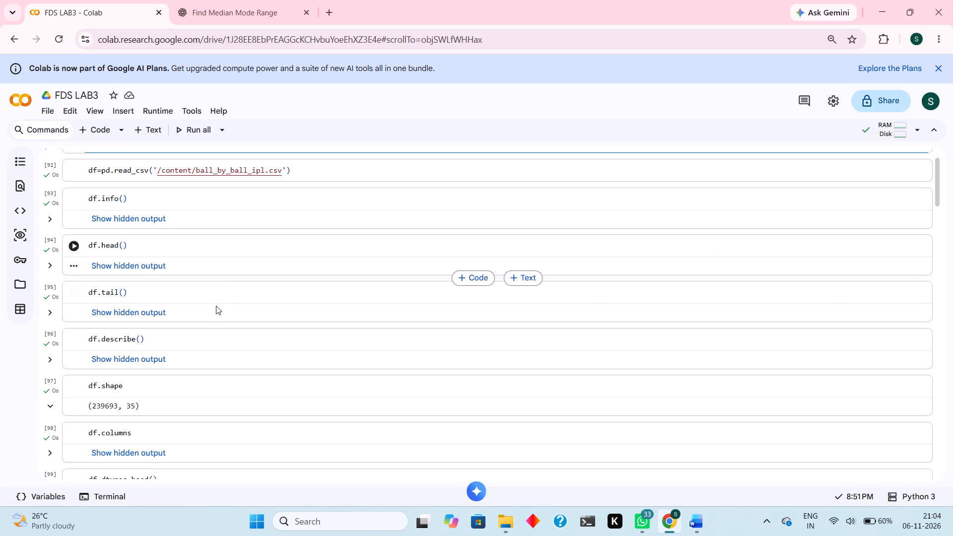
pyautogui.scroll(-2, 215, 307)
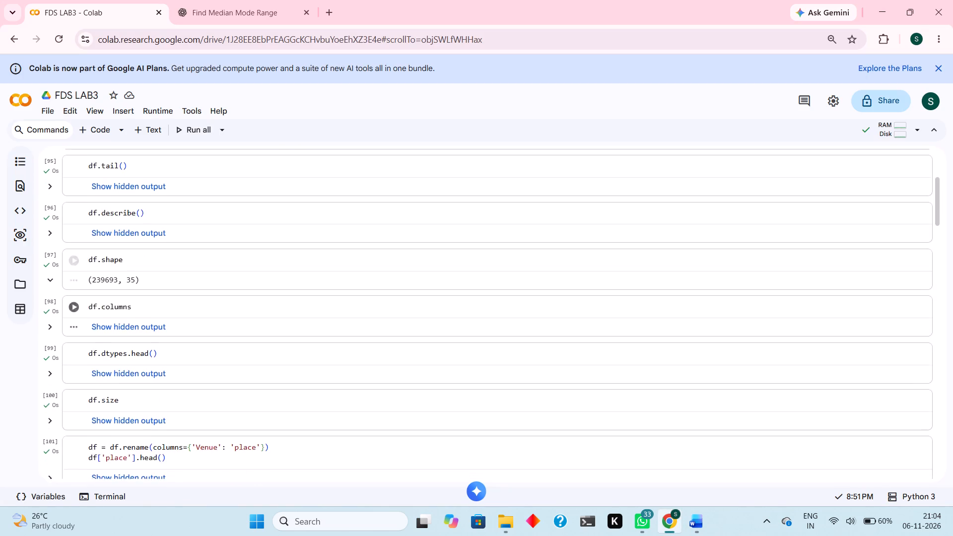
pyautogui.scroll(-2, 215, 307)
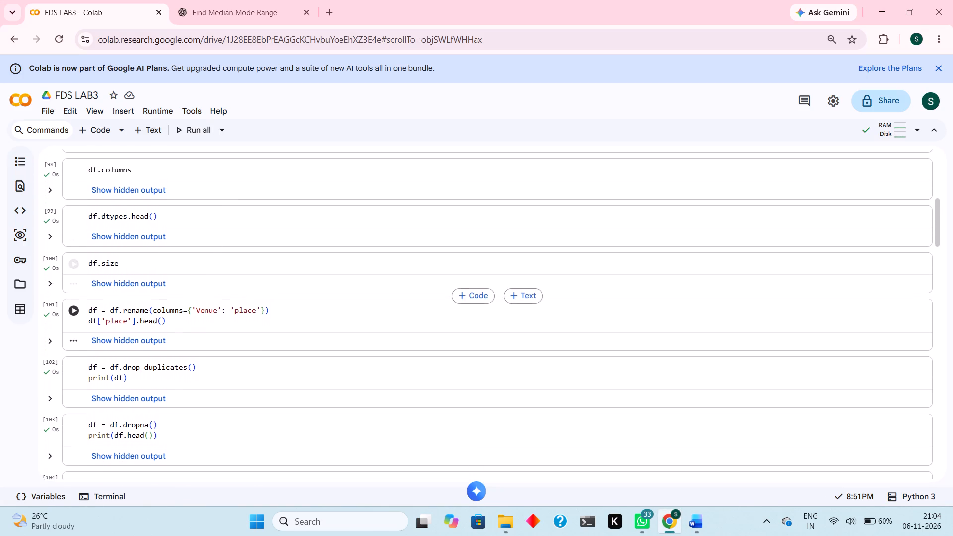
pyautogui.scroll(-2, 215, 307)
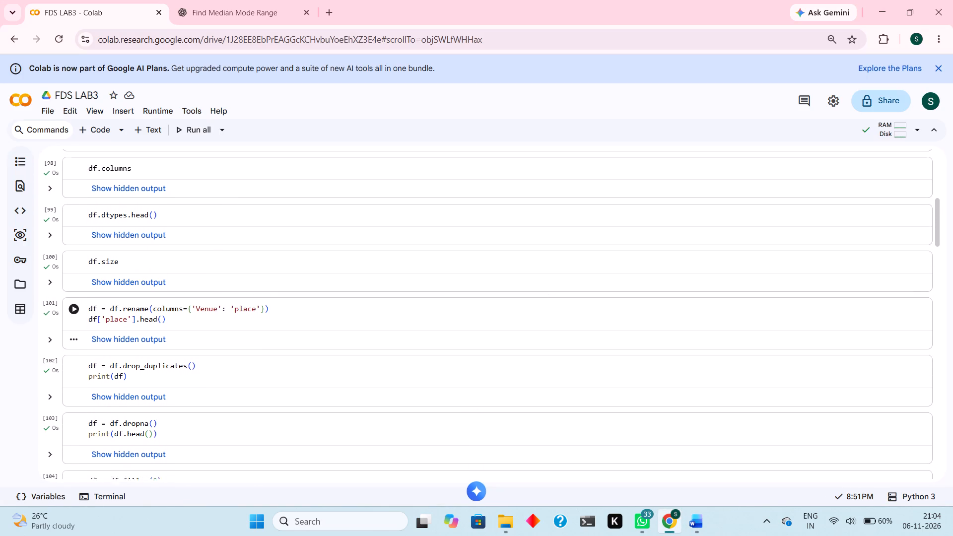
pyautogui.press('Print')
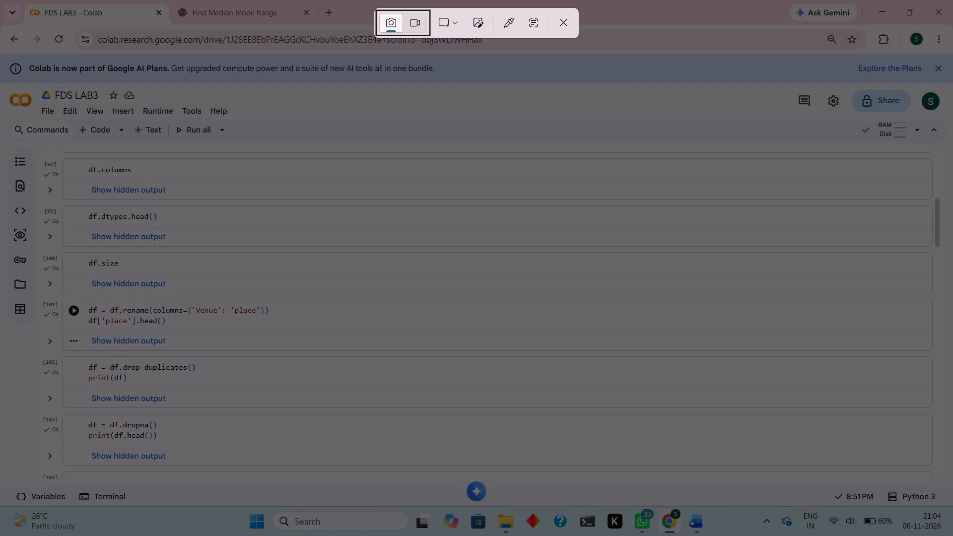
pyautogui.moveTo(0, 82); pyautogui.dragTo(108, 144)
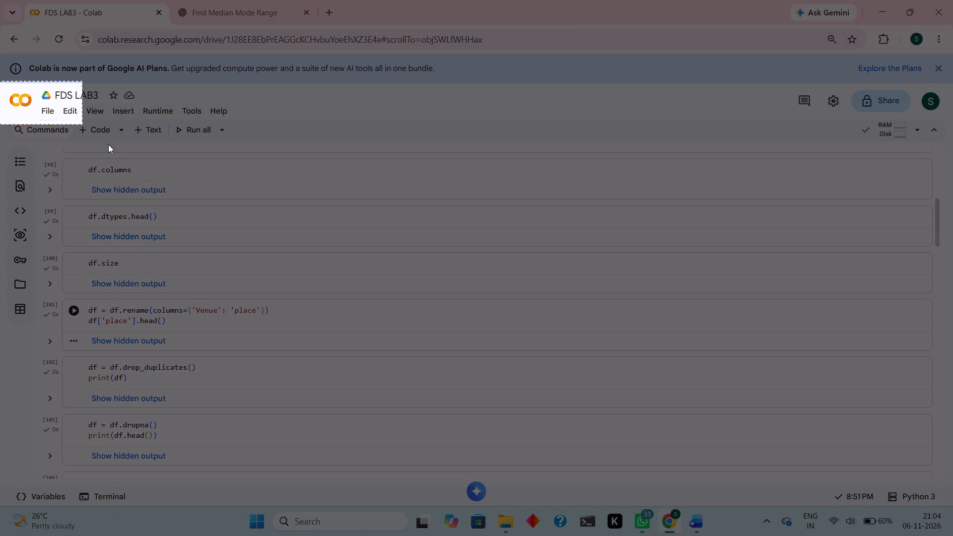
pyautogui.moveTo(108, 144); pyautogui.dragTo(446, 445)
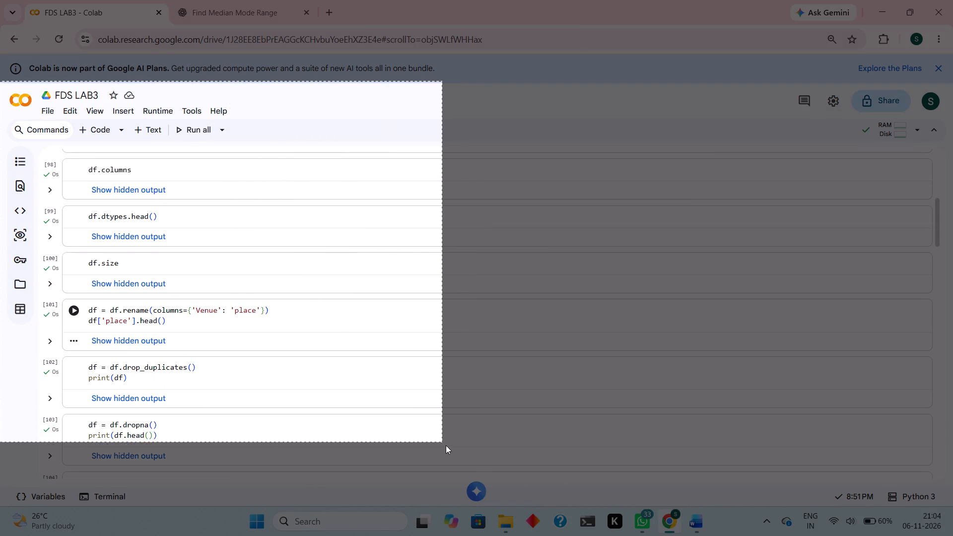
pyautogui.moveTo(446, 445); pyautogui.dragTo(623, 511)
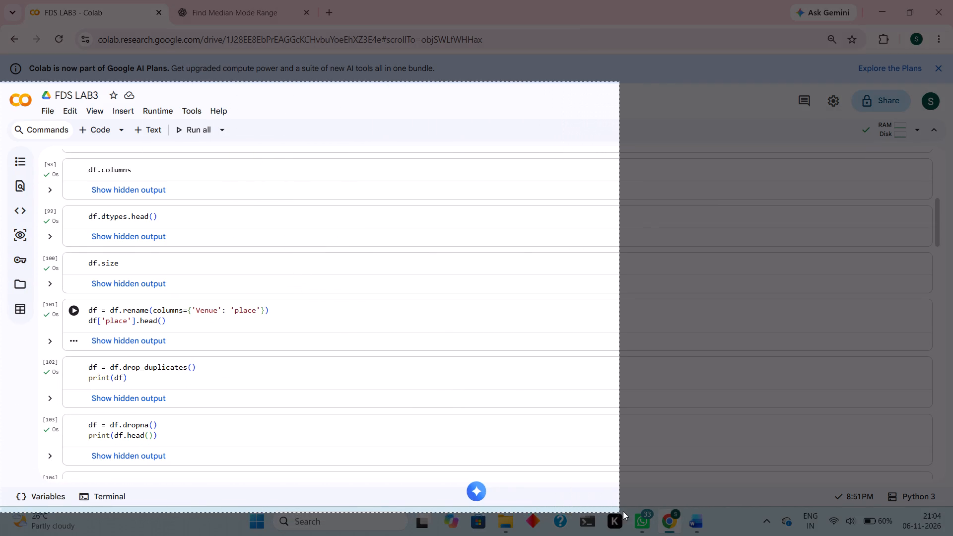
pyautogui.moveTo(623, 511); pyautogui.dragTo(779, 509)
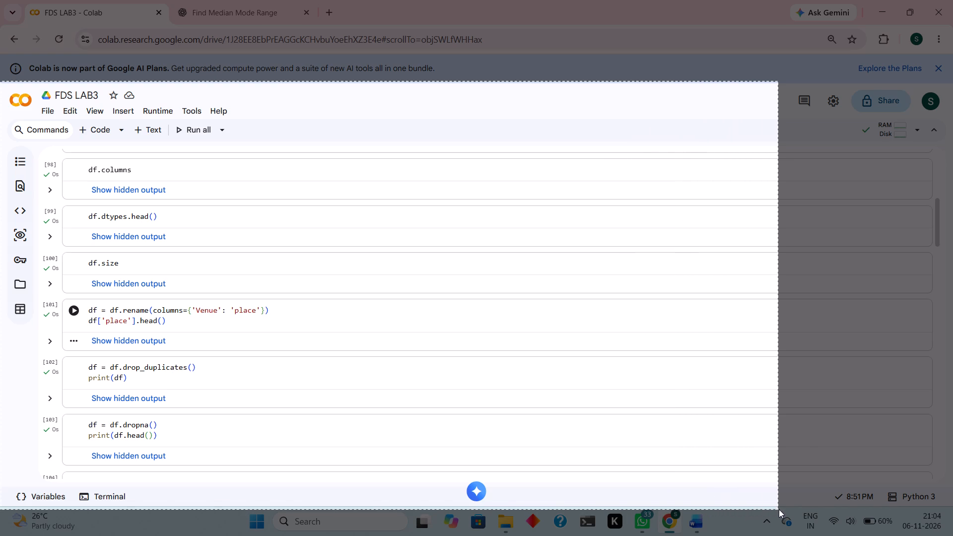
pyautogui.moveTo(779, 509); pyautogui.dragTo(951, 508)
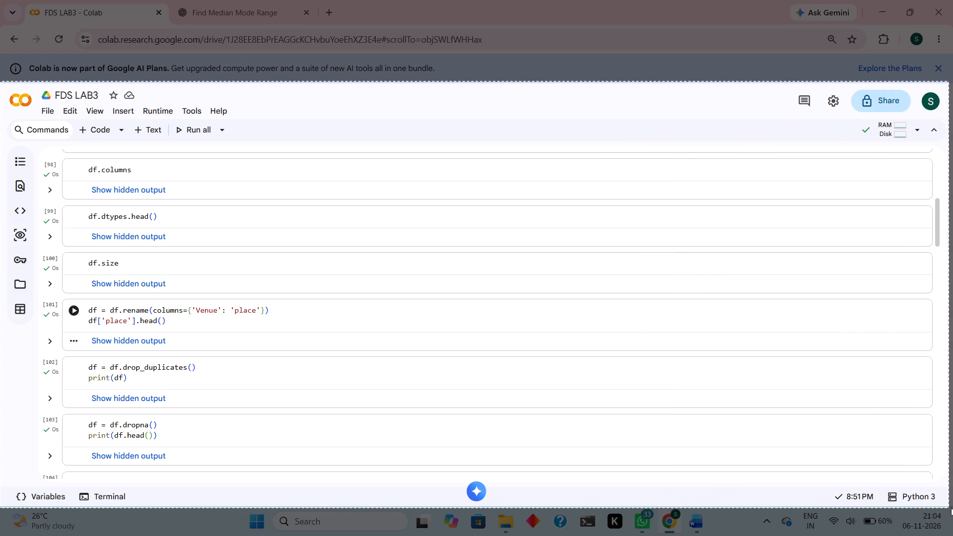
pyautogui.moveTo(951, 508); pyautogui.dragTo(952, 509)
# Paste the captured notebook screenshot below the first one in the Word report.
pyautogui.hotkey('alt', 'Tab')
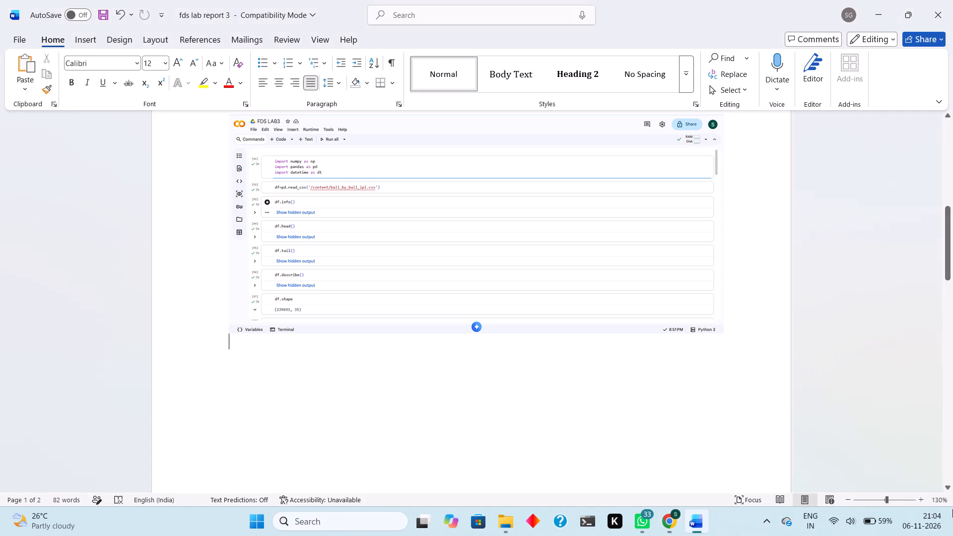
pyautogui.hotkey('ctrl', 'v')
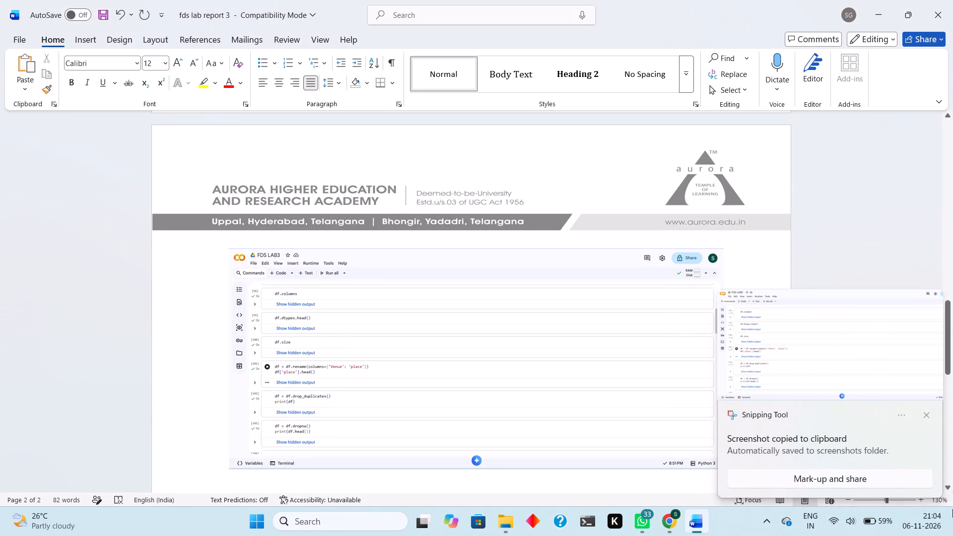
# Back in Colab, dismiss the screenshot notification and clear the text selection in the Missing Values cell.
pyautogui.hotkey('alt', 'Tab')
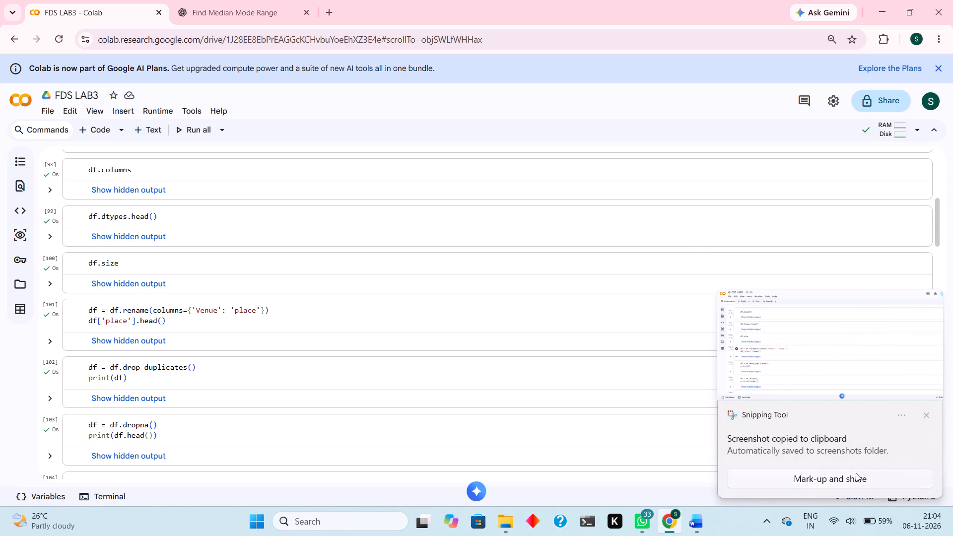
pyautogui.click(922, 413)
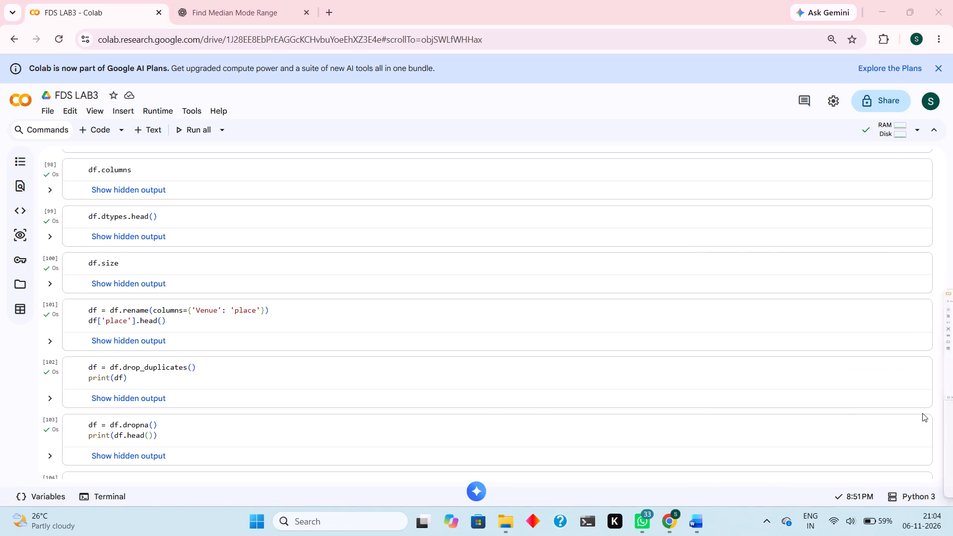
pyautogui.scroll(-4, 843, 413)
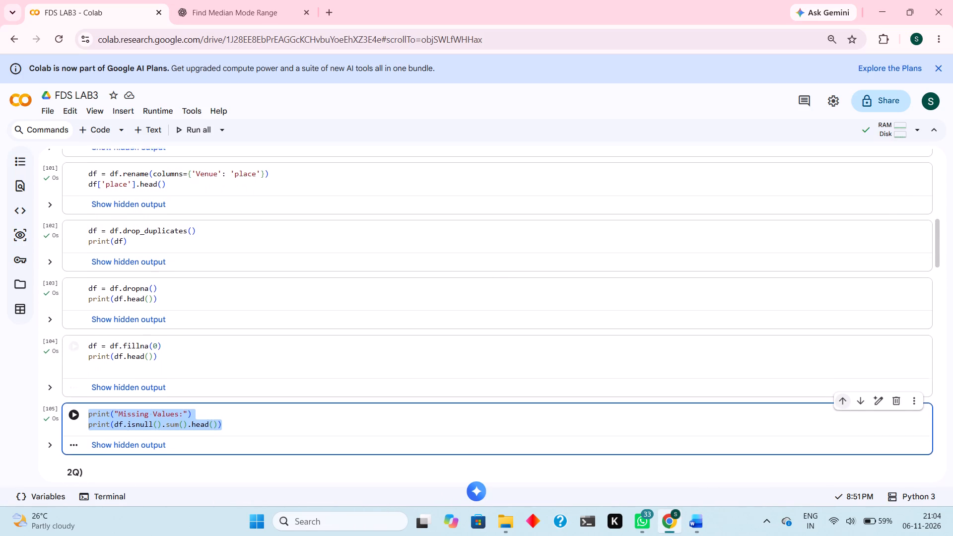
pyautogui.click(545, 427)
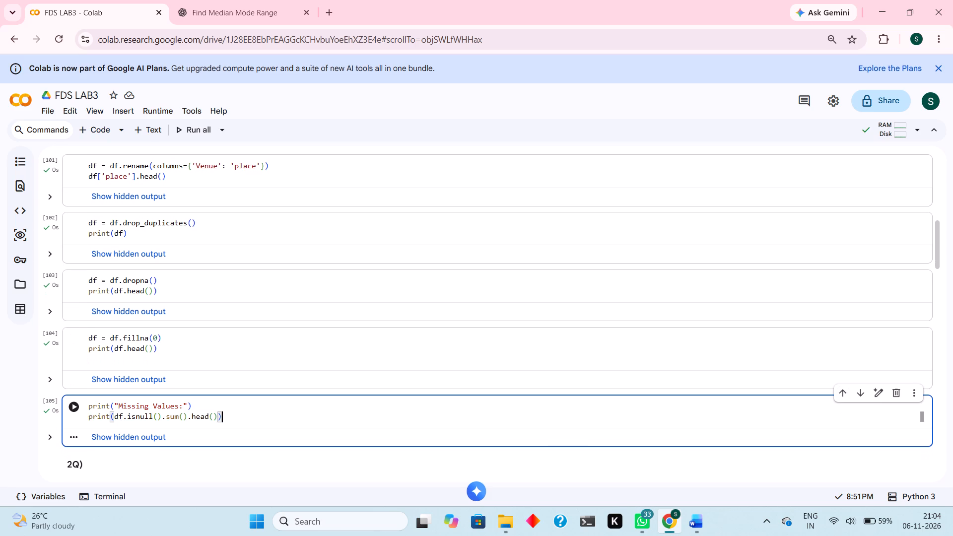
pyautogui.scroll(1, 545, 427)
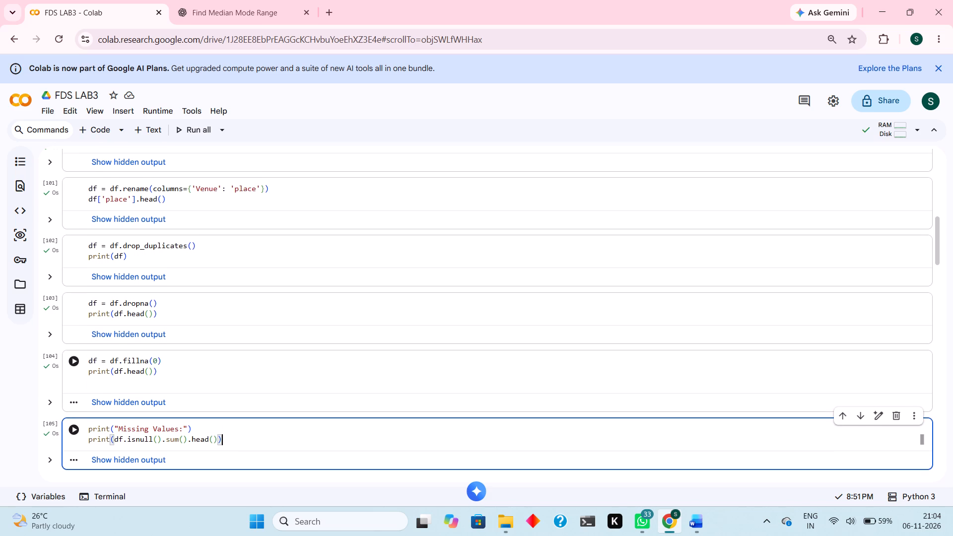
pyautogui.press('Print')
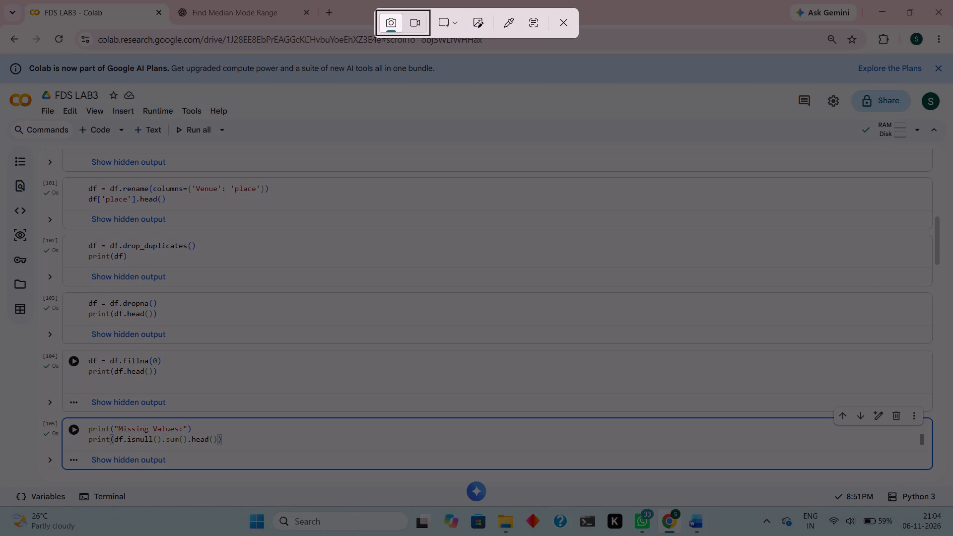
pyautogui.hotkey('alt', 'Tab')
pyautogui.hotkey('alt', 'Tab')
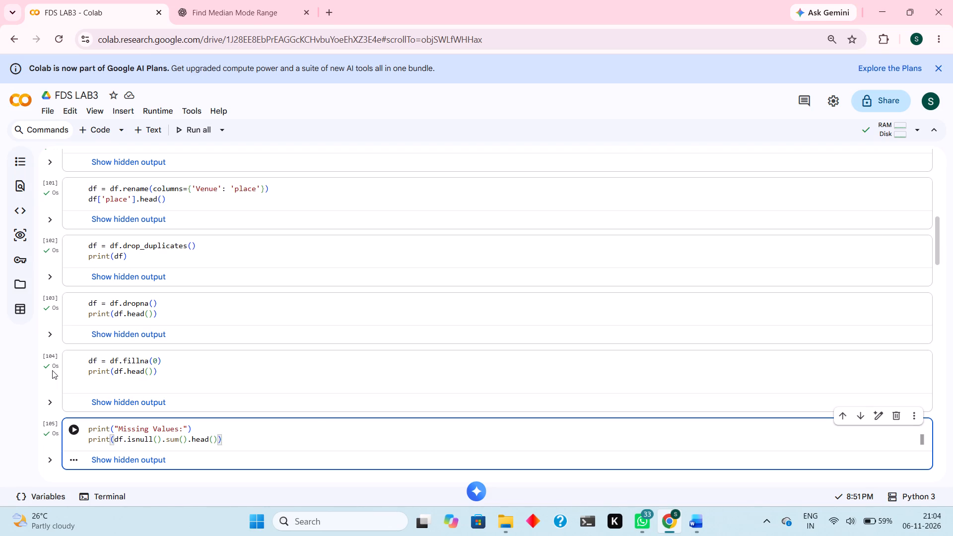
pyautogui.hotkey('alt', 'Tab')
# Capture the full-width notebook area showing the df.fillna(0) and Missing Values cells.
pyautogui.press('Print')
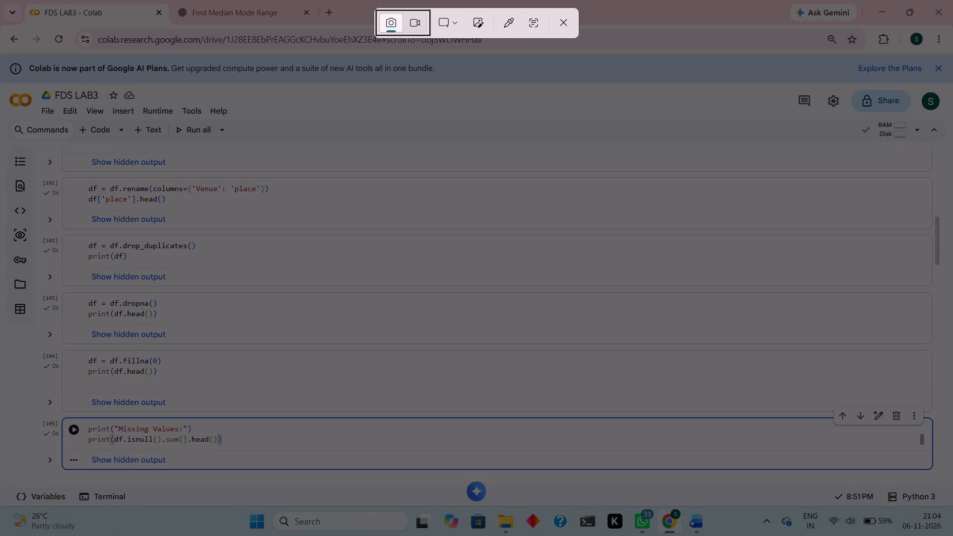
pyautogui.moveTo(0, 341); pyautogui.dragTo(195, 462)
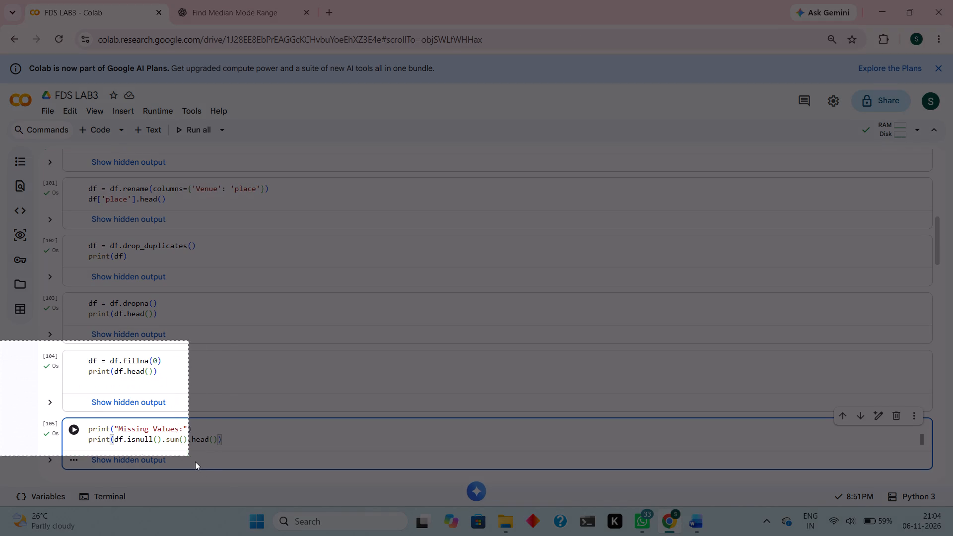
pyautogui.moveTo(195, 462); pyautogui.dragTo(378, 482)
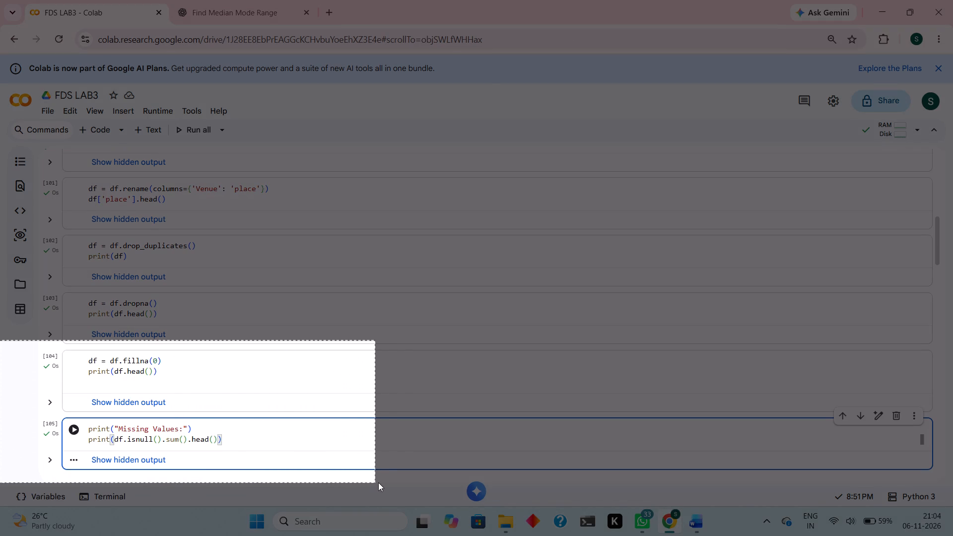
pyautogui.moveTo(378, 482); pyautogui.dragTo(544, 495)
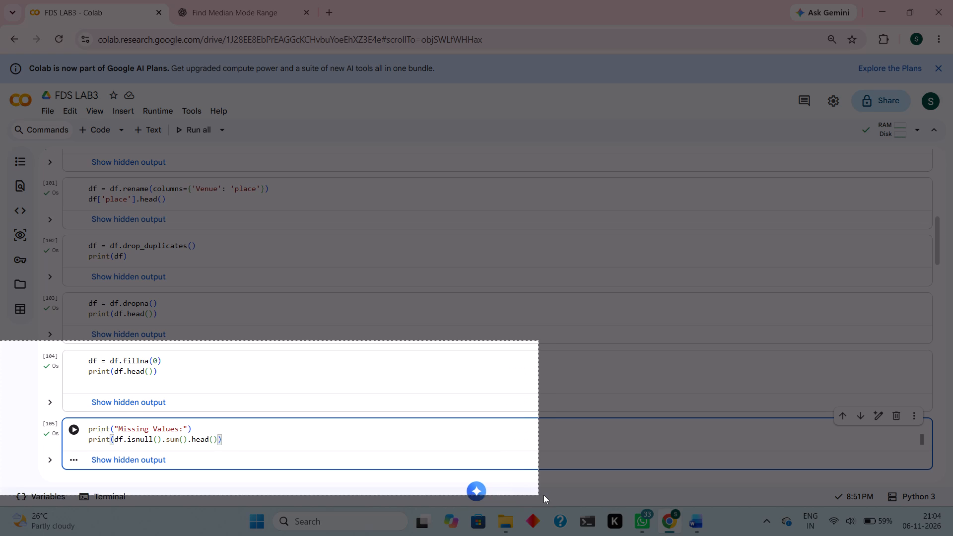
pyautogui.moveTo(544, 495); pyautogui.dragTo(722, 505)
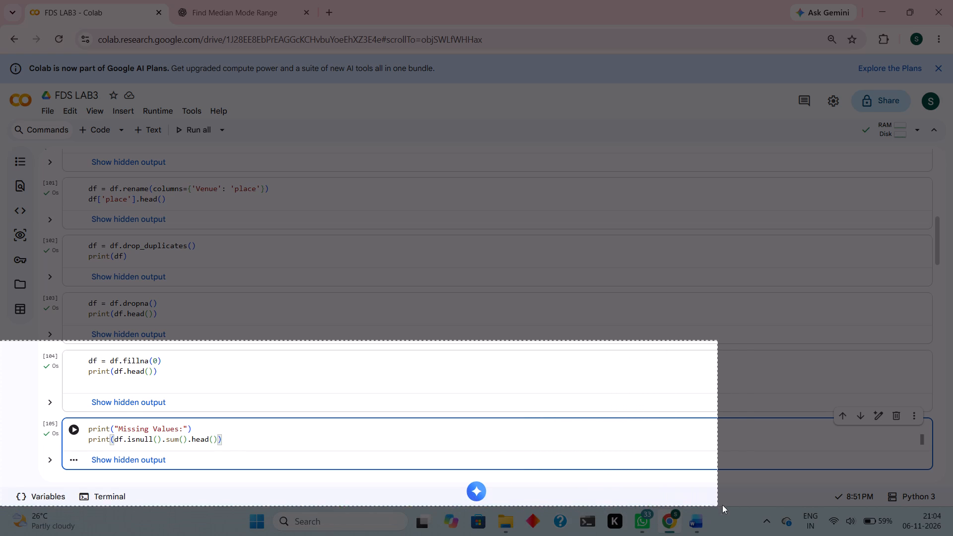
pyautogui.moveTo(722, 505); pyautogui.dragTo(891, 493)
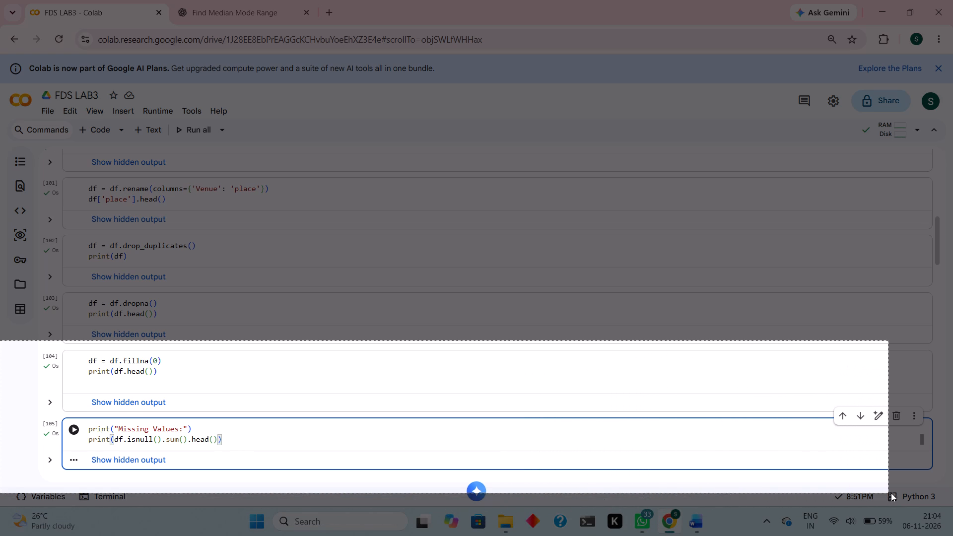
pyautogui.moveTo(891, 493); pyautogui.dragTo(952, 493)
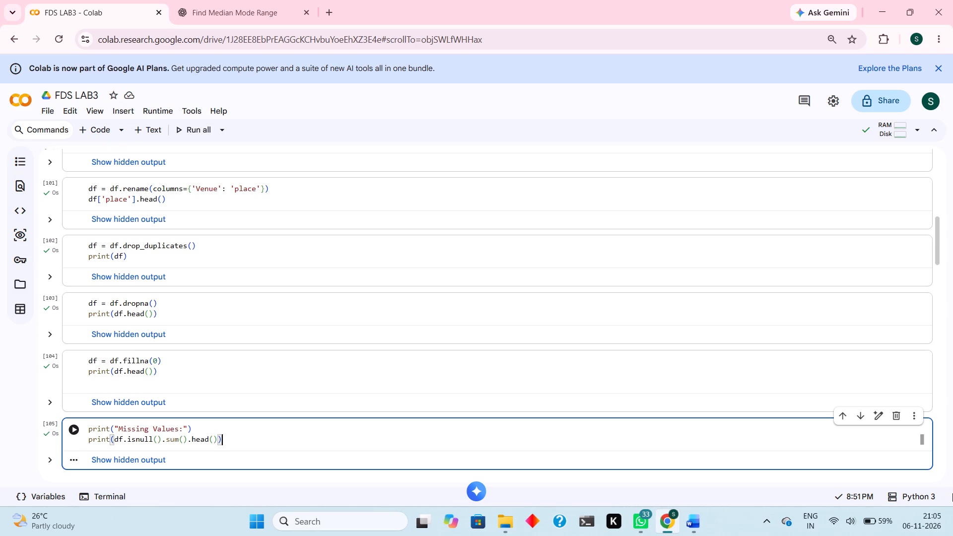
# Switch to the Word report and paste the captured cells below the df.columns to df.dropna() screenshot.
pyautogui.hotkey('alt', 'Tab')
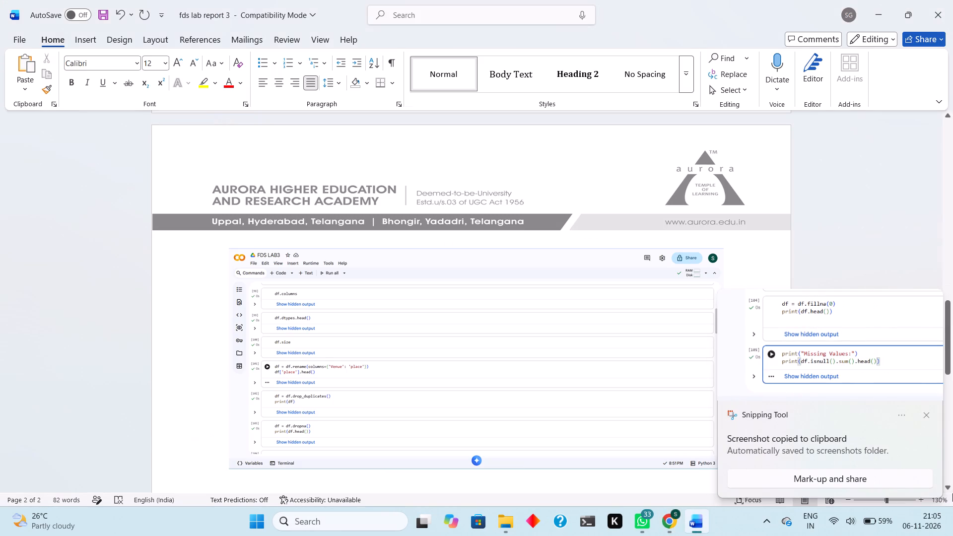
pyautogui.press('Right')
pyautogui.hotkey('ctrl', 'v')
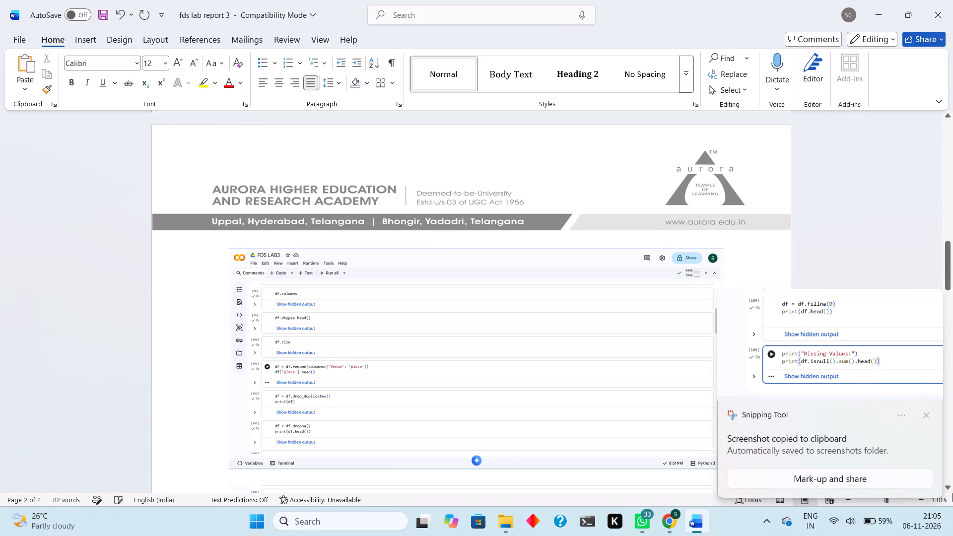
# Delete the blank lines above the OUTPUT heading so it sits directly below the last code screenshot.
pyautogui.scroll(-2, 952, 493)
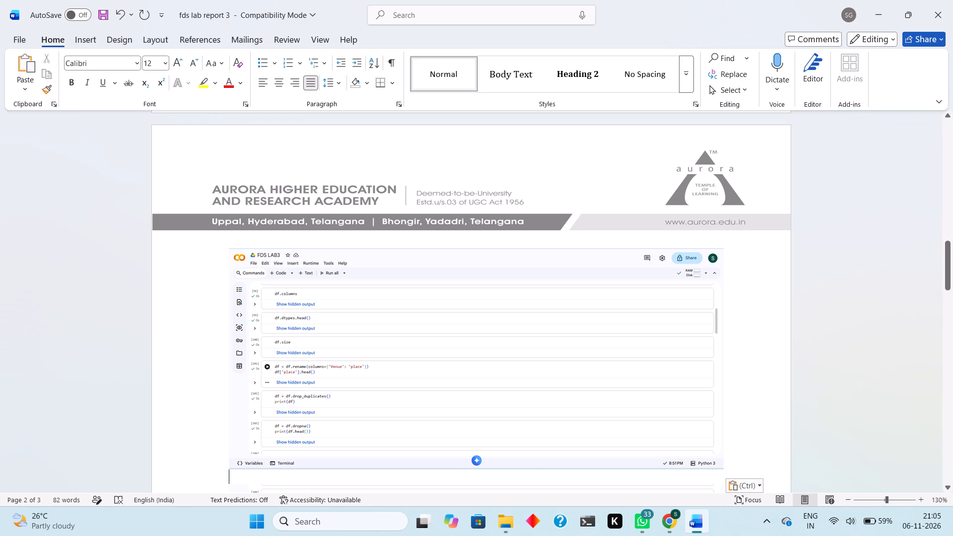
pyautogui.scroll(-3, 703, 409)
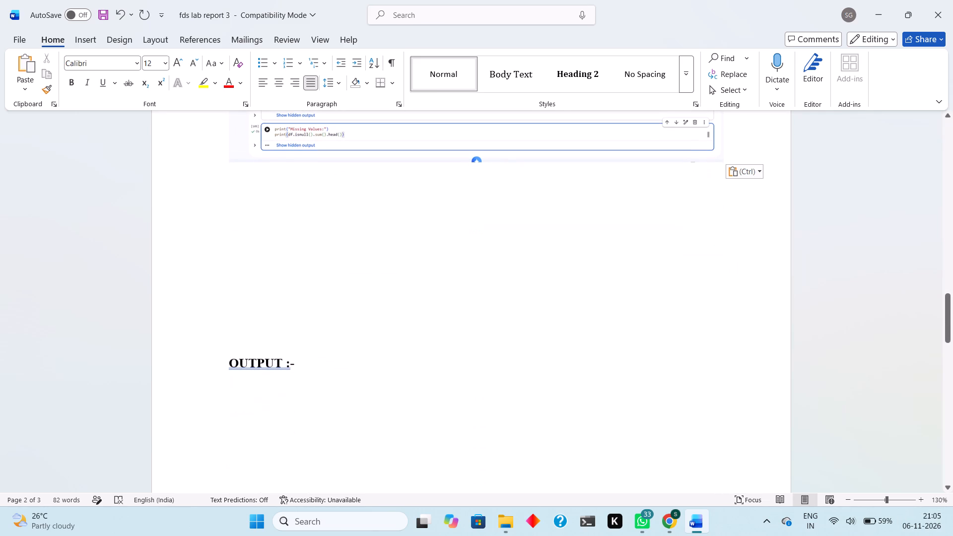
pyautogui.click(227, 359)
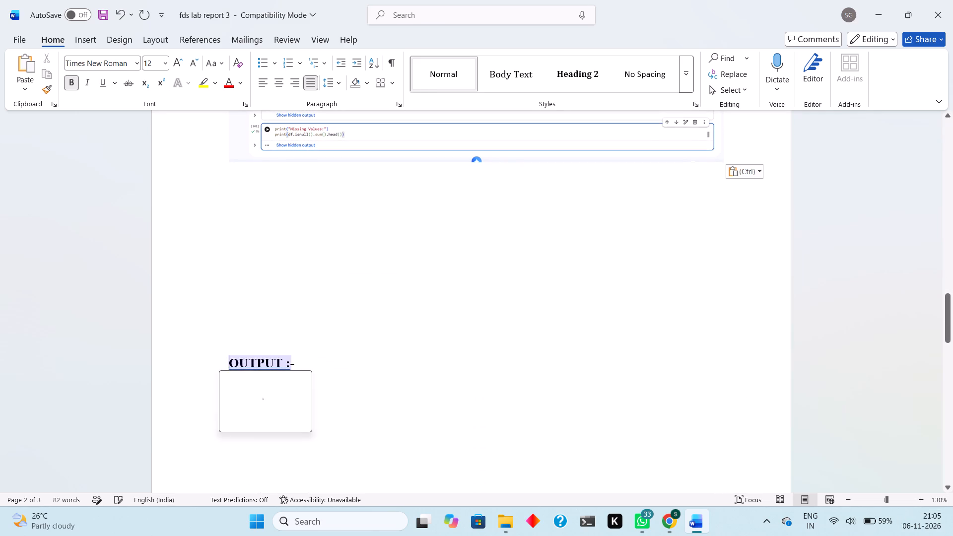
pyautogui.press('BackSpace')
pyautogui.press('BackSpace')
pyautogui.press('BackSpace')
pyautogui.scroll(-1, 227, 359)
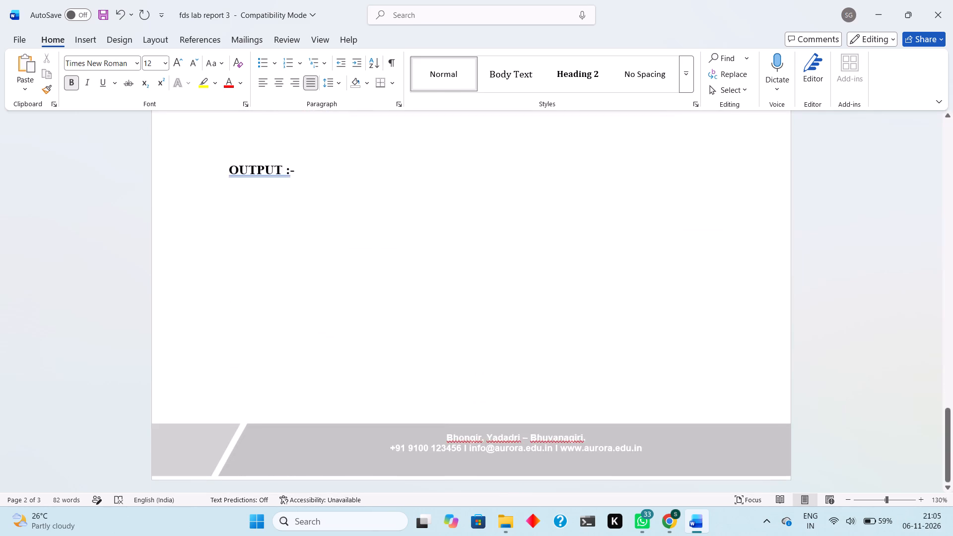
pyautogui.scroll(-1, 227, 359)
pyautogui.press('BackSpace')
pyautogui.press('BackSpace')
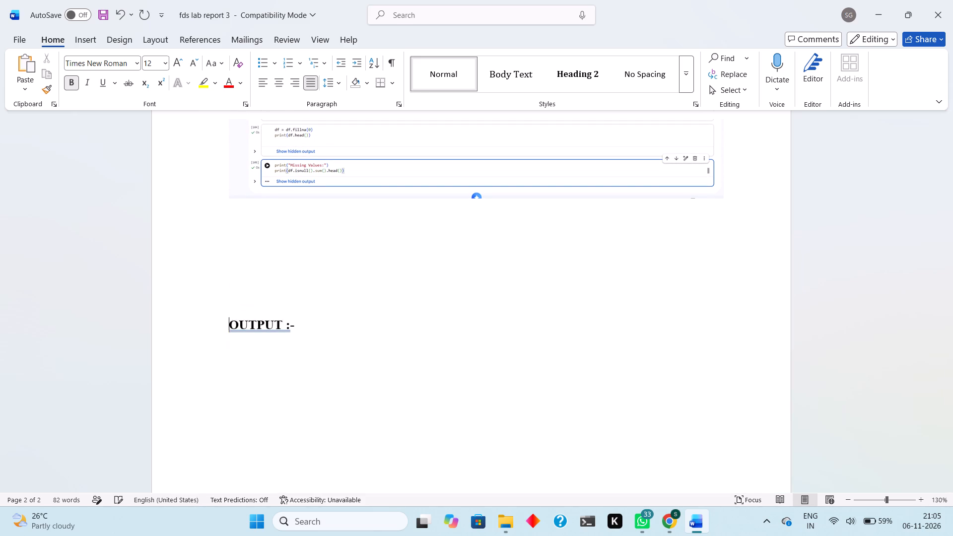
pyautogui.press('BackSpace')
pyautogui.press('BackSpace')
pyautogui.press('BackSpace')
pyautogui.press('BackSpace')
pyautogui.press('BackSpace')
pyautogui.press('BackSpace')
pyautogui.press('BackSpace')
pyautogui.press('BackSpace')
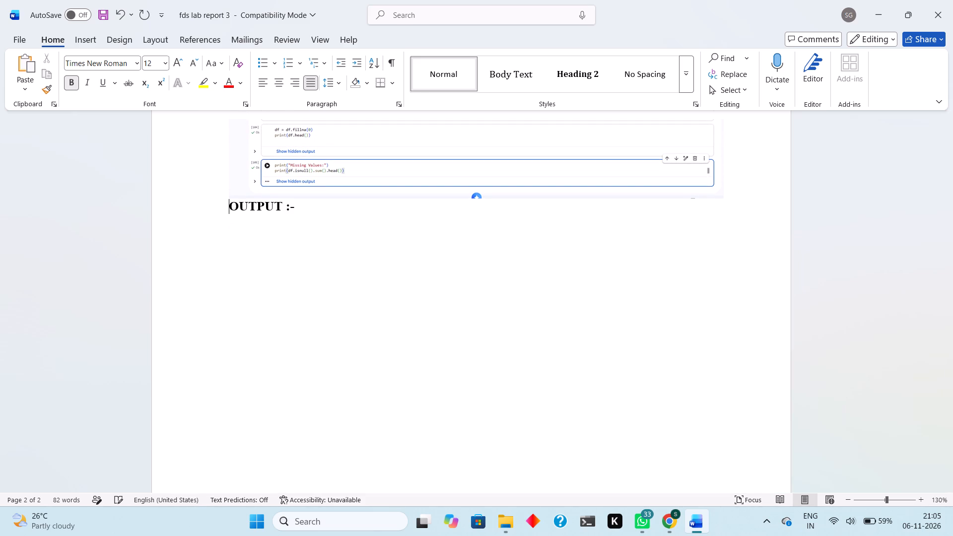
# Add an empty line directly beneath the OUTPUT heading.
pyautogui.press('Right')
pyautogui.press('Right')
pyautogui.press('Right')
pyautogui.press('Right')
pyautogui.press('Right')
pyautogui.press('Right')
pyautogui.press('Right')
pyautogui.press('Right')
pyautogui.press('Right')
pyautogui.press('Return')
# Switch to the FDS LAB3 Colab notebook and rerun the pd.read_csv cell near its beginning.
pyautogui.hotkey('alt', 'Tab')
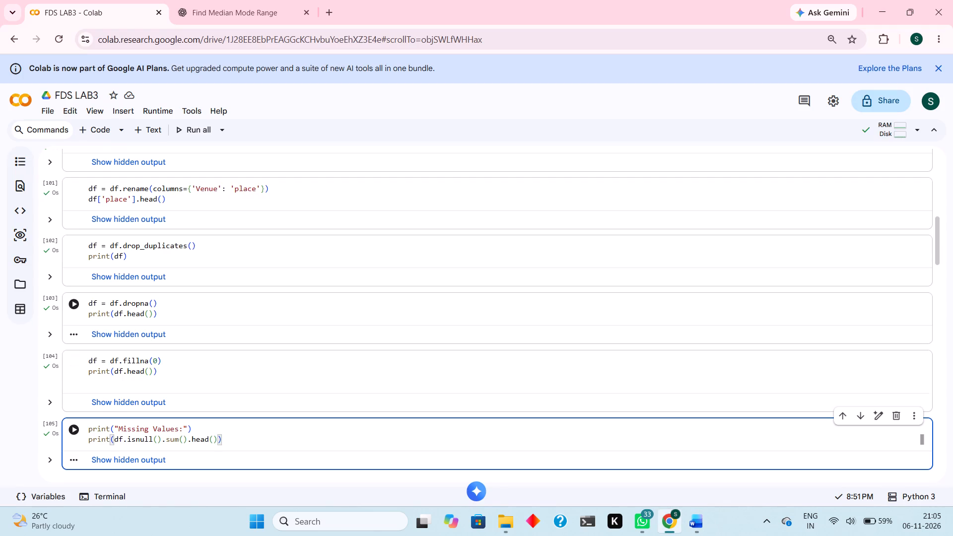
pyautogui.scroll(5, 163, 312)
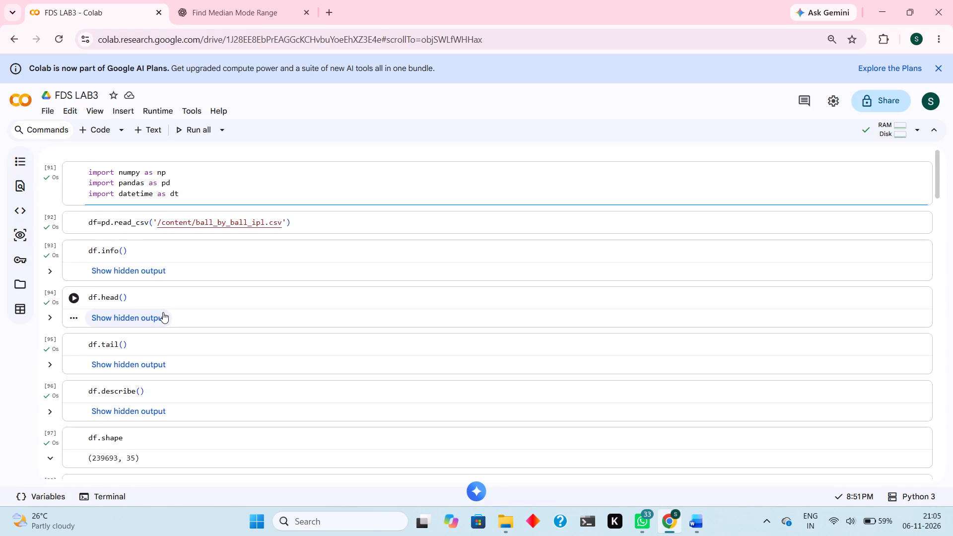
pyautogui.click(73, 220)
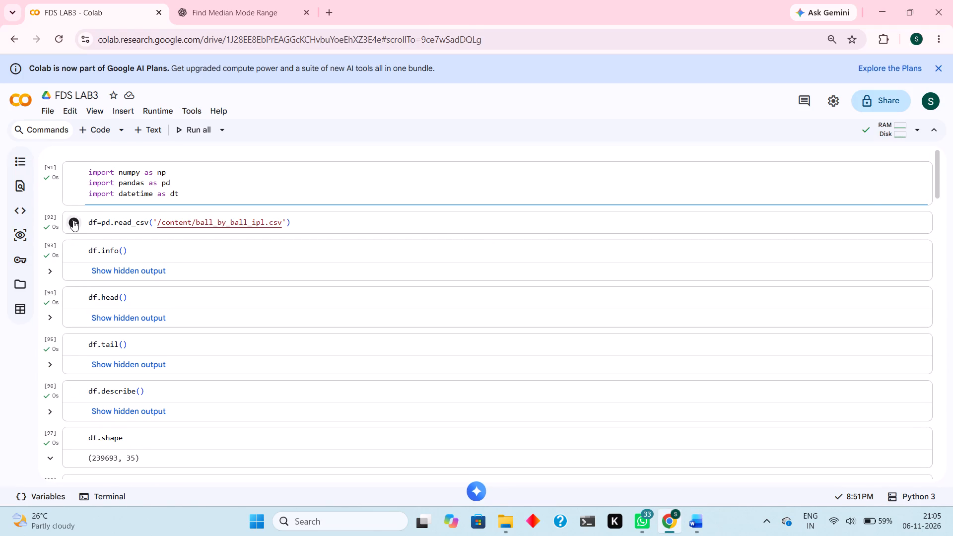
# Reveal the hidden output of the df.info() cell.
pyautogui.click(56, 270)
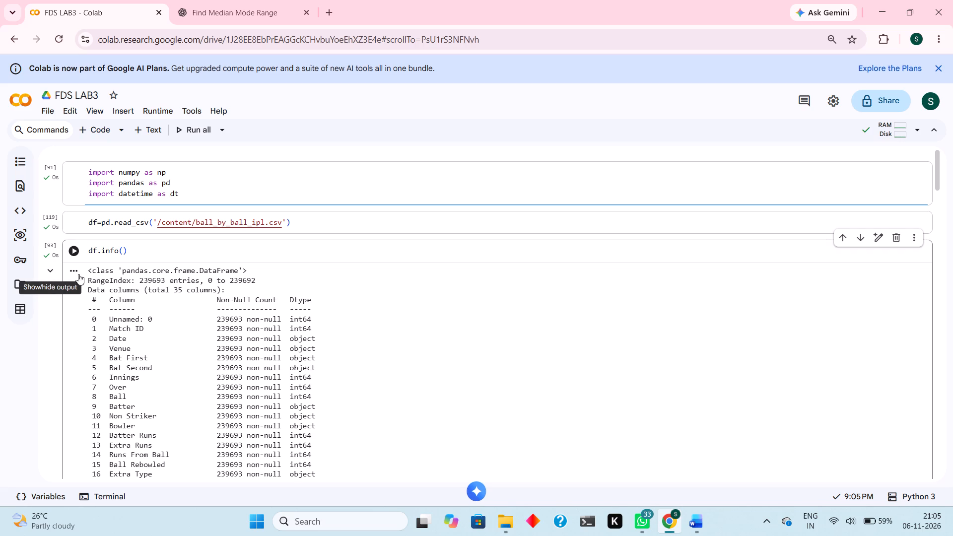
pyautogui.scroll(-3, 107, 291)
pyautogui.scroll(1, 107, 291)
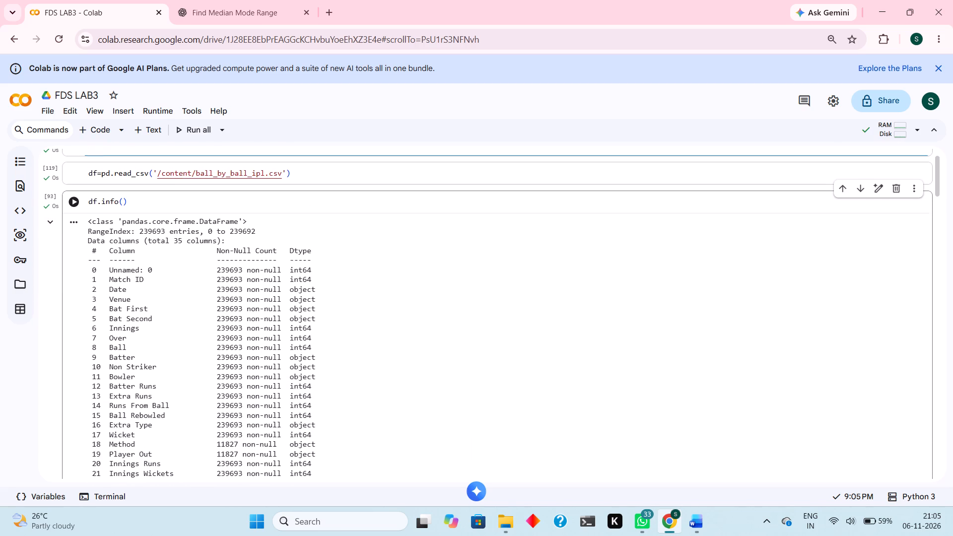
pyautogui.scroll(1, 107, 291)
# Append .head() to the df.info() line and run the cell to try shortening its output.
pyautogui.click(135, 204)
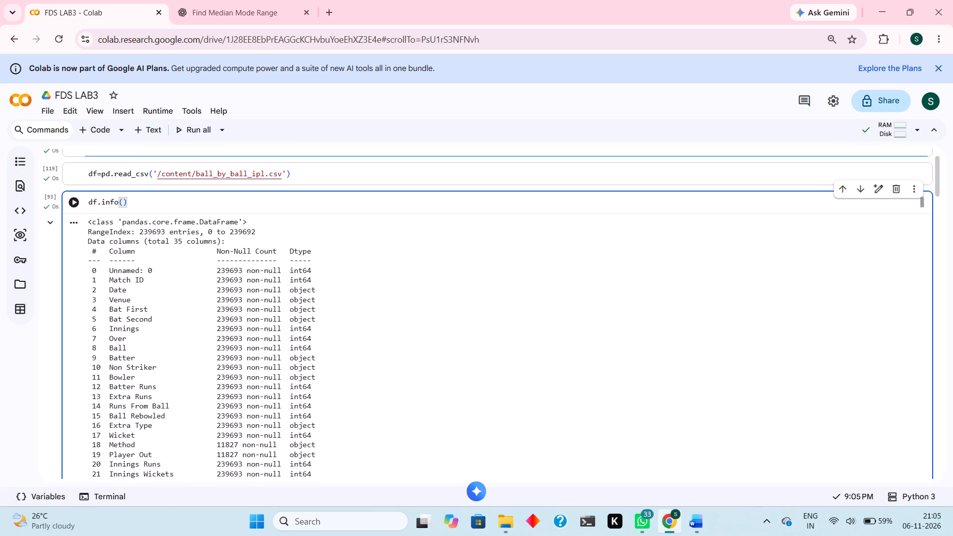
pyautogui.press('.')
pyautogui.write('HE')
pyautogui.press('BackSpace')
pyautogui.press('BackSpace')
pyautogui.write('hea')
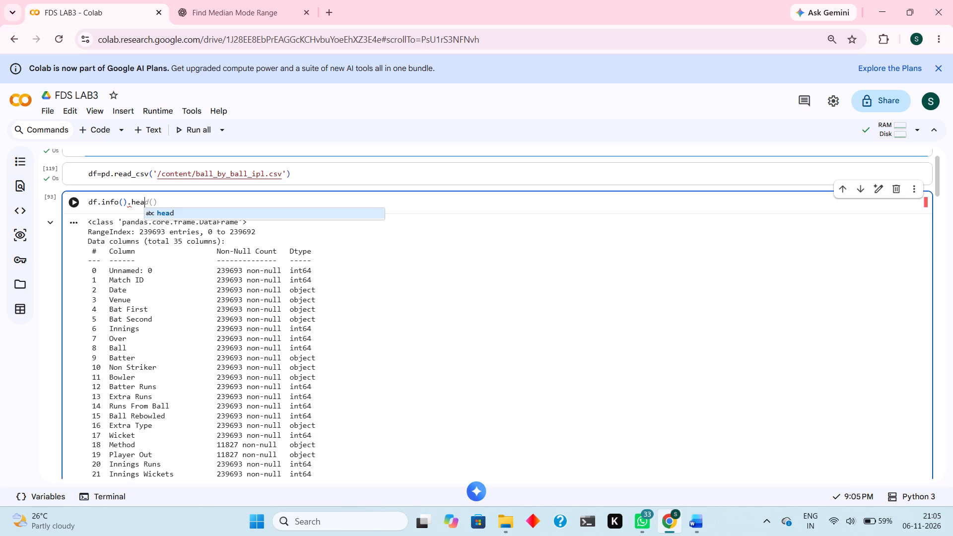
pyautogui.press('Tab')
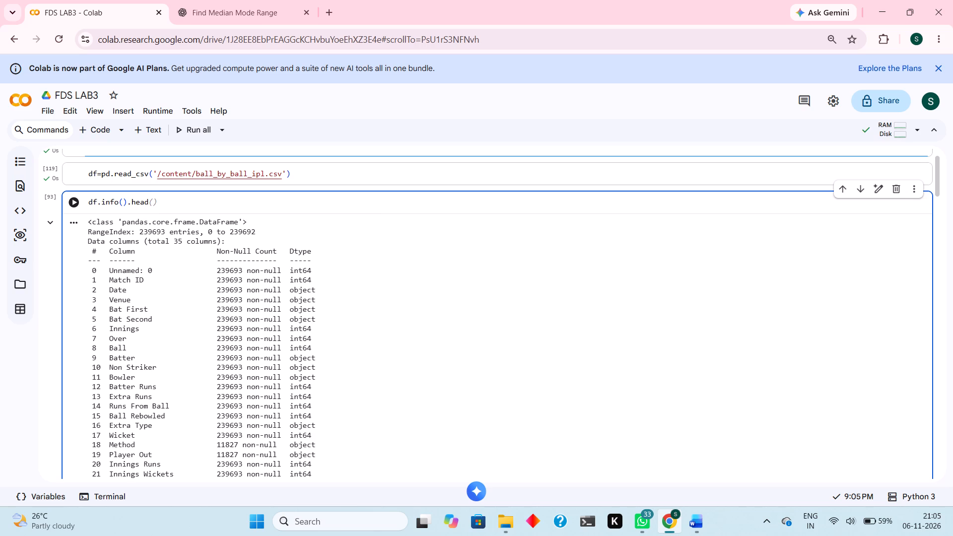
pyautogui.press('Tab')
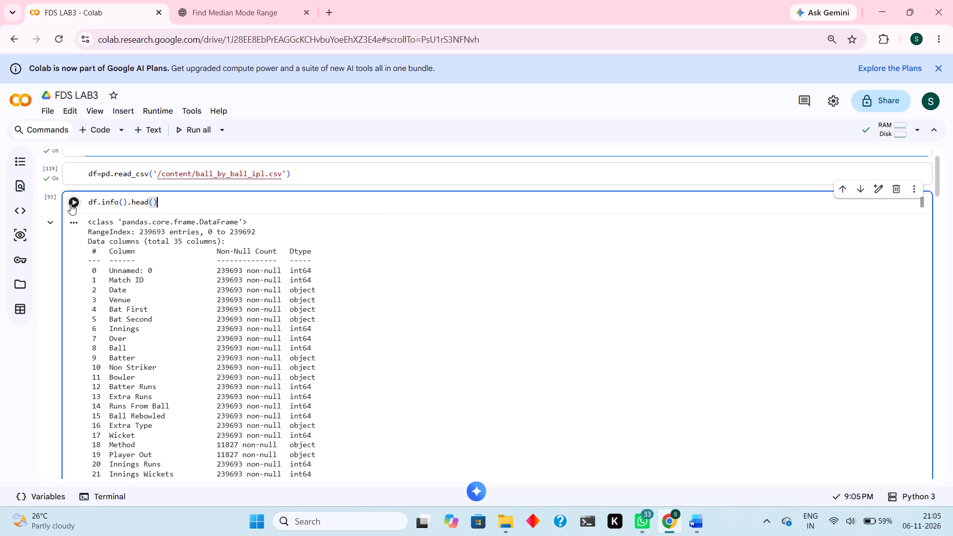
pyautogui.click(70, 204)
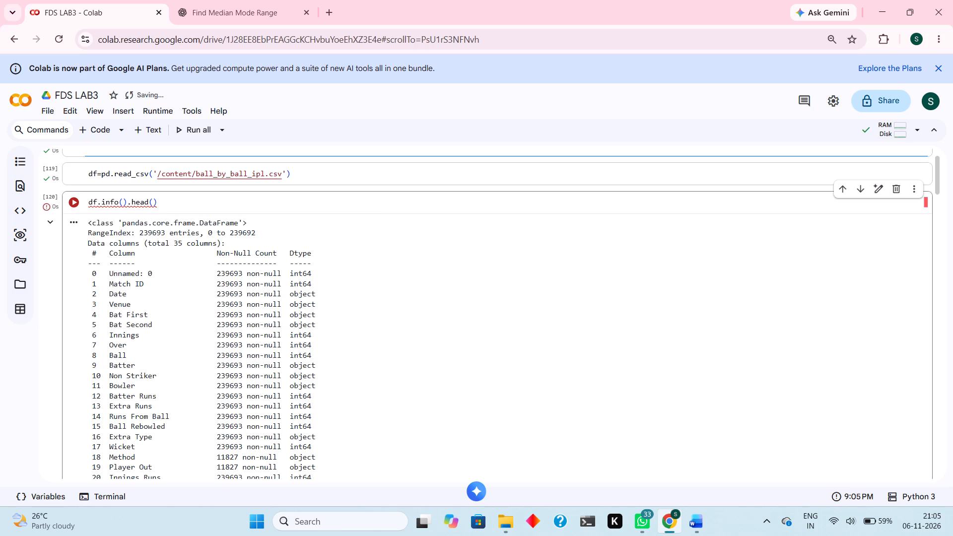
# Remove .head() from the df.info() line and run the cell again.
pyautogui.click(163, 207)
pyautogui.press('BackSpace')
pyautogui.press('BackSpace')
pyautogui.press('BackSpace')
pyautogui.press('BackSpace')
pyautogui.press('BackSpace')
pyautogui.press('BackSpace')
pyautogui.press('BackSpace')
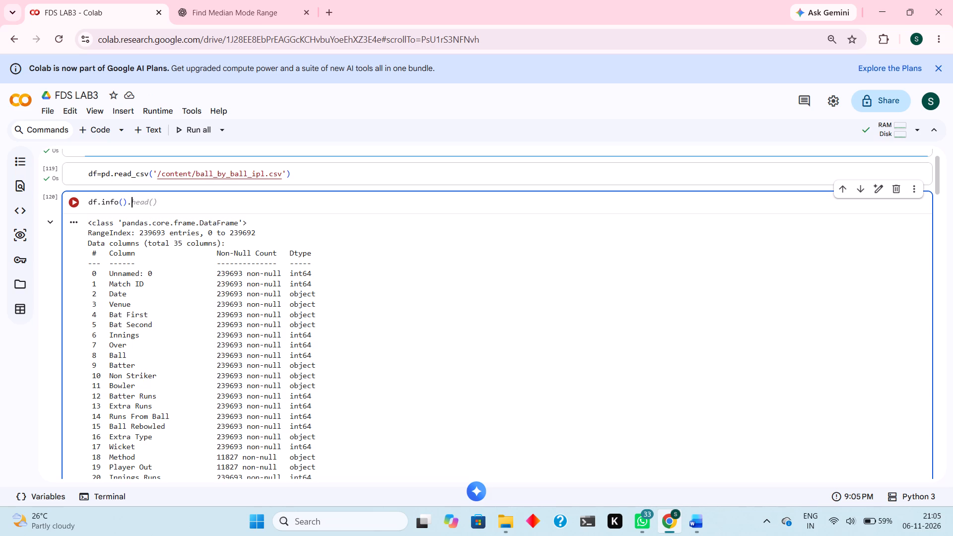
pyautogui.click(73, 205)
# Capture a screenshot of the df.info() cell with its complete output, reducing the page zoom to 67% so it all fits.
pyautogui.scroll(-1, 120, 253)
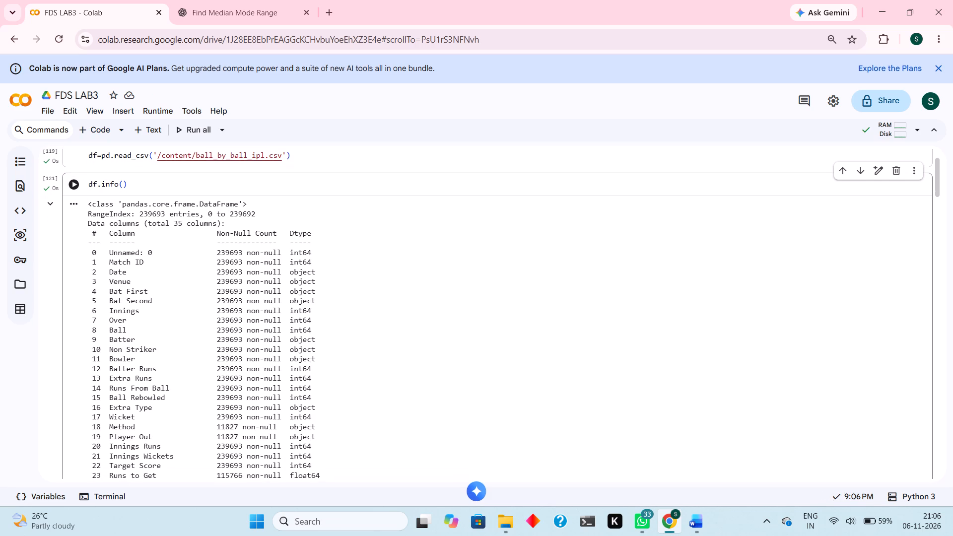
pyautogui.scroll(-1, 120, 253)
pyautogui.scroll(1, 120, 253)
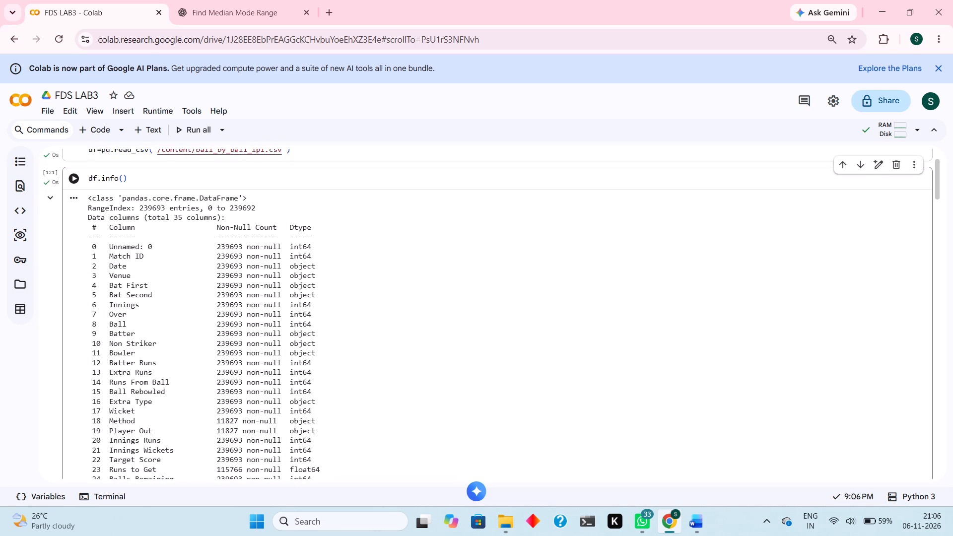
pyautogui.scroll(1, 120, 253)
pyautogui.scroll(-1, 120, 253)
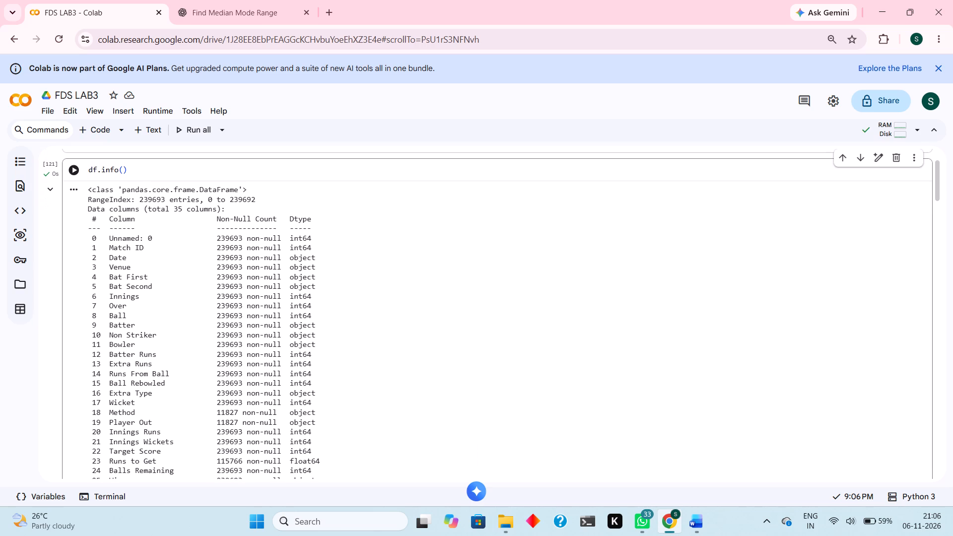
pyautogui.scroll(-1, 120, 253)
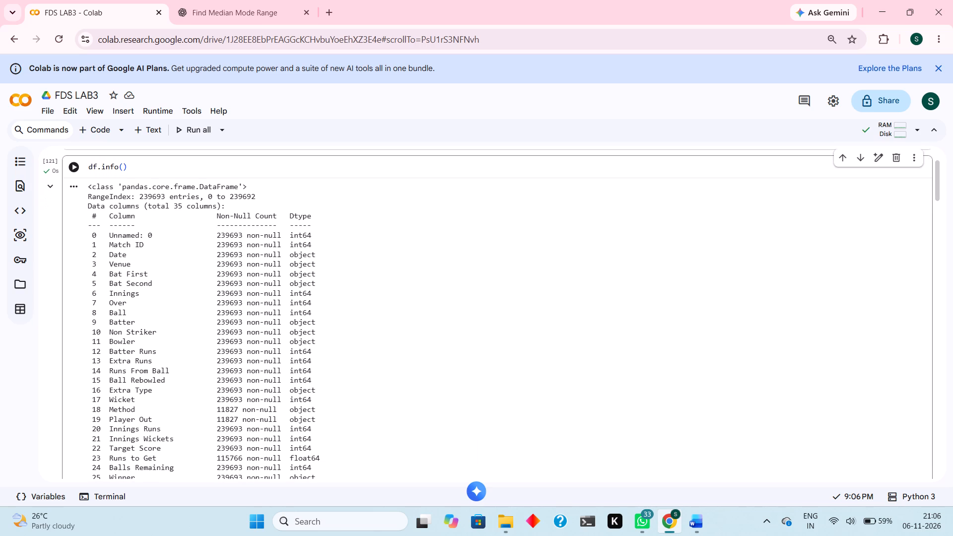
pyautogui.hotkey('ctrl', '-')
pyautogui.hotkey('ctrl', '-')
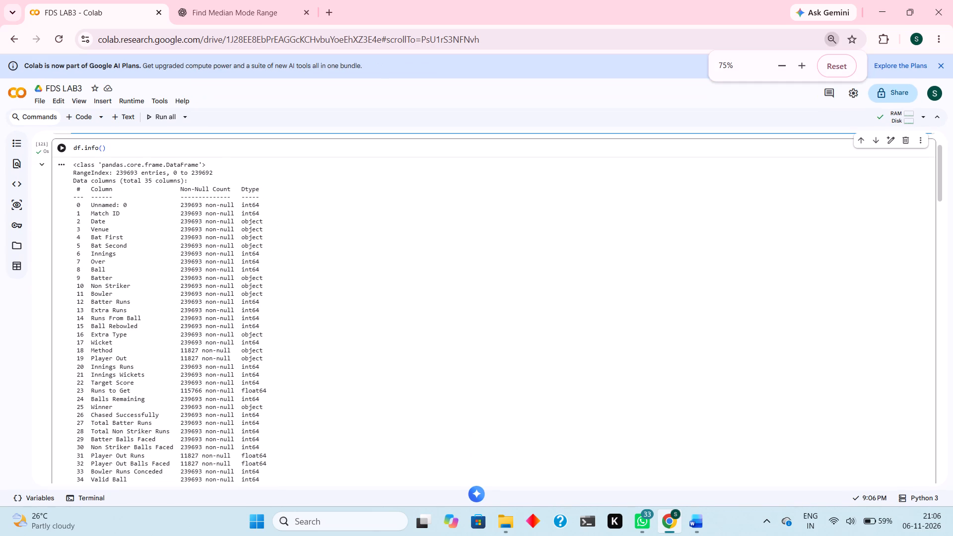
pyautogui.hotkey('ctrl', '-')
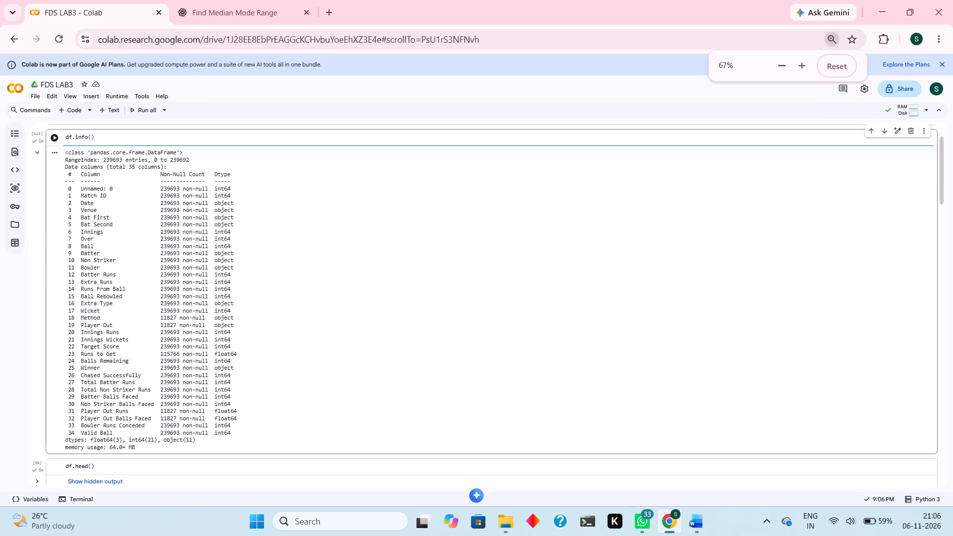
pyautogui.scroll(1, 120, 253)
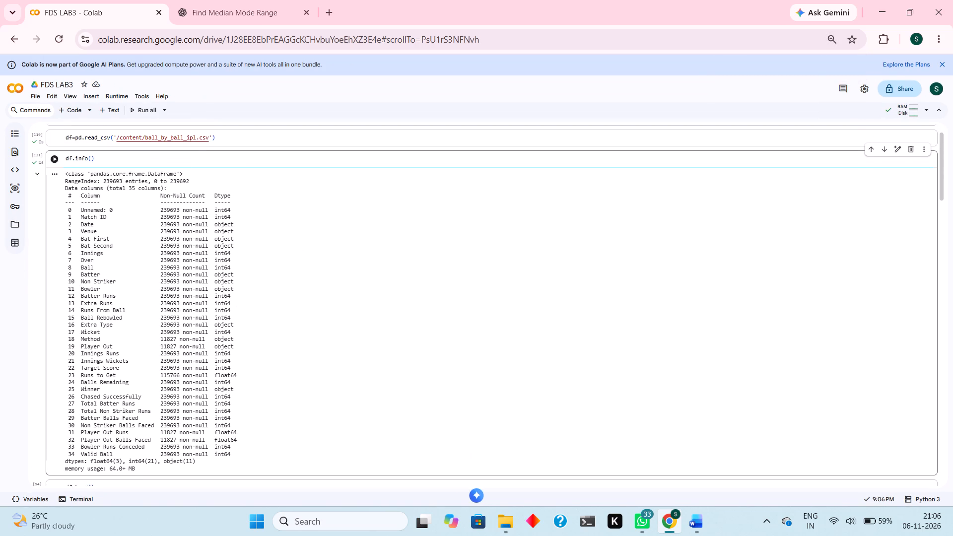
pyautogui.scroll(1, 120, 253)
pyautogui.scroll(-1, 120, 253)
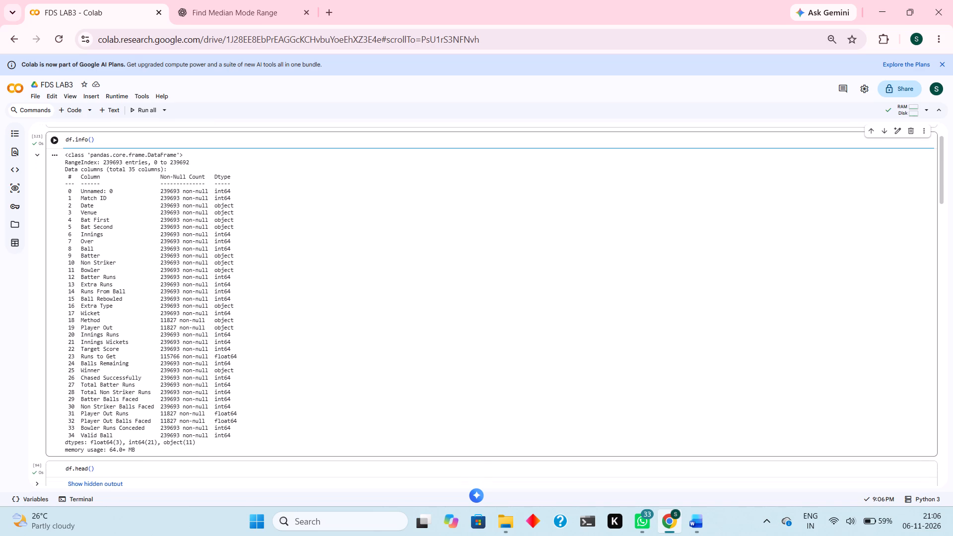
pyautogui.press('Print')
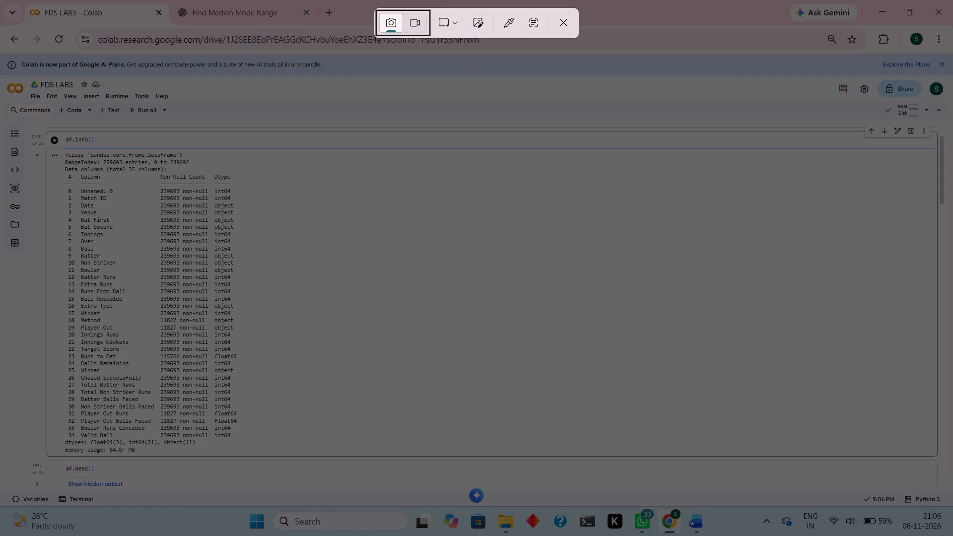
pyautogui.moveTo(0, 120); pyautogui.dragTo(131, 267)
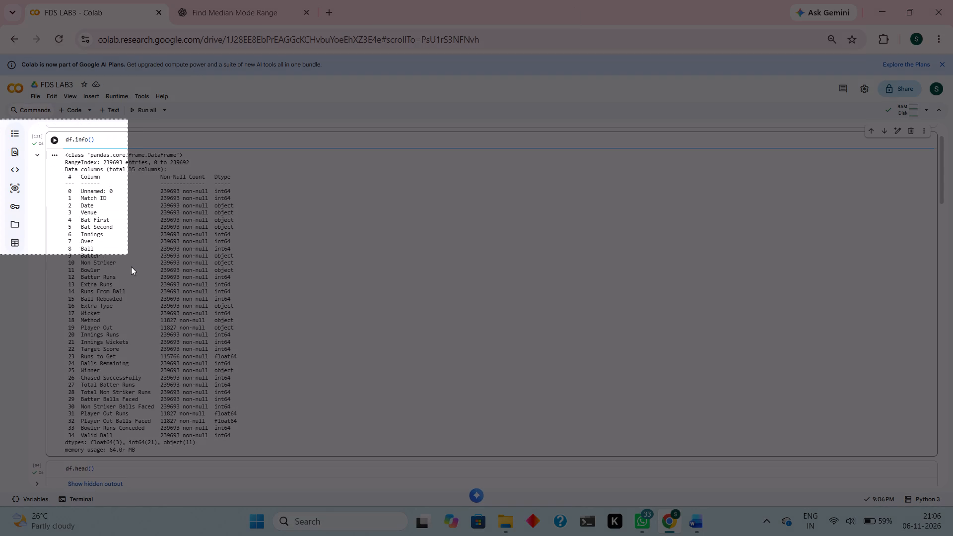
pyautogui.moveTo(131, 267); pyautogui.dragTo(286, 447)
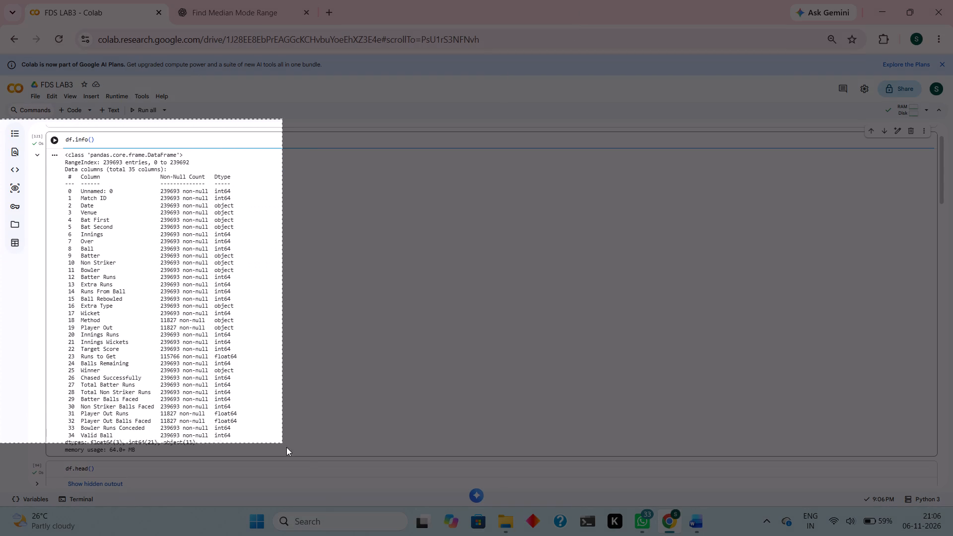
pyautogui.moveTo(286, 447); pyautogui.dragTo(422, 462)
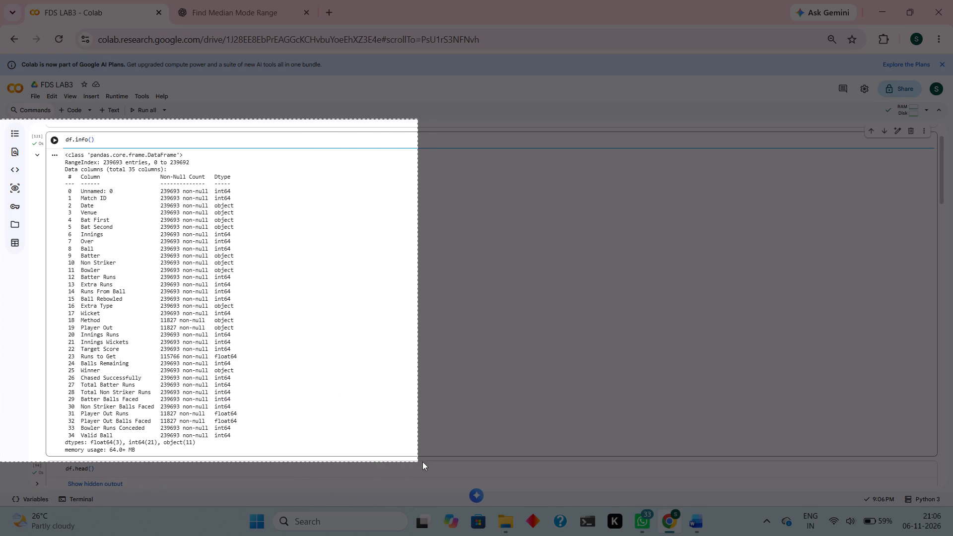
pyautogui.moveTo(422, 462); pyautogui.dragTo(586, 464)
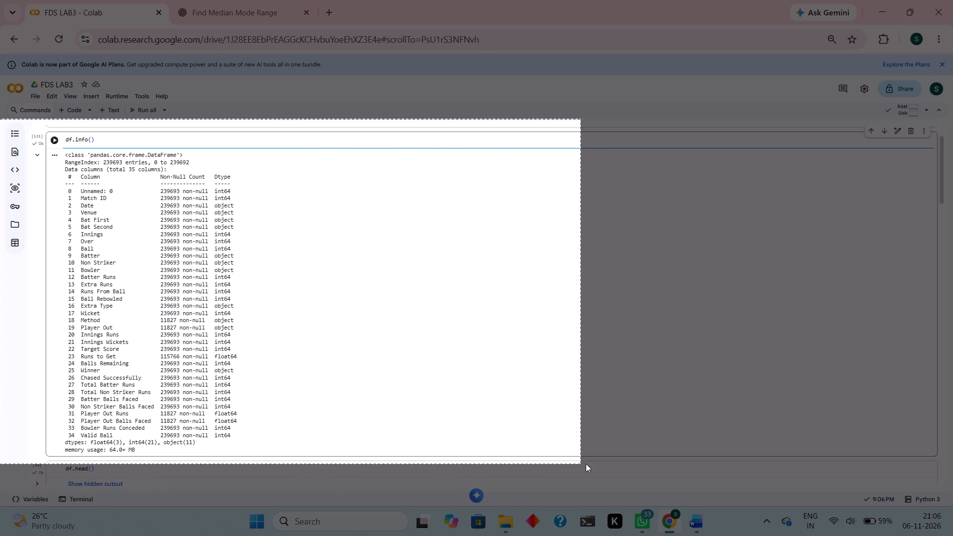
pyautogui.moveTo(586, 464); pyautogui.dragTo(750, 465)
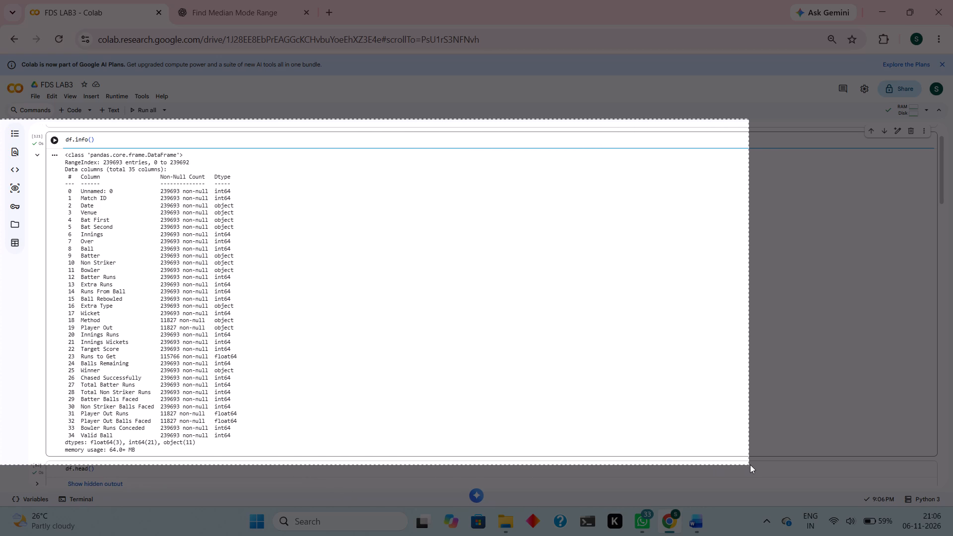
pyautogui.moveTo(750, 465); pyautogui.dragTo(914, 465)
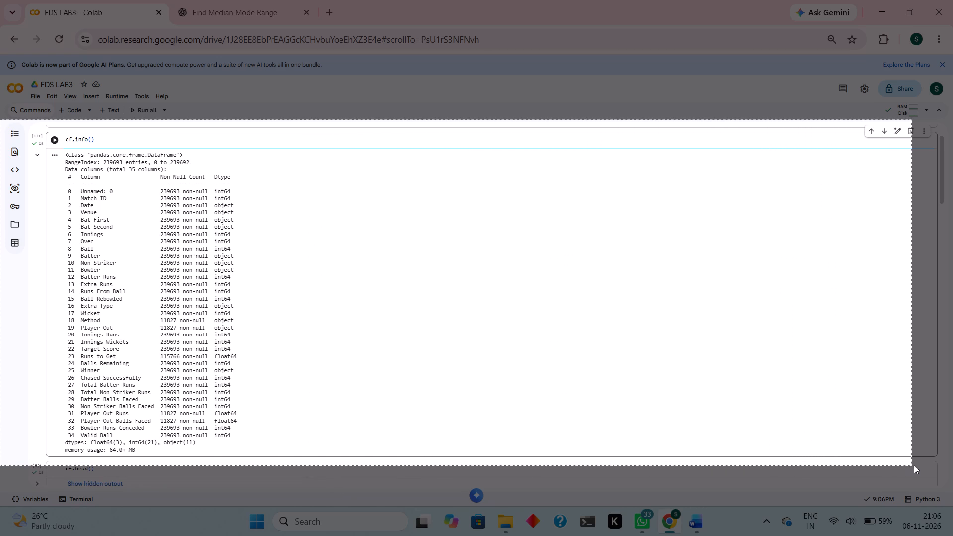
pyautogui.moveTo(914, 465); pyautogui.dragTo(952, 465)
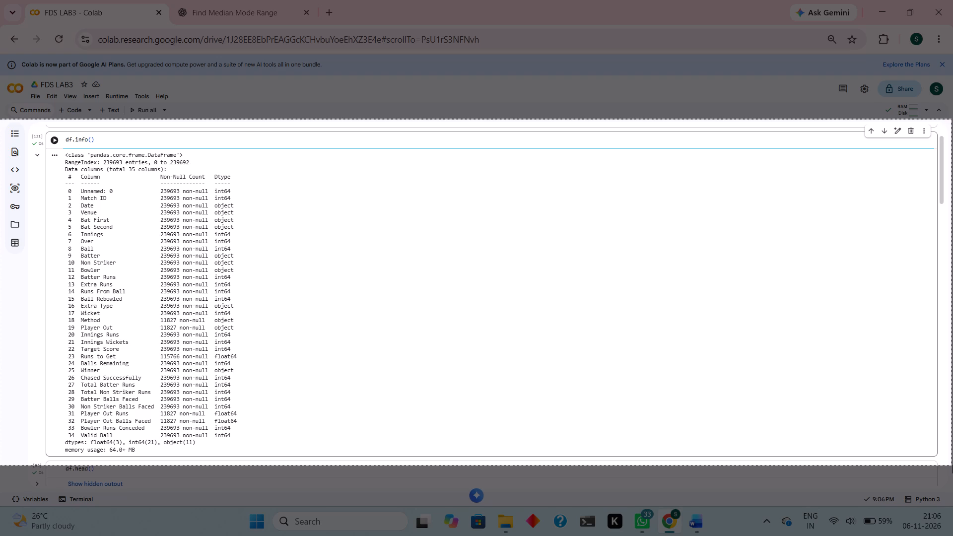
pyautogui.moveTo(952, 465); pyautogui.dragTo(952, 465)
# Switch to the Word report and paste the df.info() screenshot under the OUTPUT heading.
pyautogui.hotkey('alt', 'Tab')
pyautogui.hotkey('ctrl', 'v')
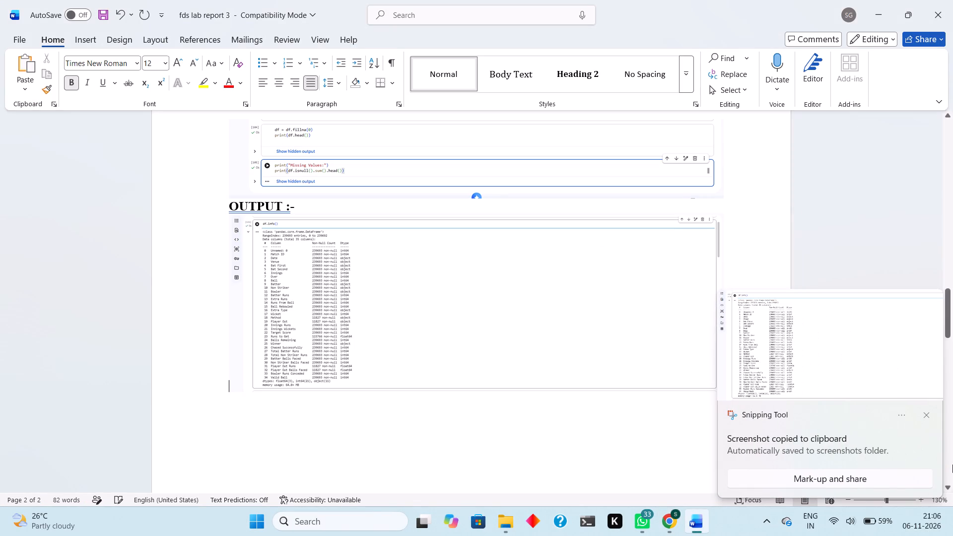
pyautogui.press('Right')
# Switch back to the Colab notebook and reveal the hidden output of the df.head() cell.
pyautogui.hotkey('alt', 'Tab')
pyautogui.scroll(-1, 701, 343)
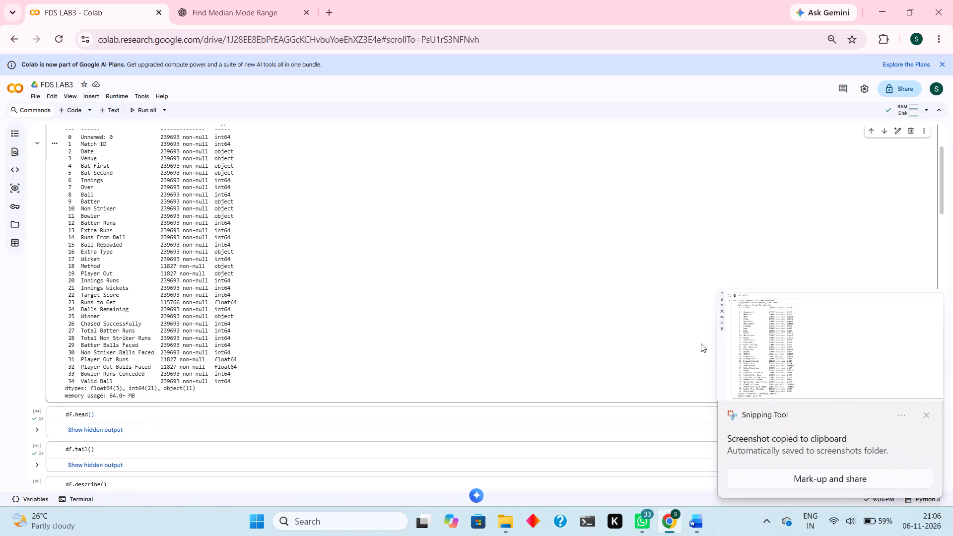
pyautogui.scroll(-2, 701, 343)
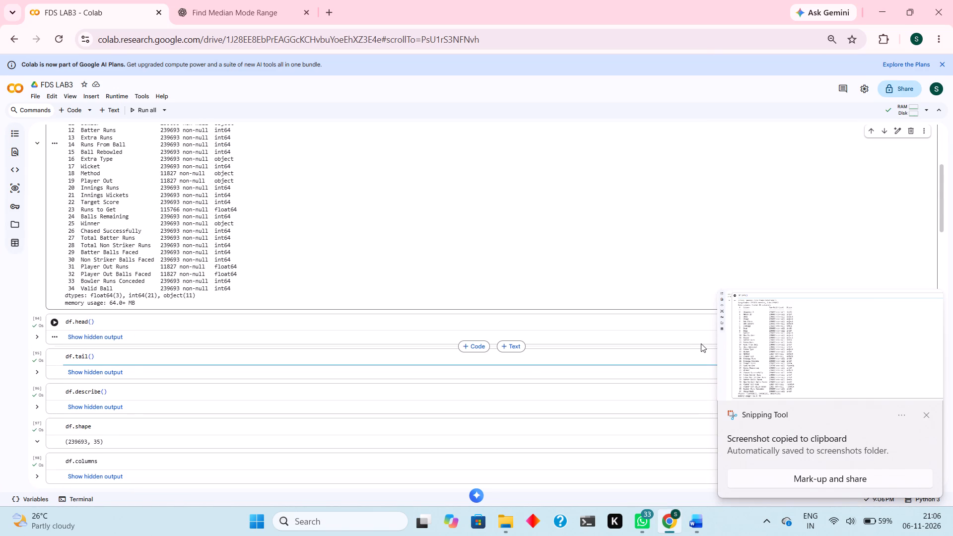
pyautogui.hotkey('ctrl', '=')
pyautogui.hotkey('ctrl', '=')
pyautogui.hotkey('ctrl', '=')
pyautogui.hotkey('ctrl', '=')
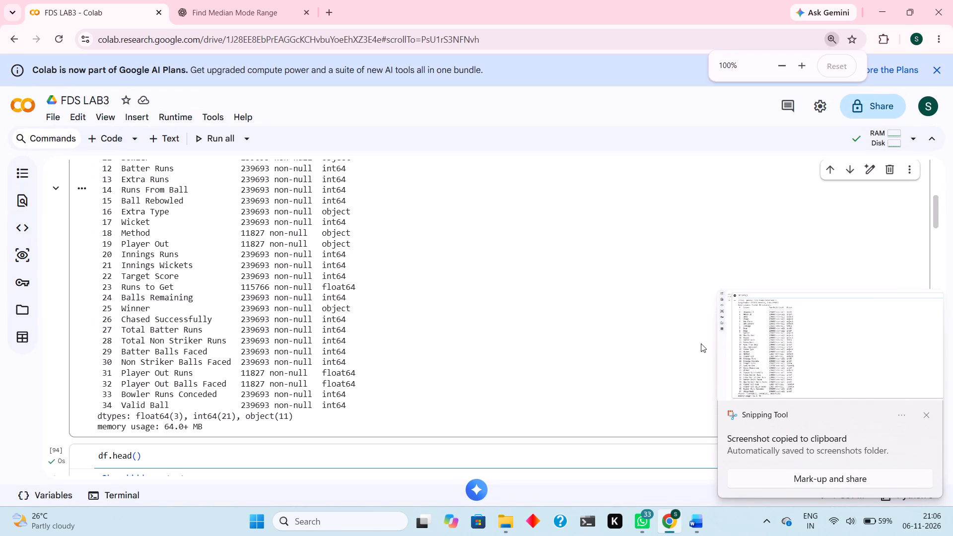
pyautogui.scroll(-5, 625, 334)
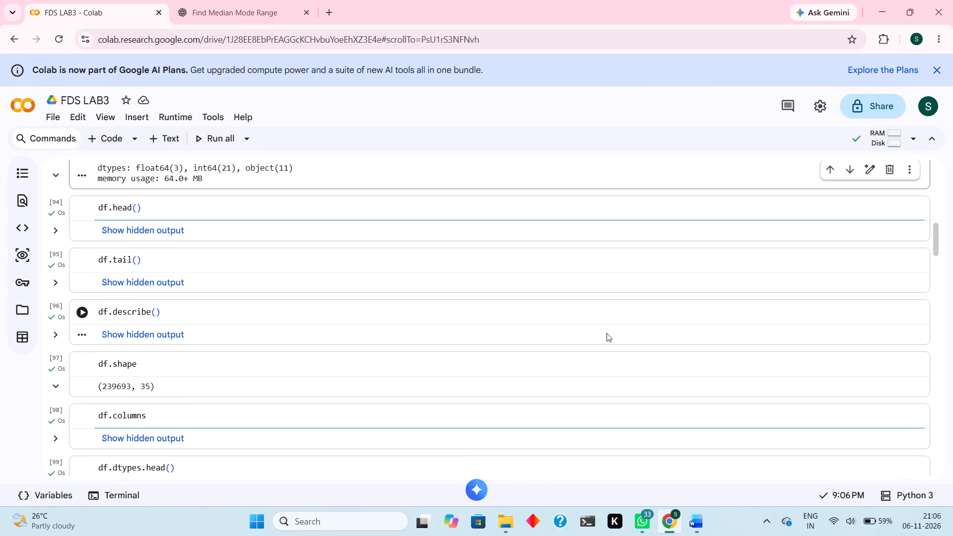
pyautogui.moveTo(52, 242); pyautogui.dragTo(53, 237)
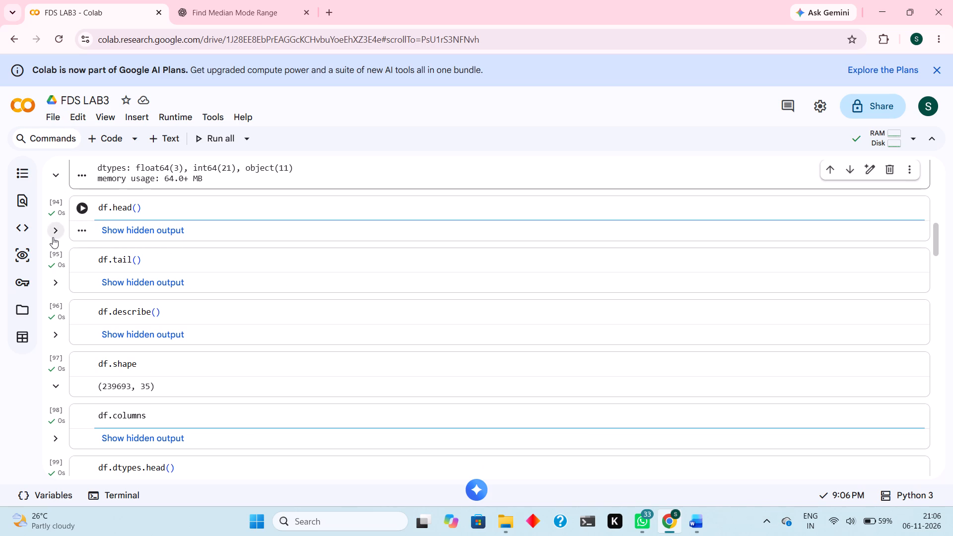
pyautogui.click(53, 237)
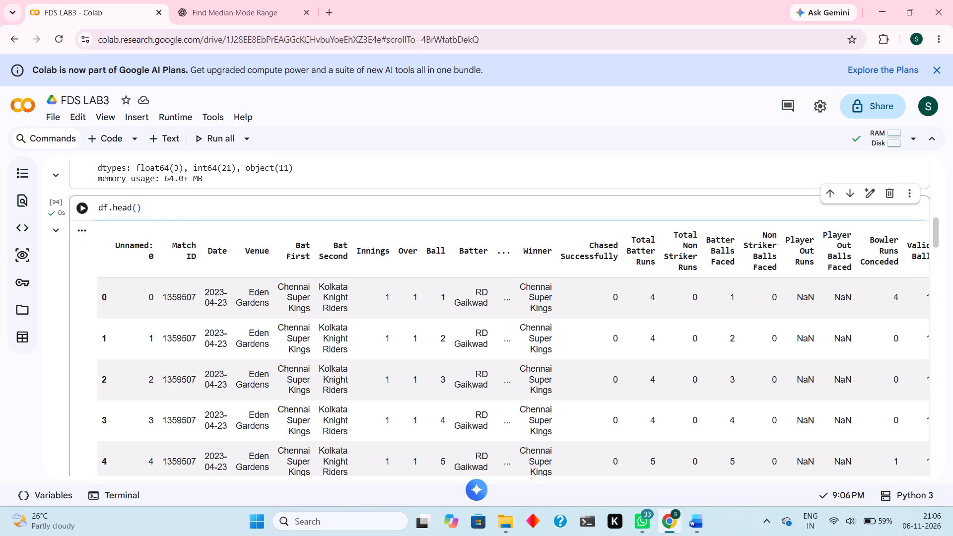
# Reveal the hidden output of the df.tail() cell below the df.head() table.
pyautogui.scroll(-1, 155, 268)
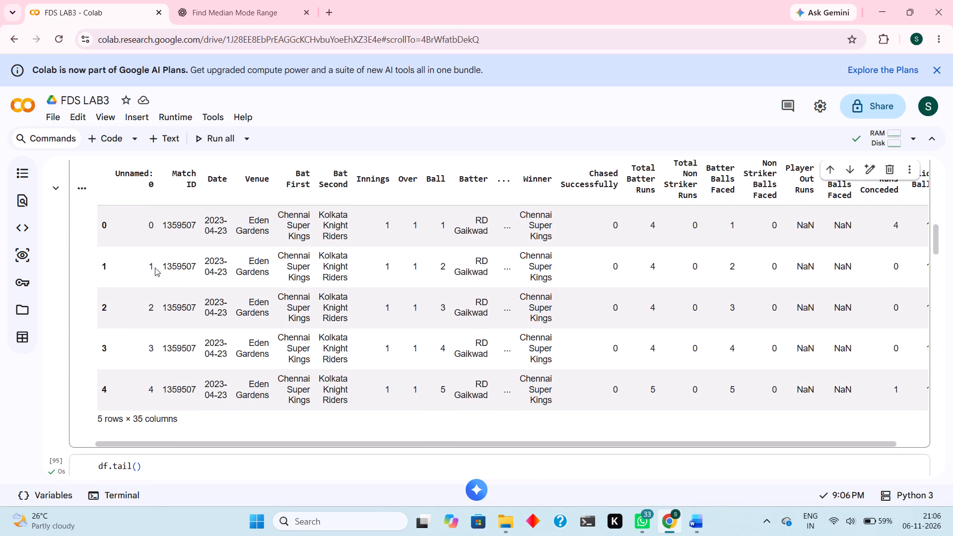
pyautogui.hotkey('ctrl', '-')
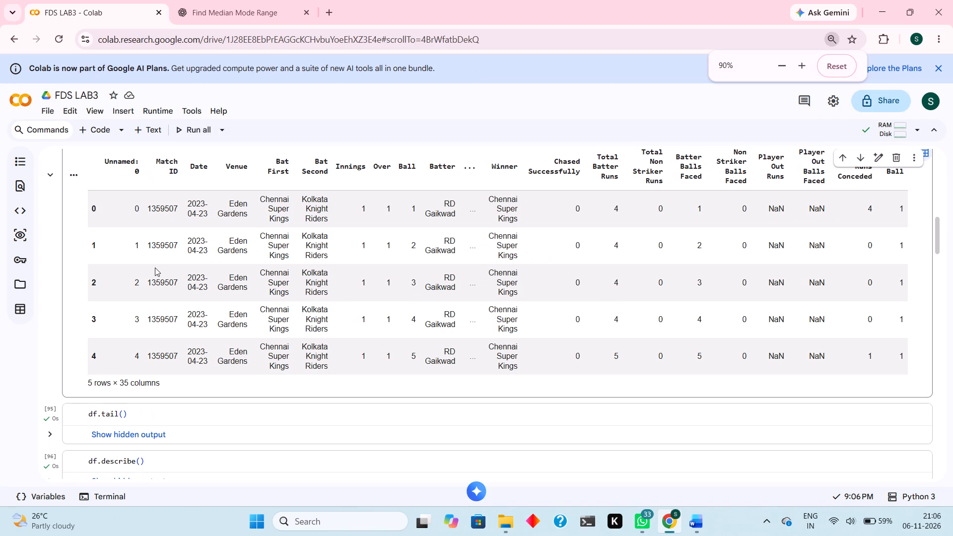
pyautogui.scroll(1, 155, 268)
pyautogui.hotkey('ctrl', '-')
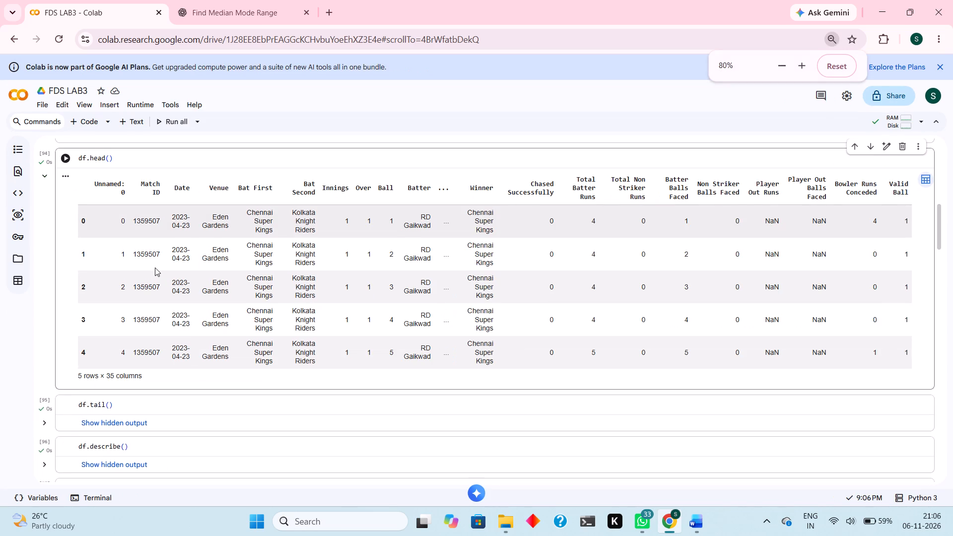
pyautogui.hotkey('ctrl', '-')
pyautogui.scroll(1, 155, 268)
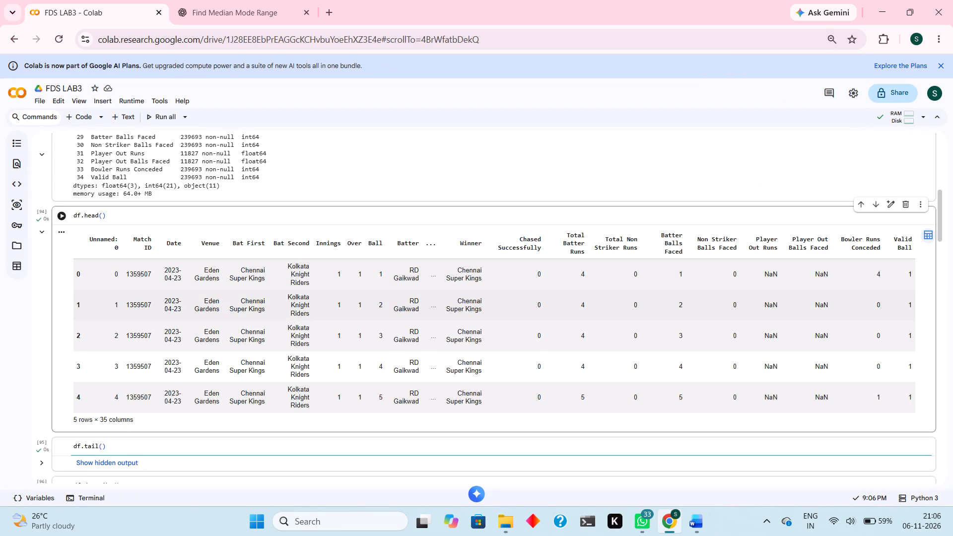
pyautogui.hscroll(-2, 206, 304)
pyautogui.hscroll(-1, 305, 309)
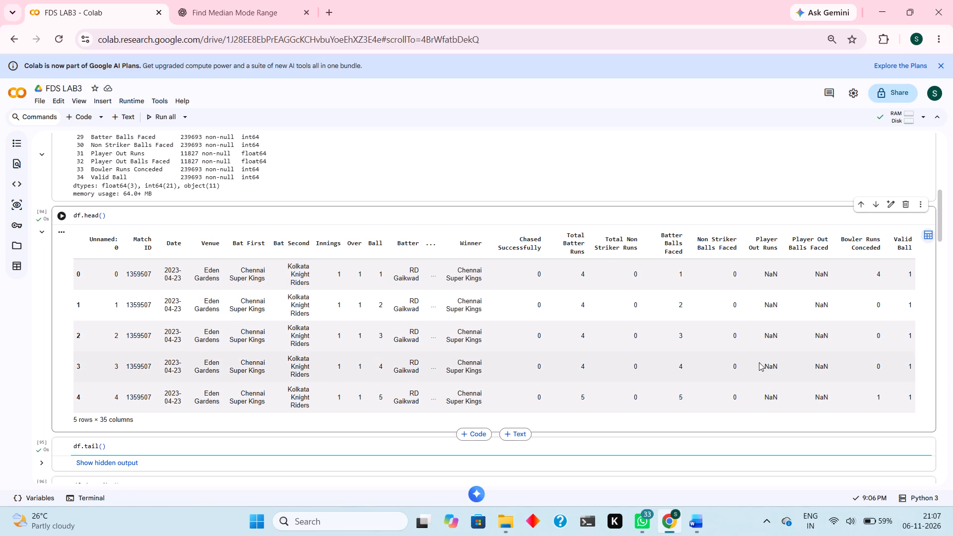
pyautogui.hscroll(-1, 835, 347)
pyautogui.press('Right')
pyautogui.press('Right')
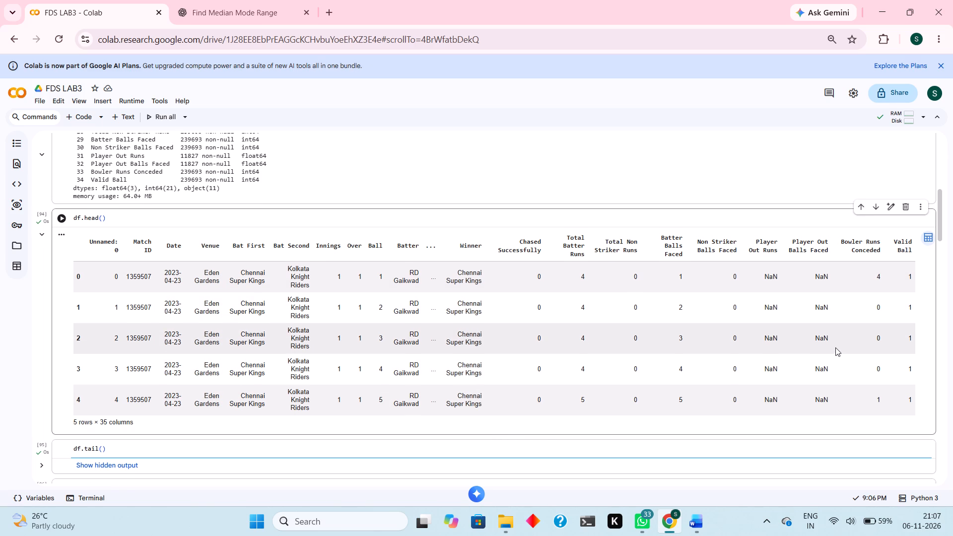
pyautogui.scroll(1, 808, 381)
pyautogui.scroll(-1, 808, 381)
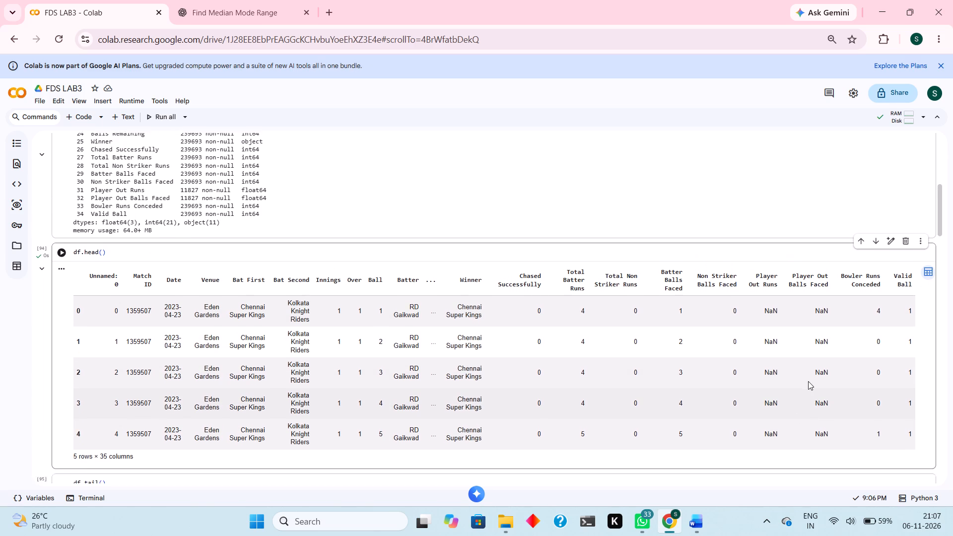
pyautogui.scroll(-1, 808, 381)
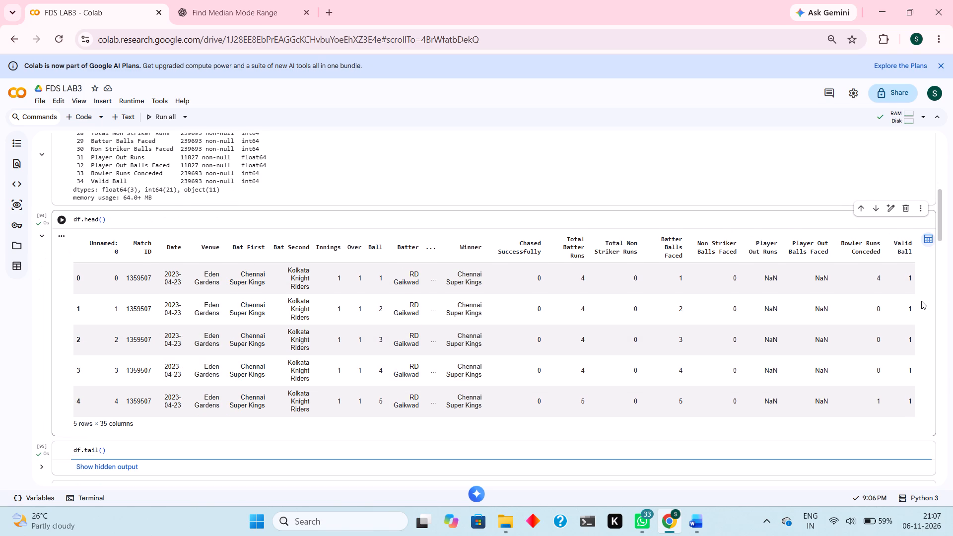
pyautogui.scroll(-1, 921, 301)
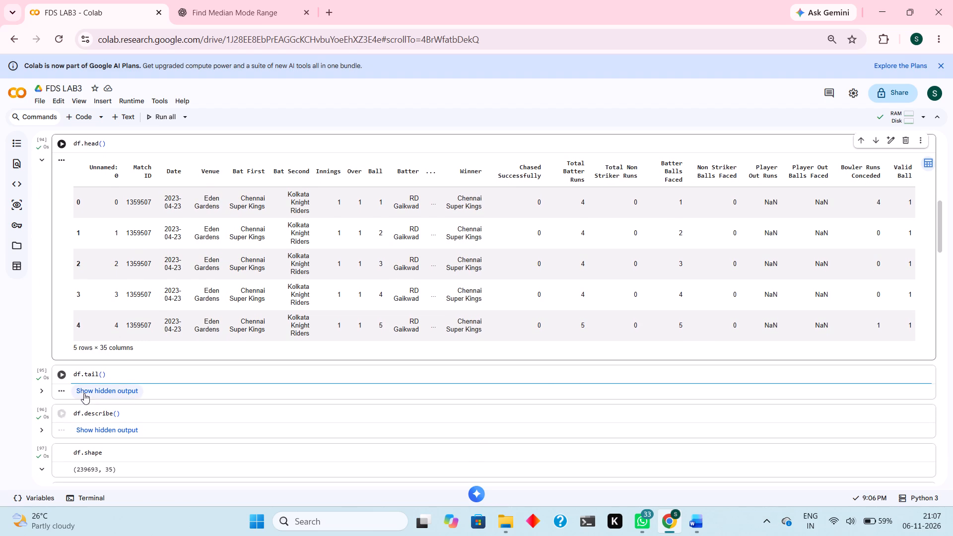
pyautogui.click(41, 388)
# Frame the df.head() and df.tail() cells with their full outputs together at 67% zoom.
pyautogui.scroll(-4, 80, 401)
pyautogui.scroll(1, 80, 401)
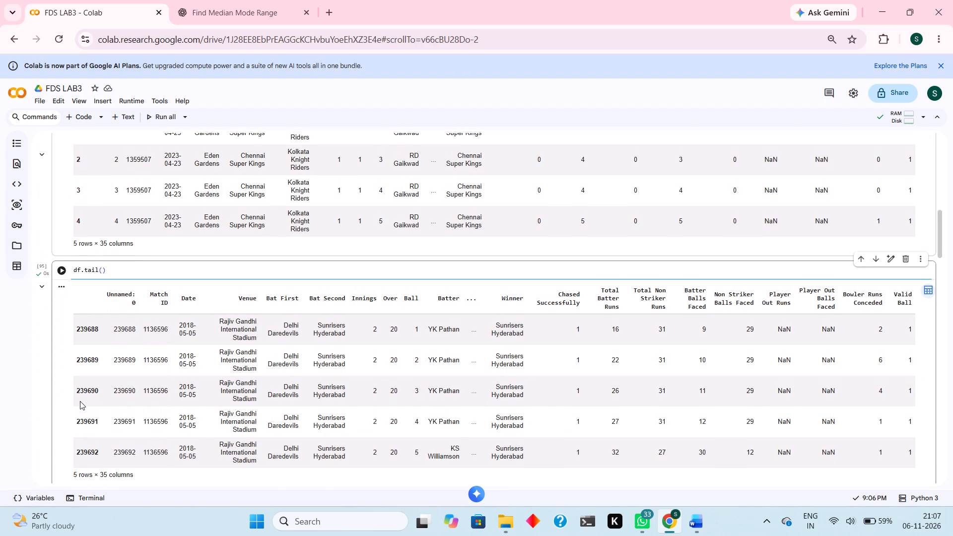
pyautogui.hotkey('ctrl', '-')
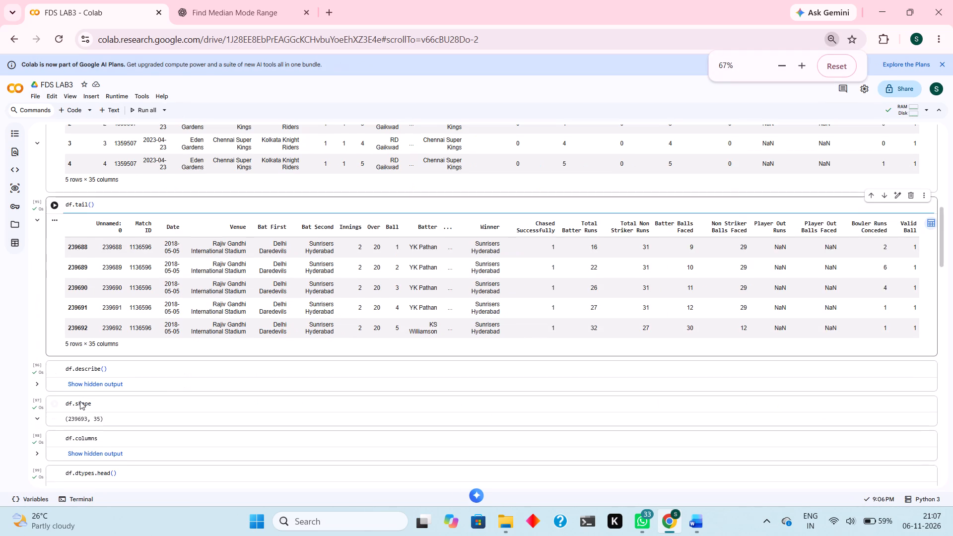
pyautogui.scroll(1, 80, 401)
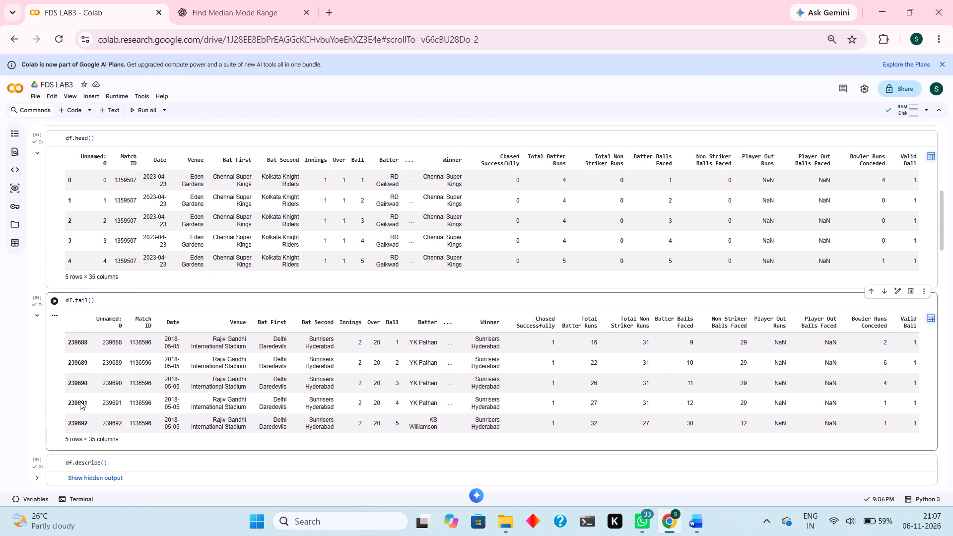
pyautogui.scroll(1, 80, 401)
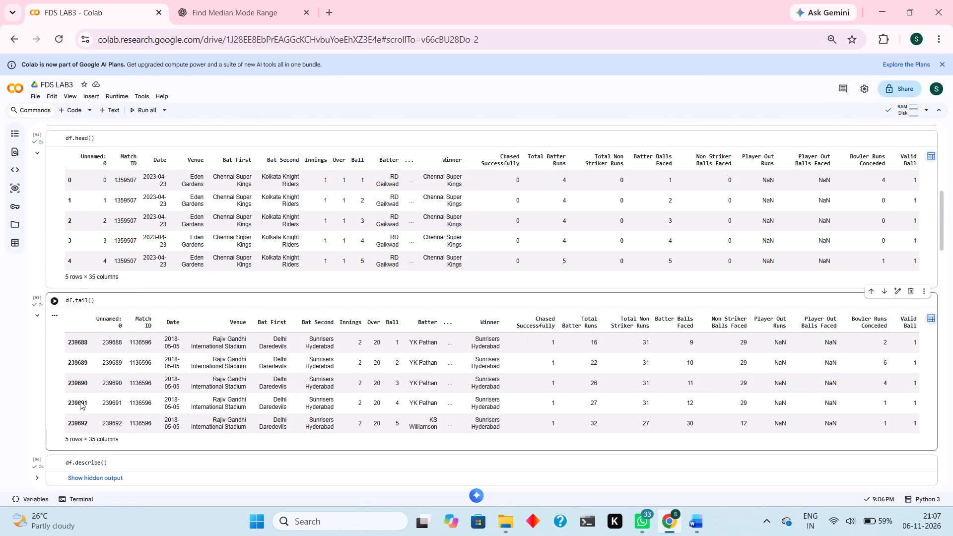
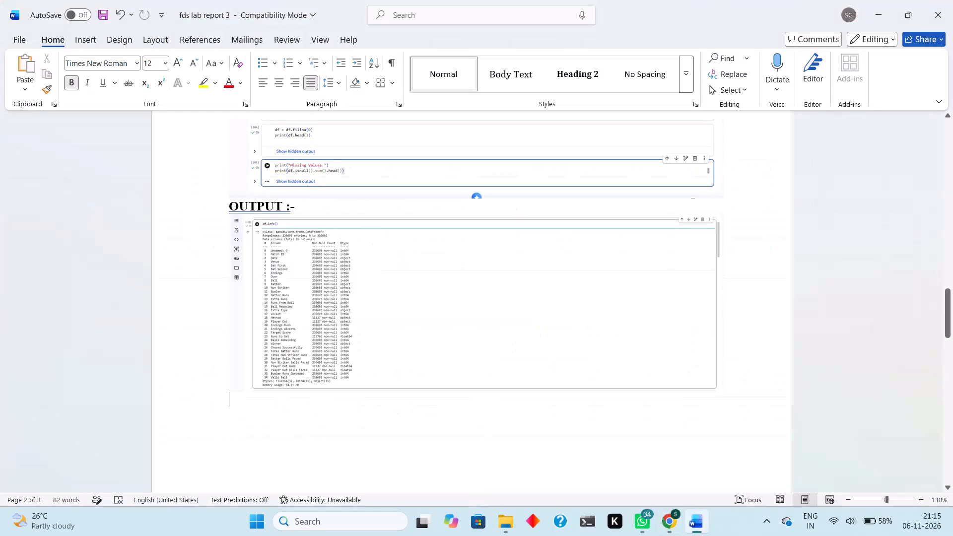
# Switch to the Colab notebook and capture a full-width screenshot of the df.head() and df.tail() cells with their outputs.
pyautogui.hotkey('alt', 'Tab')
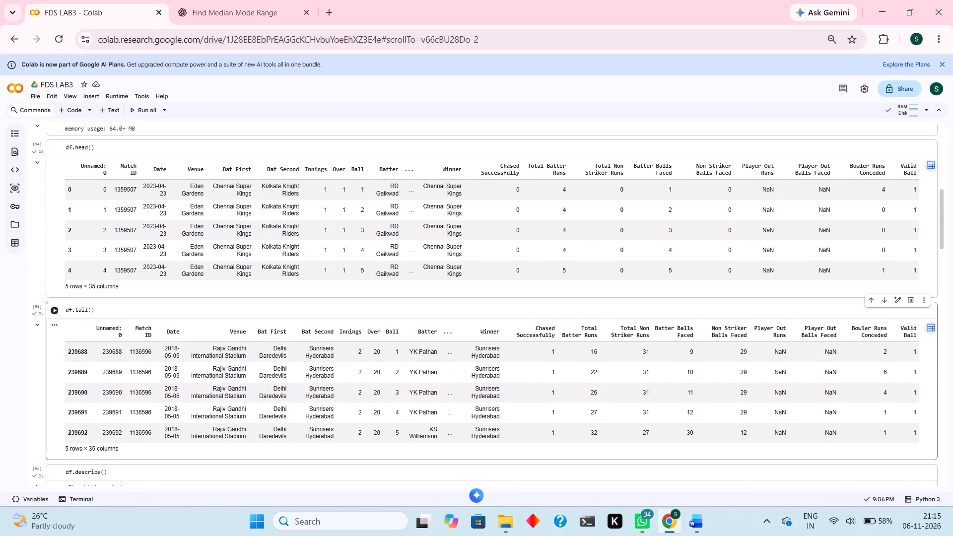
pyautogui.scroll(-1, 112, 306)
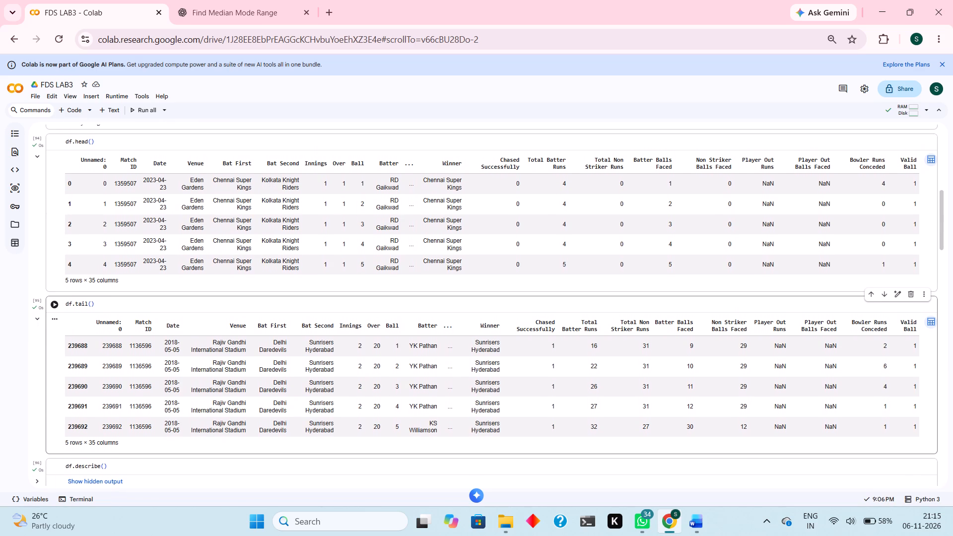
pyautogui.scroll(1, 112, 306)
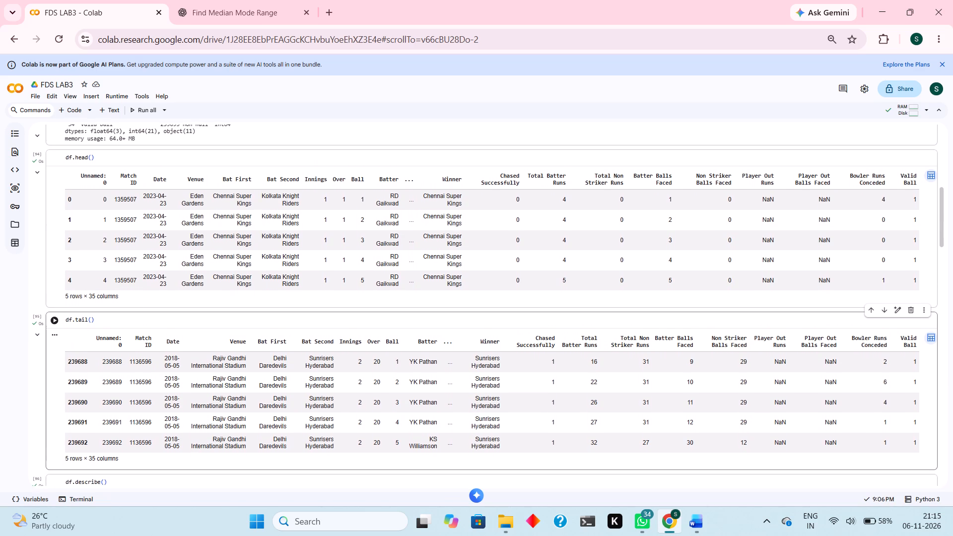
pyautogui.scroll(1, 112, 306)
pyautogui.scroll(-1, 112, 306)
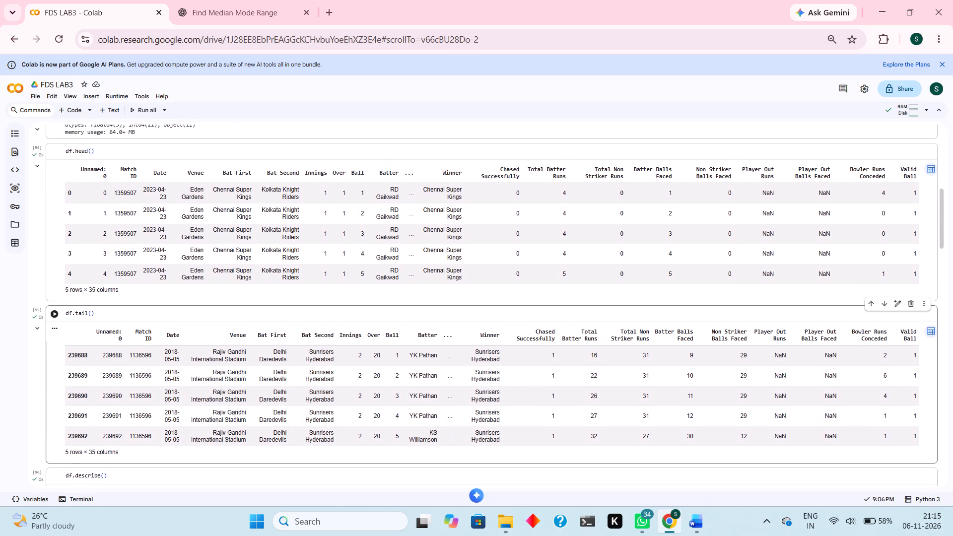
pyautogui.scroll(-1, 112, 306)
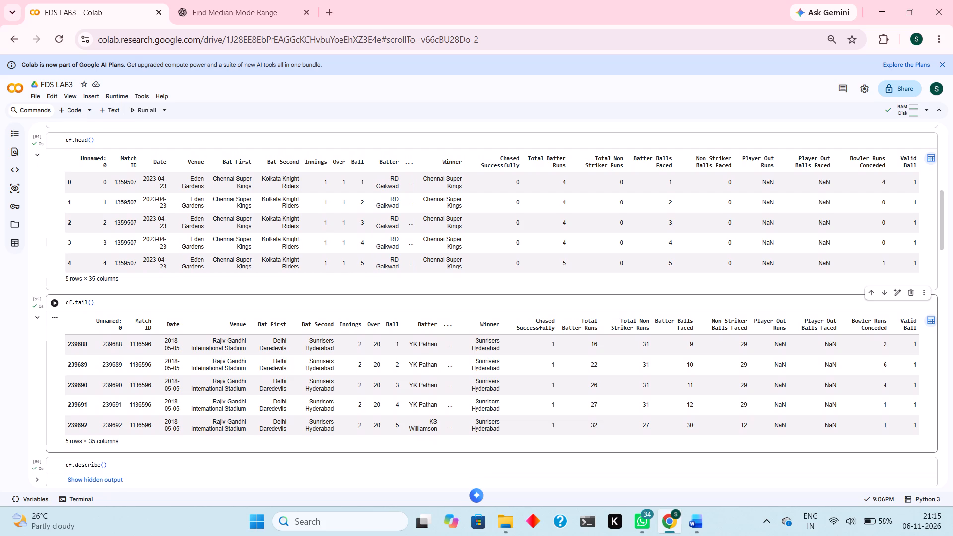
pyautogui.press('Print')
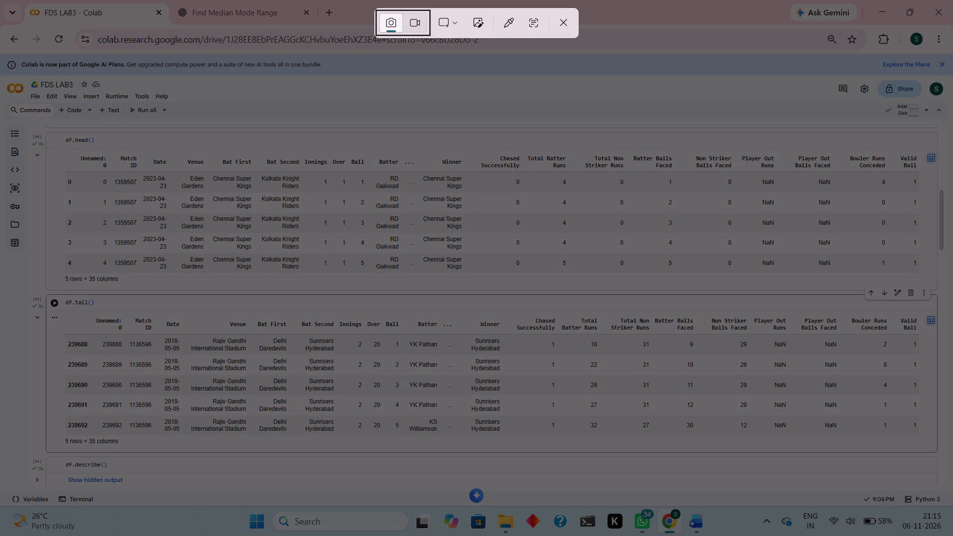
pyautogui.moveTo(0, 67); pyautogui.dragTo(283, 300)
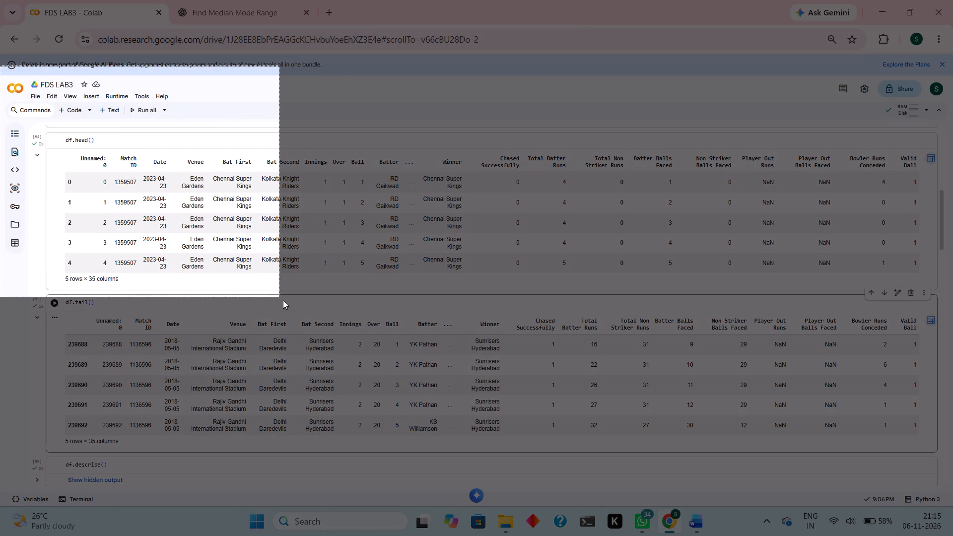
pyautogui.moveTo(283, 300); pyautogui.dragTo(471, 483)
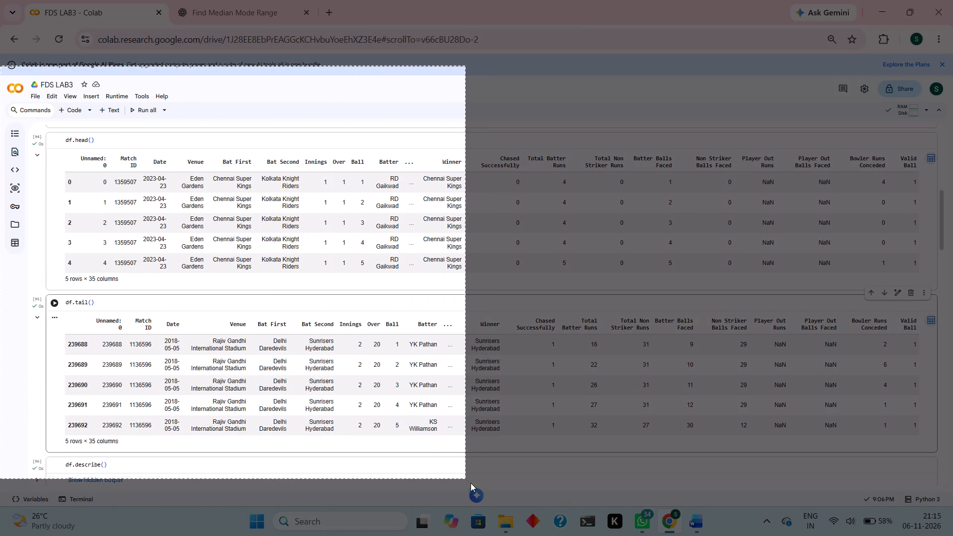
pyautogui.moveTo(471, 483); pyautogui.dragTo(595, 458)
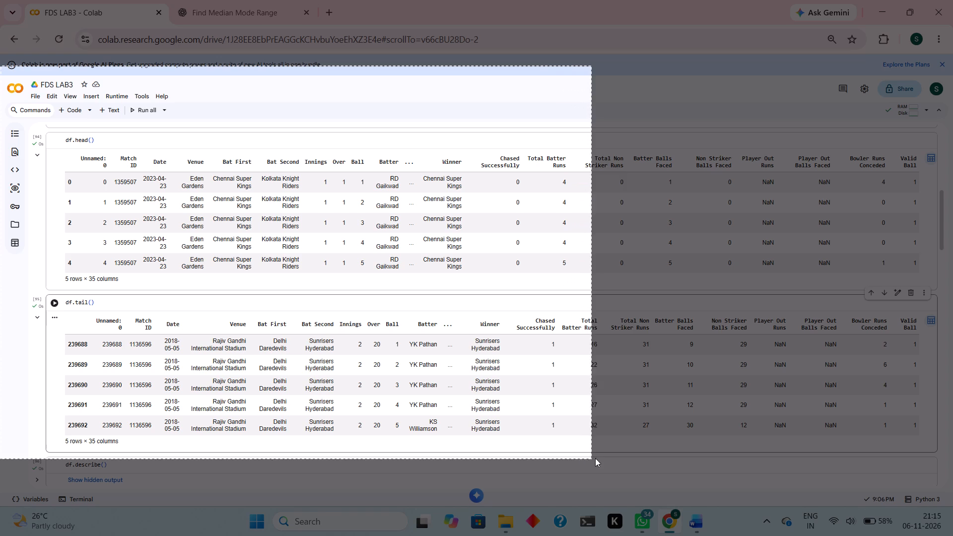
pyautogui.moveTo(595, 458); pyautogui.dragTo(758, 458)
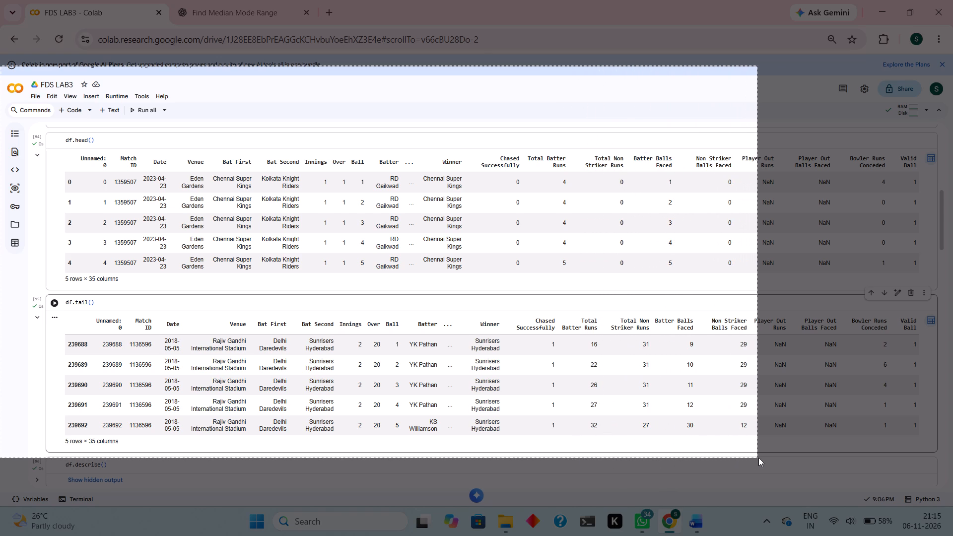
pyautogui.moveTo(758, 458); pyautogui.dragTo(926, 458)
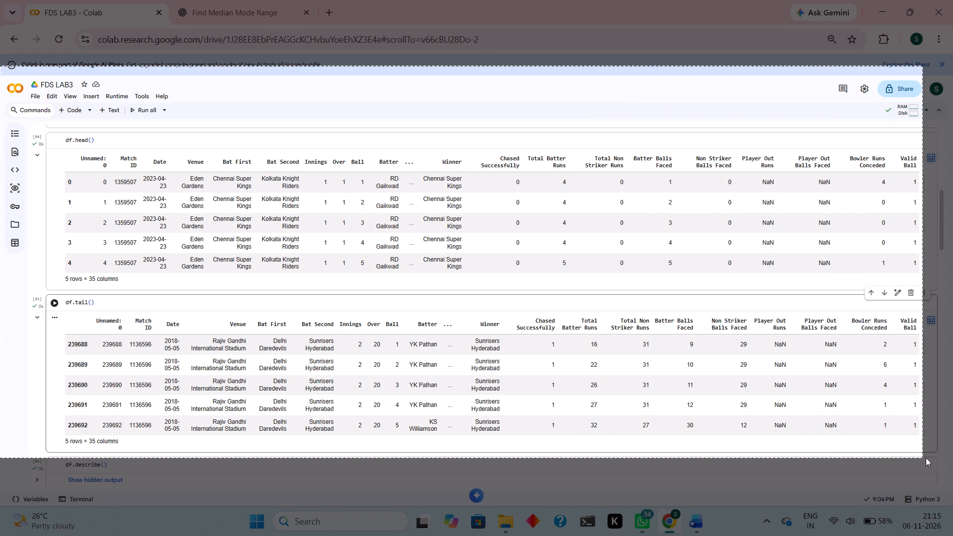
pyautogui.moveTo(926, 458); pyautogui.dragTo(952, 456)
# Switch to the Word report and paste the df.head() and df.tail() screenshot below the df.info() screenshot.
pyautogui.hotkey('alt', 'Tab')
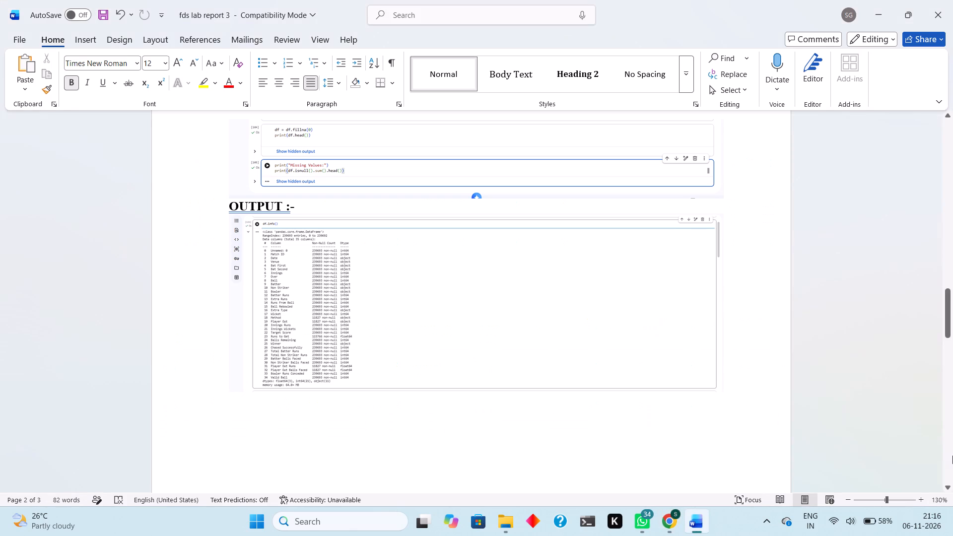
pyautogui.hotkey('ctrl', 'v')
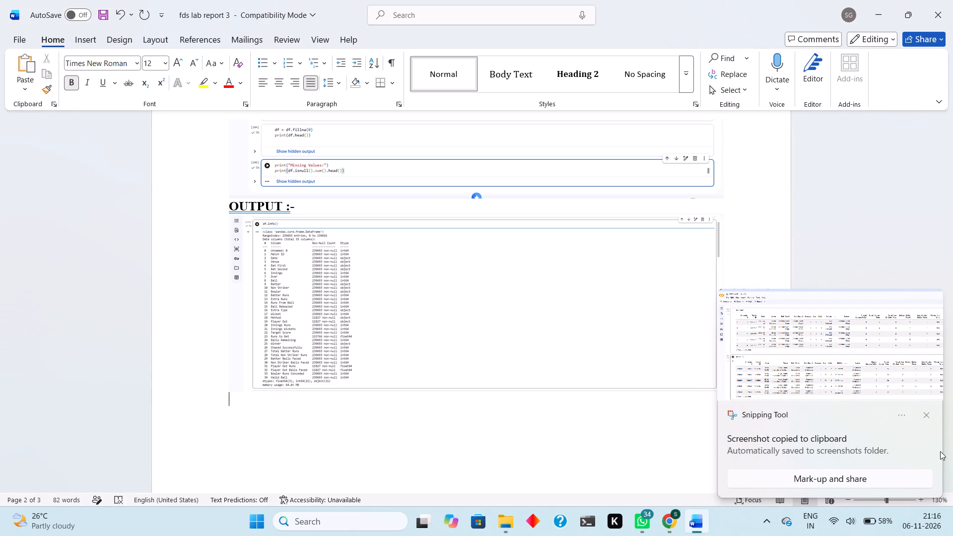
pyautogui.click(577, 452)
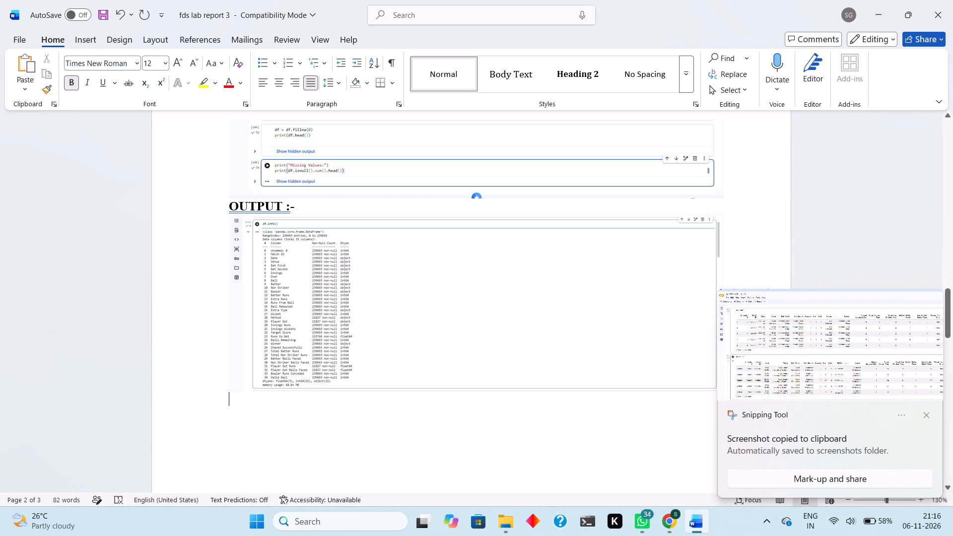
pyautogui.hotkey('ctrl', 'v')
pyautogui.scroll(-1, 571, 438)
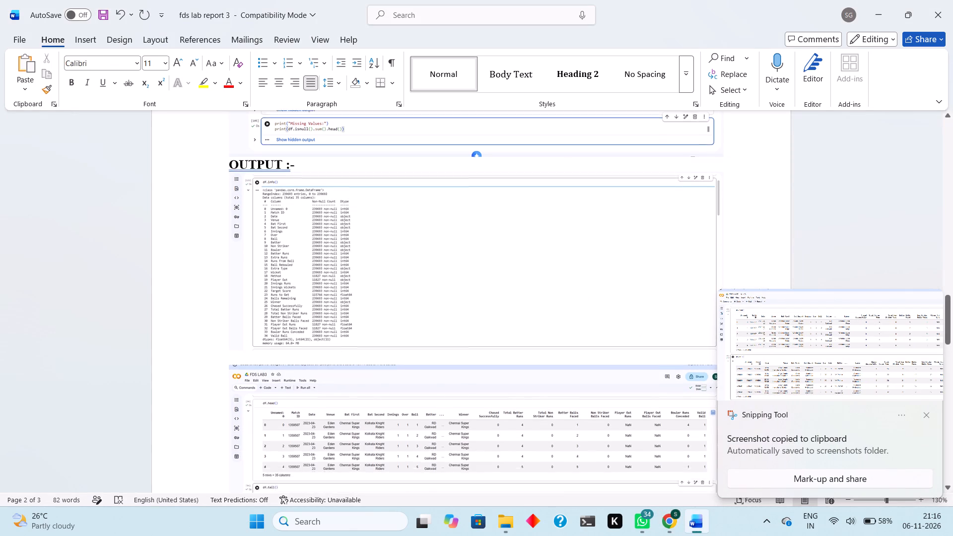
pyautogui.scroll(-1, 571, 438)
# Switch back to the Colab notebook and reveal the hidden outputs of the df.describe() and df.columns cells, keeping the df.shape output shown.
pyautogui.hotkey('alt', 'Tab')
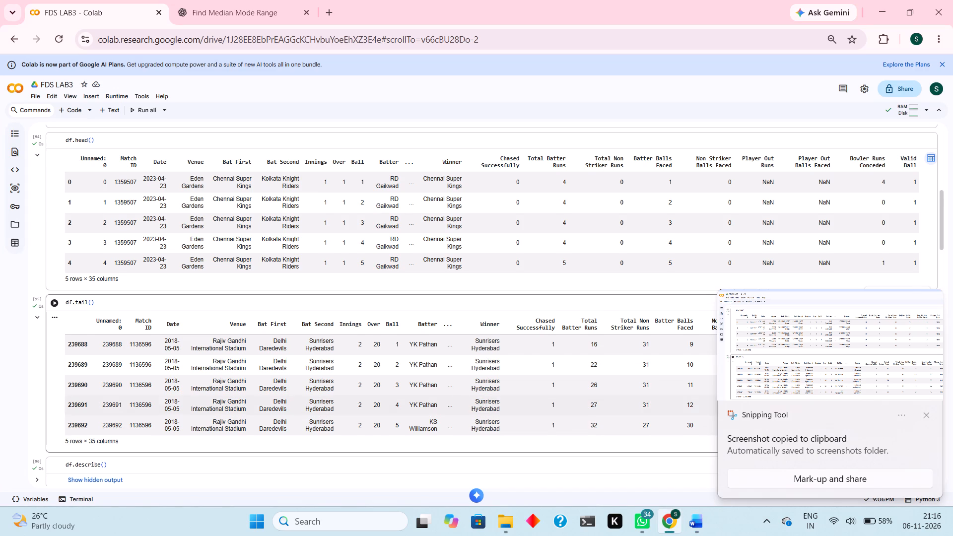
pyautogui.scroll(-5, 451, 383)
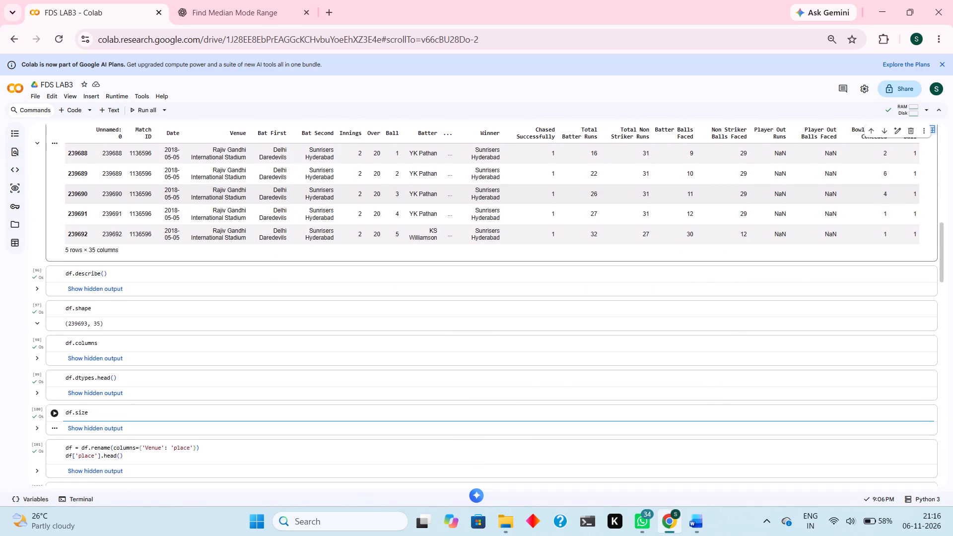
pyautogui.scroll(-2, 451, 383)
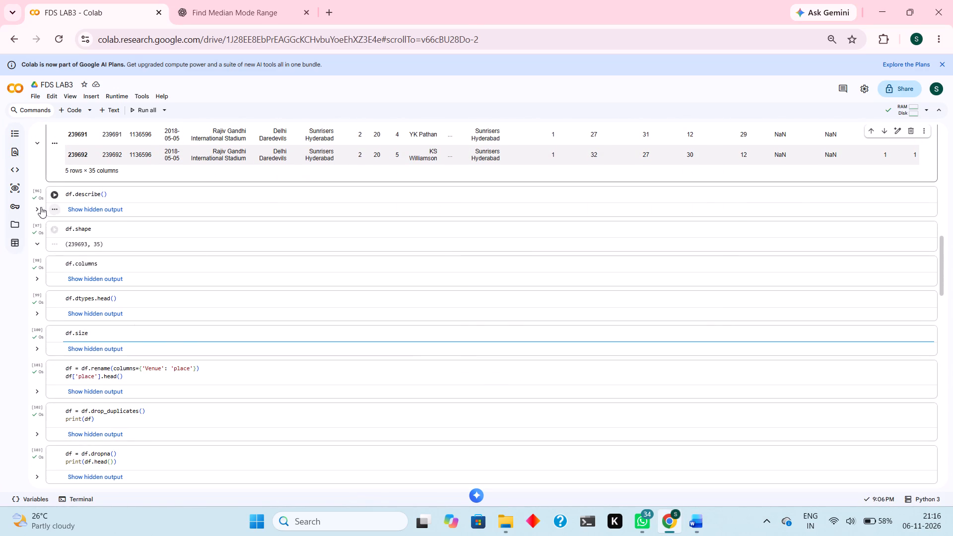
pyautogui.click(40, 206)
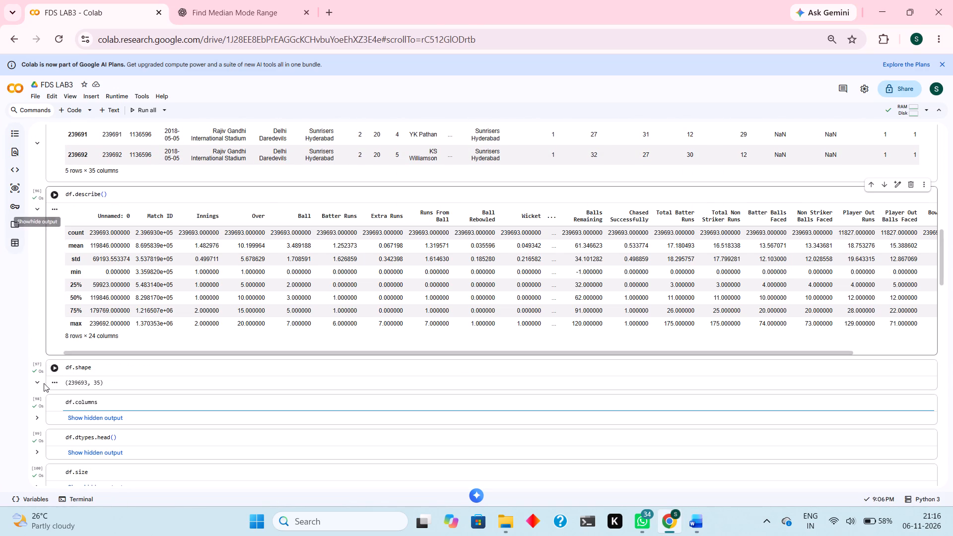
pyautogui.click(44, 383)
pyautogui.click(39, 383)
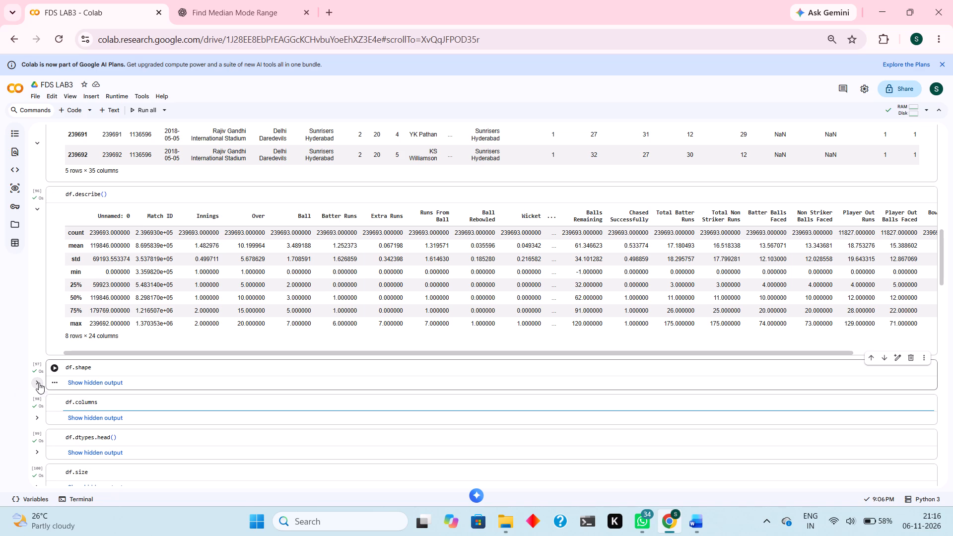
pyautogui.click(39, 383)
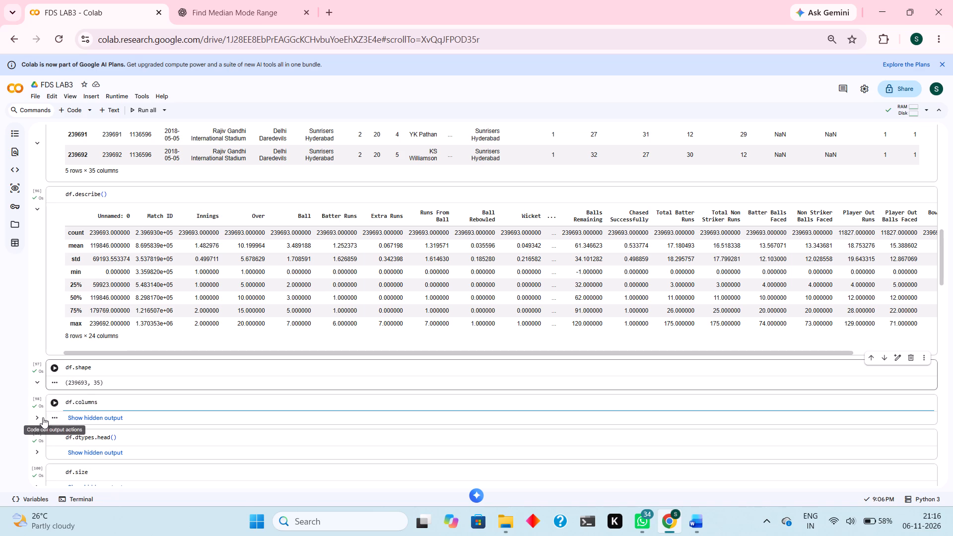
pyautogui.click(41, 417)
# Capture a full-width screenshot of the df.describe(), df.shape and df.columns cells with their outputs, leaving the df.dtypes.head() output hidden.
pyautogui.scroll(-1, 66, 426)
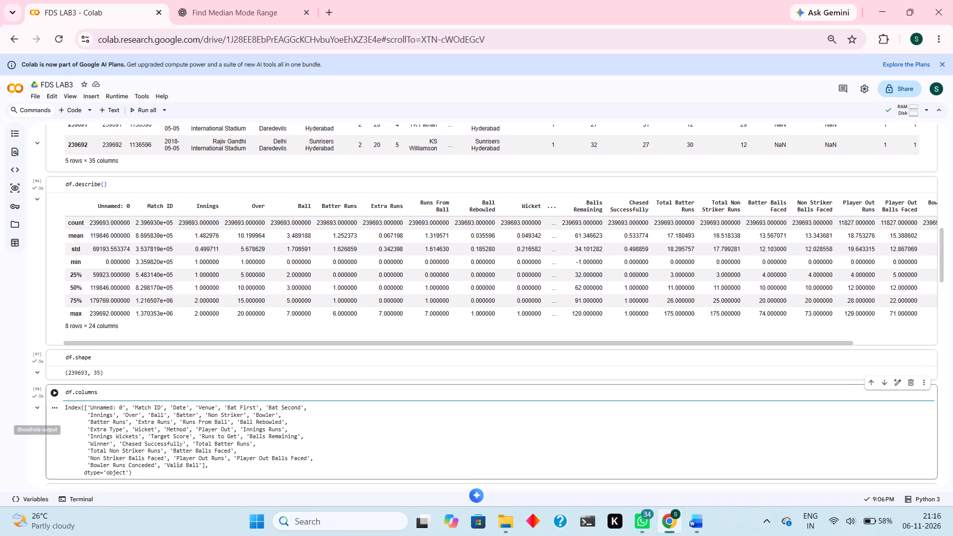
pyautogui.scroll(-2, 66, 426)
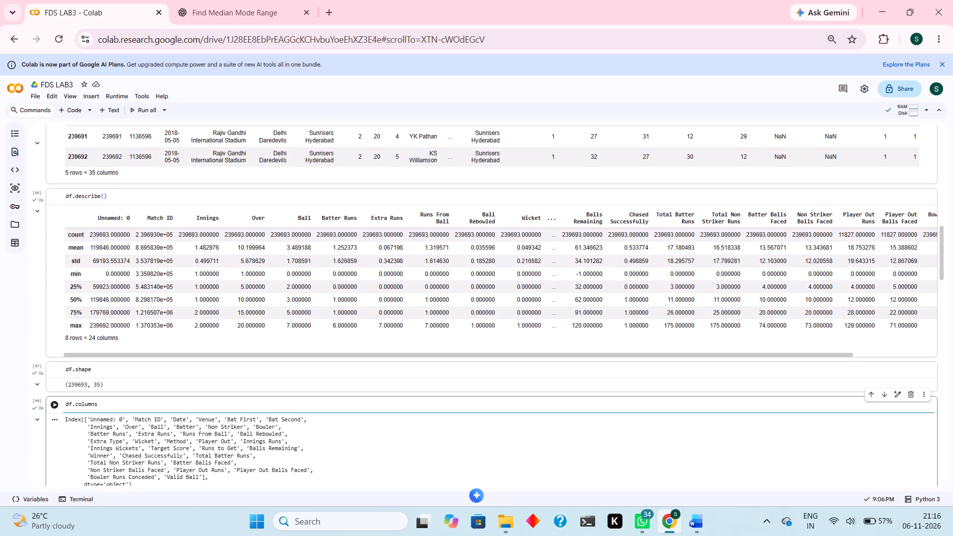
pyautogui.scroll(-1, 66, 426)
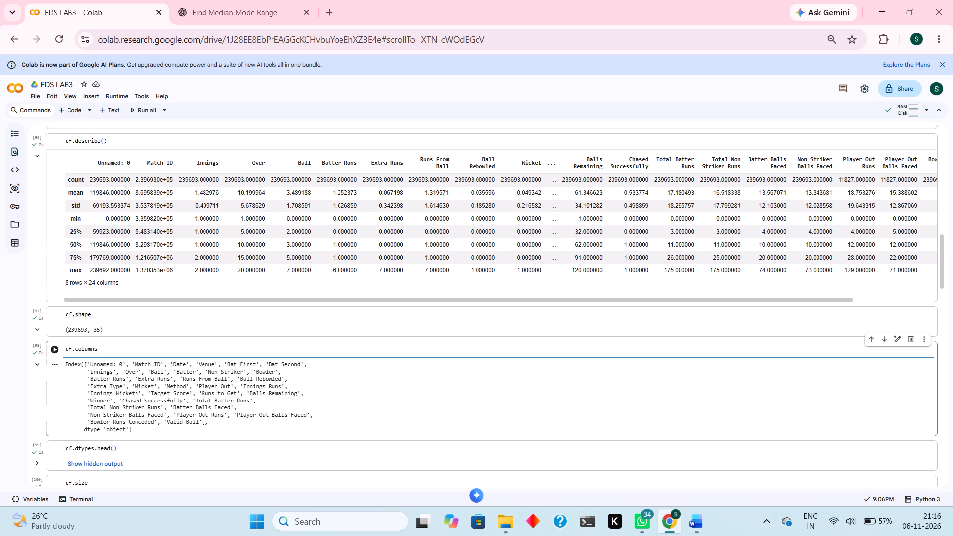
pyautogui.scroll(-1, 66, 426)
pyautogui.click(36, 465)
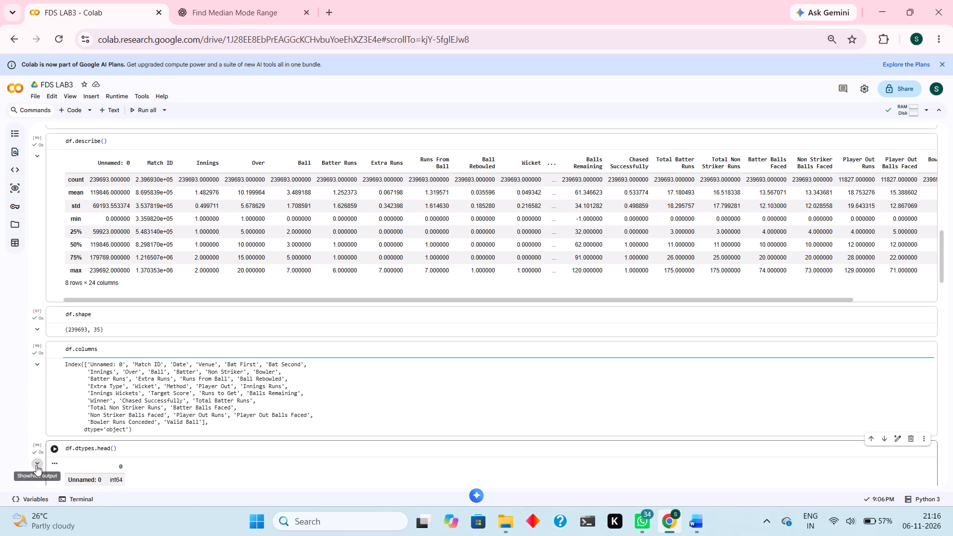
pyautogui.click(41, 463)
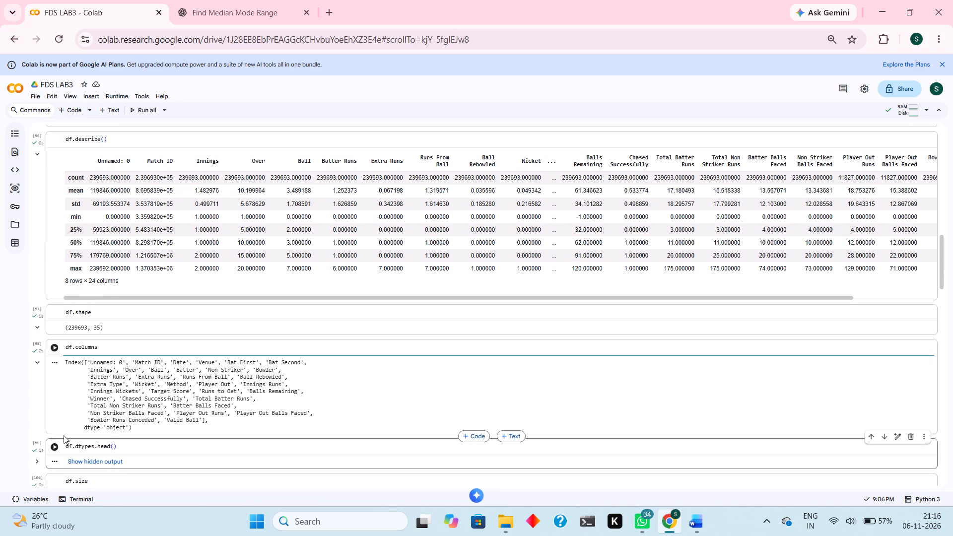
pyautogui.press('Print')
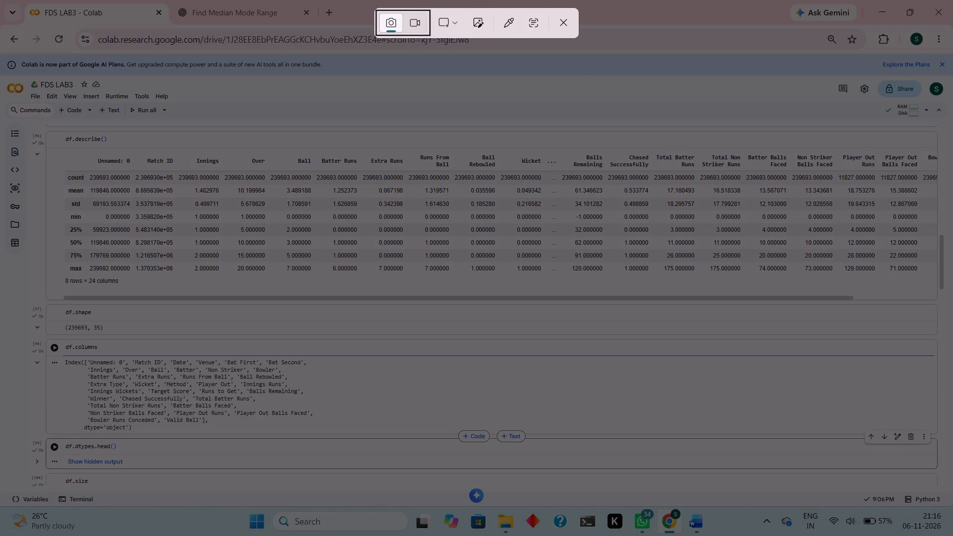
pyautogui.moveTo(0, 75); pyautogui.dragTo(133, 261)
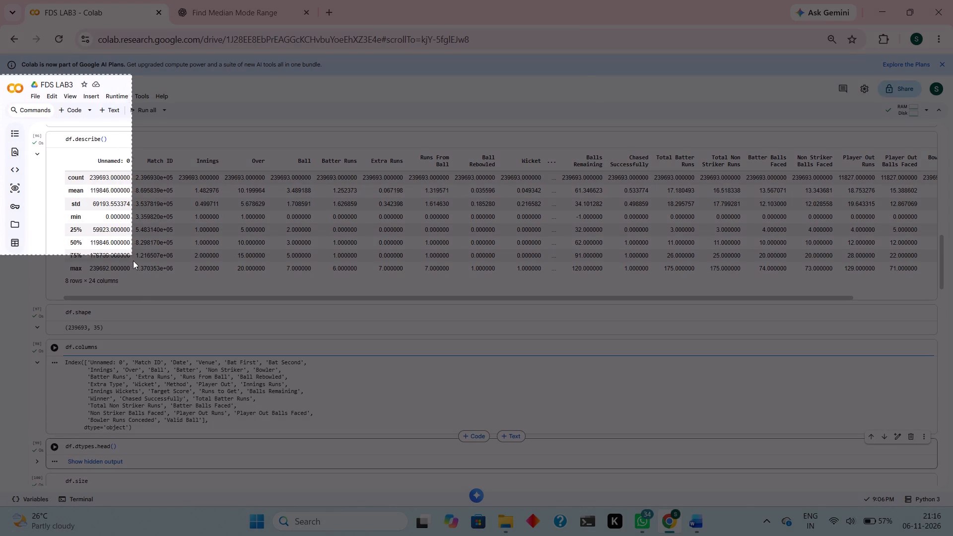
pyautogui.moveTo(133, 261); pyautogui.dragTo(317, 446)
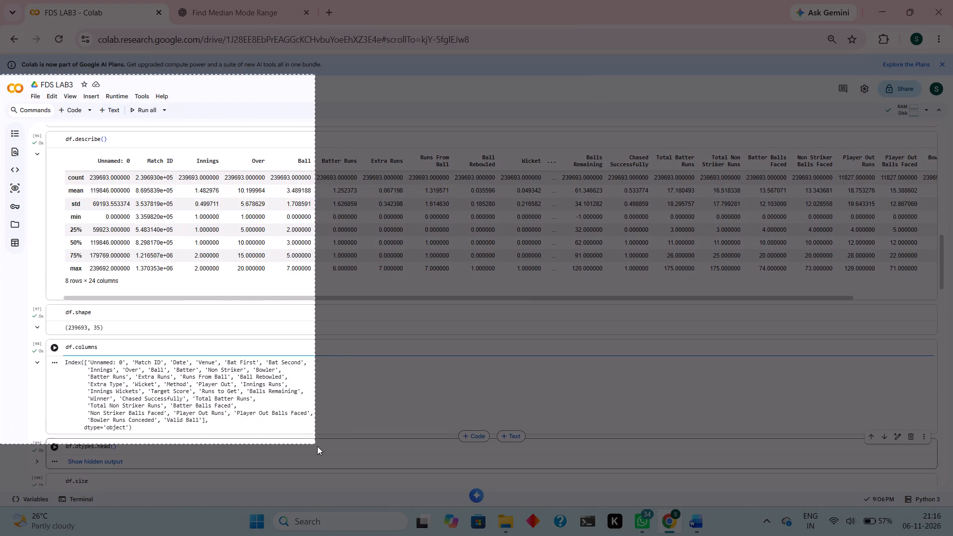
pyautogui.moveTo(317, 446); pyautogui.dragTo(481, 441)
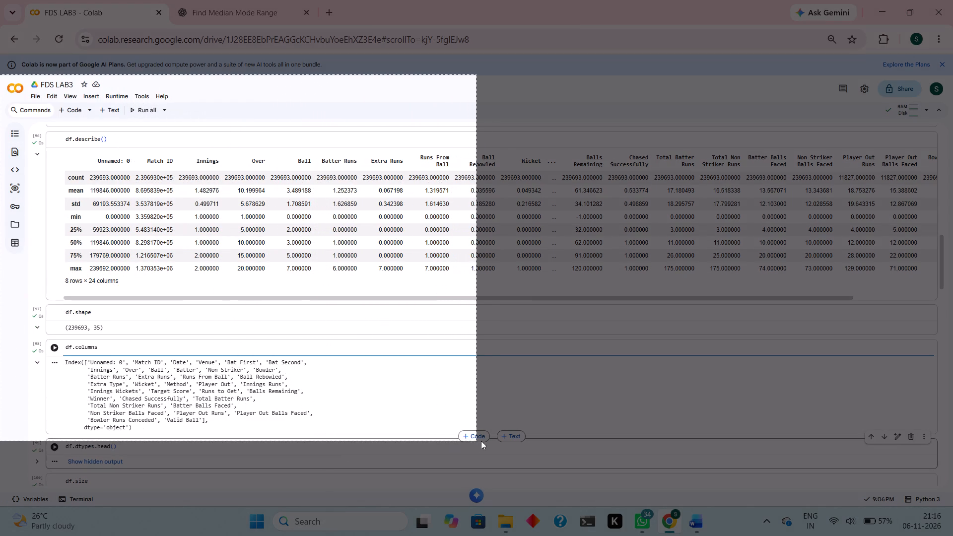
pyautogui.moveTo(481, 441); pyautogui.dragTo(646, 442)
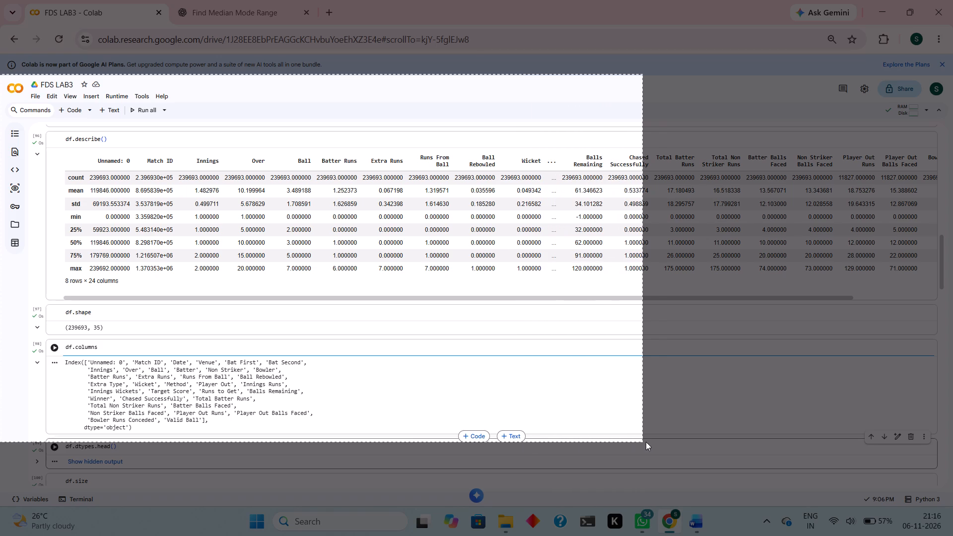
pyautogui.moveTo(646, 442); pyautogui.dragTo(812, 442)
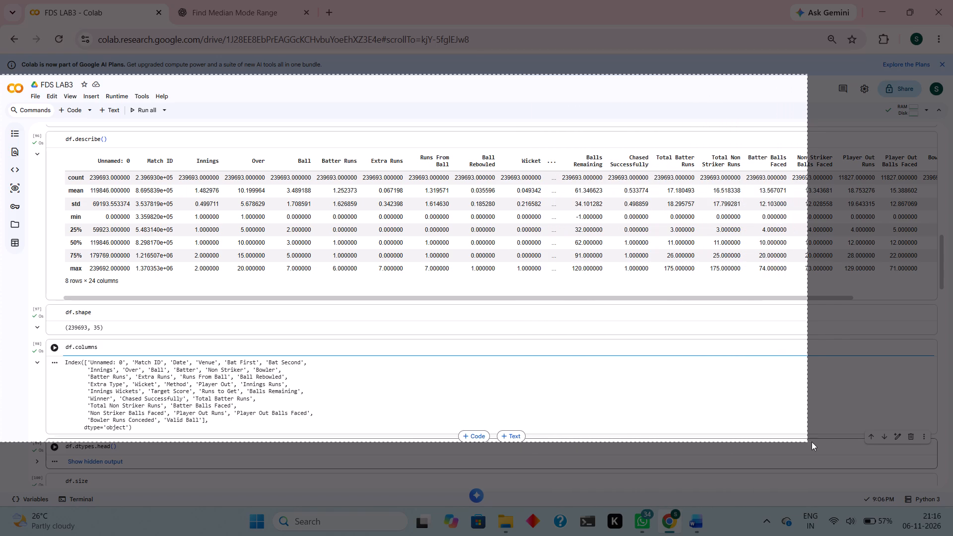
pyautogui.moveTo(812, 442); pyautogui.dragTo(952, 442)
# Switch to the Word report and delete the duplicate df.head() and df.tail() screenshot on page 3.
pyautogui.hotkey('alt', 'Tab')
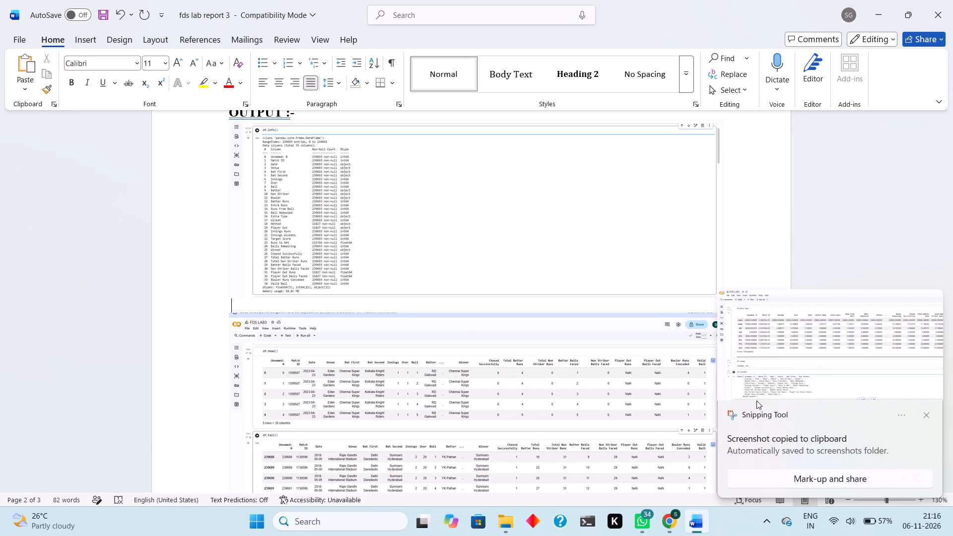
pyautogui.scroll(-3, 661, 388)
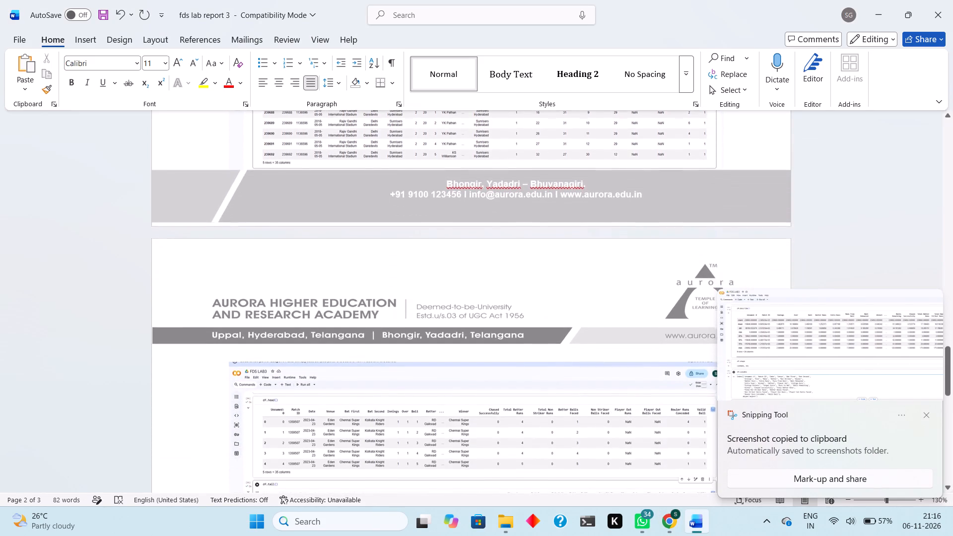
pyautogui.scroll(-2, 661, 388)
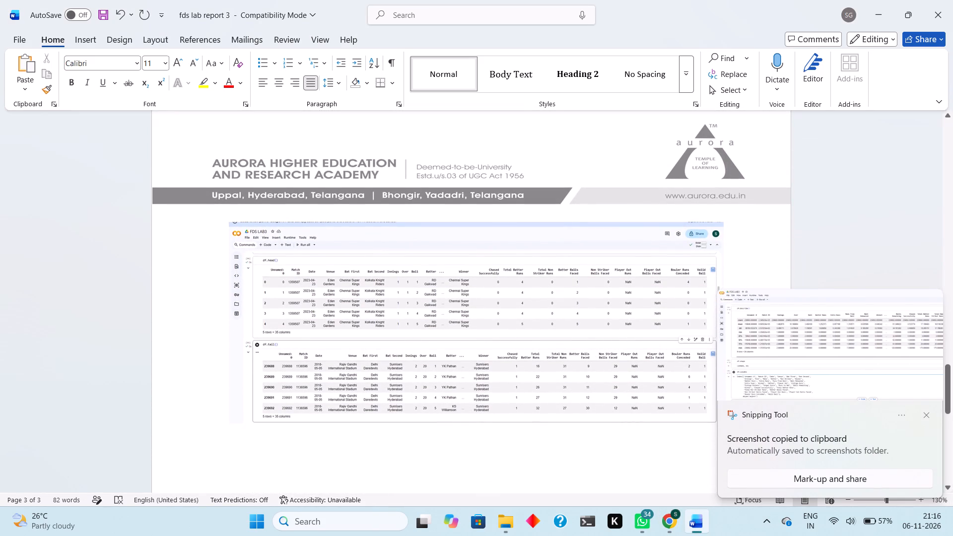
pyautogui.scroll(2, 613, 410)
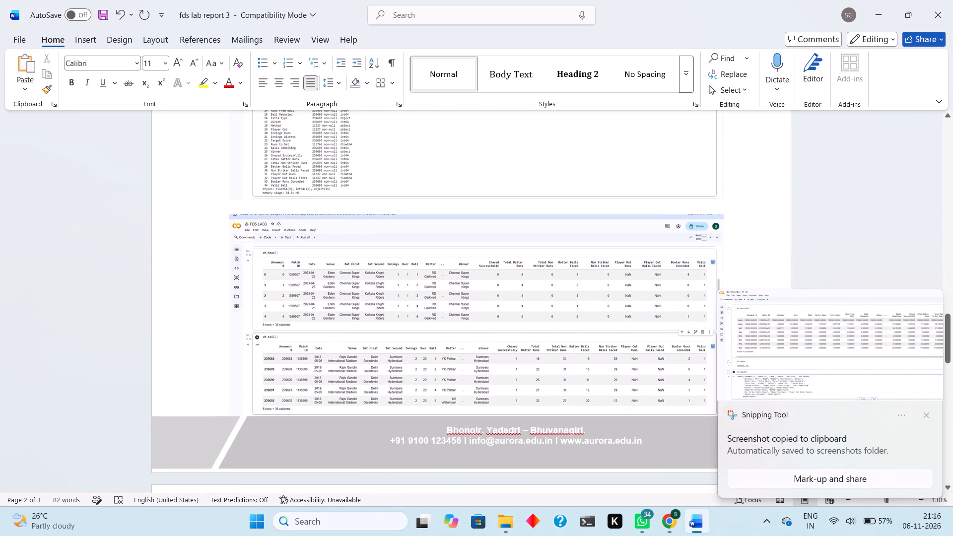
pyautogui.scroll(1, 589, 392)
pyautogui.scroll(-2, 589, 392)
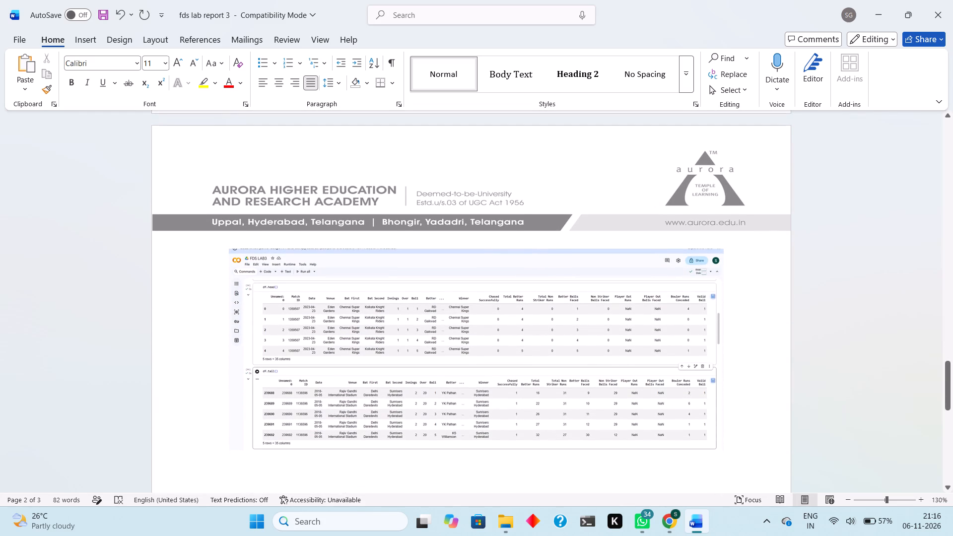
pyautogui.click(589, 392)
pyautogui.press('BackSpace')
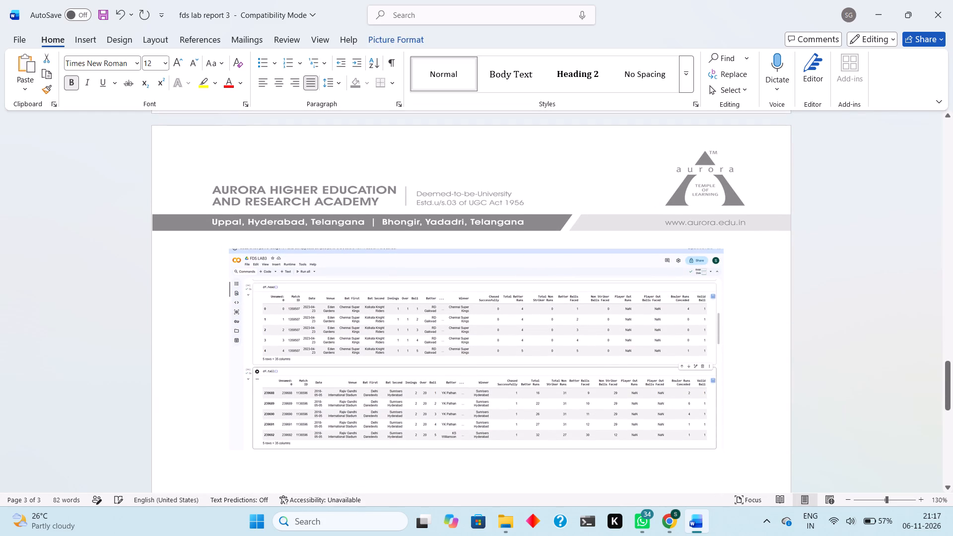
# Check the surrounding report pages and the Colab cells, and paste the df.describe(), df.shape and df.columns screenshot after the df.head() and df.tail() one in Word.
pyautogui.scroll(3, 619, 338)
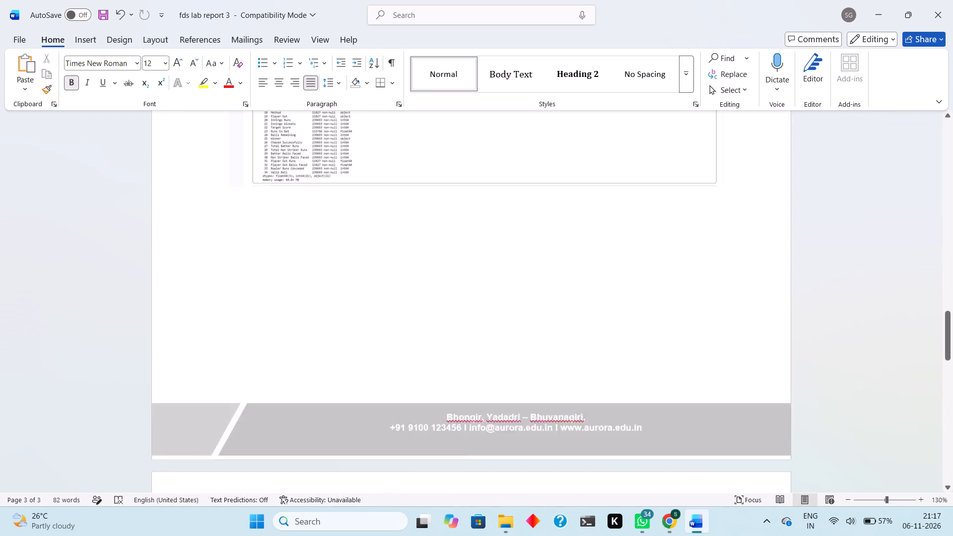
pyautogui.scroll(2, 619, 338)
pyautogui.scroll(-1, 619, 338)
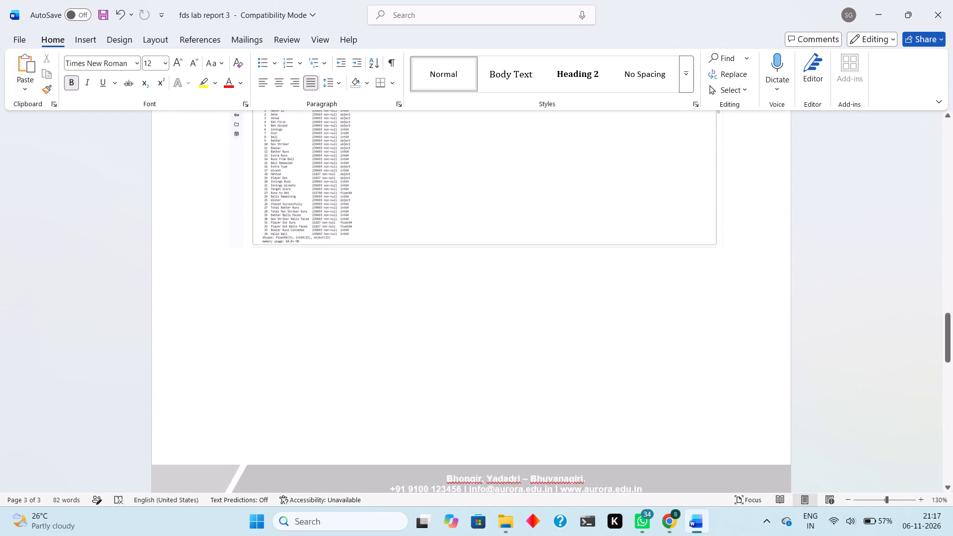
pyautogui.scroll(-4, 619, 338)
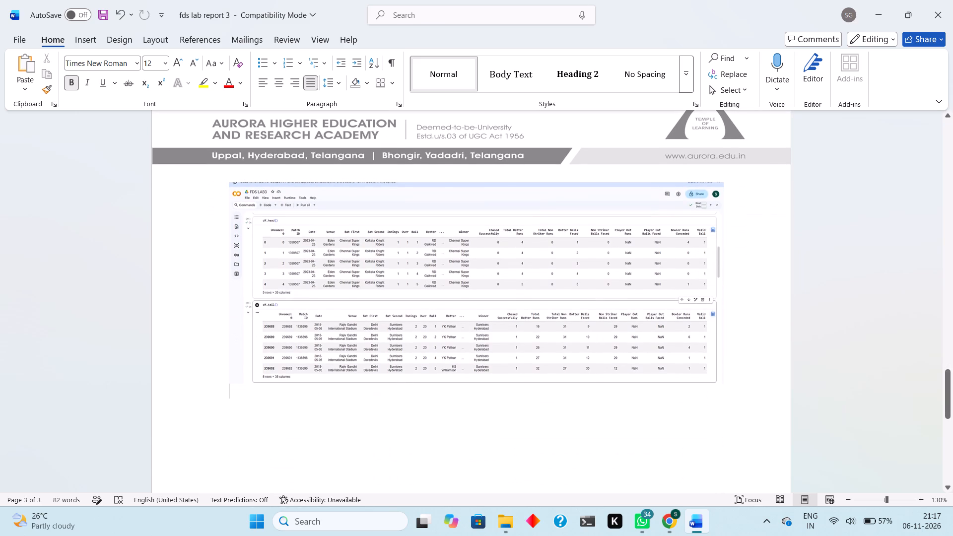
pyautogui.hotkey('alt', 'Tab')
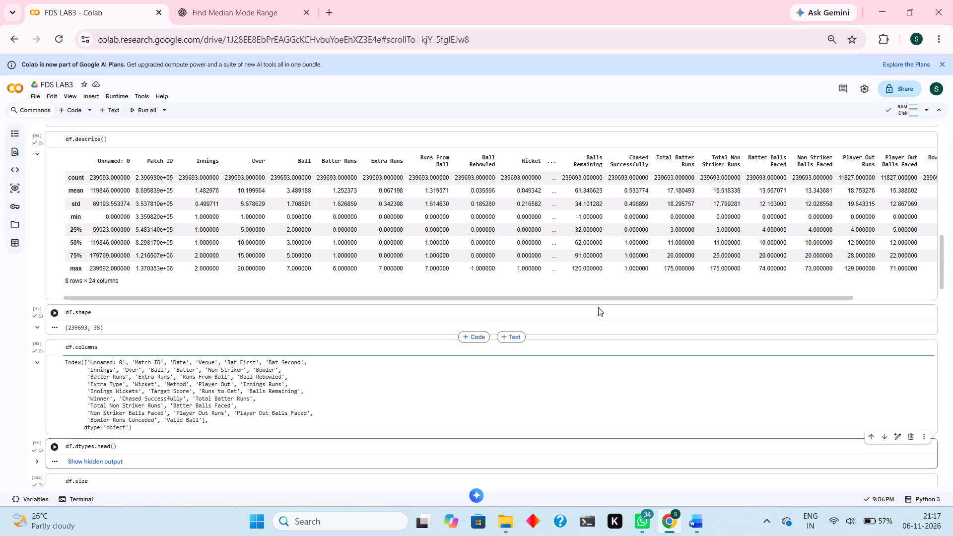
pyautogui.scroll(3, 598, 307)
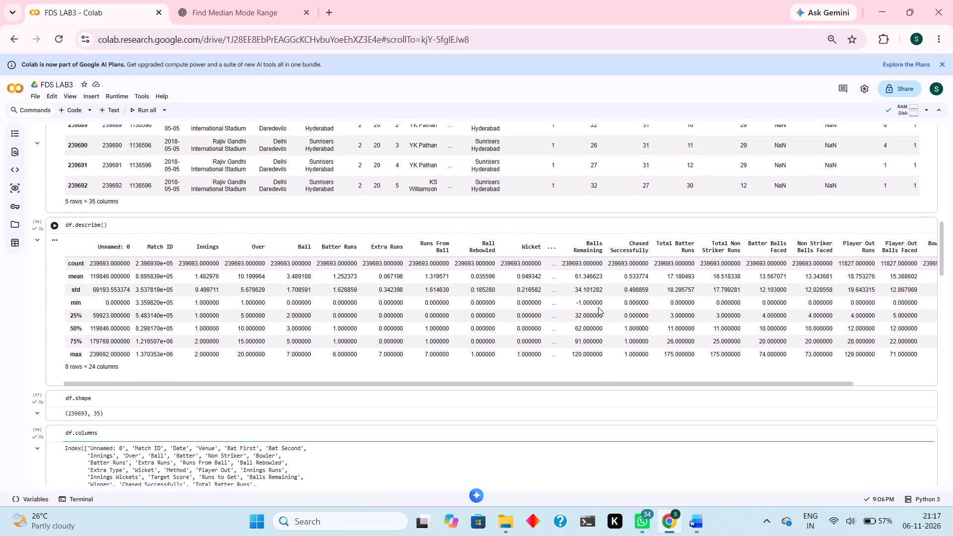
pyautogui.scroll(1, 598, 307)
pyautogui.scroll(-1, 598, 307)
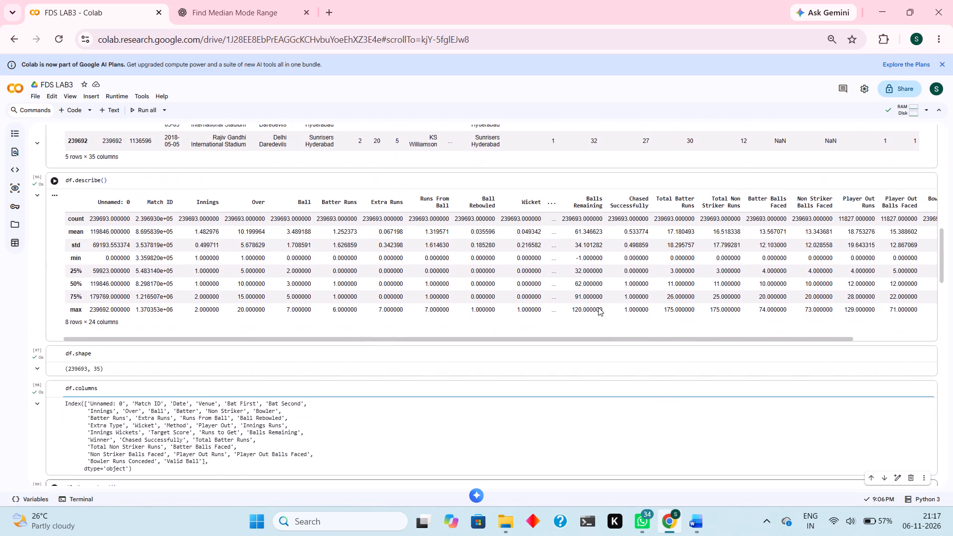
pyautogui.scroll(-1, 598, 307)
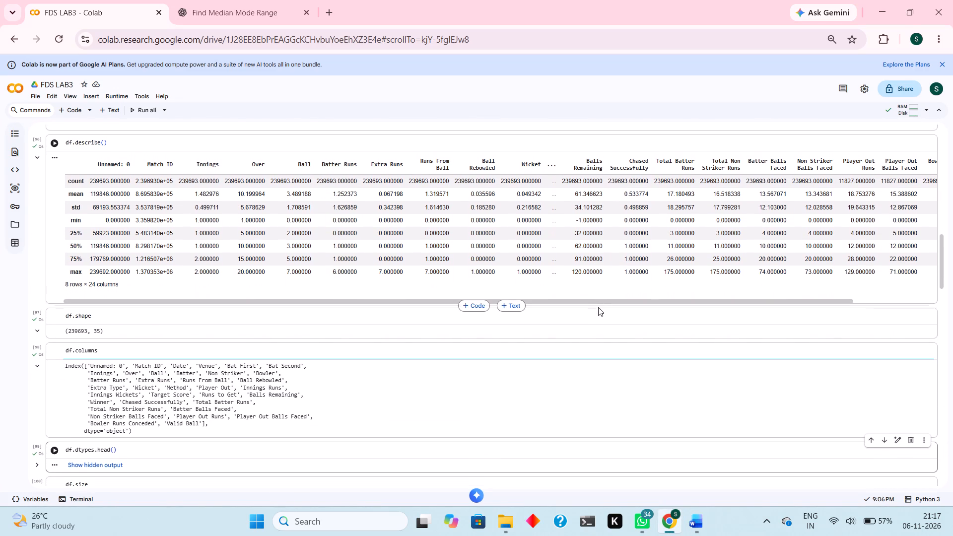
pyautogui.hotkey('alt', 'Tab')
pyautogui.hotkey('ctrl', 'v')
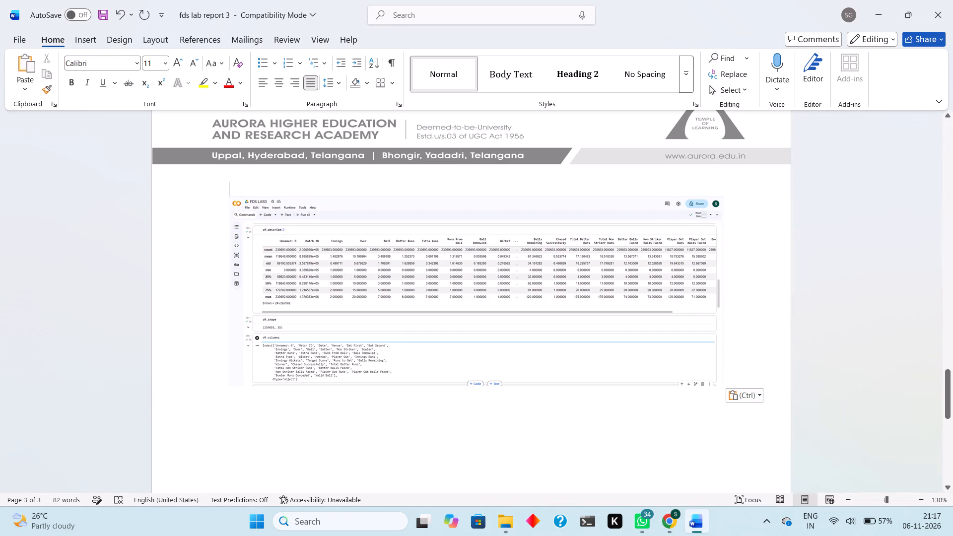
# Switch to the Colab notebook and reveal the hidden outputs of the df.dtypes.head(), df.size, df.rename() and df.drop_duplicates() cells.
pyautogui.hotkey('alt', 'Tab')
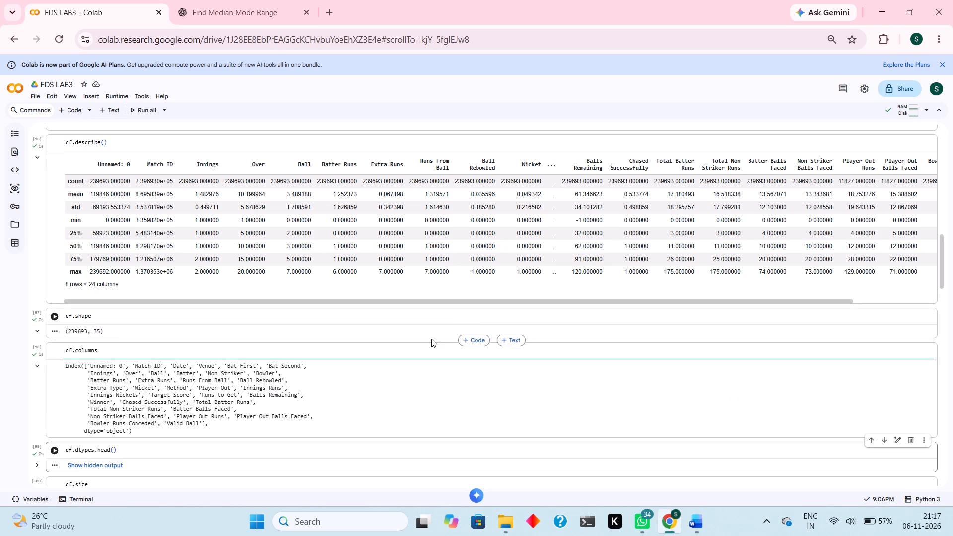
pyautogui.scroll(-4, 431, 339)
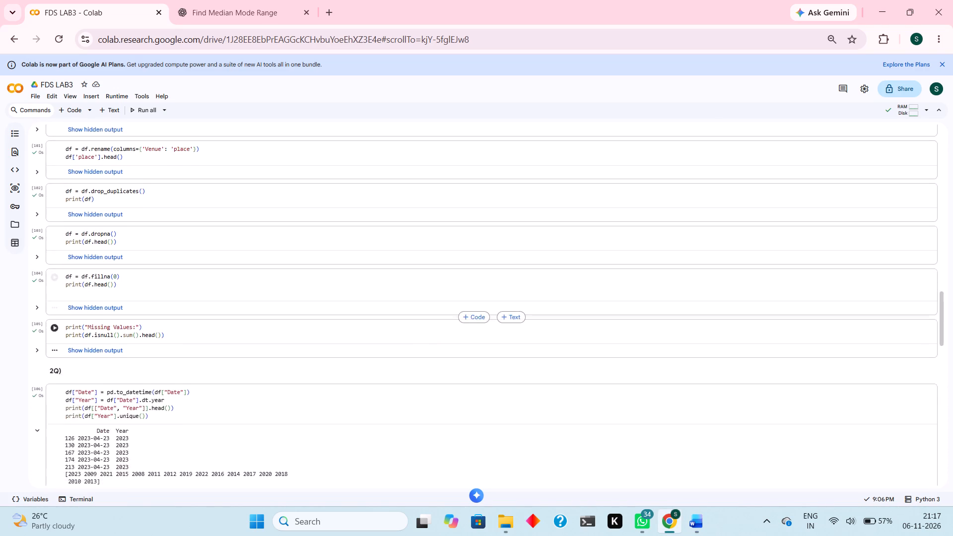
pyautogui.scroll(-1, 431, 339)
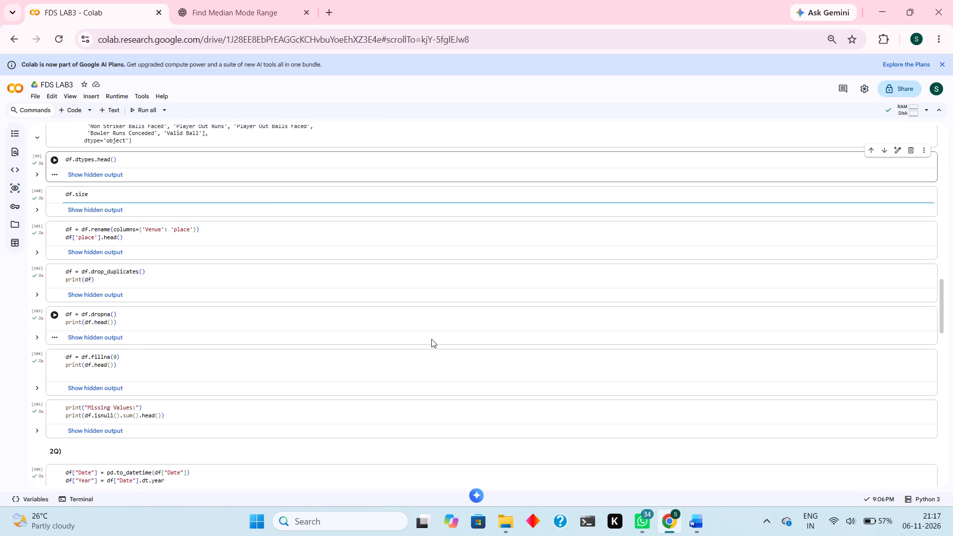
pyautogui.scroll(-1, 431, 339)
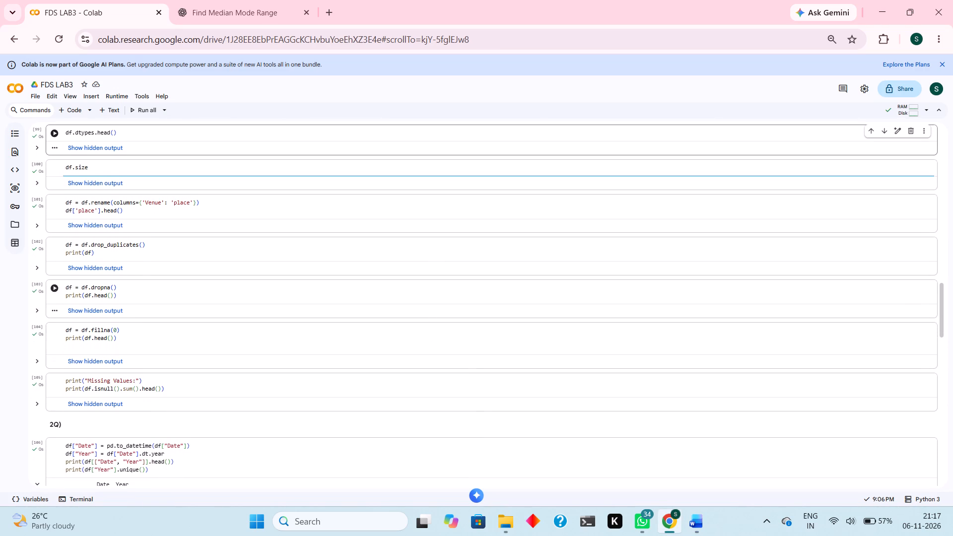
pyautogui.click(39, 148)
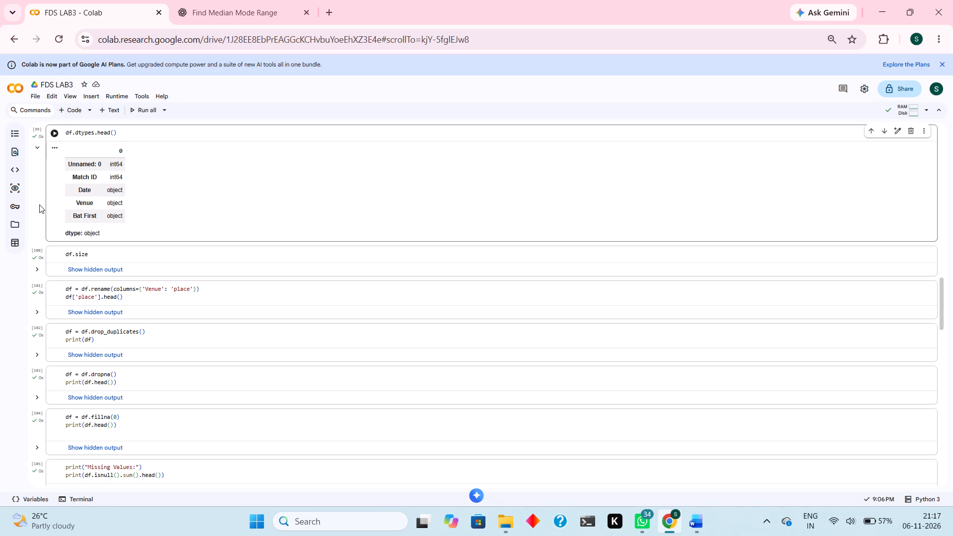
pyautogui.click(42, 272)
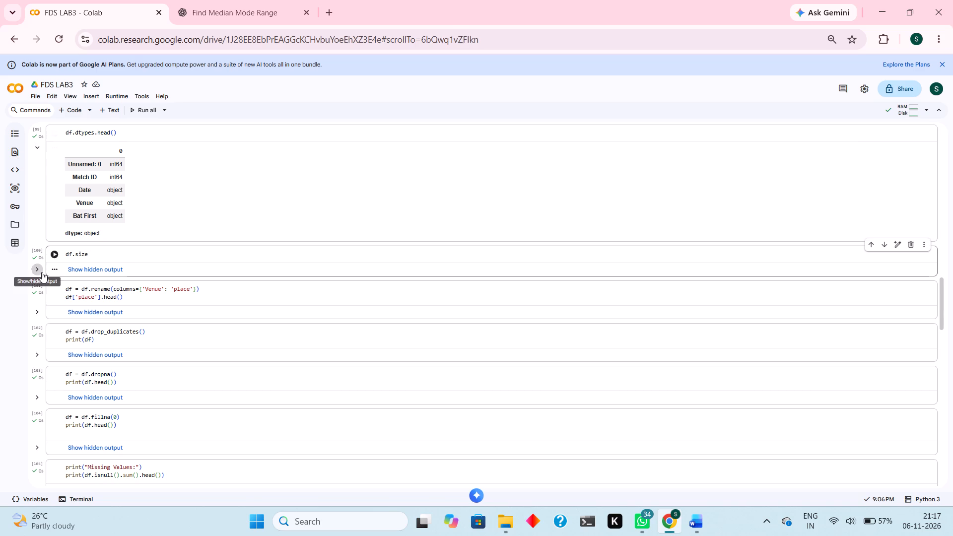
pyautogui.click(35, 314)
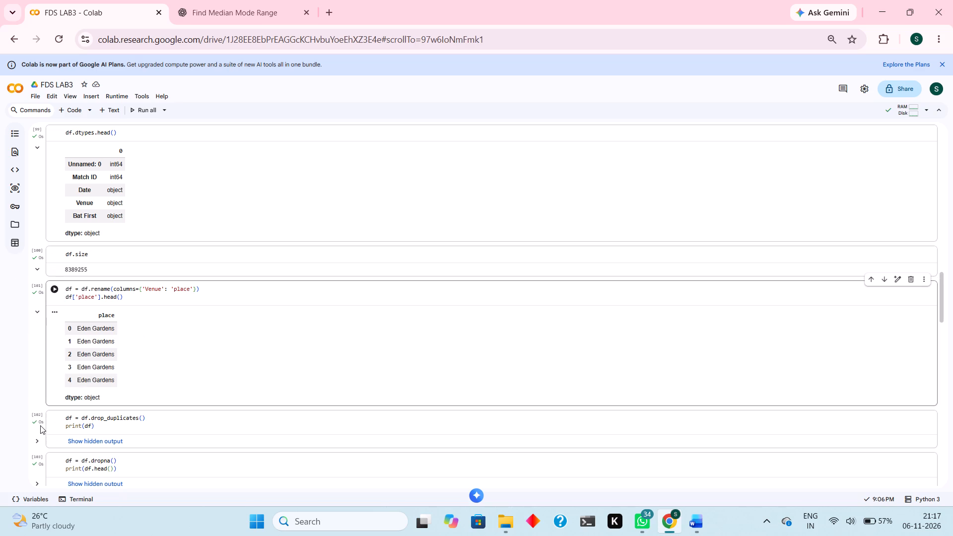
pyautogui.click(37, 444)
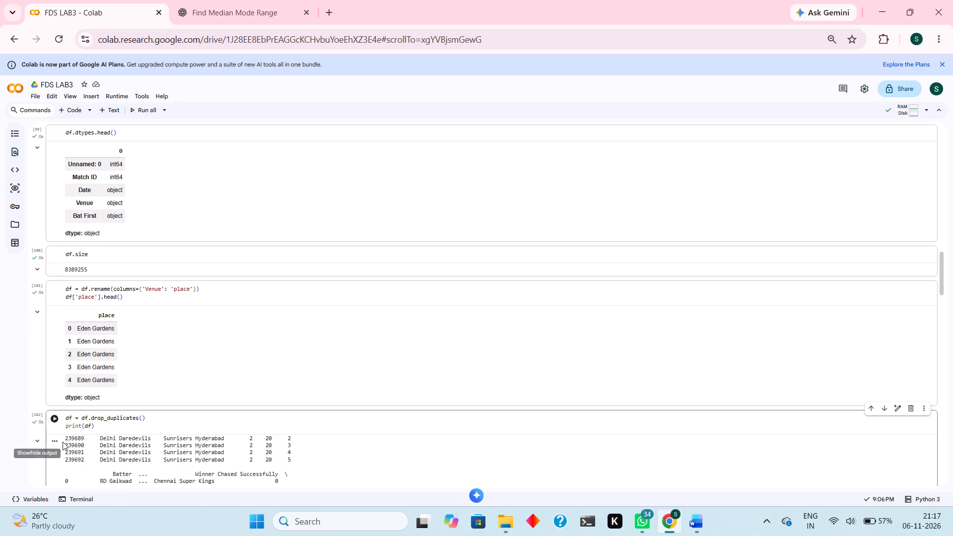
# Capture a full-width screenshot of the df.dtypes.head(), df.size and Venue-to-place rename cells with their outputs, ending above the df.drop_duplicates() output.
pyautogui.scroll(1, 63, 442)
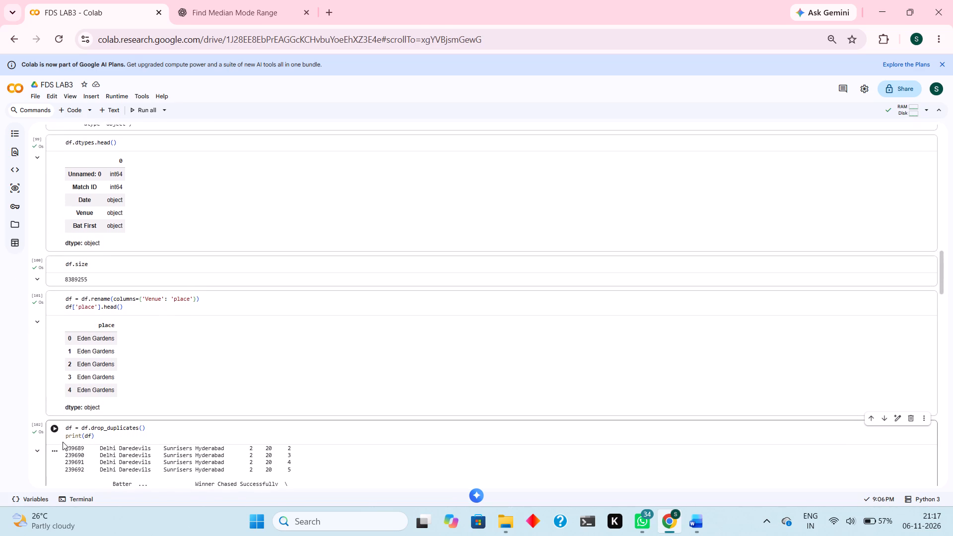
pyautogui.scroll(2, 63, 442)
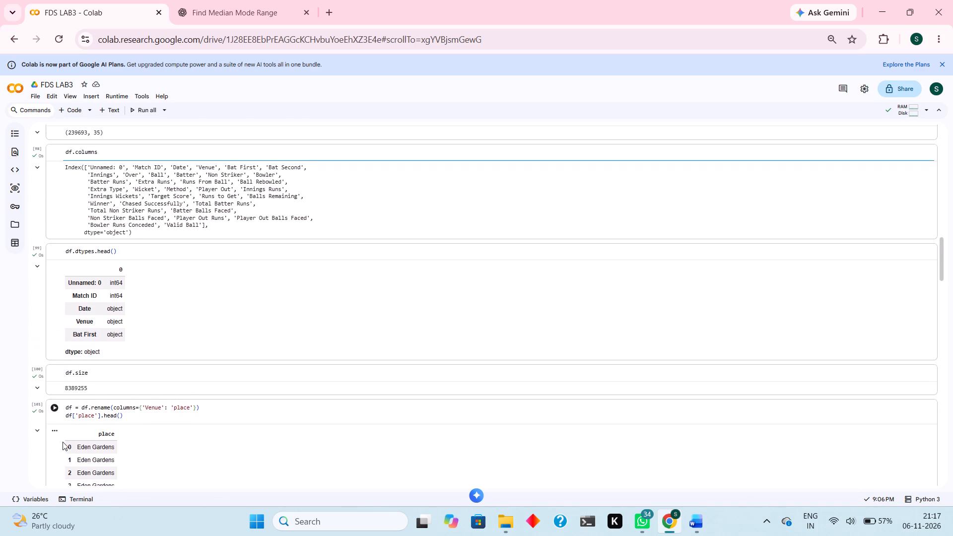
pyautogui.scroll(1, 63, 442)
pyautogui.hotkey('alt', 'Tab')
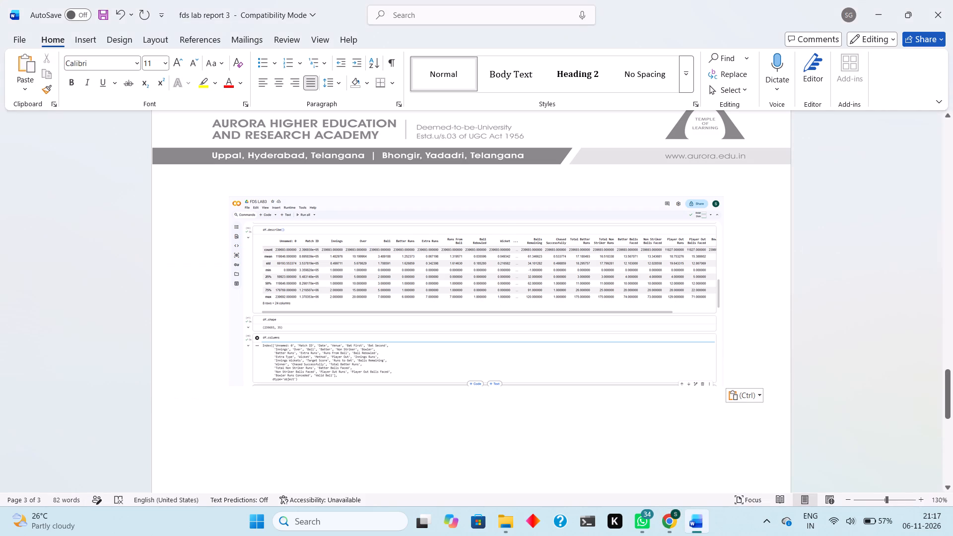
pyautogui.hotkey('alt', 'Tab')
pyautogui.scroll(-1, 80, 465)
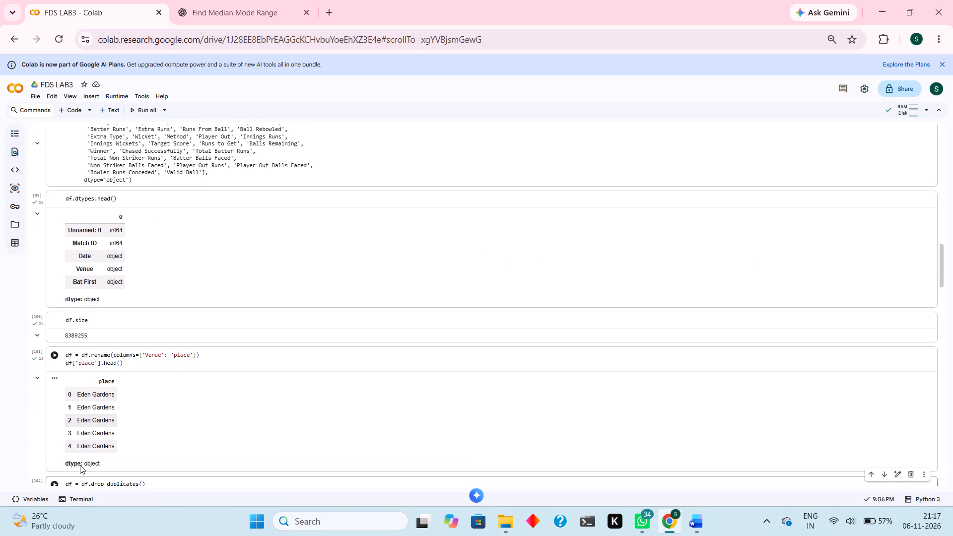
pyautogui.scroll(-1, 80, 465)
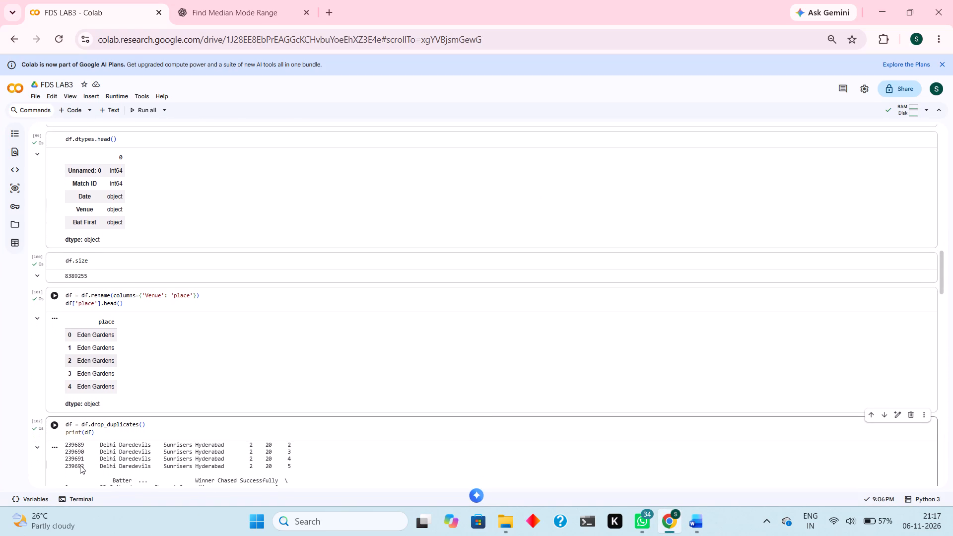
pyautogui.scroll(-1, 80, 465)
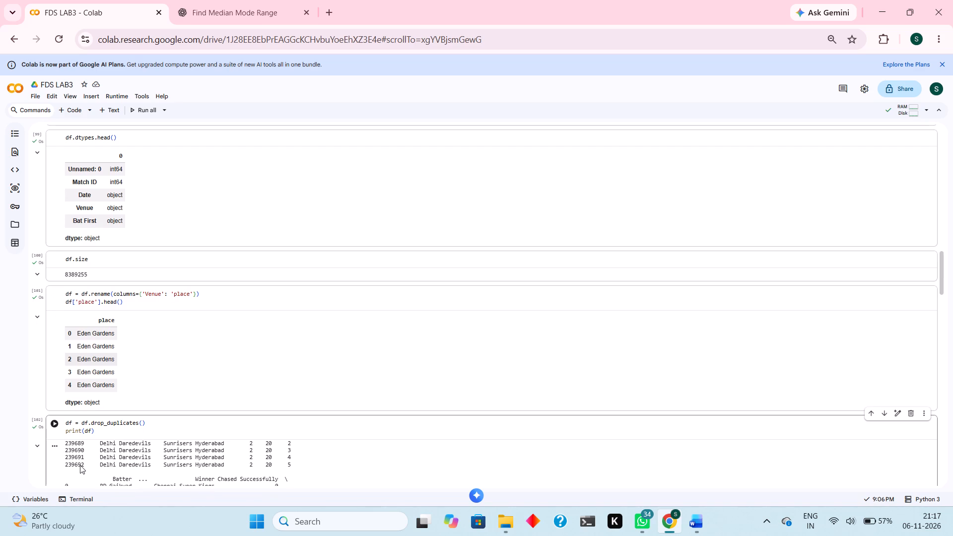
pyautogui.press('Print')
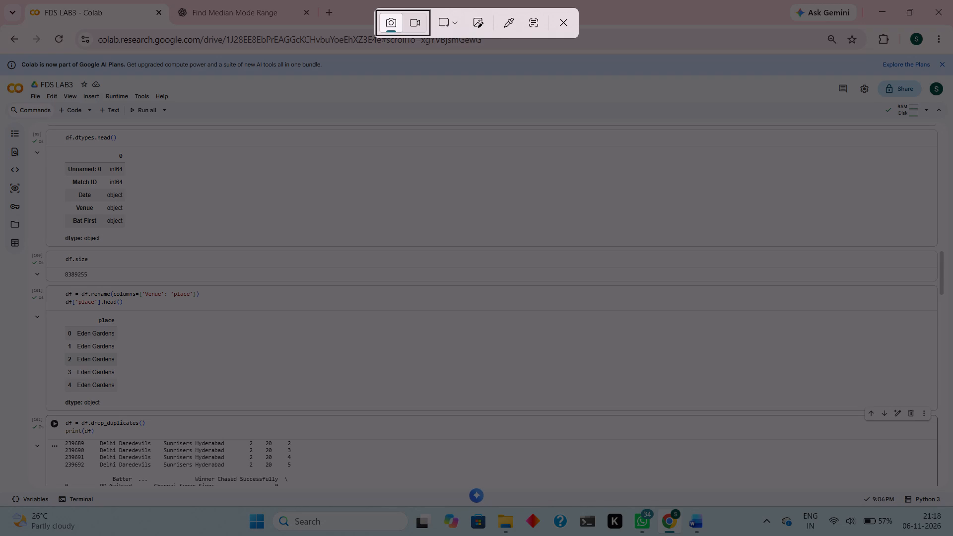
pyautogui.moveTo(0, 71); pyautogui.dragTo(276, 373)
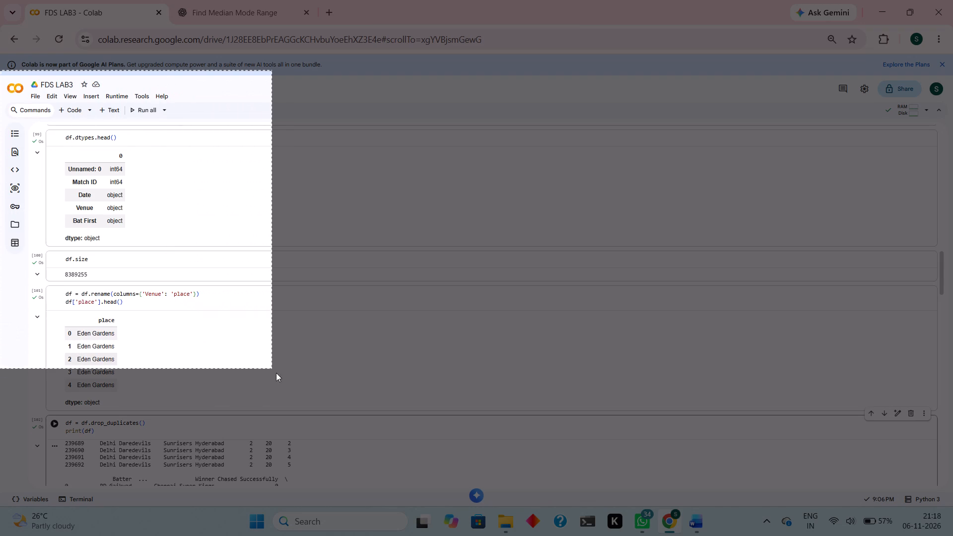
pyautogui.moveTo(276, 373); pyautogui.dragTo(379, 448)
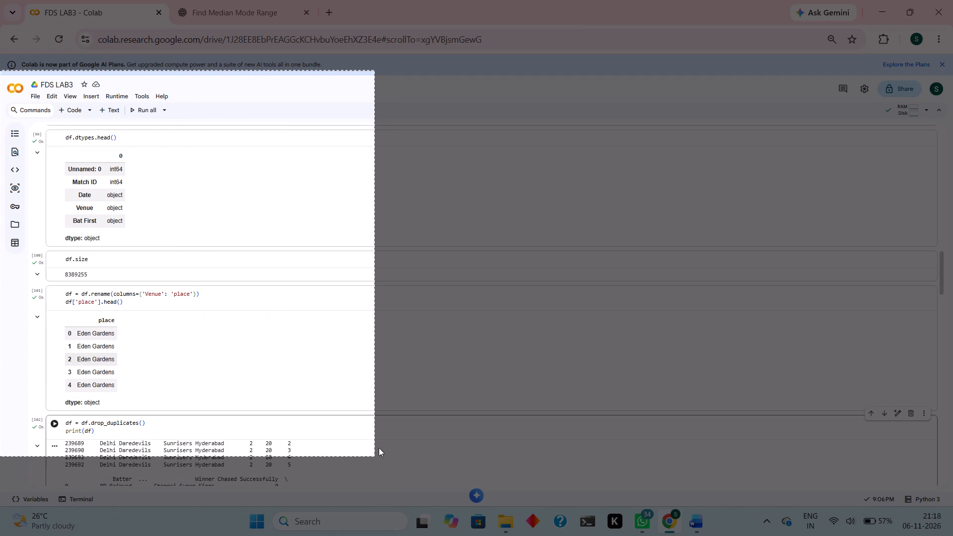
pyautogui.moveTo(379, 448); pyautogui.dragTo(561, 421)
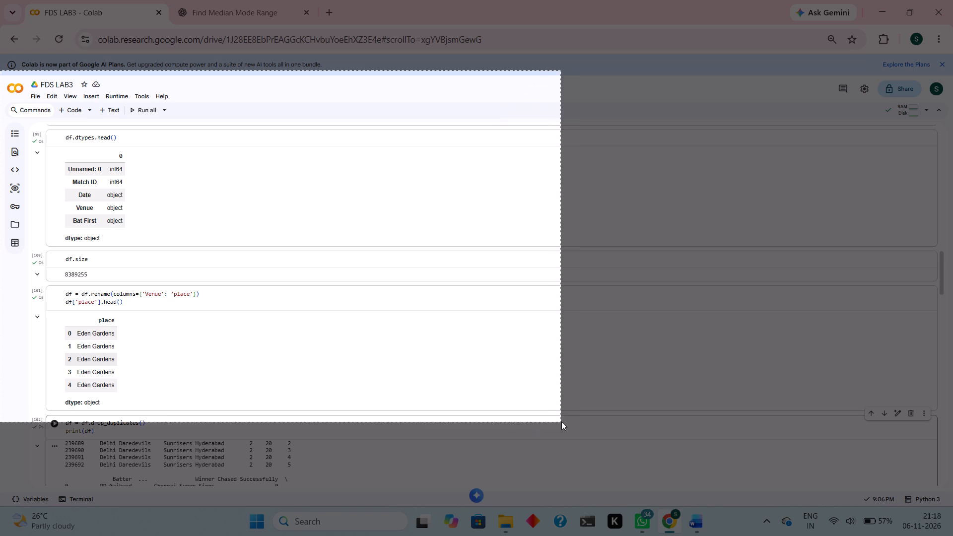
pyautogui.moveTo(561, 421); pyautogui.dragTo(724, 418)
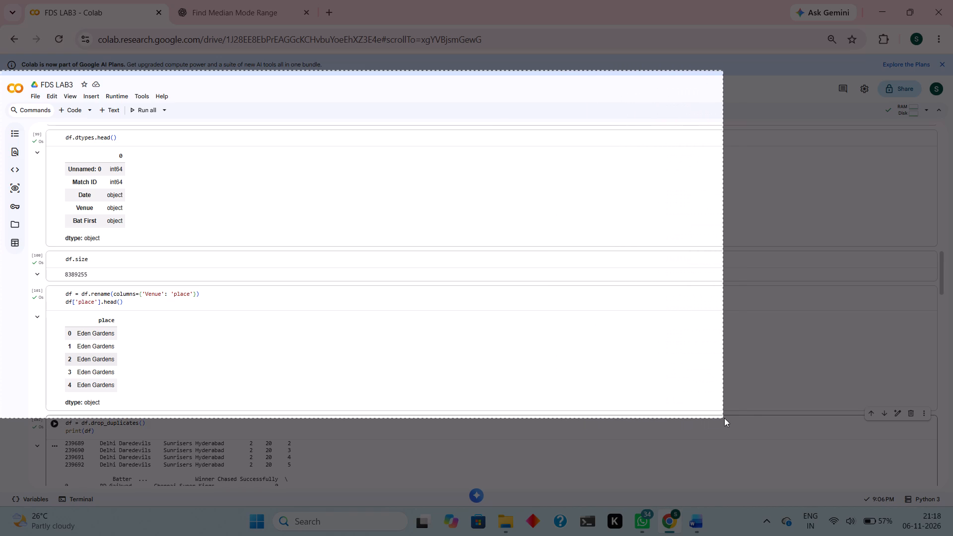
pyautogui.moveTo(724, 418); pyautogui.dragTo(890, 418)
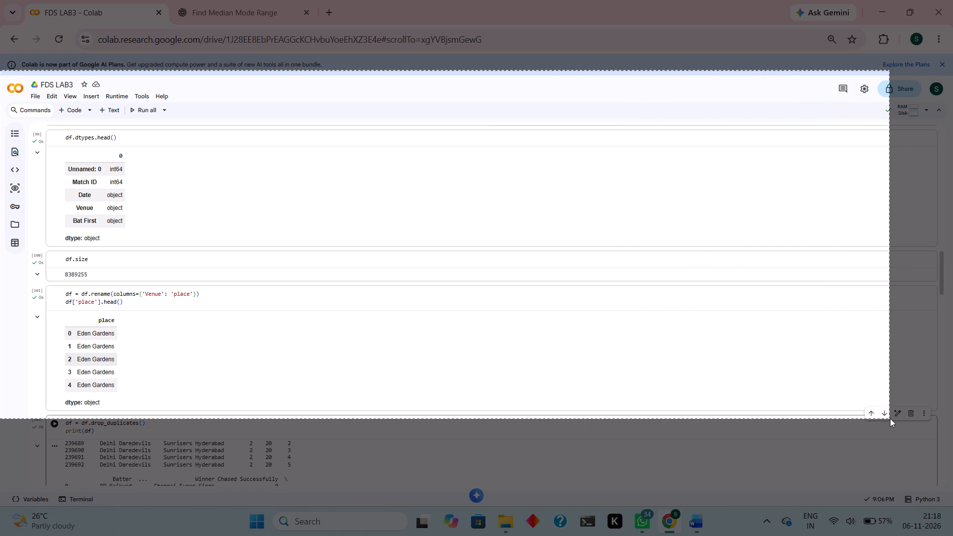
pyautogui.moveTo(890, 418); pyautogui.dragTo(952, 421)
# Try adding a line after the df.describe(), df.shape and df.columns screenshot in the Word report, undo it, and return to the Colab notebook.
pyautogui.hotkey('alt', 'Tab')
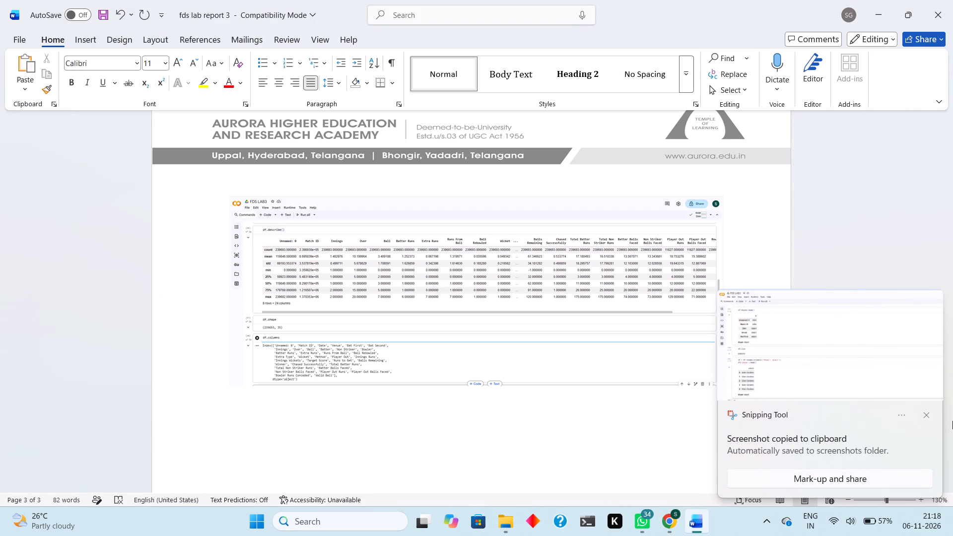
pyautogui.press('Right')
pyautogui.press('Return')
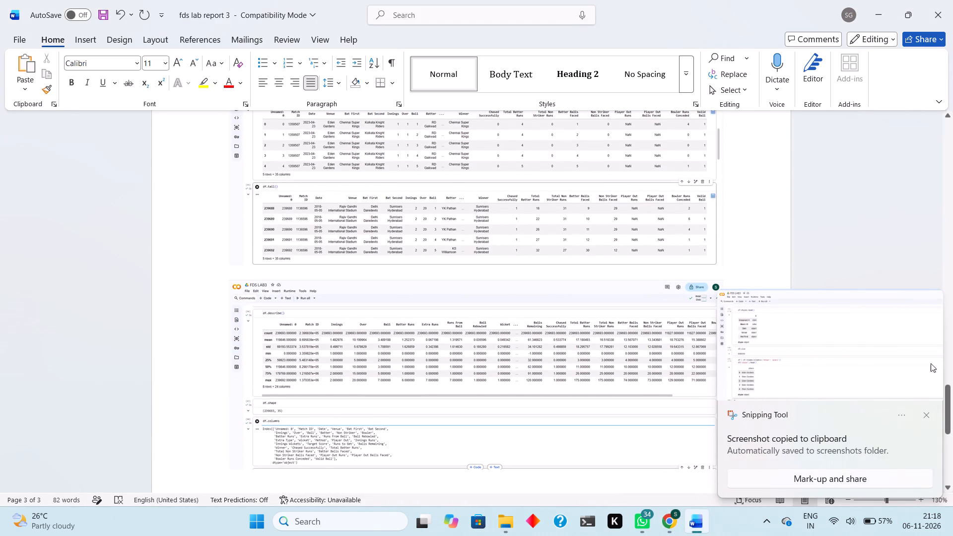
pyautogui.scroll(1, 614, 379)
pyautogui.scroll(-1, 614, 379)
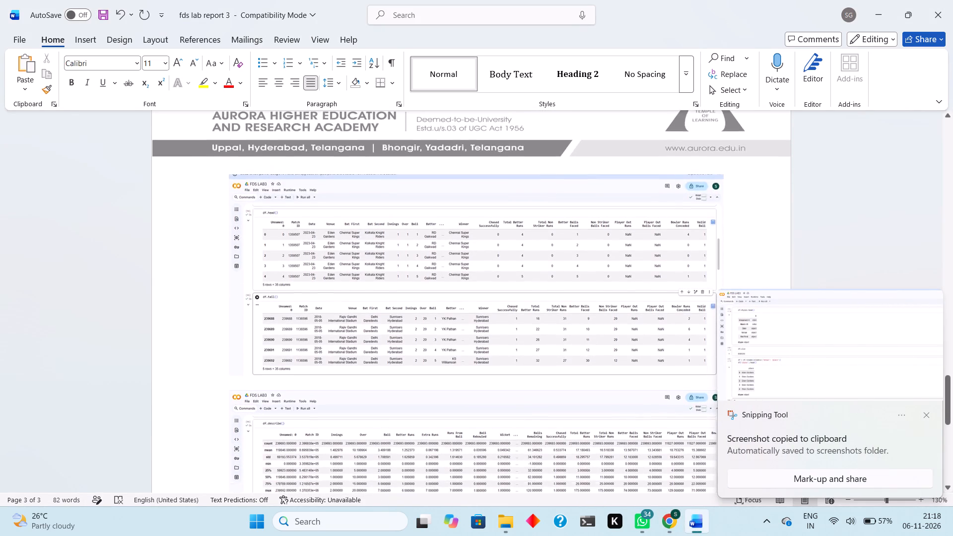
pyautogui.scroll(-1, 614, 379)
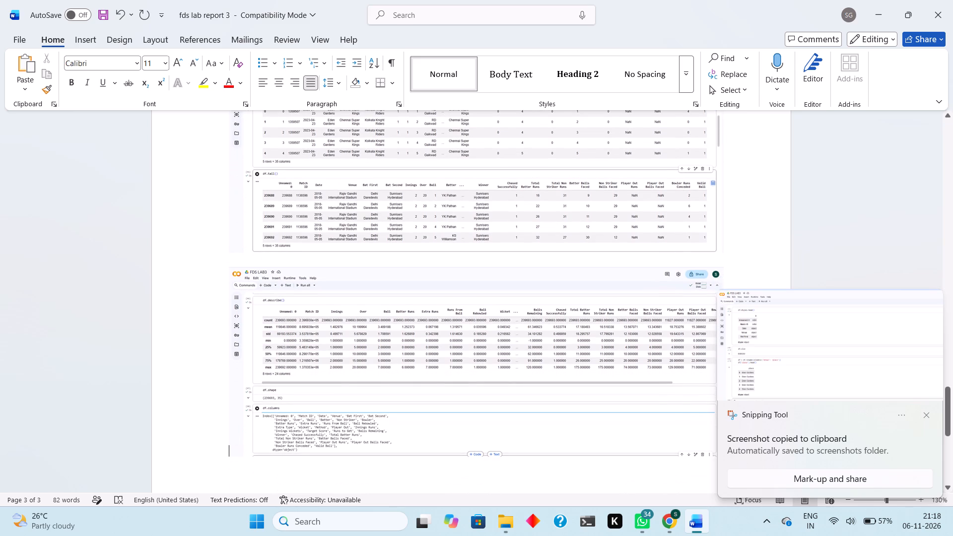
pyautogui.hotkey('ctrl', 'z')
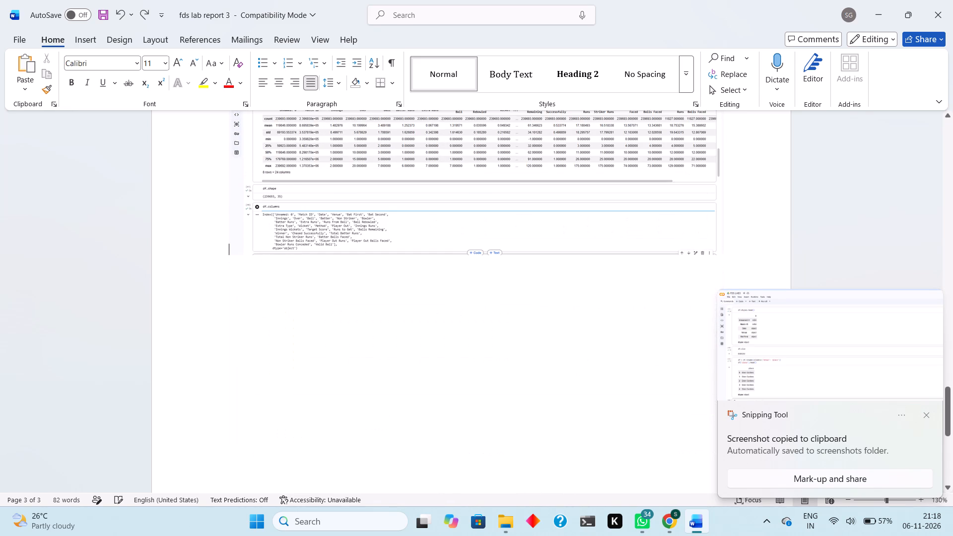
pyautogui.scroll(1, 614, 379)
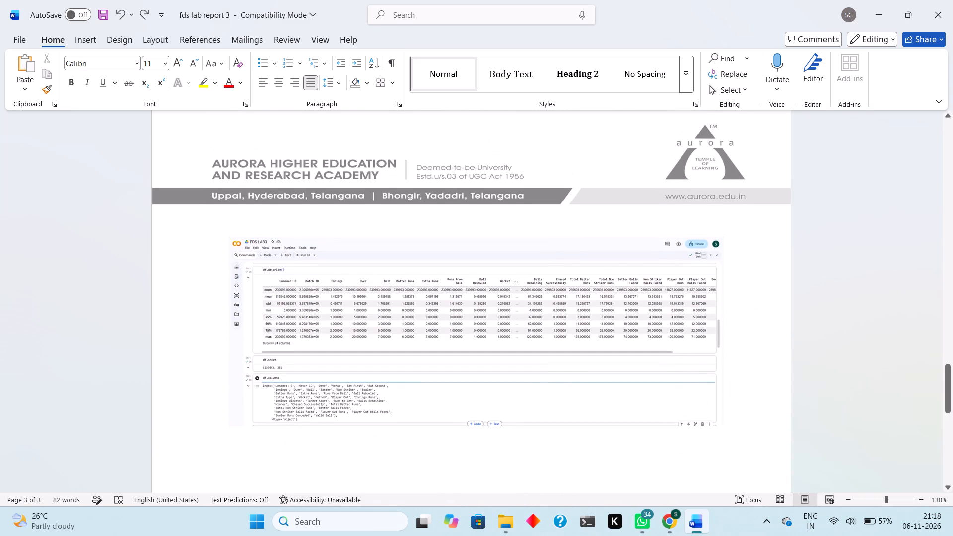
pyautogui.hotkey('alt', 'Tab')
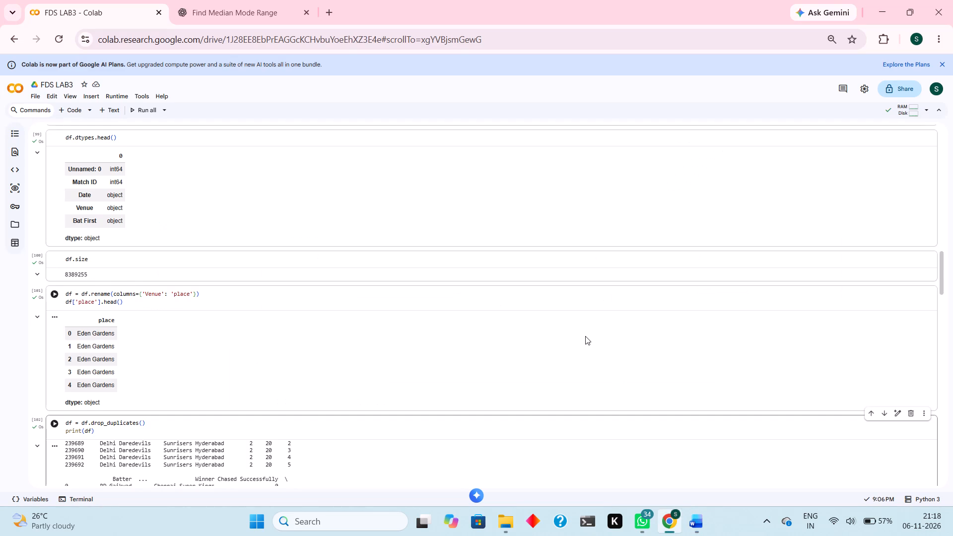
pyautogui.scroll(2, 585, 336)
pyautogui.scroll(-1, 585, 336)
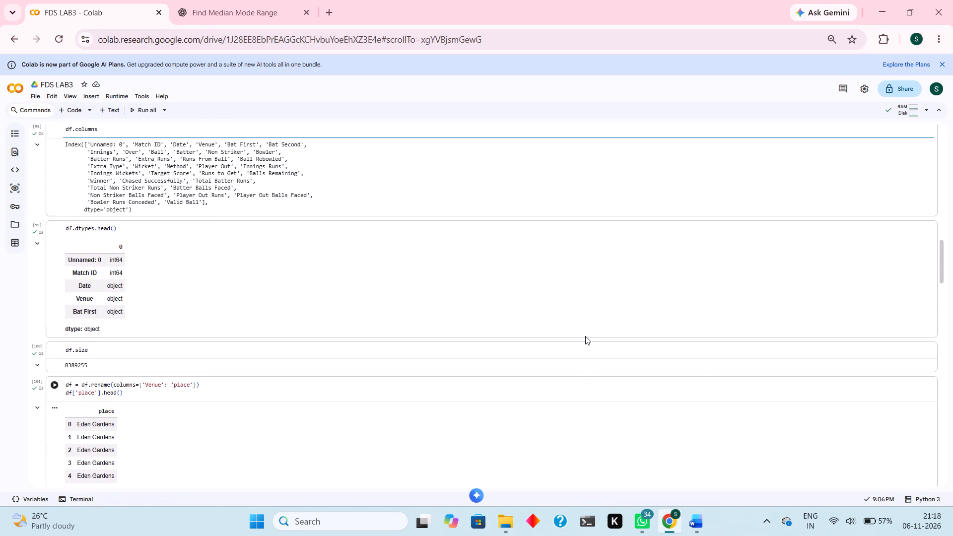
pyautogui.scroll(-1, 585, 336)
# Switch to the Word report and paste the df.dtypes.head(), df.size and df.rename() screenshot below the df.describe(), df.shape and df.columns one.
pyautogui.hotkey('alt', 'Tab')
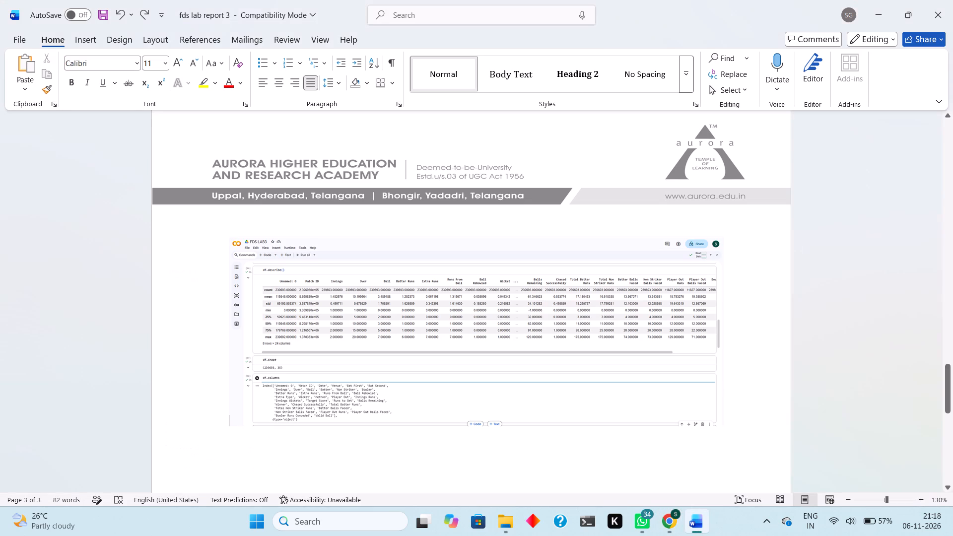
pyautogui.press('Right')
pyautogui.hotkey('ctrl', 'v')
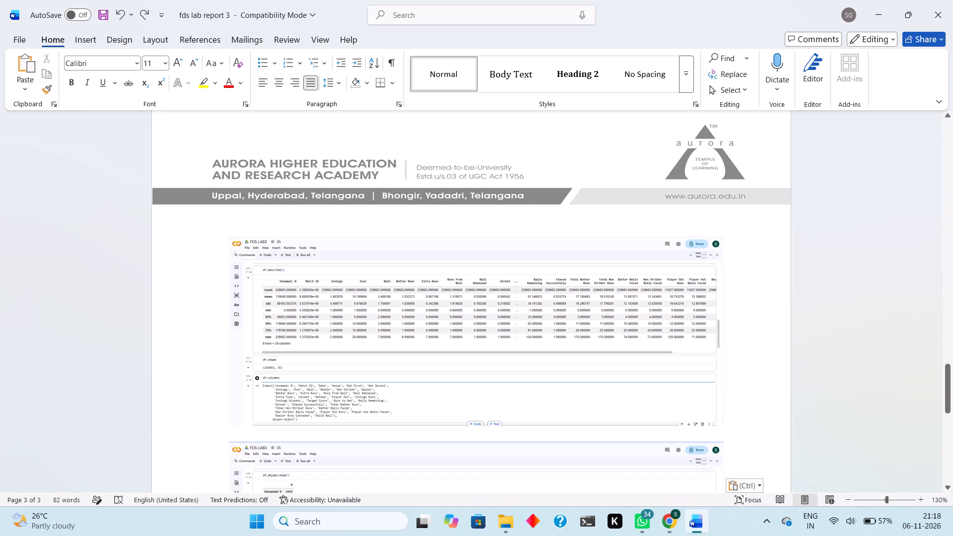
# Review the report from the code screenshots through the OUTPUT section down to the newly pasted df.dtypes.head() screenshot.
pyautogui.scroll(-2, 599, 326)
pyautogui.scroll(1, 599, 326)
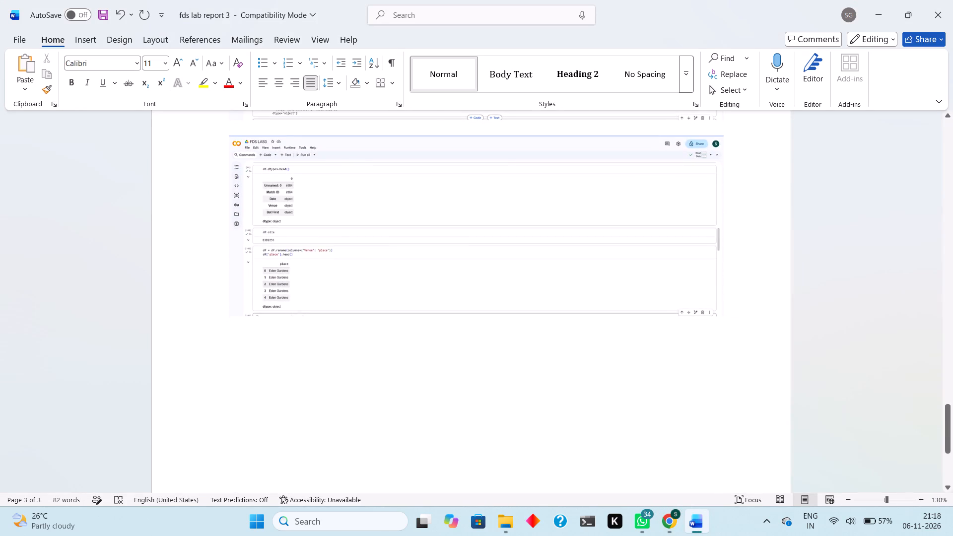
pyautogui.scroll(3, 599, 326)
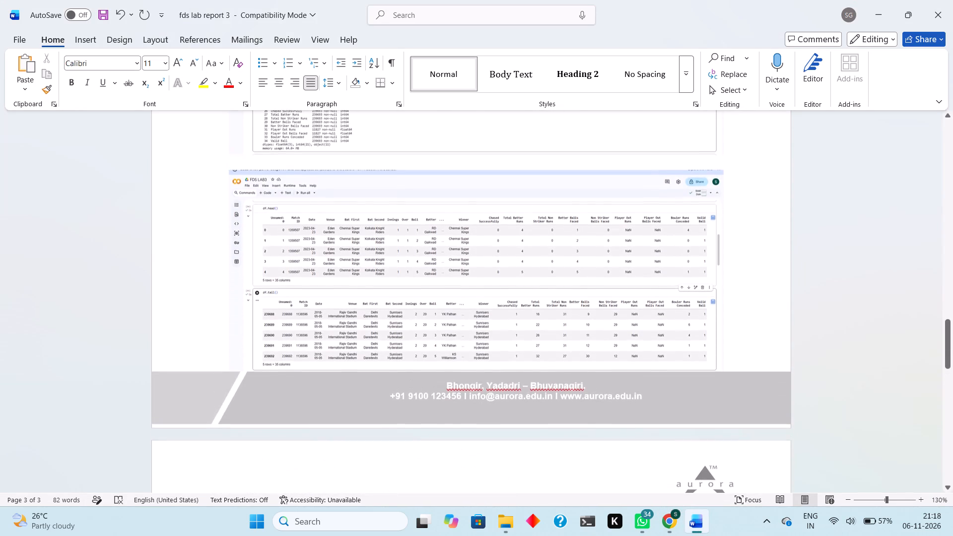
pyautogui.scroll(2, 599, 326)
pyautogui.scroll(-1, 599, 326)
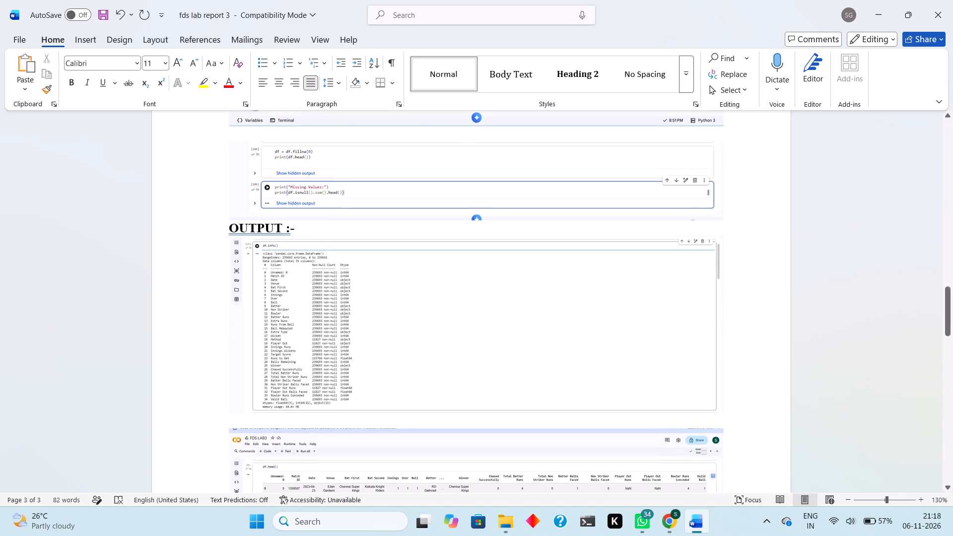
pyautogui.scroll(-1, 599, 326)
pyautogui.scroll(1, 599, 326)
pyautogui.scroll(-2, 599, 326)
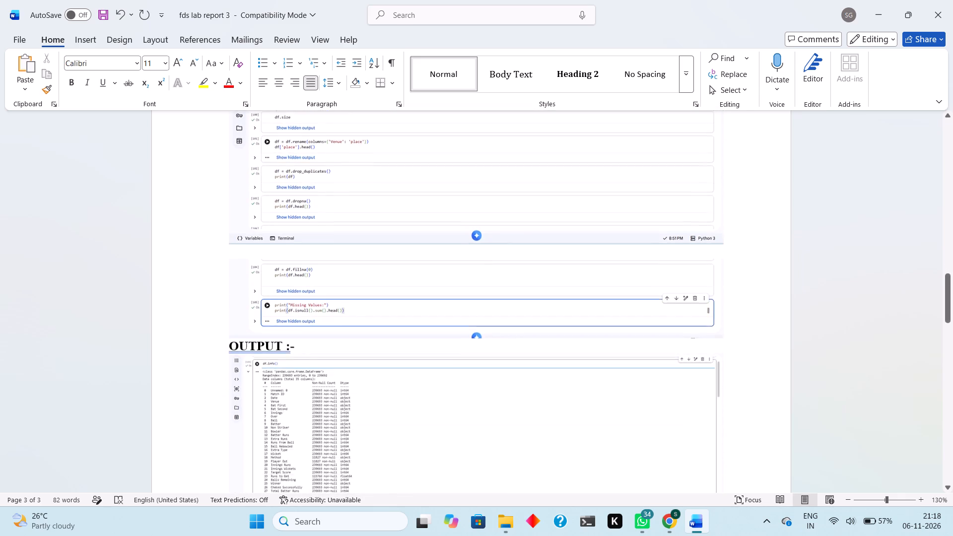
pyautogui.scroll(-3, 599, 326)
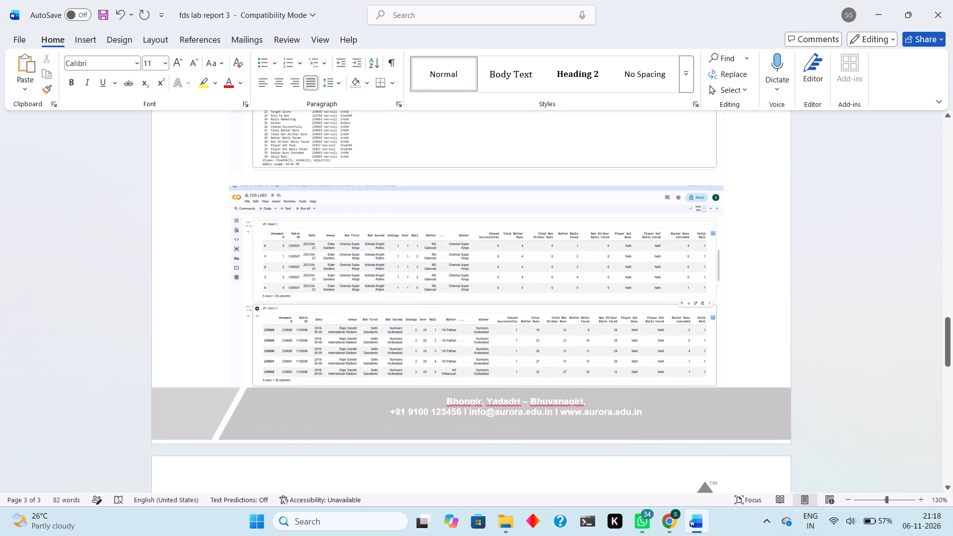
pyautogui.scroll(-1, 599, 326)
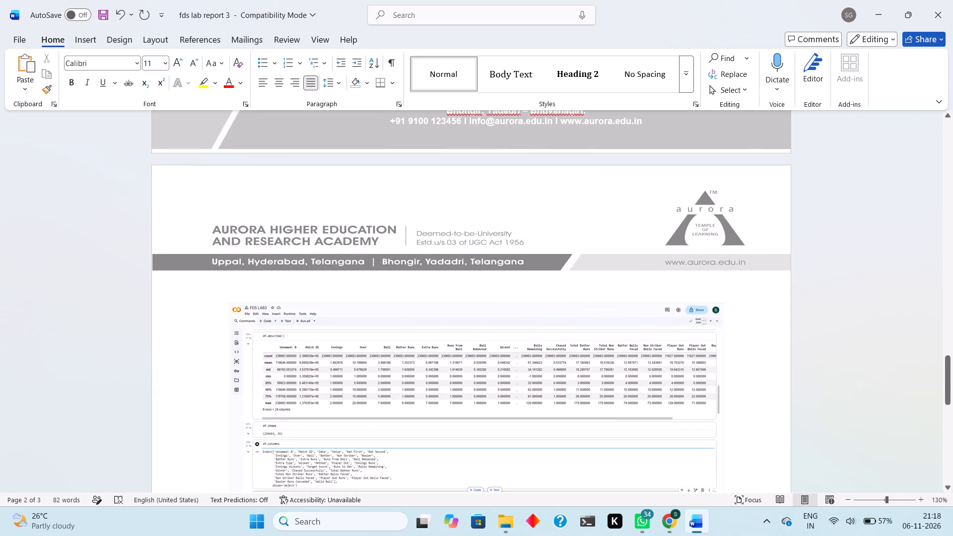
pyautogui.scroll(-1, 599, 326)
pyautogui.scroll(3, 599, 326)
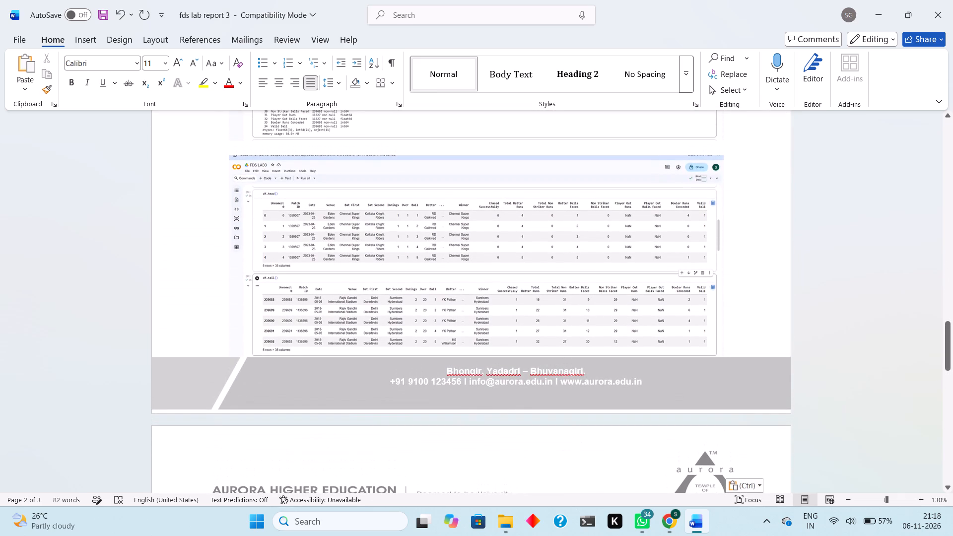
pyautogui.scroll(-3, 557, 261)
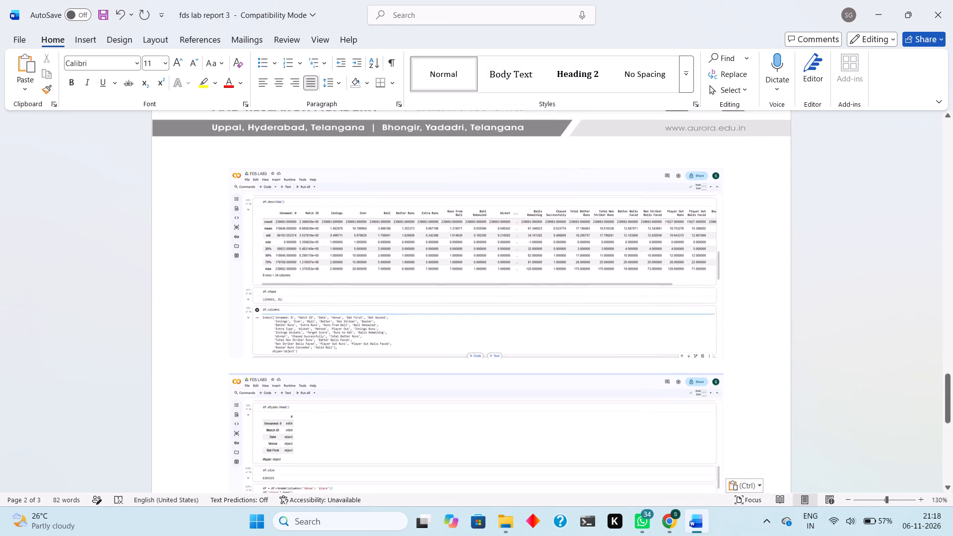
pyautogui.scroll(-2, 557, 261)
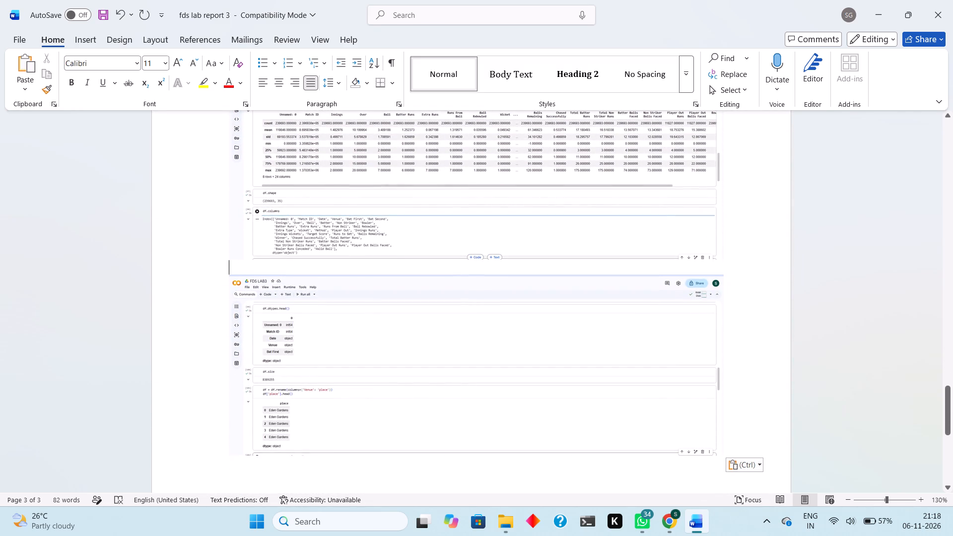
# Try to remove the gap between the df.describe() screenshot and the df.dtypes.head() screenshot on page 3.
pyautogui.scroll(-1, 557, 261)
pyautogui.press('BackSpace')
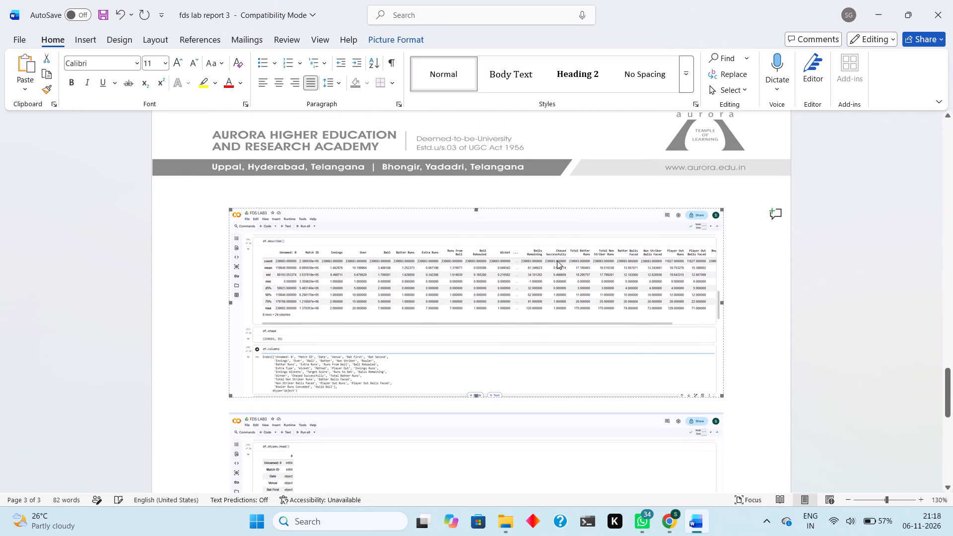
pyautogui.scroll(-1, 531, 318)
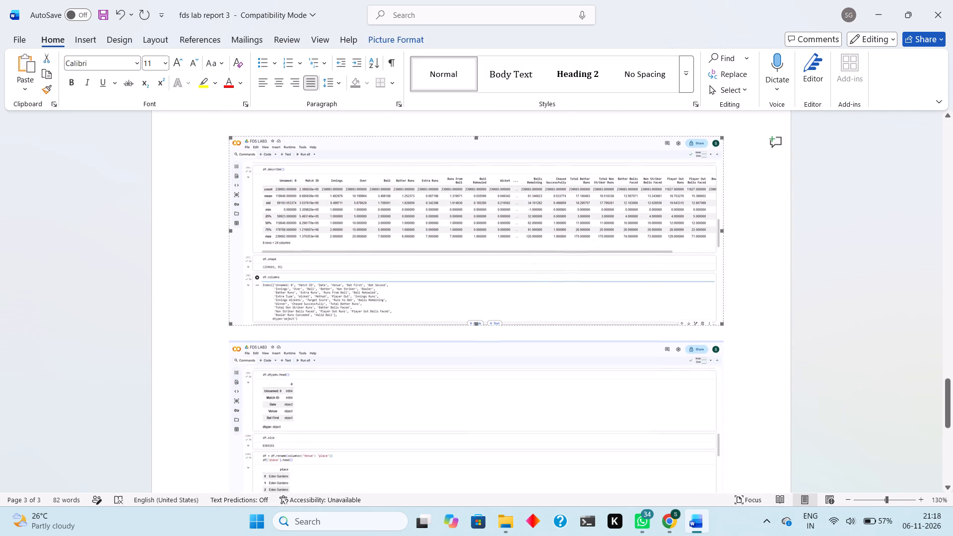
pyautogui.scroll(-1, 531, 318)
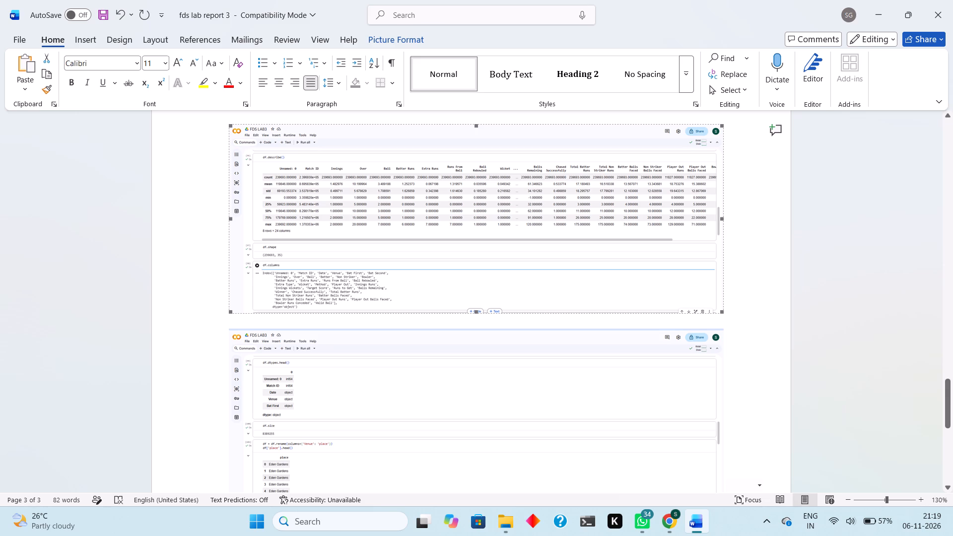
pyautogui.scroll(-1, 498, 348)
# Compare the Colab notebook's df.dtypes.head(), df.size and df.rename() cells with the screenshots in the Word report, ending in Colab.
pyautogui.hotkey('alt', 'Tab')
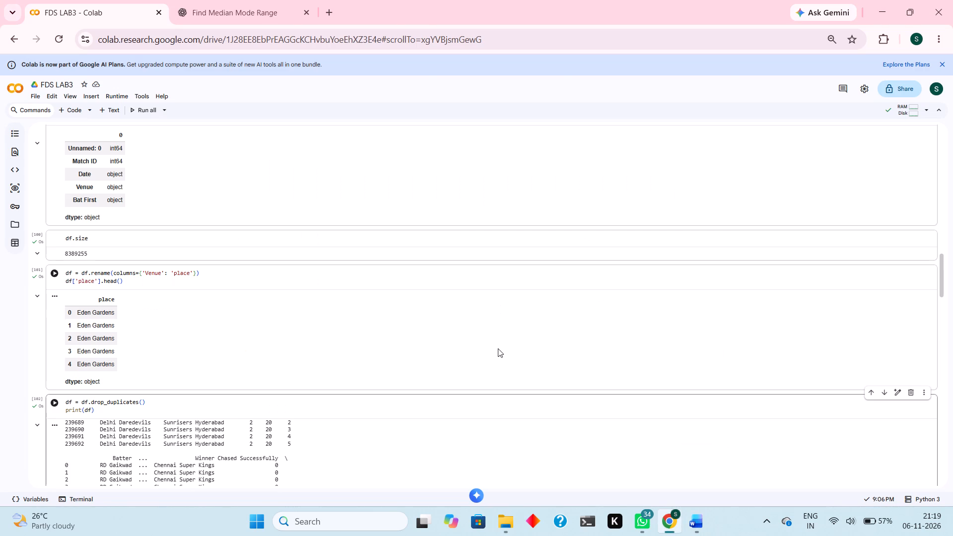
pyautogui.hotkey('alt', 'Tab')
pyautogui.hotkey('alt', 'Tab')
pyautogui.scroll(3, 498, 348)
pyautogui.scroll(-1, 498, 348)
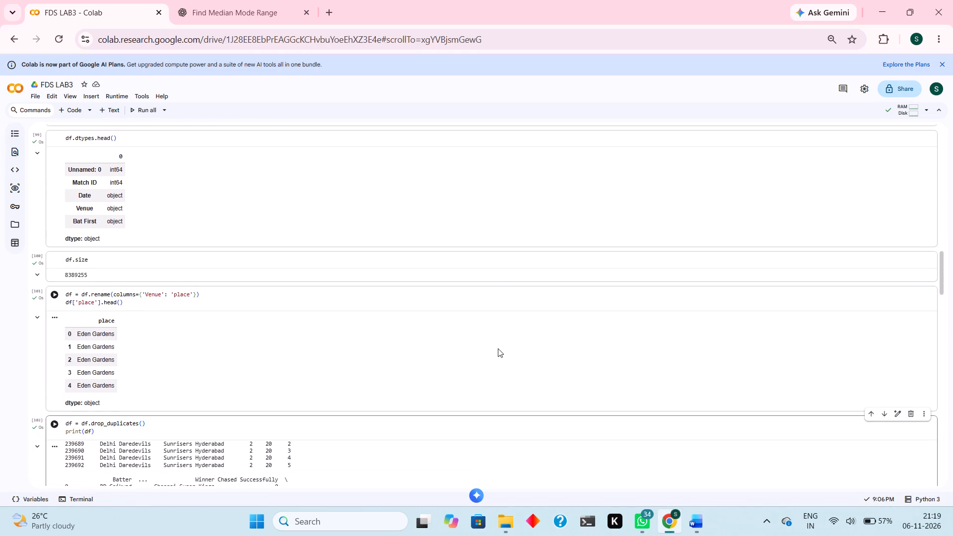
pyautogui.scroll(-1, 498, 348)
pyautogui.hotkey('alt', 'Tab')
pyautogui.hotkey('alt', 'Tab')
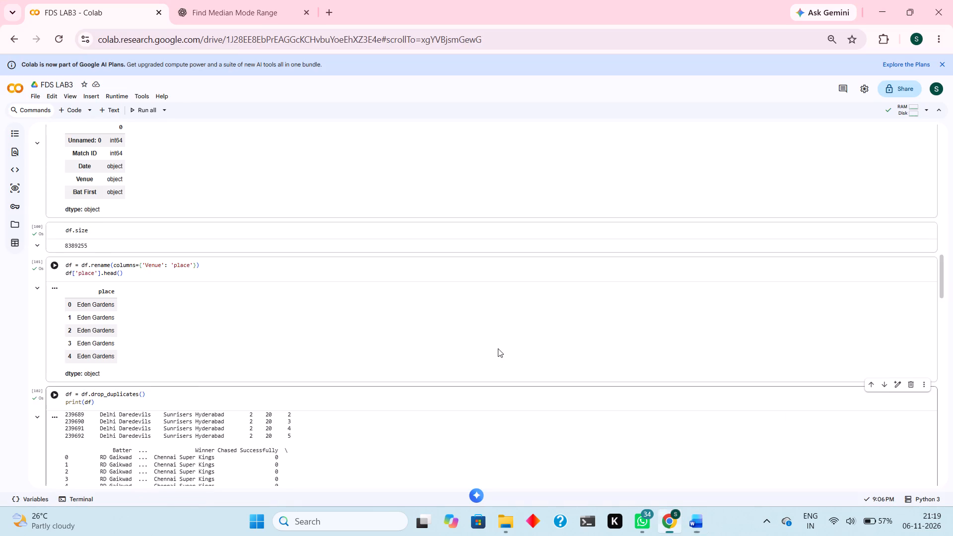
# Examine the df.drop_duplicates() cell and its output in Colab down to the df.dropna() cell, and bring its code back into view.
pyautogui.scroll(-4, 498, 348)
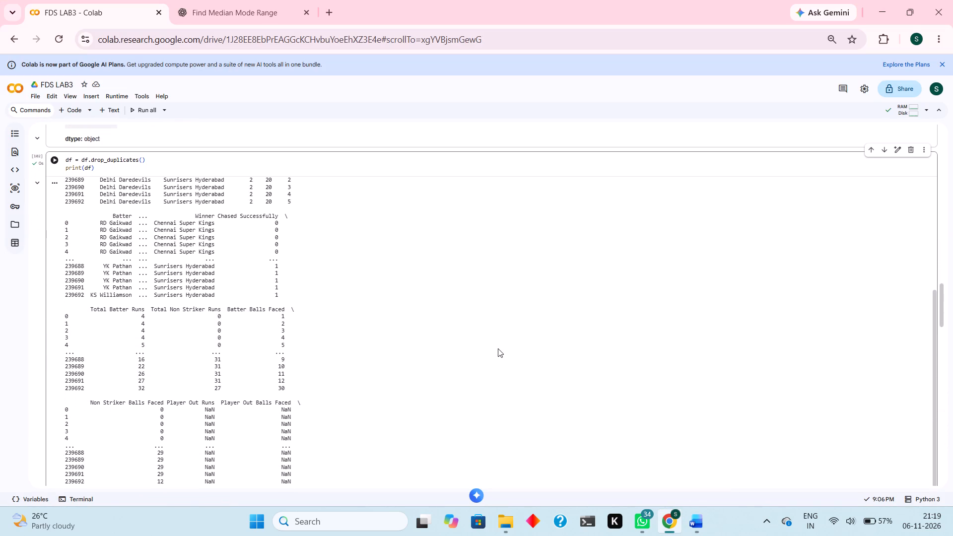
pyautogui.scroll(-3, 498, 348)
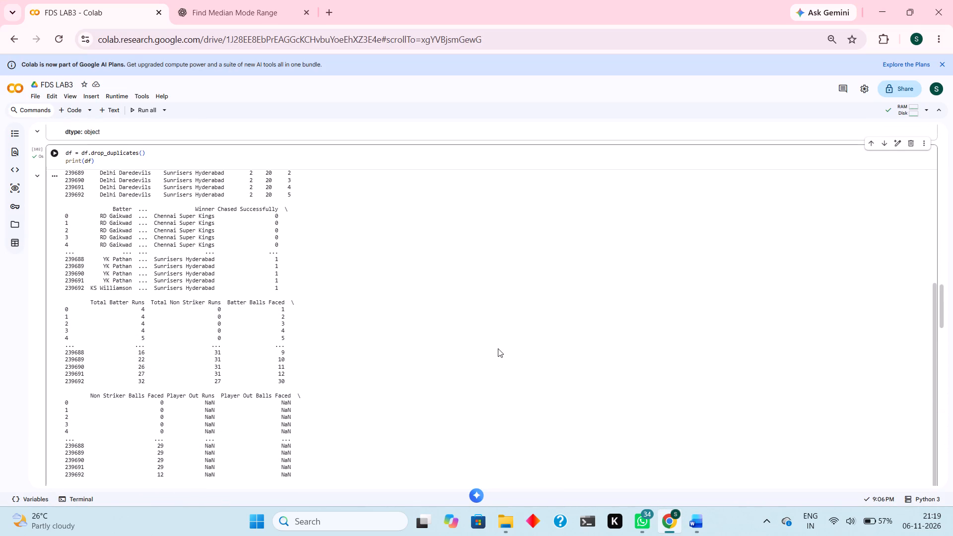
pyautogui.scroll(-1, 498, 348)
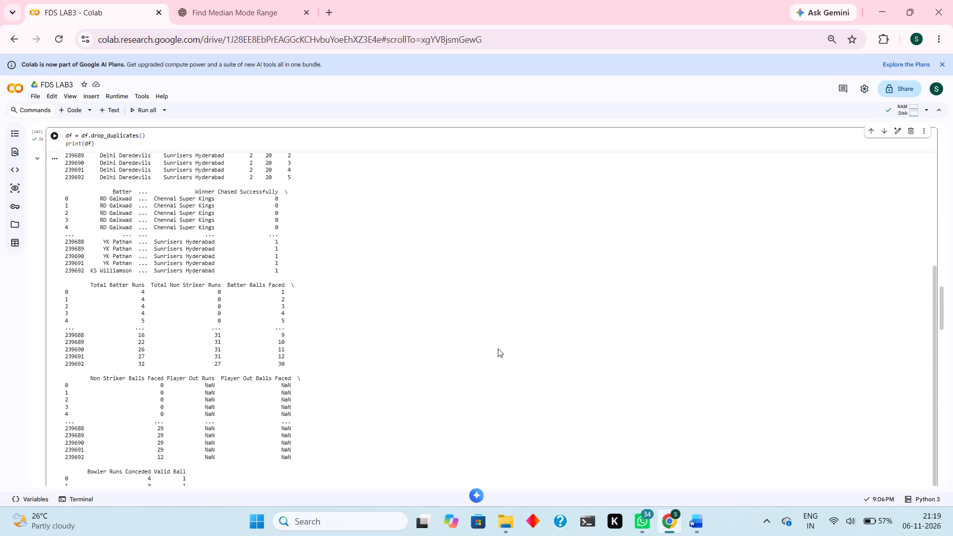
pyautogui.scroll(-6, 498, 348)
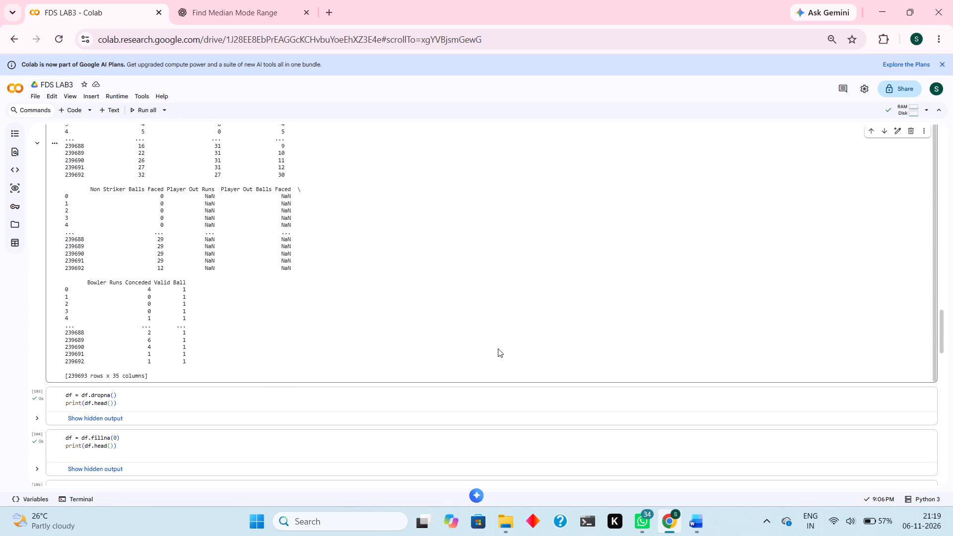
pyautogui.scroll(2, 498, 348)
pyautogui.scroll(-2, 498, 348)
pyautogui.scroll(2, 446, 438)
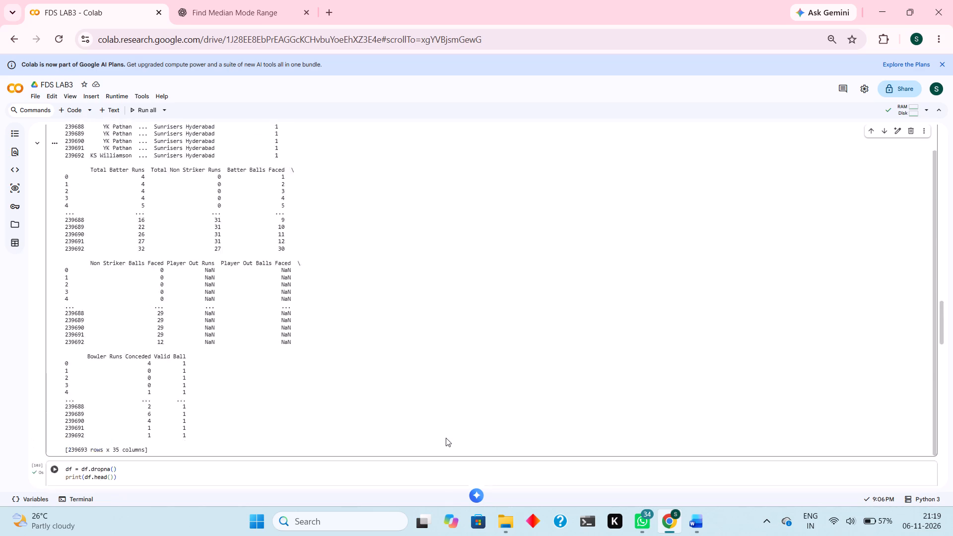
pyautogui.scroll(2, 446, 438)
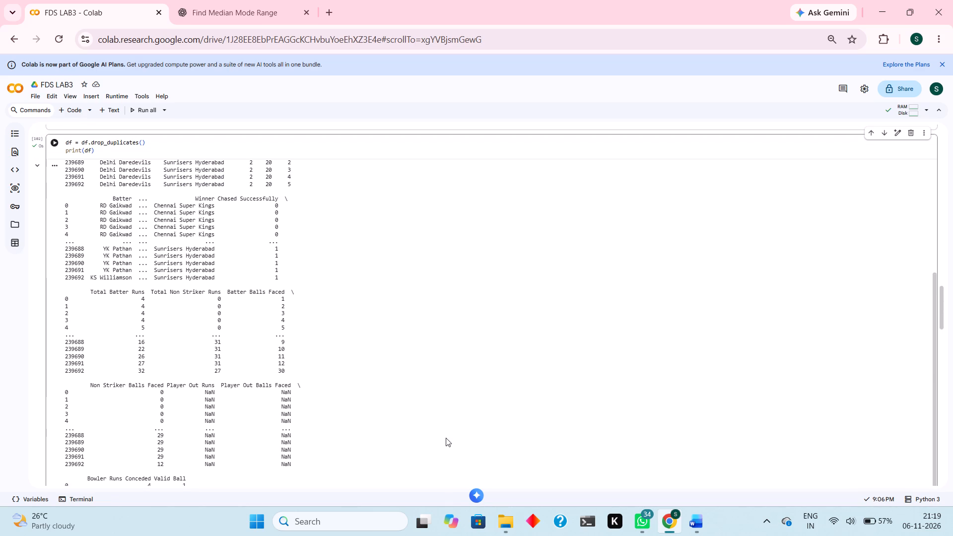
pyautogui.scroll(1, 446, 438)
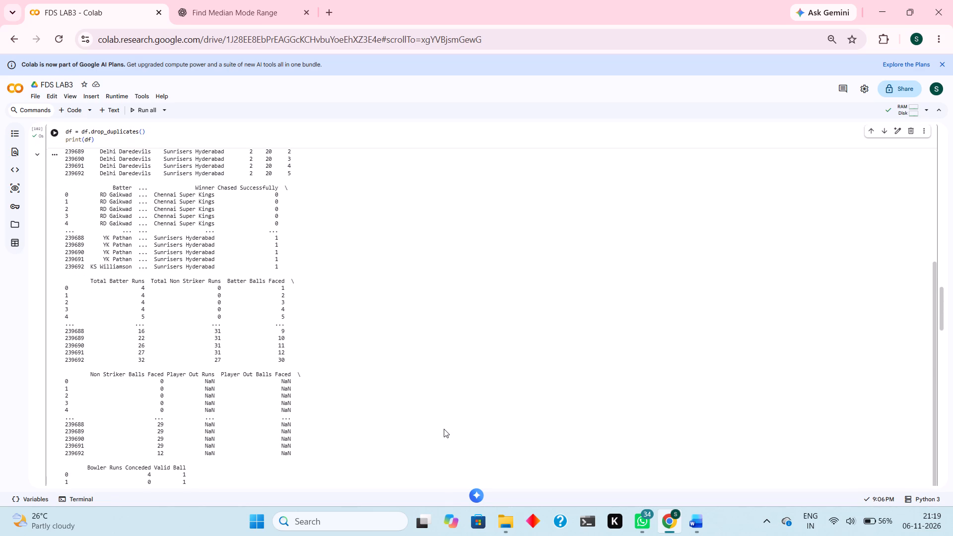
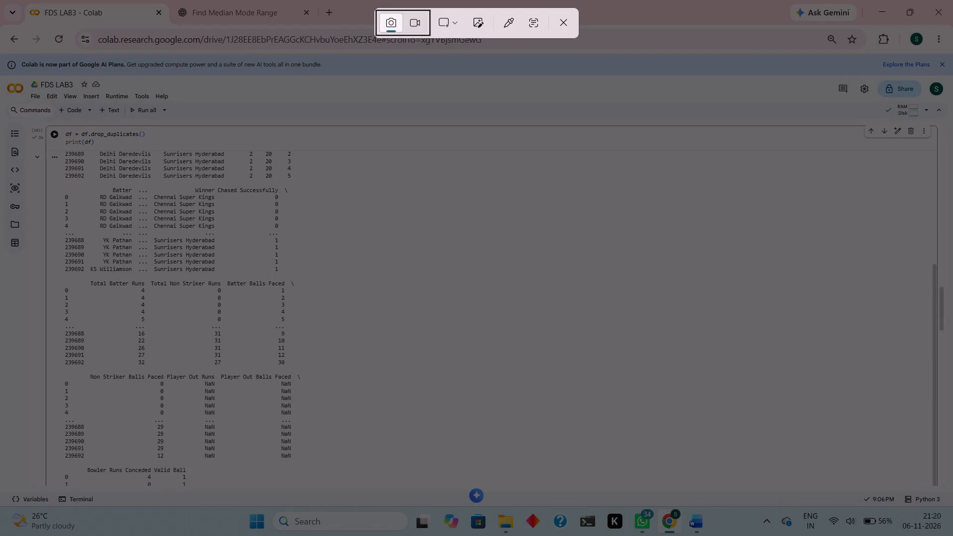
# Capture a screenshot of the Colab notebook area showing the df.drop_duplicates() code and its output across the full page width.
pyautogui.moveTo(0, 71); pyautogui.dragTo(318, 400)
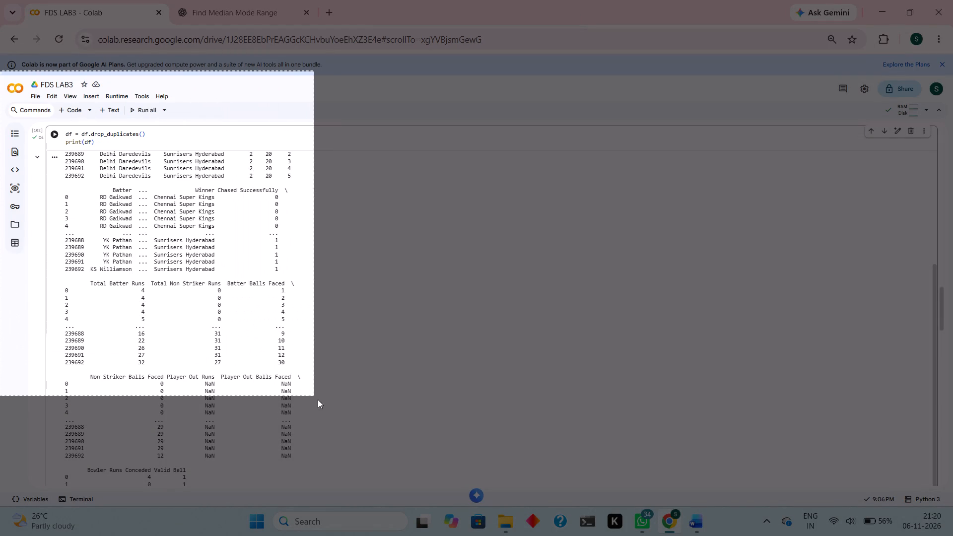
pyautogui.moveTo(318, 400); pyautogui.dragTo(439, 499)
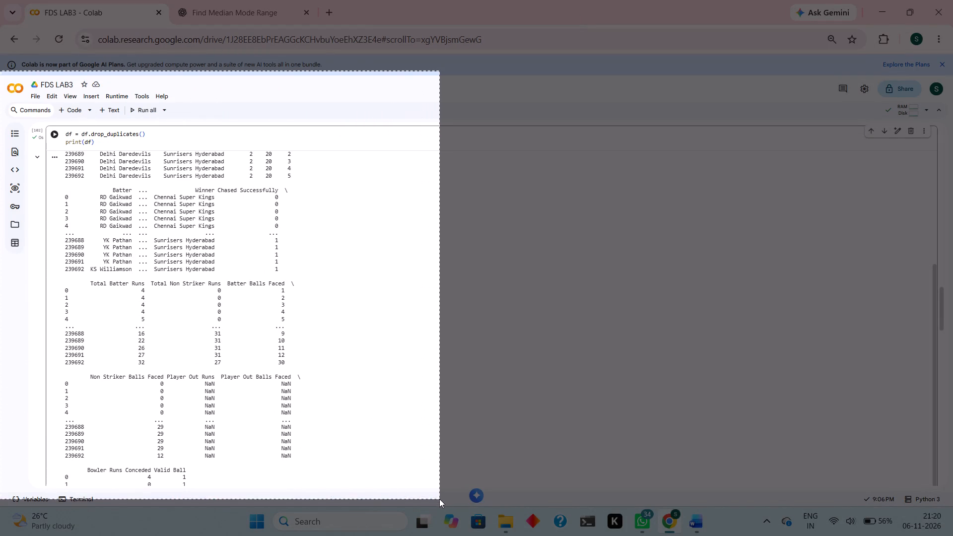
pyautogui.moveTo(439, 499); pyautogui.dragTo(616, 507)
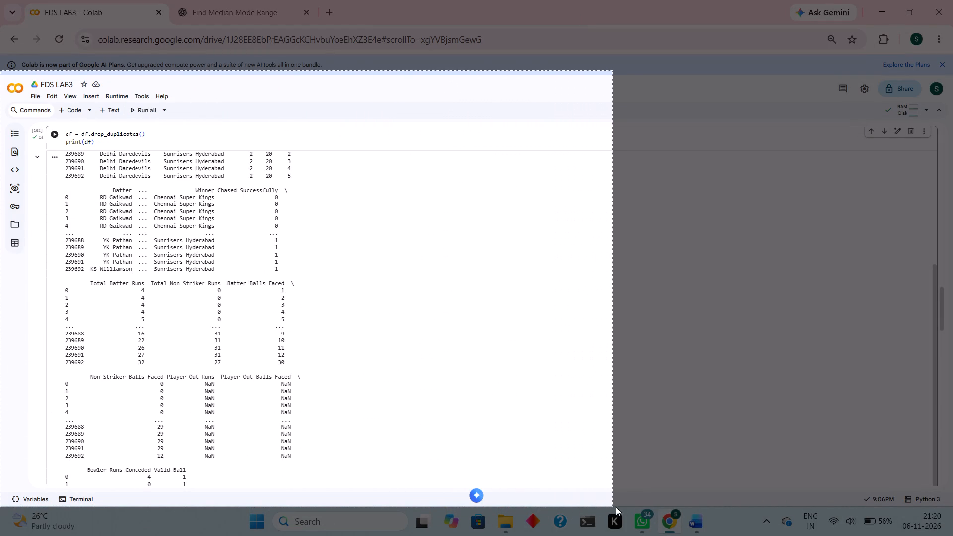
pyautogui.moveTo(616, 507); pyautogui.dragTo(781, 507)
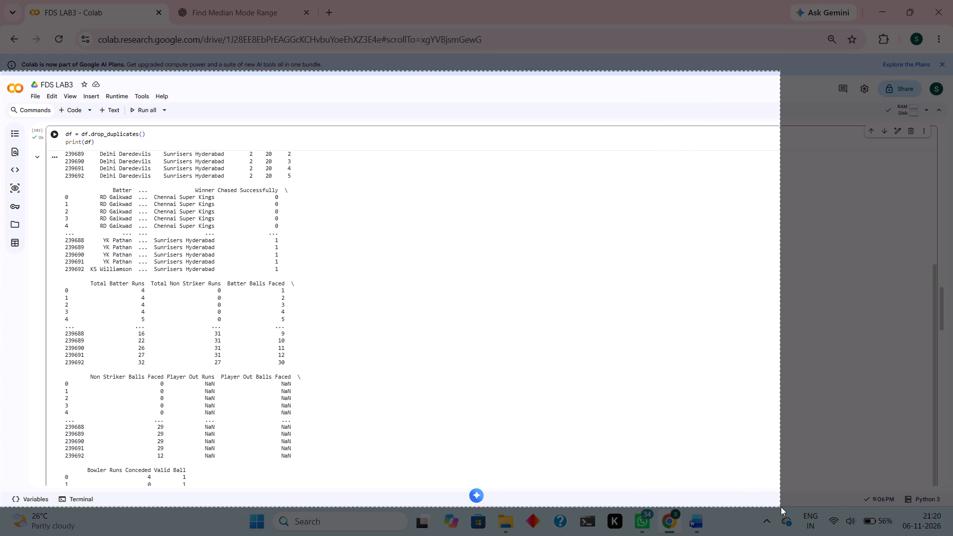
pyautogui.moveTo(781, 507); pyautogui.dragTo(948, 507)
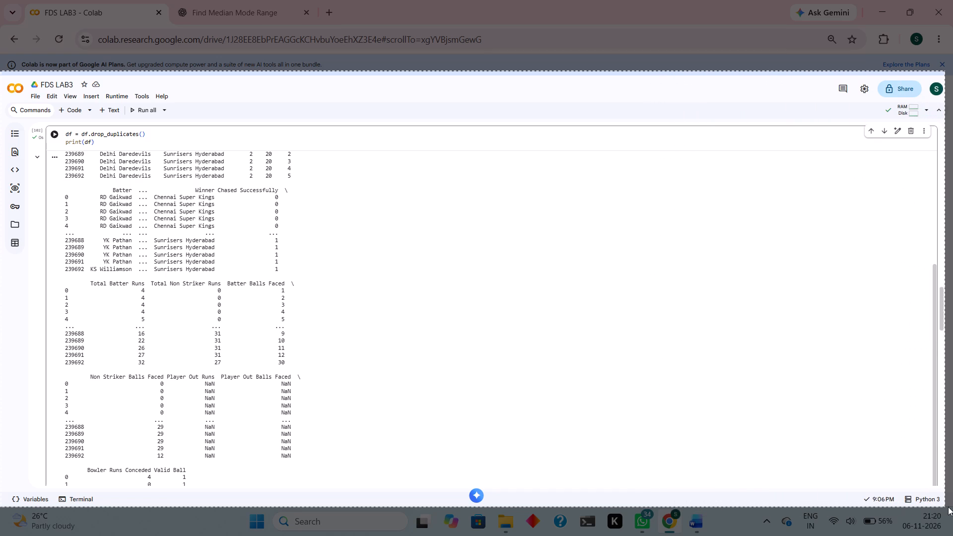
pyautogui.moveTo(948, 507); pyautogui.dragTo(952, 507)
# Switch to the Word report and paste the df.drop_duplicates() screenshot directly below the df.rename() screenshot on page 3.
pyautogui.hotkey('alt', 'Tab')
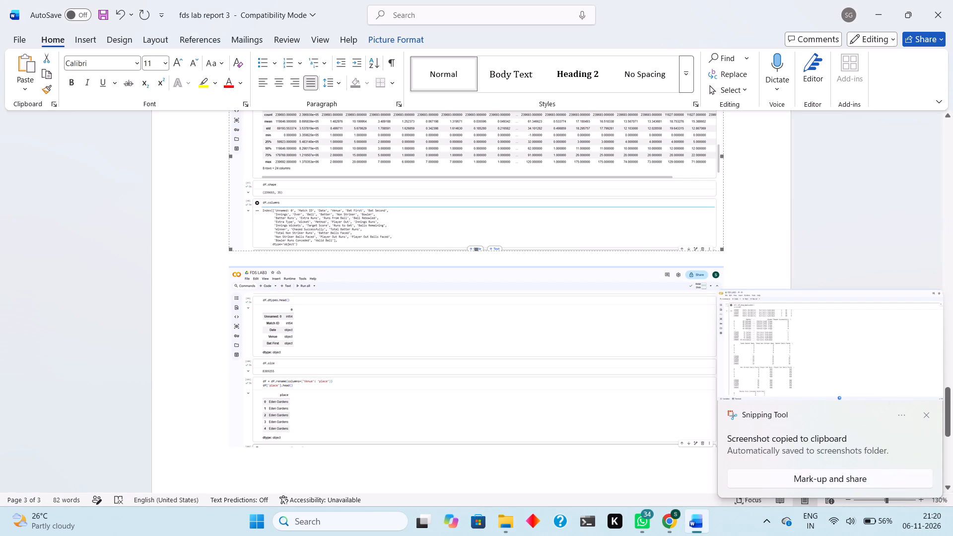
pyautogui.scroll(-2, 708, 420)
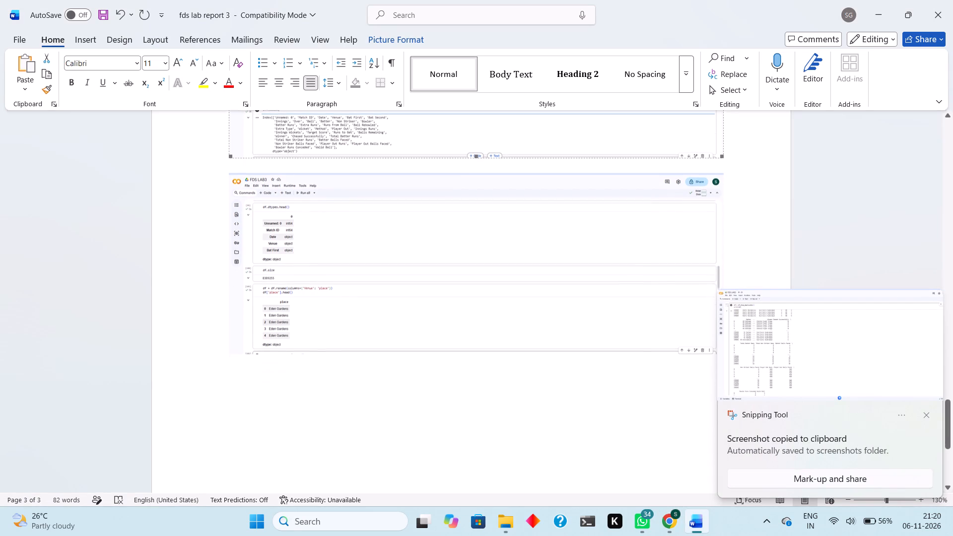
pyautogui.click(672, 417)
pyautogui.press('Up')
pyautogui.press('Up')
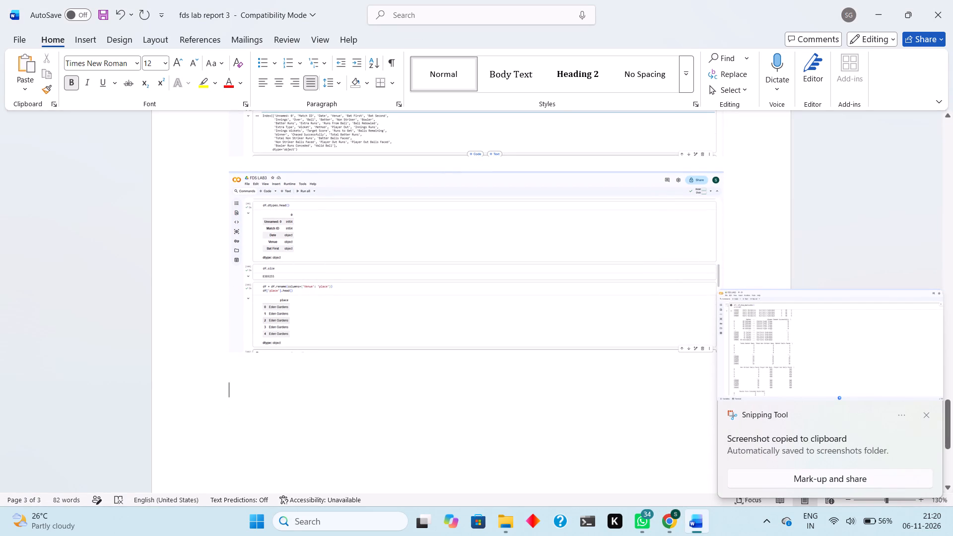
pyautogui.press('Up')
pyautogui.press('Up')
pyautogui.hotkey('ctrl', 'v')
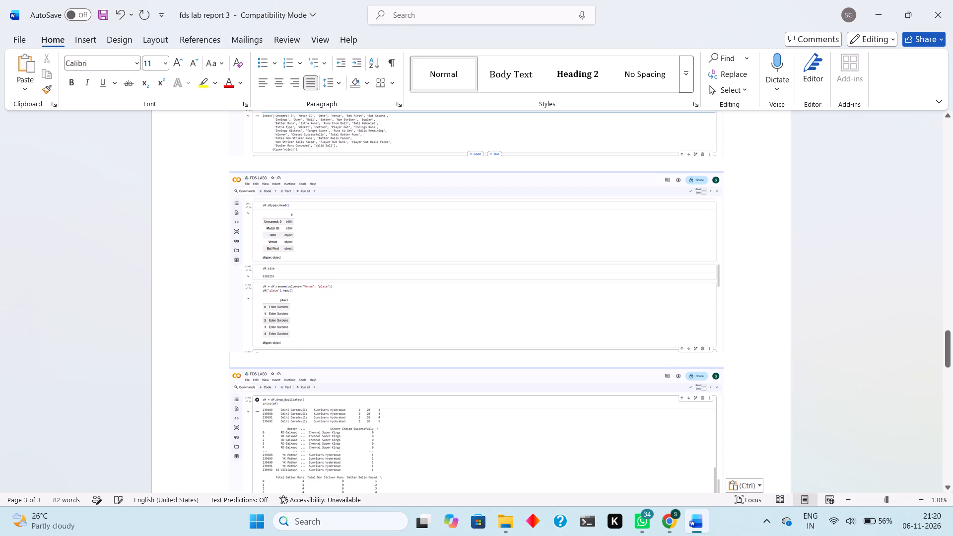
# Return to Colab and show the hidden output of the df.dropna() cell, keeping the df.fillna(0) output hidden.
pyautogui.hotkey('alt', 'Tab')
pyautogui.scroll(-2, 650, 395)
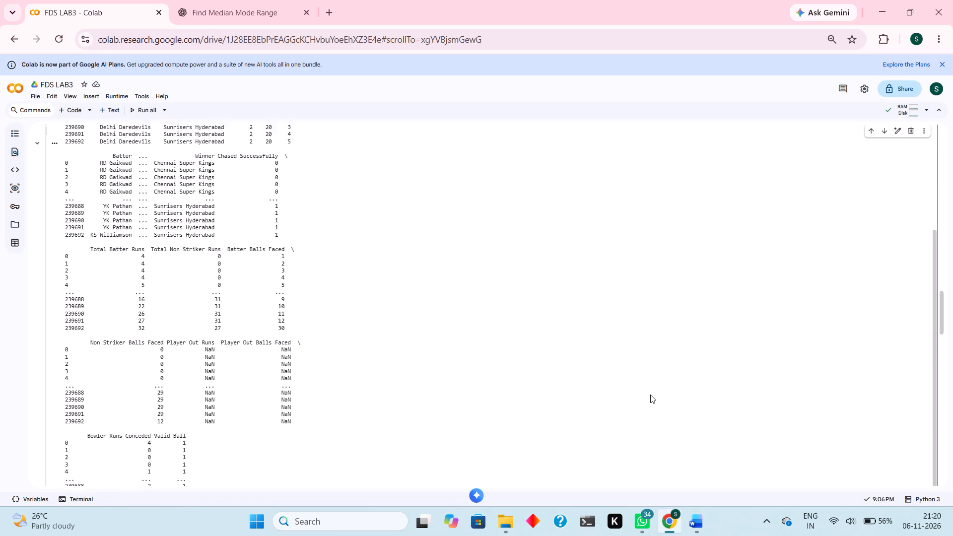
pyautogui.scroll(-6, 650, 395)
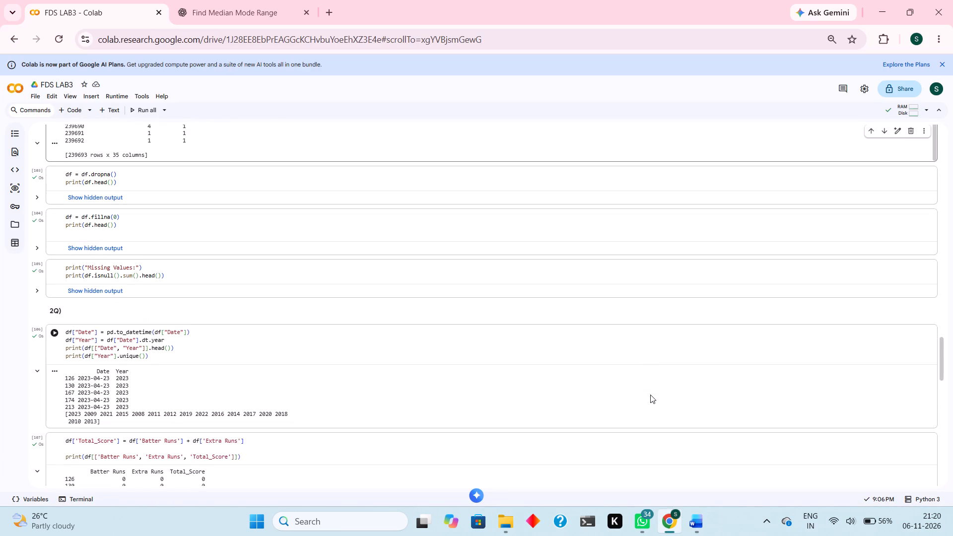
pyautogui.scroll(-1, 650, 395)
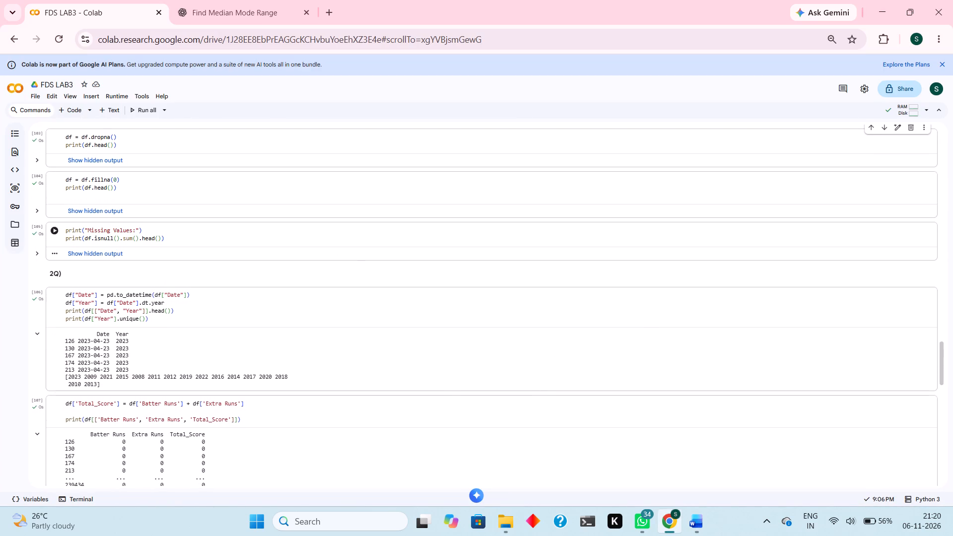
pyautogui.click(37, 162)
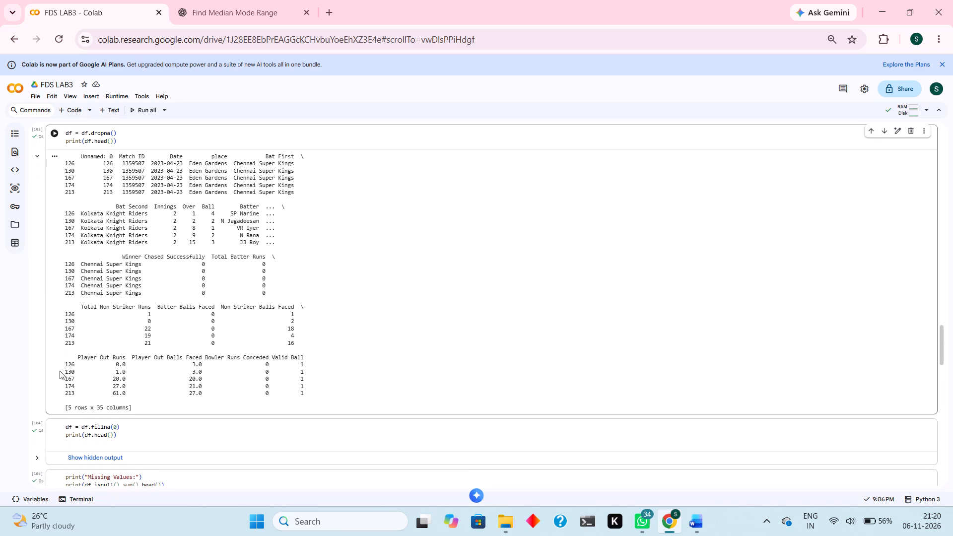
pyautogui.click(37, 452)
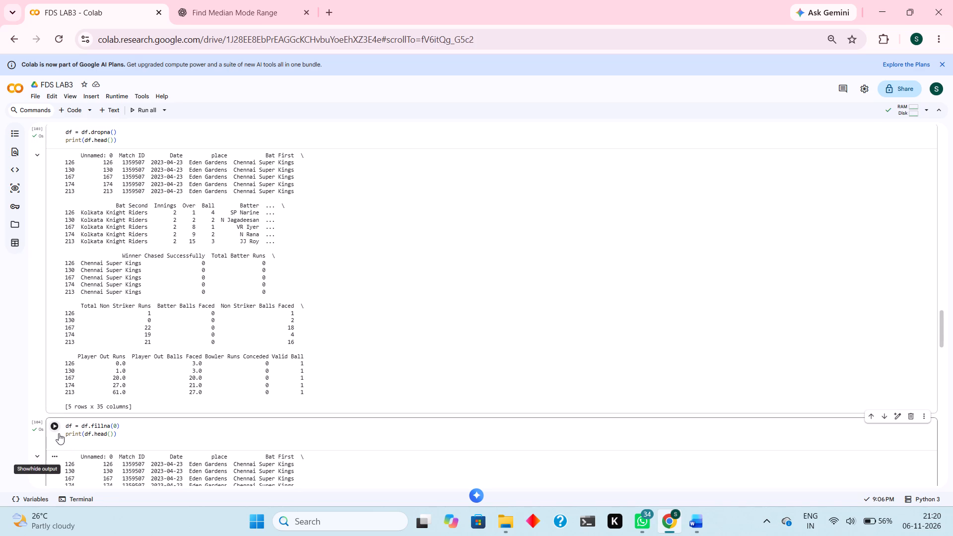
pyautogui.click(39, 459)
pyautogui.scroll(1, 39, 459)
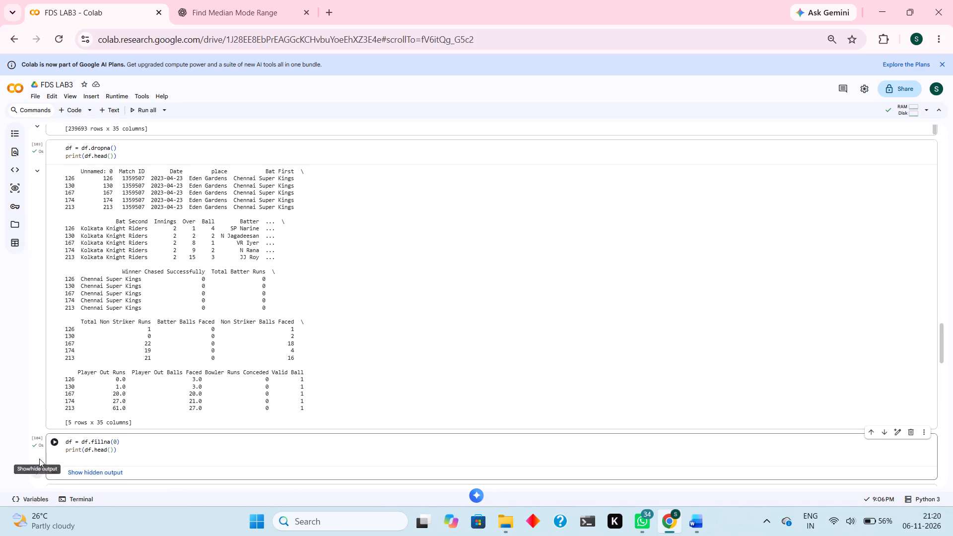
pyautogui.scroll(1, 39, 459)
pyautogui.scroll(-1, 39, 459)
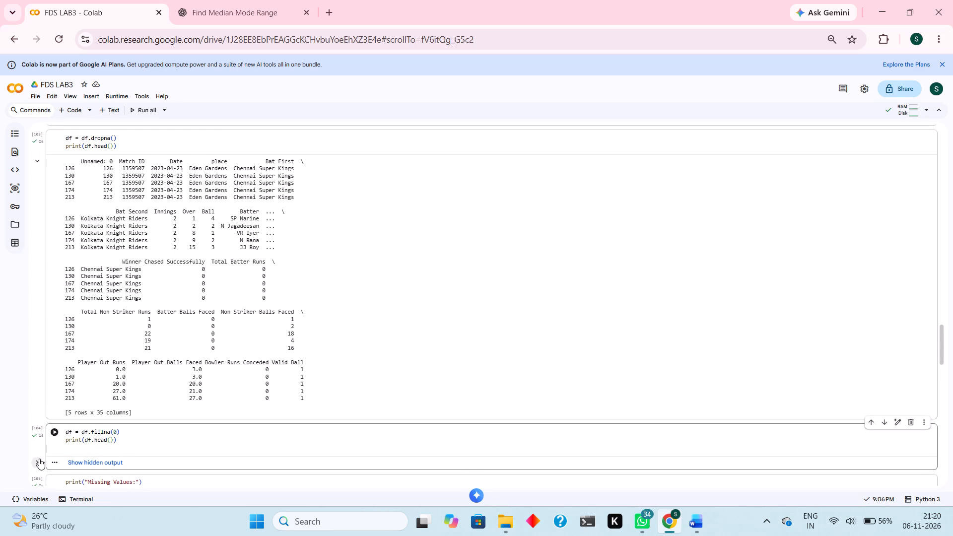
# Capture a full-width screenshot of the notebook header and the df.dropna() code with its complete output.
pyautogui.press('Print')
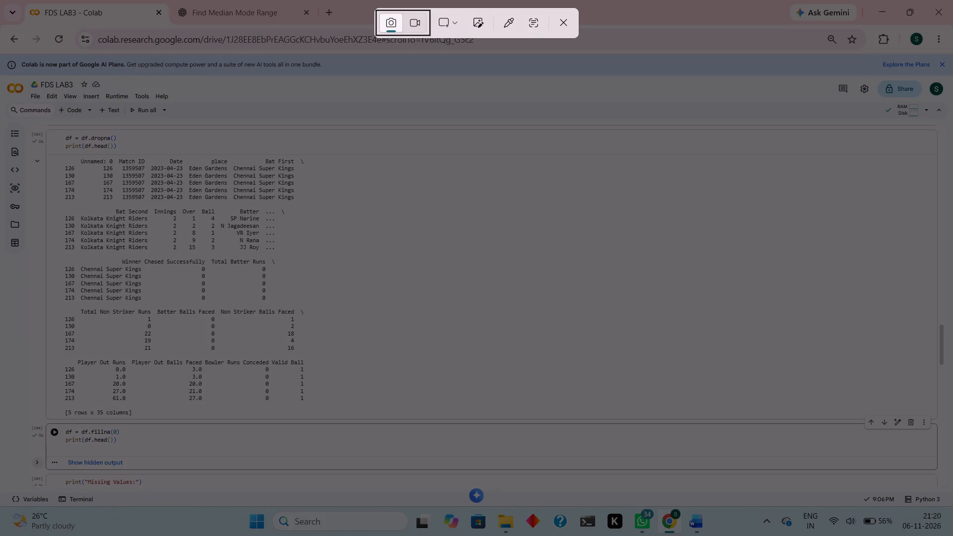
pyautogui.moveTo(0, 73); pyautogui.dragTo(161, 223)
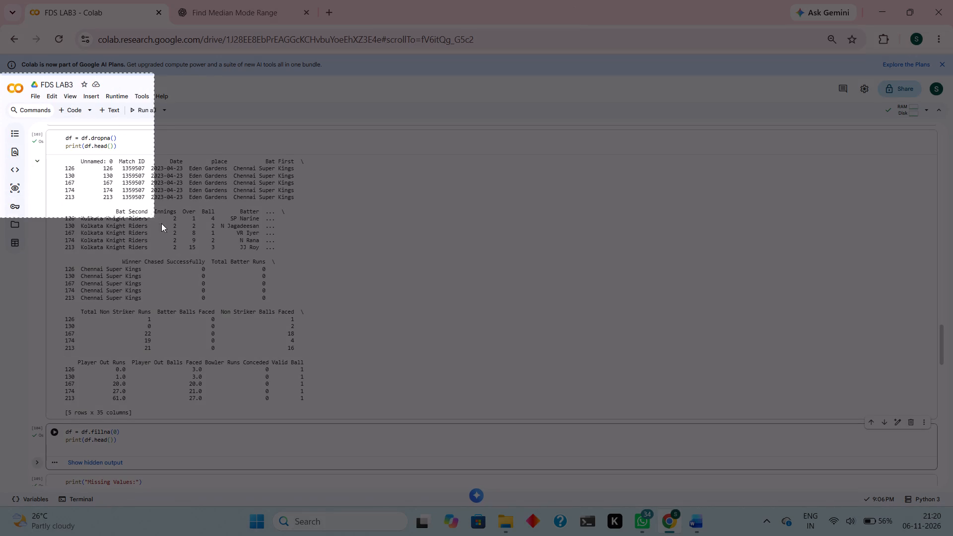
pyautogui.moveTo(161, 223); pyautogui.dragTo(359, 437)
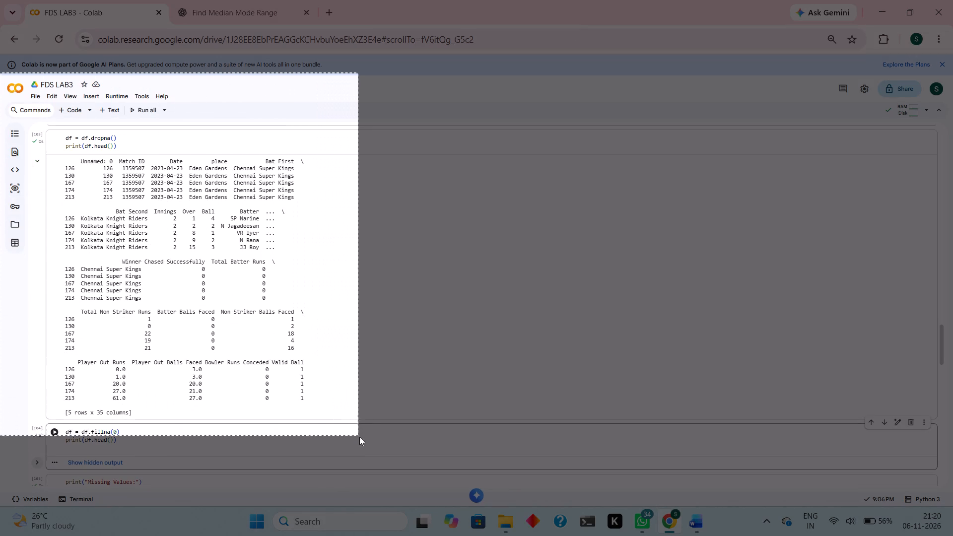
pyautogui.moveTo(359, 437); pyautogui.dragTo(539, 425)
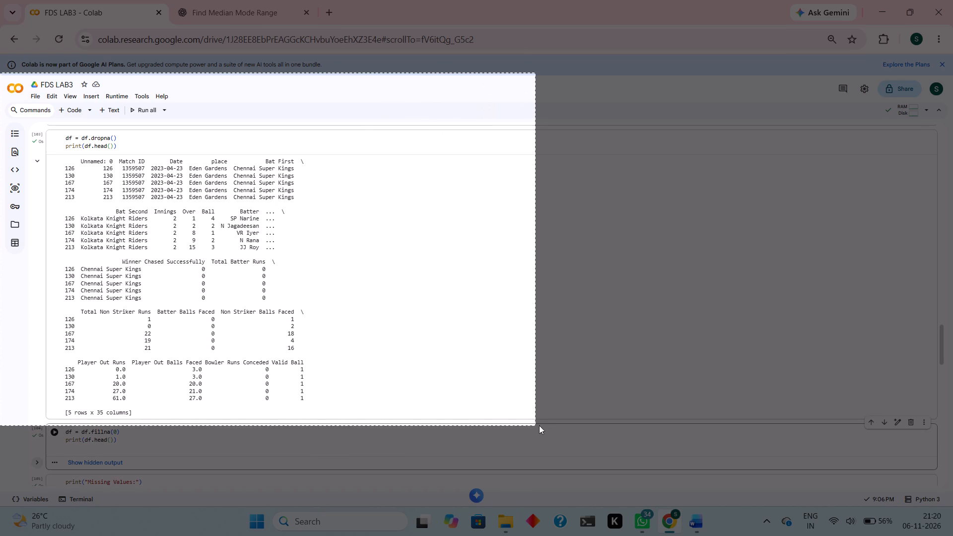
pyautogui.moveTo(539, 425); pyautogui.dragTo(706, 426)
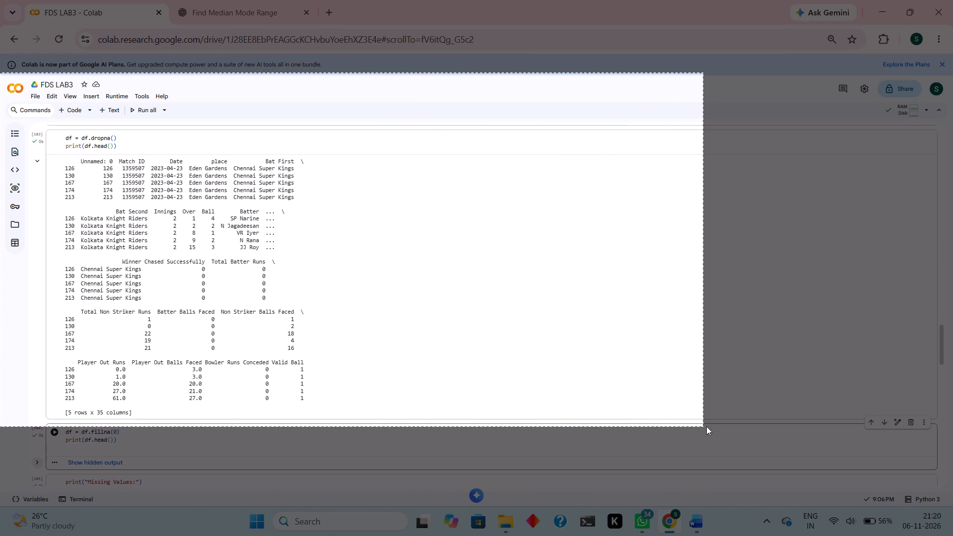
pyautogui.moveTo(706, 426); pyautogui.dragTo(874, 426)
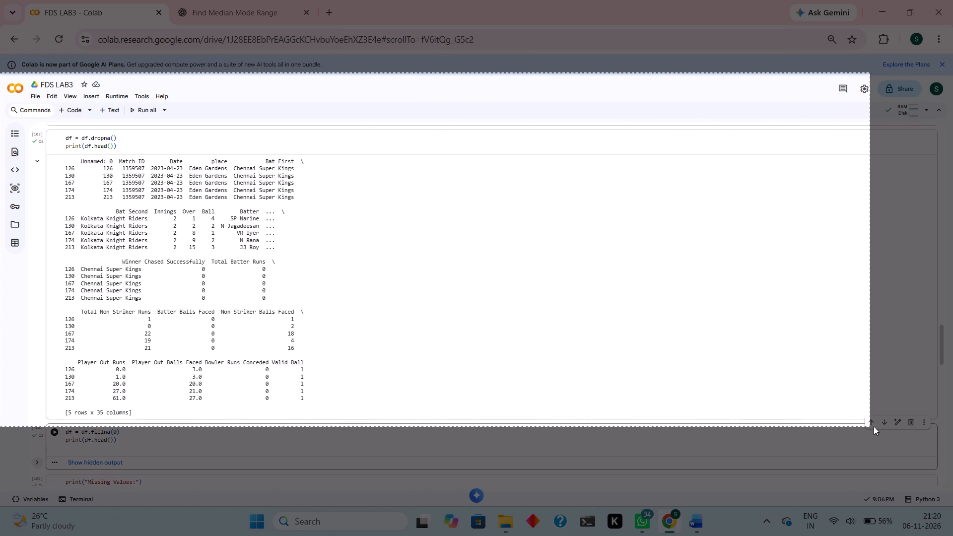
pyautogui.moveTo(874, 426); pyautogui.dragTo(952, 426)
# Switch to the Word report and paste the df.dropna() screenshot after the df.drop_duplicates() screenshot.
pyautogui.hotkey('alt', 'Tab')
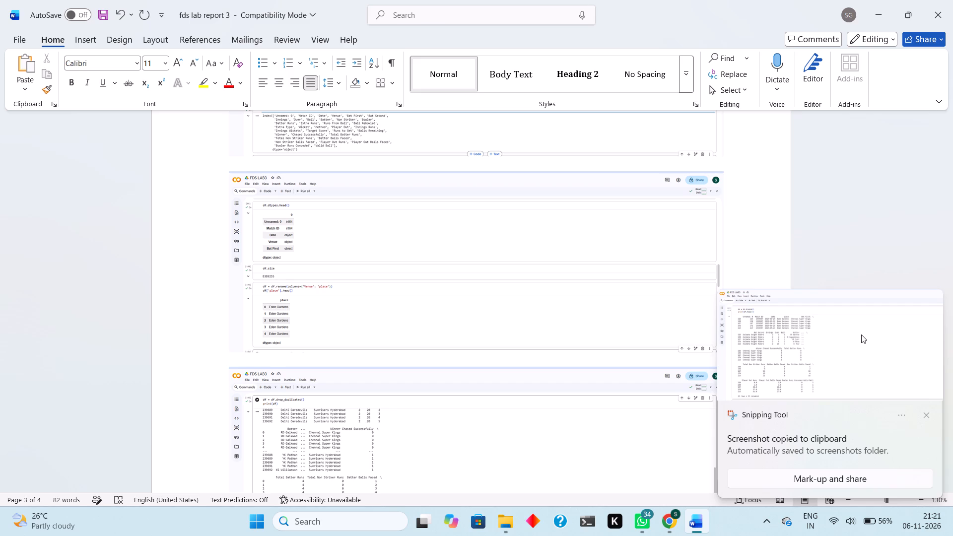
pyautogui.scroll(-1, 686, 306)
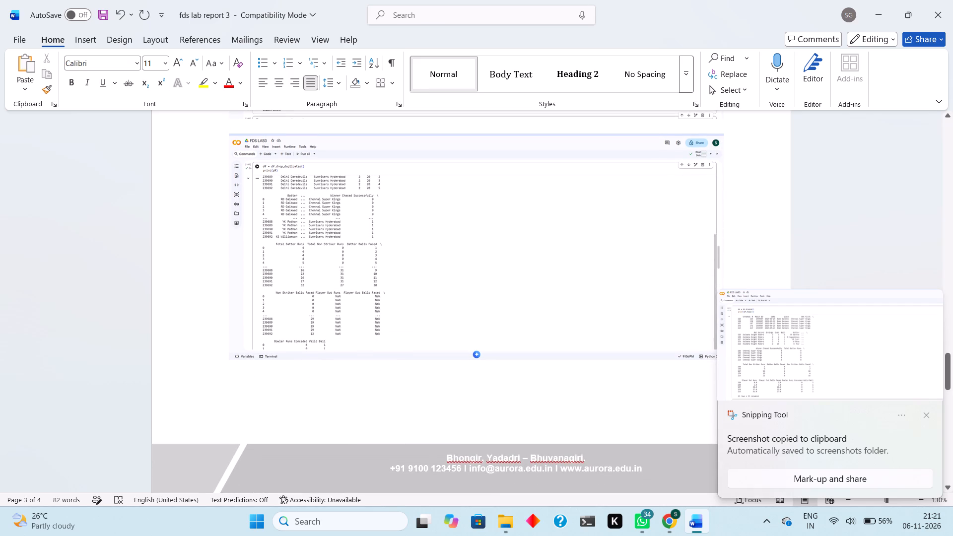
pyautogui.click(666, 366)
pyautogui.hotkey('ctrl', 'v')
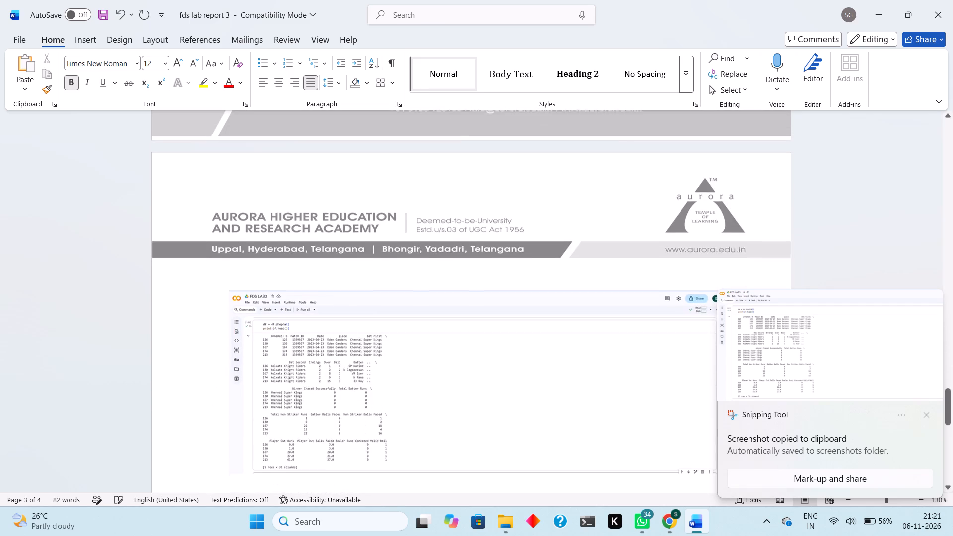
pyautogui.scroll(1, 666, 366)
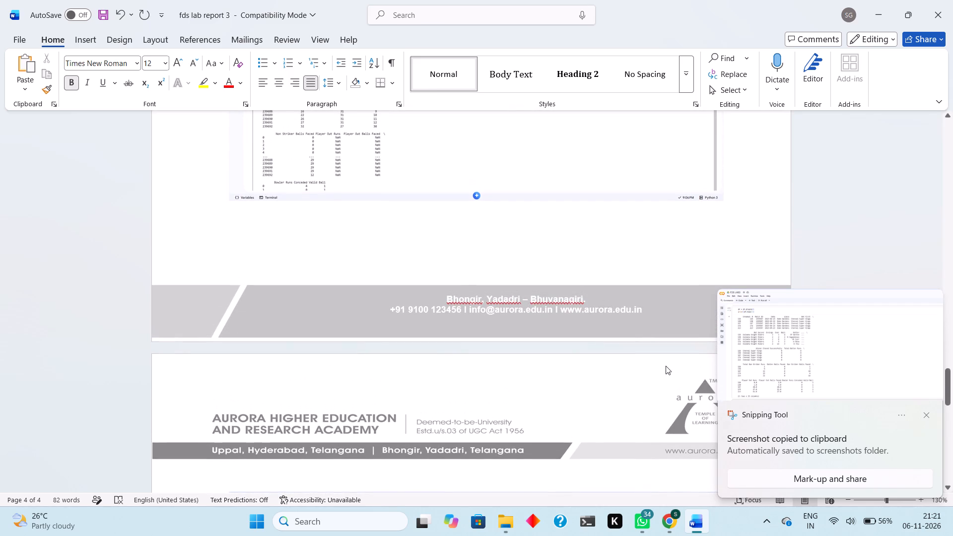
pyautogui.rightClick(666, 366)
# Check the pasted df.dropna() screenshot on page 4 of the Word report against the df.dropna() cell in Colab.
pyautogui.hotkey('alt', 'Tab')
pyautogui.scroll(-1, 666, 366)
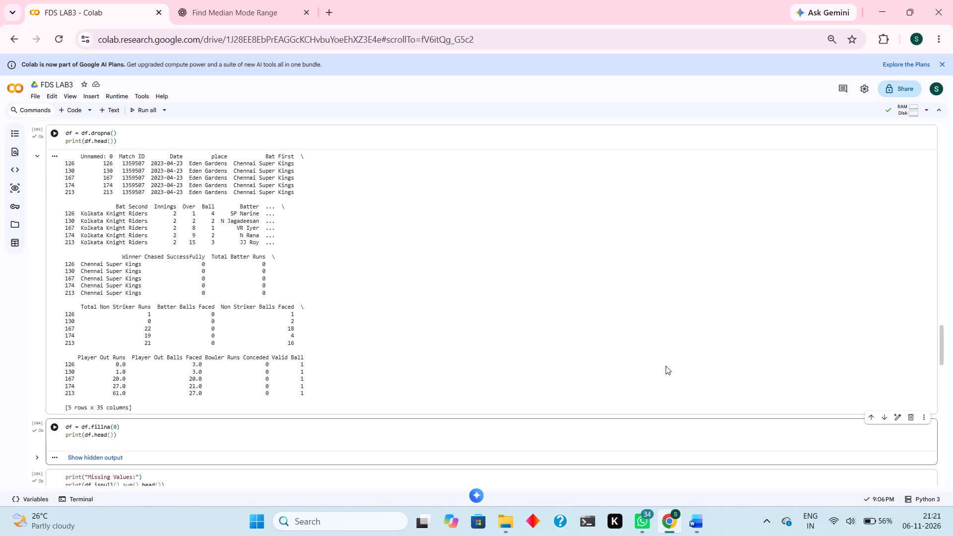
pyautogui.scroll(-1, 666, 366)
pyautogui.scroll(2, 666, 366)
pyautogui.scroll(-1, 666, 366)
pyautogui.hotkey('alt', 'Tab')
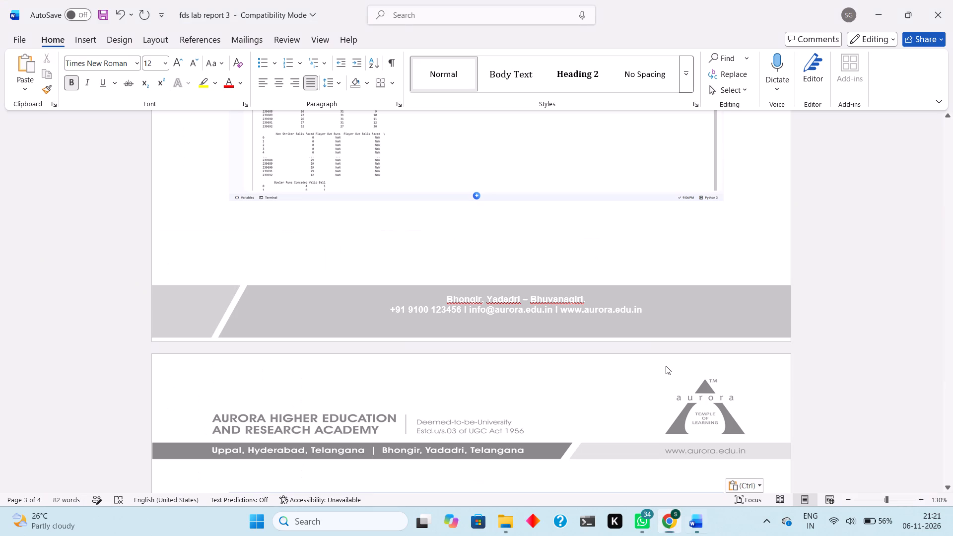
pyautogui.scroll(-1, 643, 372)
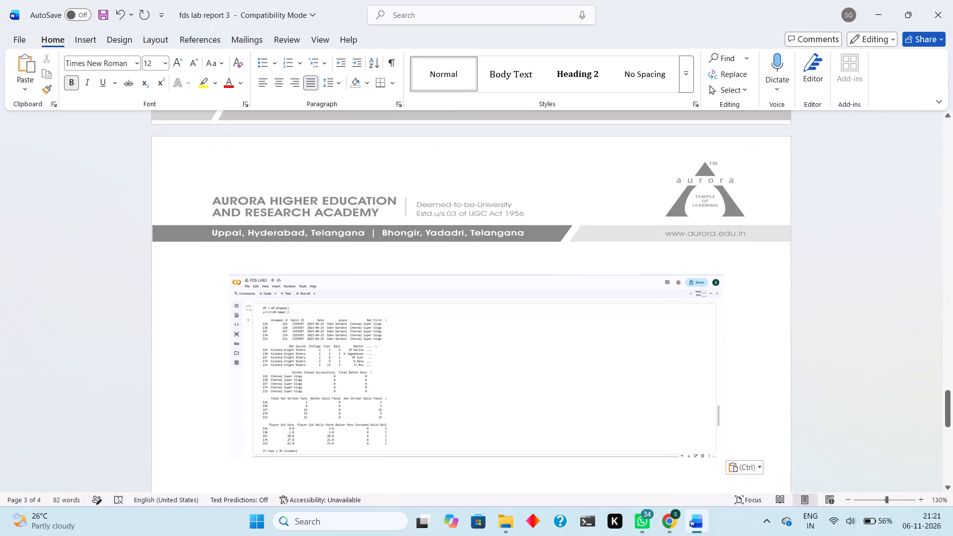
pyautogui.hotkey('alt', 'Tab')
pyautogui.scroll(-1, 643, 372)
pyautogui.hotkey('alt', 'Tab')
pyautogui.keyDown('ctrl'); pyautogui.scroll(6, 443, 351); pyautogui.keyUp('ctrl')
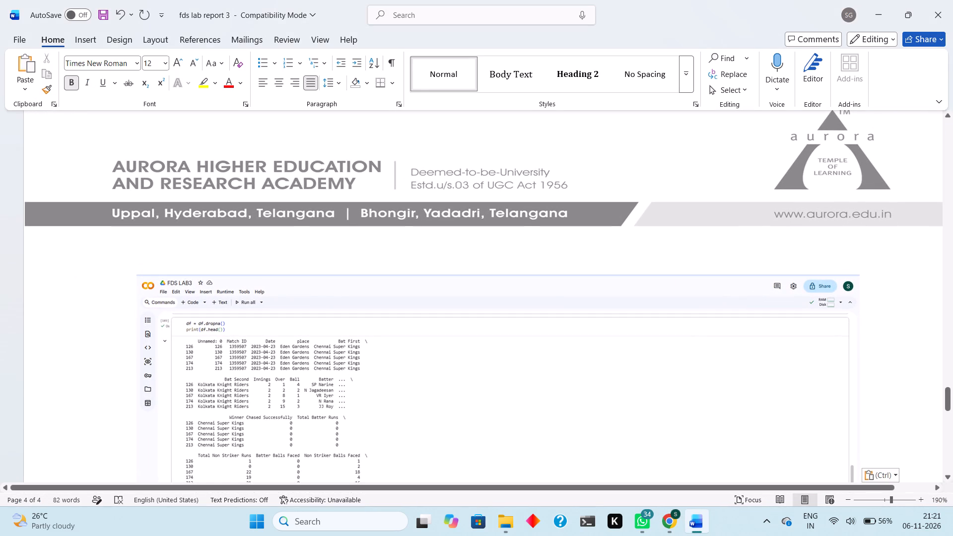
pyautogui.keyDown('ctrl'); pyautogui.scroll(-6, 433, 363); pyautogui.keyUp('ctrl')
pyautogui.scroll(-1, 433, 363)
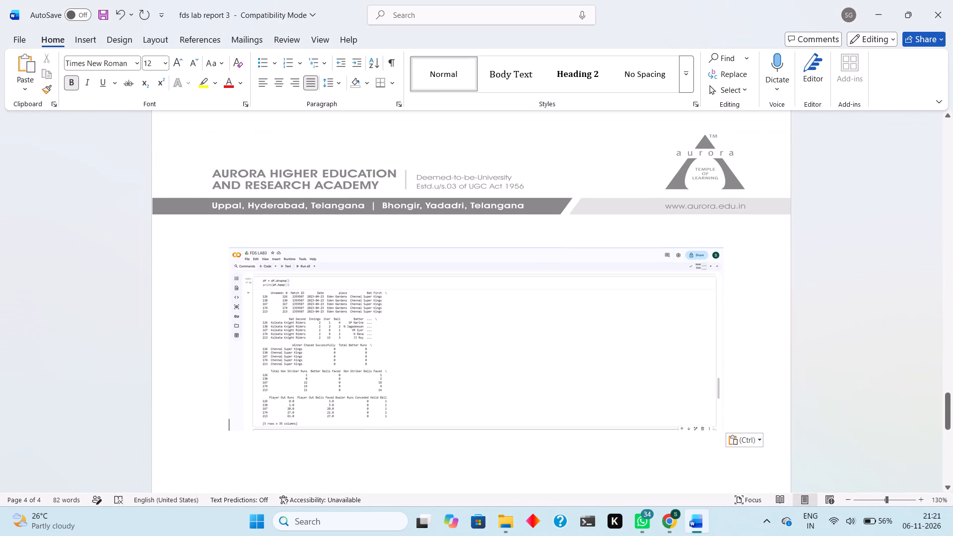
# Start a new line below the df.dropna() screenshot on page 4.
pyautogui.press('Right')
pyautogui.press('Return')
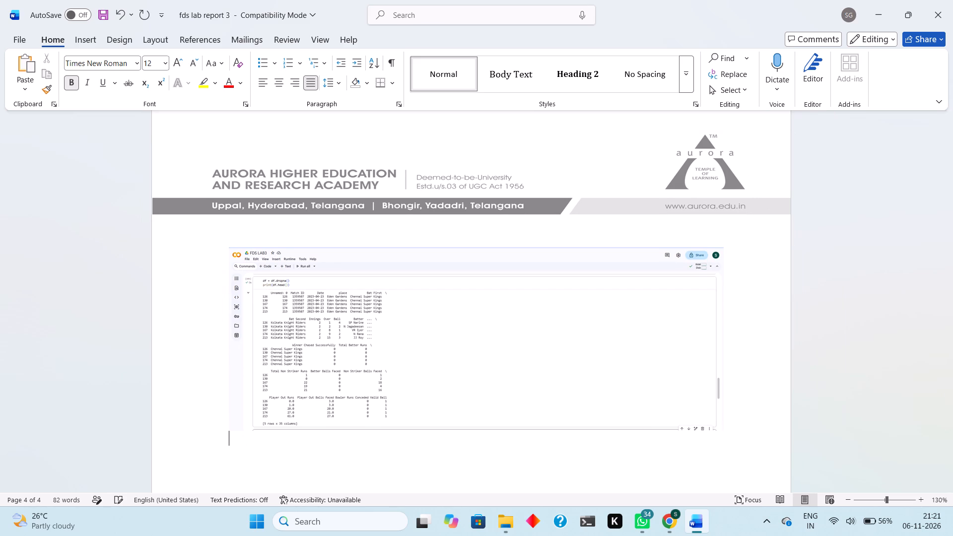
# Switch to the Colab notebook and expand the hidden outputs of the df.fillna(0) and Missing Values cells.
pyautogui.hotkey('alt', 'Tab')
pyautogui.scroll(-4, 364, 360)
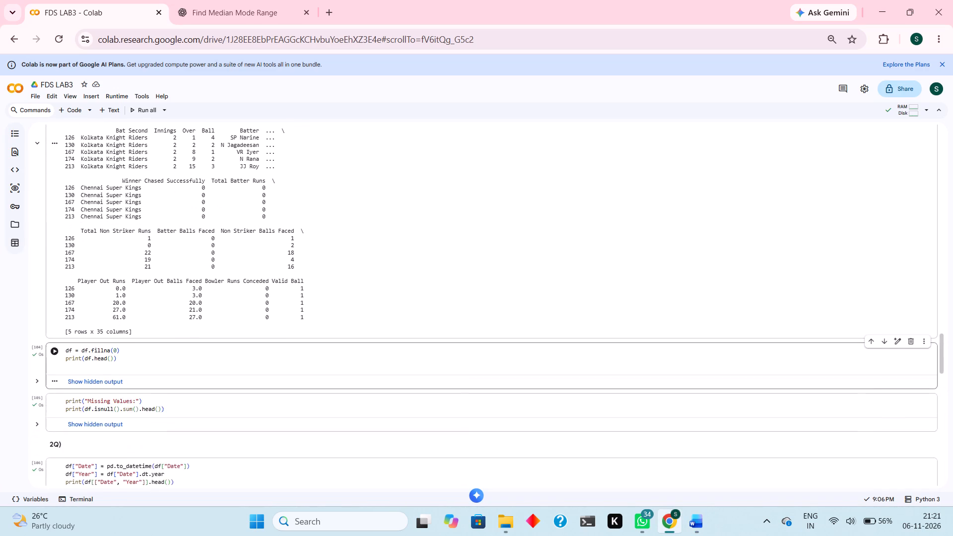
pyautogui.scroll(-3, 364, 360)
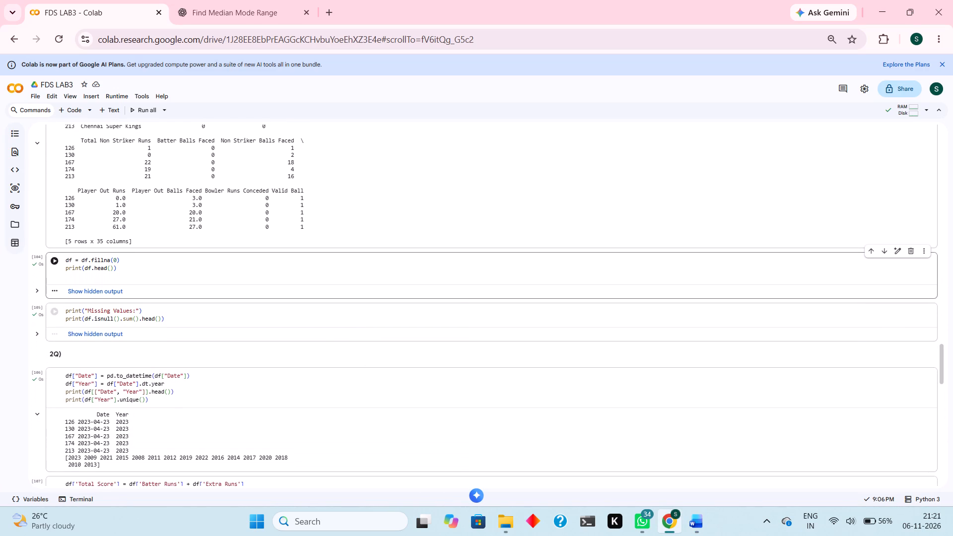
pyautogui.scroll(1, 152, 268)
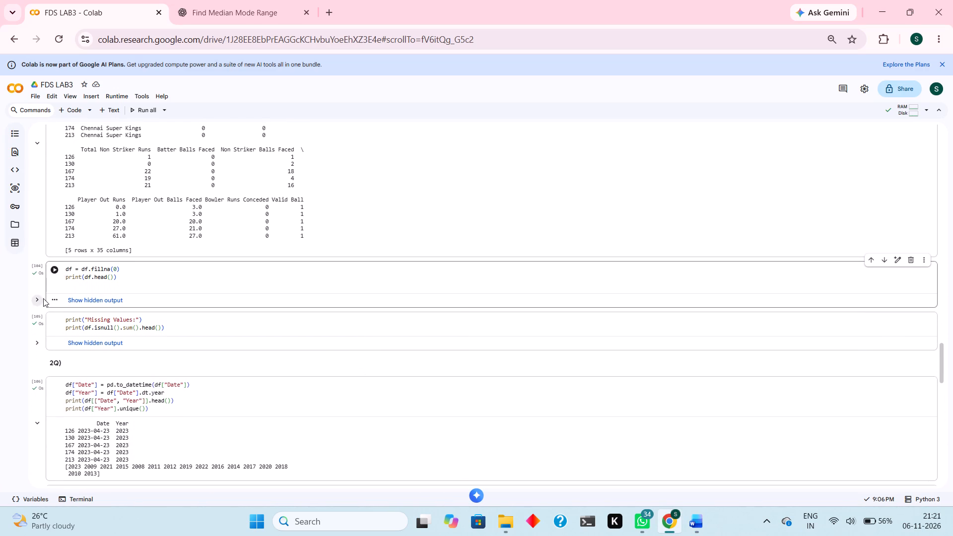
pyautogui.click(43, 298)
pyautogui.click(42, 298)
pyautogui.scroll(-1, 68, 295)
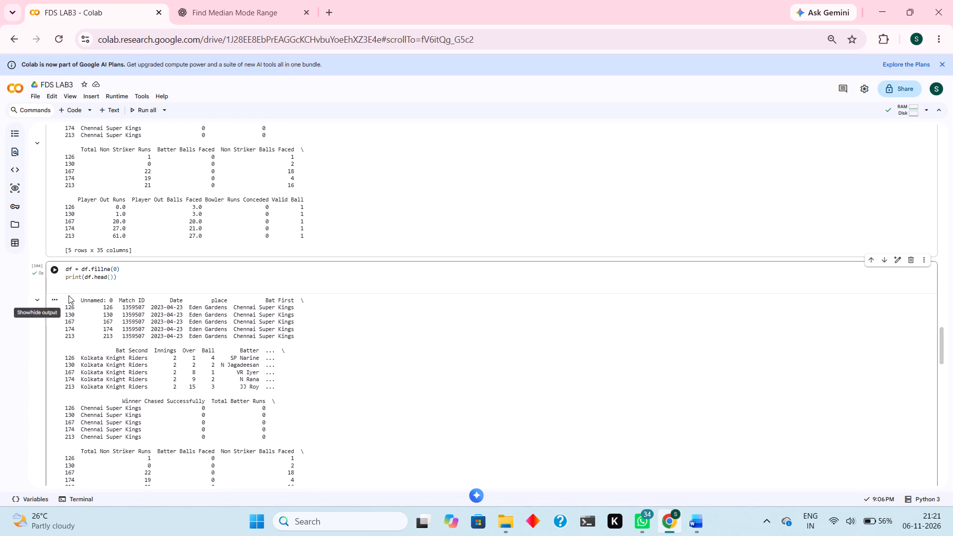
pyautogui.scroll(-3, 68, 295)
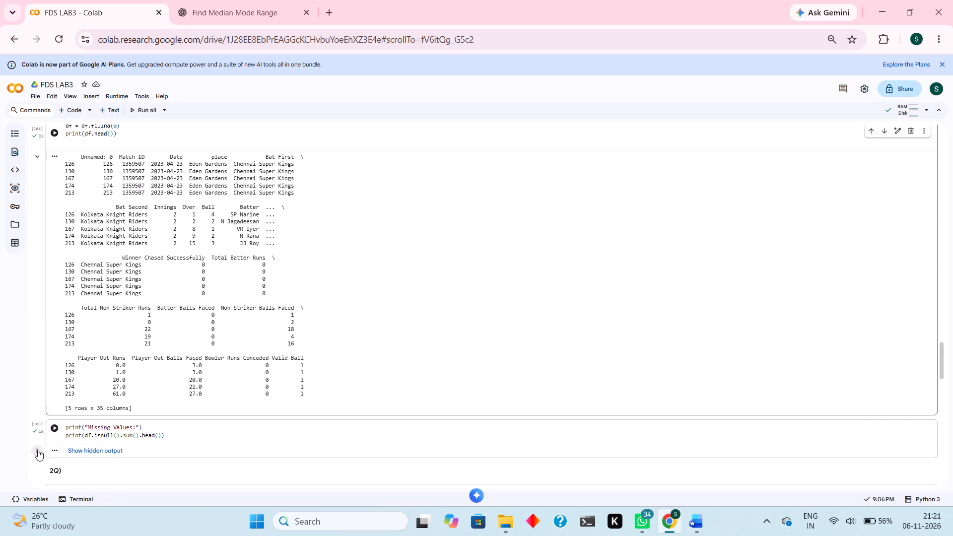
pyautogui.click(38, 450)
# Capture a screenshot of the df.fillna(0) code cell with its complete output, down to the 5 rows x 35 columns line.
pyautogui.scroll(-1, 65, 431)
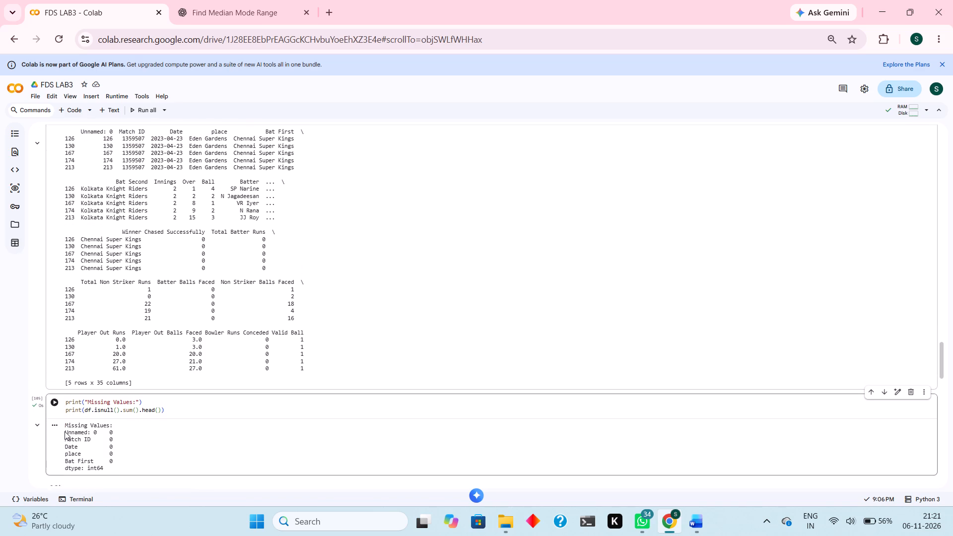
pyautogui.scroll(-1, 65, 431)
pyautogui.scroll(1, 65, 431)
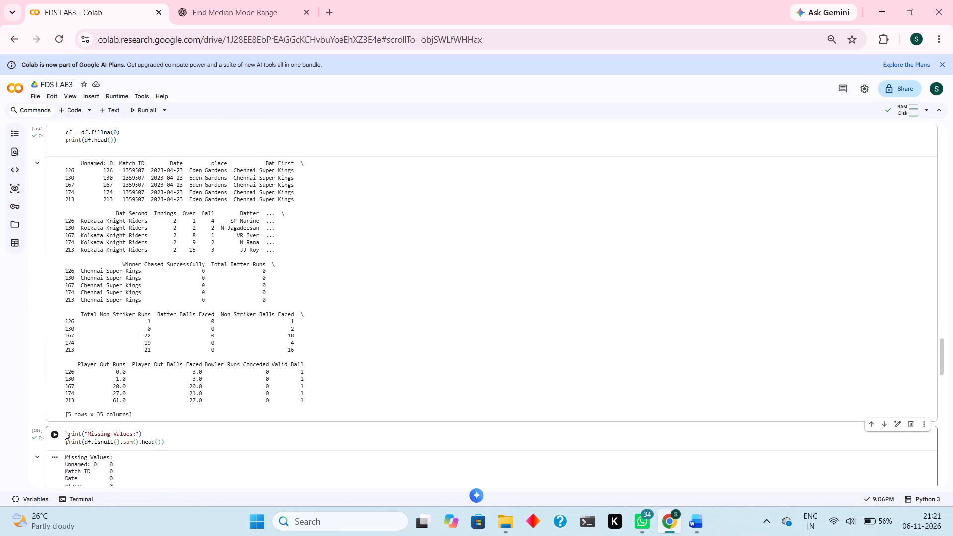
pyautogui.hotkey('ctrl', '-')
pyautogui.scroll(1, 86, 375)
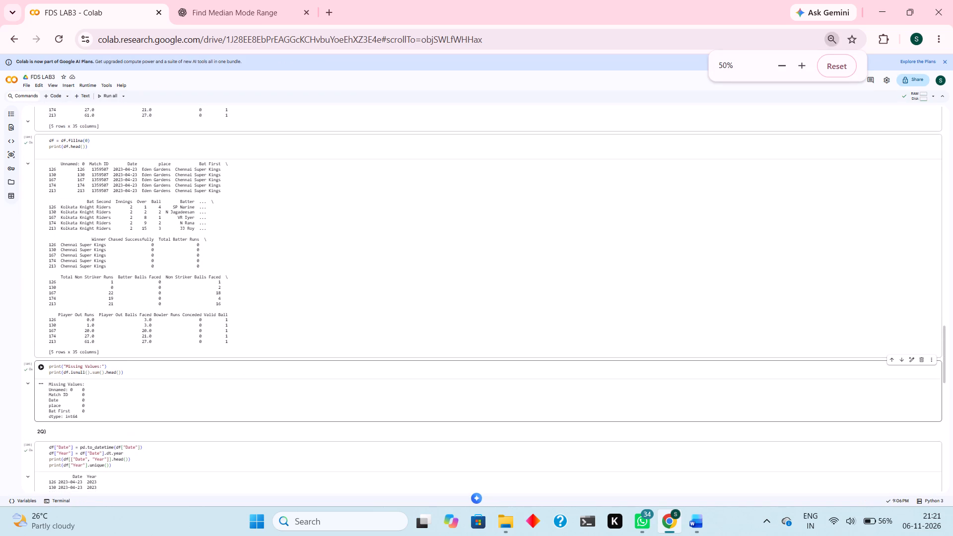
pyautogui.scroll(1, 86, 375)
pyautogui.hotkey('ctrl', '=')
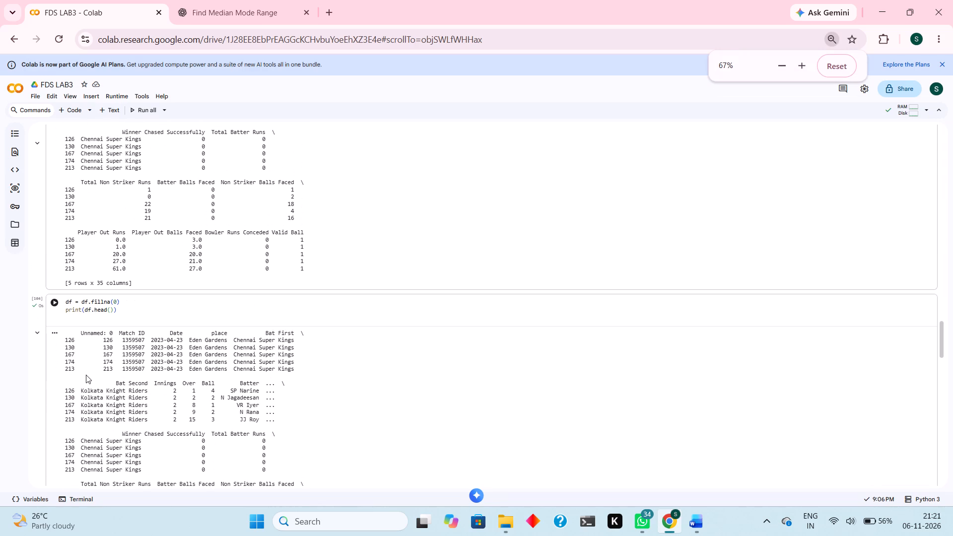
pyautogui.scroll(1, 86, 375)
pyautogui.hscroll(1, 86, 375)
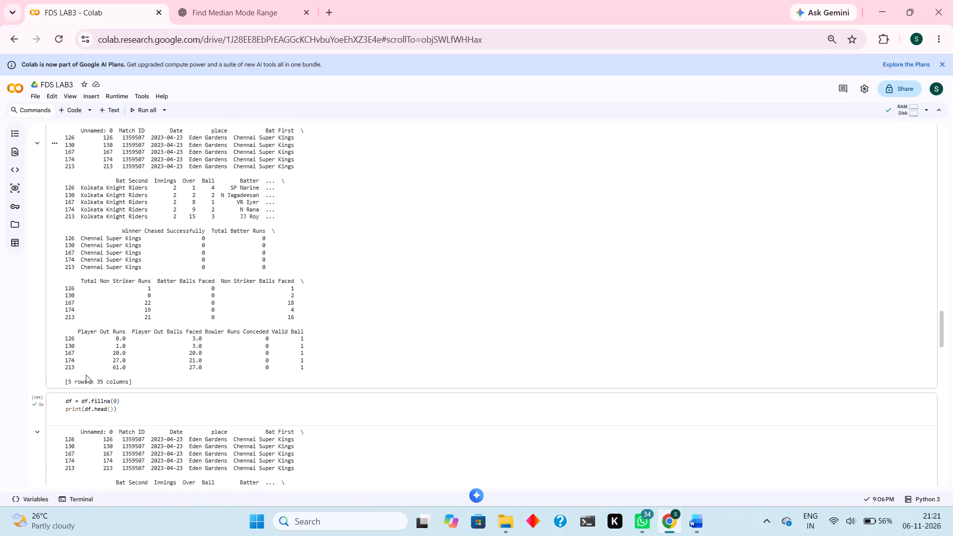
pyautogui.hscroll(1, 86, 375)
pyautogui.scroll(-3, 86, 375)
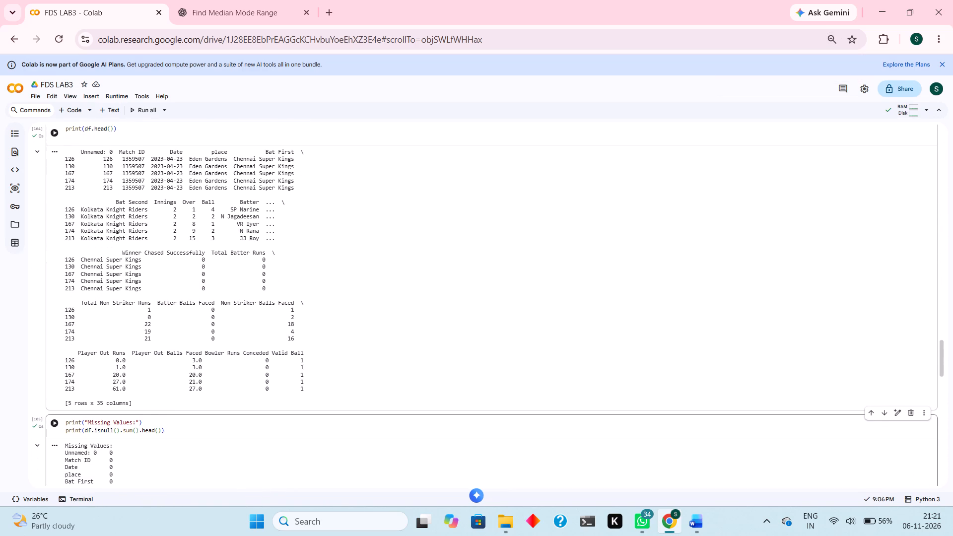
pyautogui.scroll(2, 86, 375)
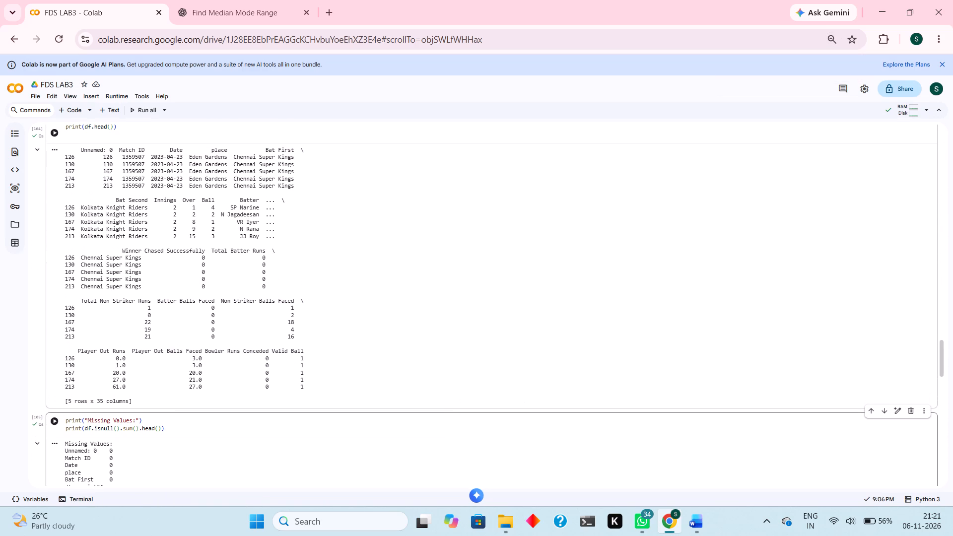
pyautogui.scroll(2, 86, 375)
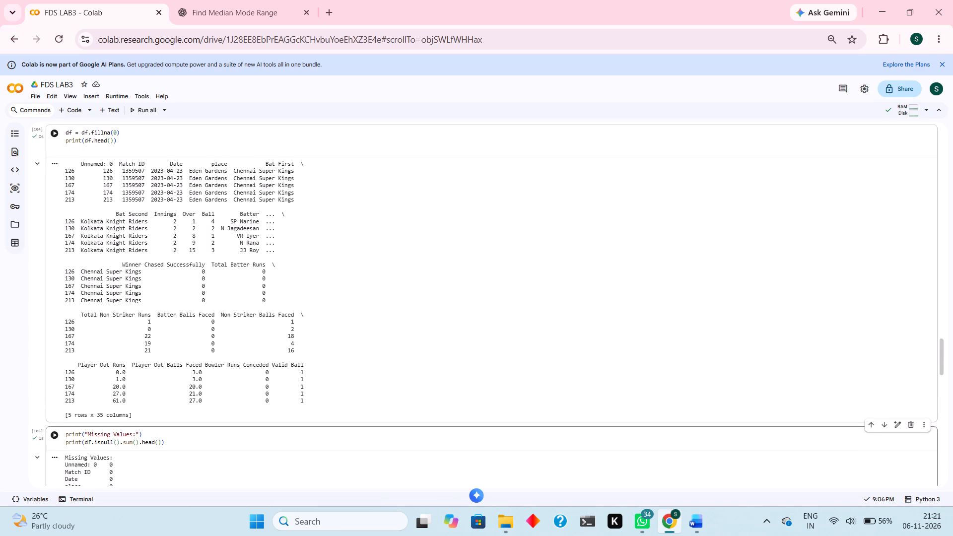
pyautogui.press('Print')
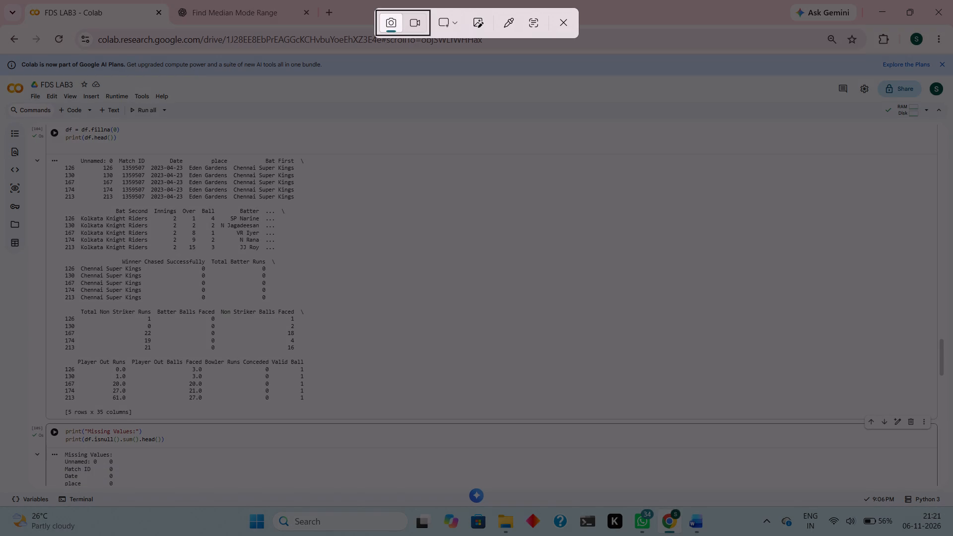
pyautogui.moveTo(41, 123); pyautogui.dragTo(202, 252)
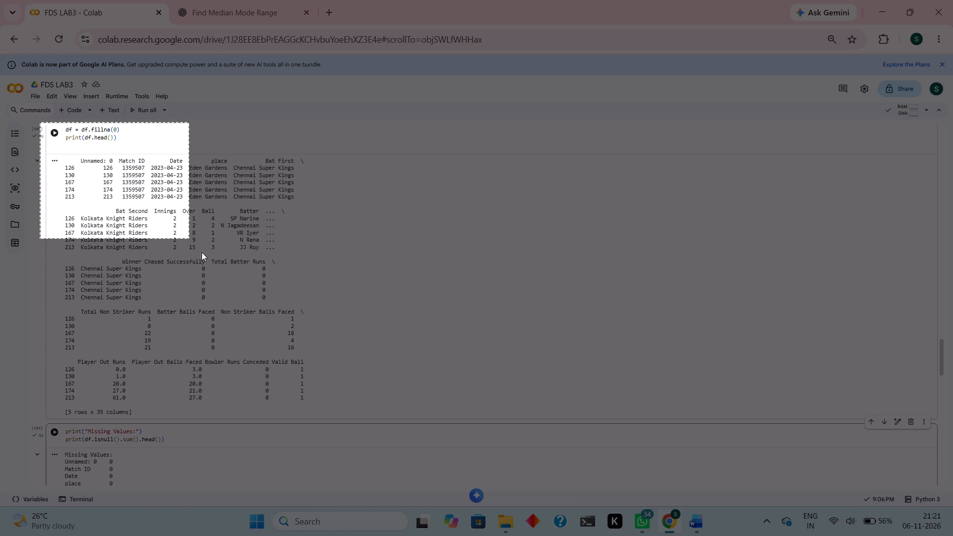
pyautogui.moveTo(202, 252); pyautogui.dragTo(340, 437)
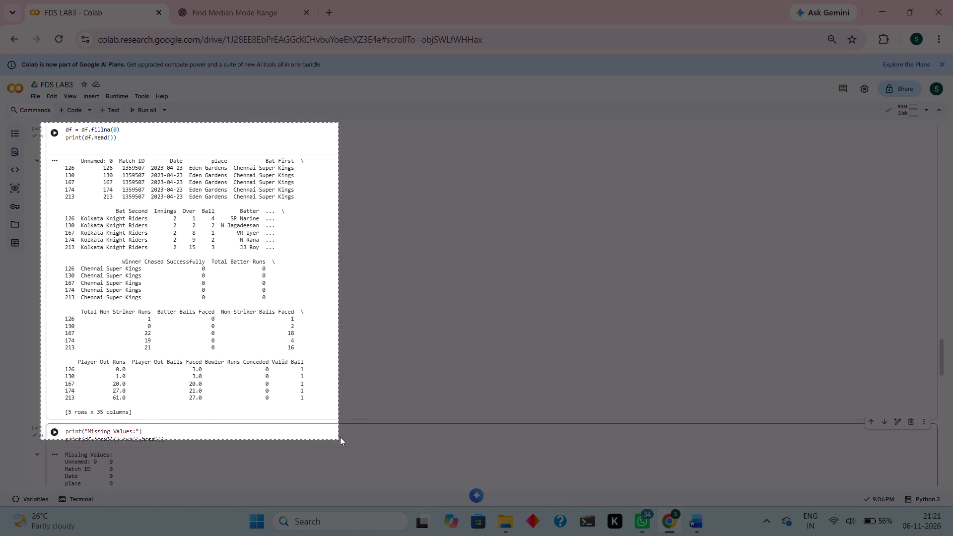
pyautogui.moveTo(340, 437); pyautogui.dragTo(510, 421)
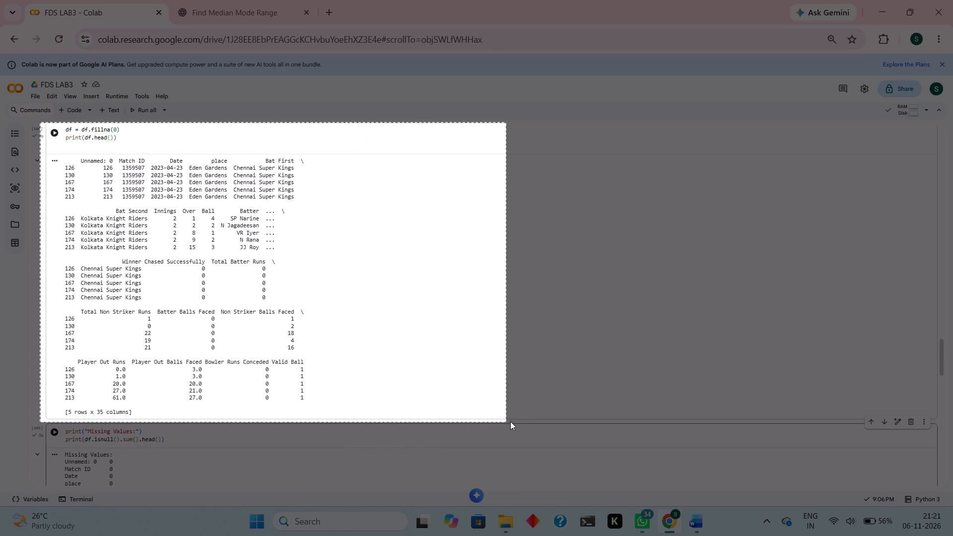
pyautogui.moveTo(510, 421); pyautogui.dragTo(676, 421)
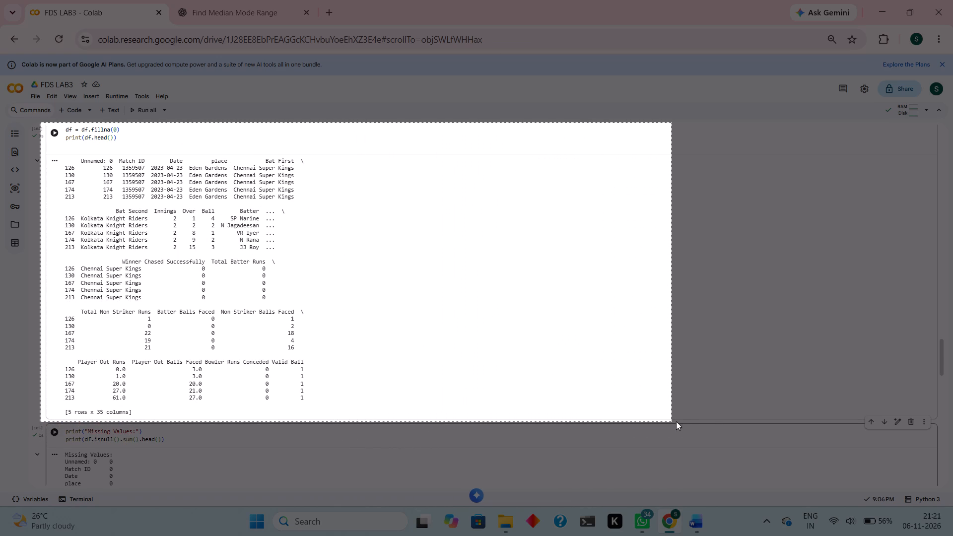
pyautogui.moveTo(676, 421); pyautogui.dragTo(842, 421)
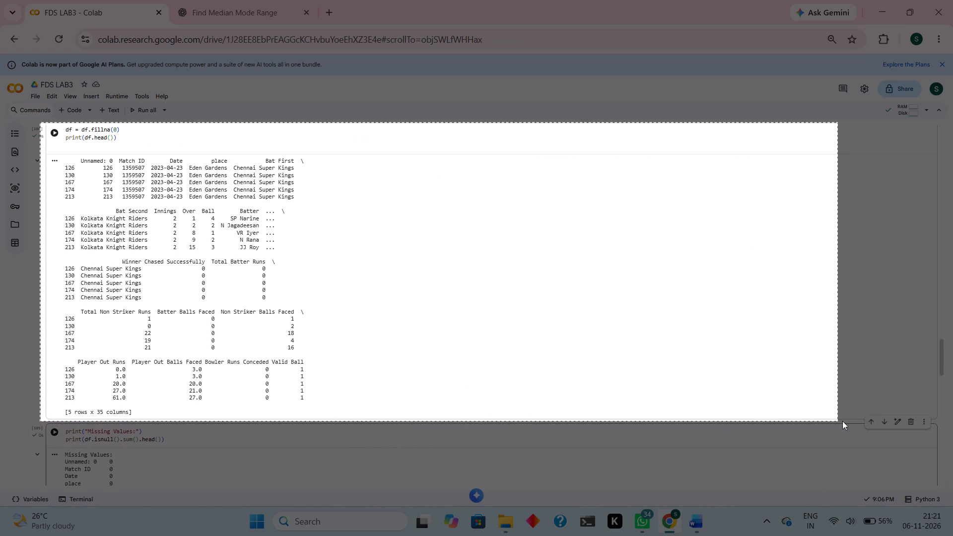
pyautogui.moveTo(842, 421); pyautogui.dragTo(952, 421)
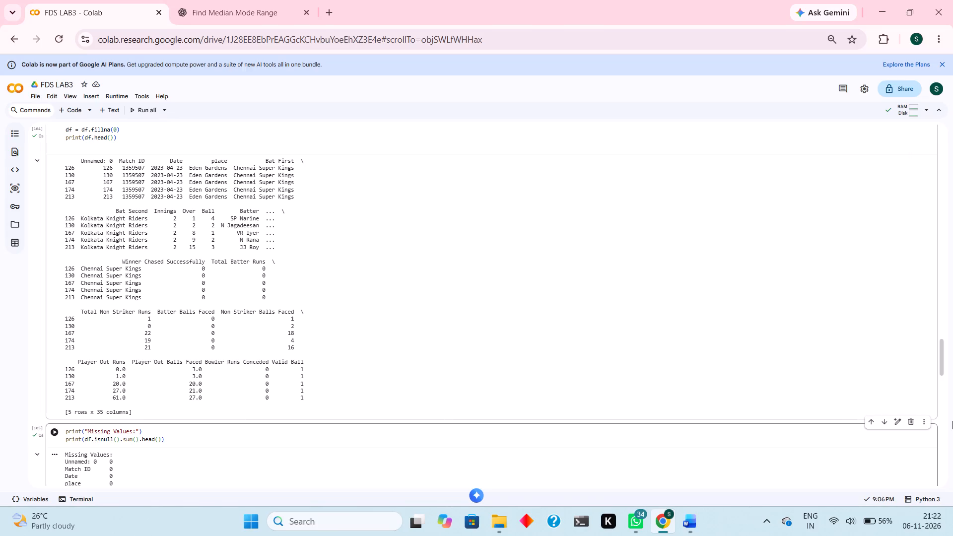
# Switch to the Word report and paste the df.fillna(0) screenshot below the df.dropna() screenshot on page 4.
pyautogui.hotkey('alt', 'Tab')
pyautogui.hotkey('ctrl', 'v')
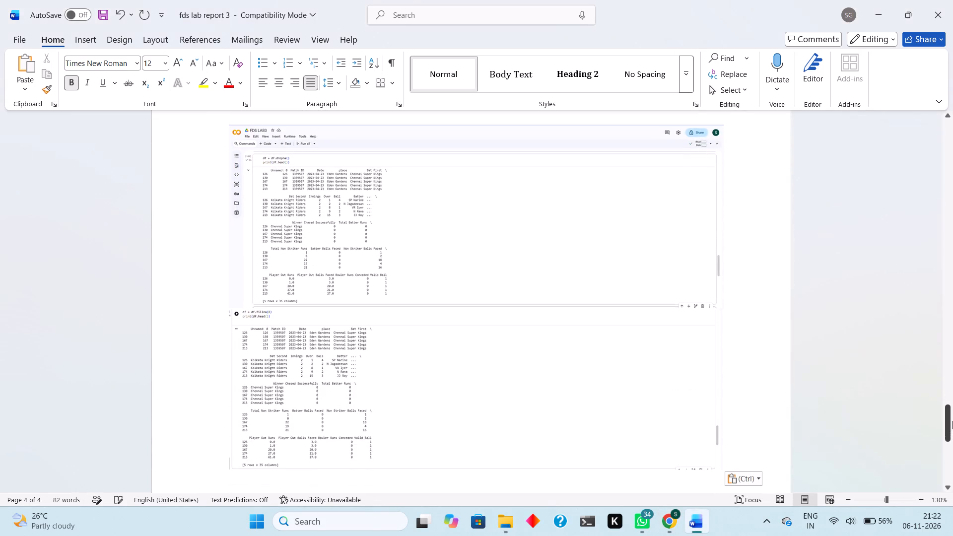
# Switch back to Colab and capture a full-width screenshot of the Missing Values cell with its df.isnull().sum().head() code and output.
pyautogui.hotkey('alt', 'Tab')
pyautogui.scroll(-4, 698, 376)
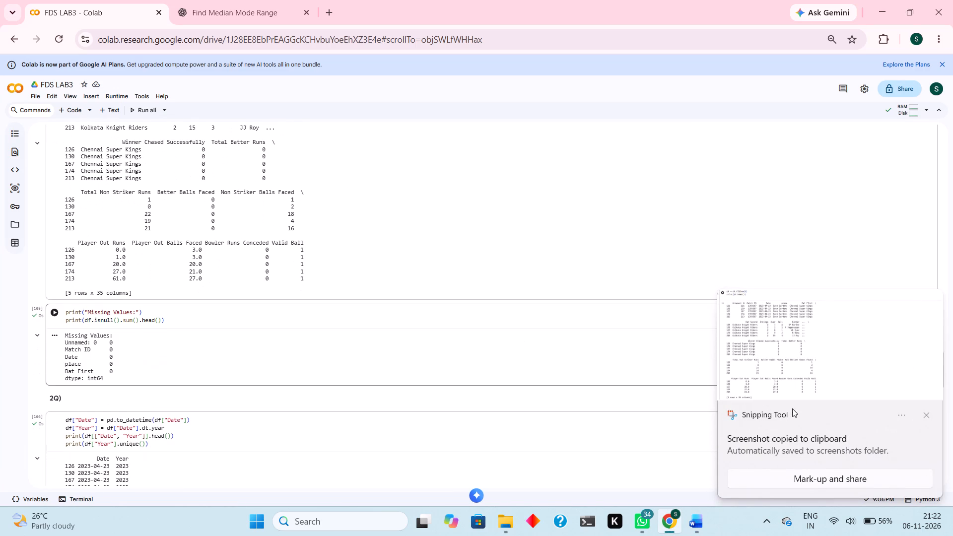
pyautogui.click(931, 413)
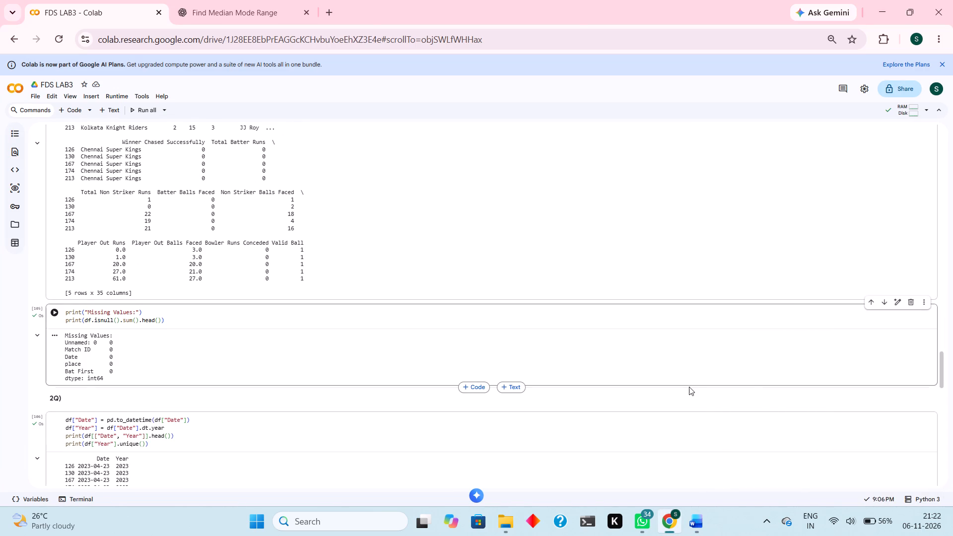
pyautogui.press('Print')
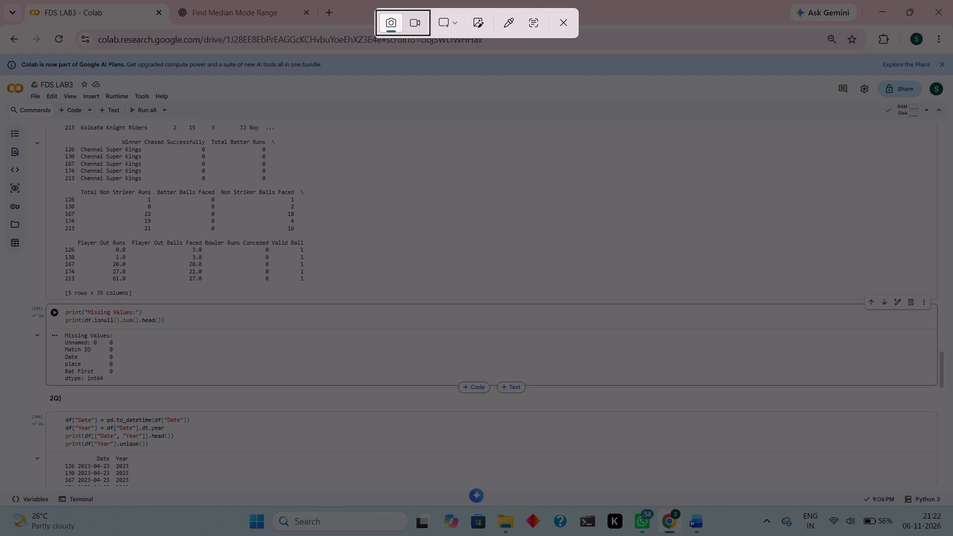
pyautogui.moveTo(0, 297); pyautogui.dragTo(348, 389)
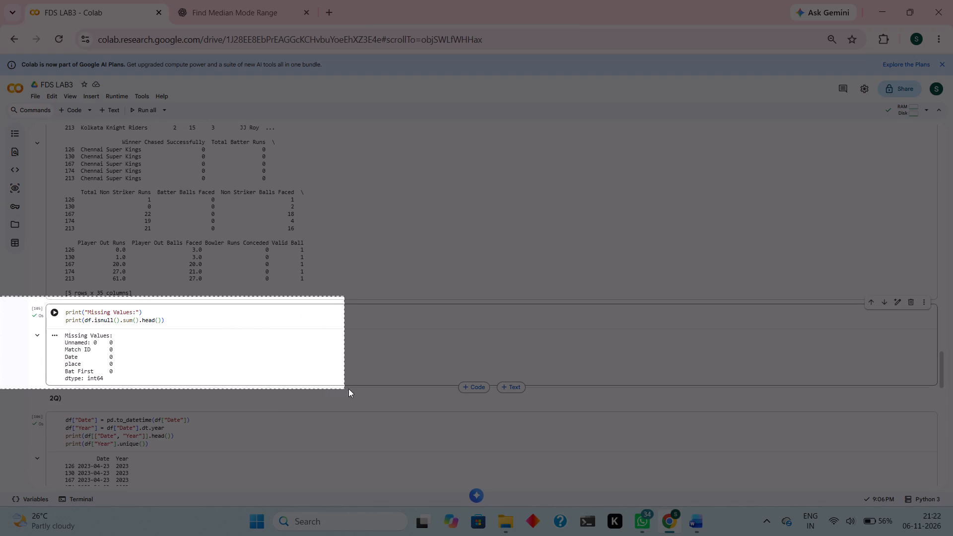
pyautogui.moveTo(348, 389); pyautogui.dragTo(520, 391)
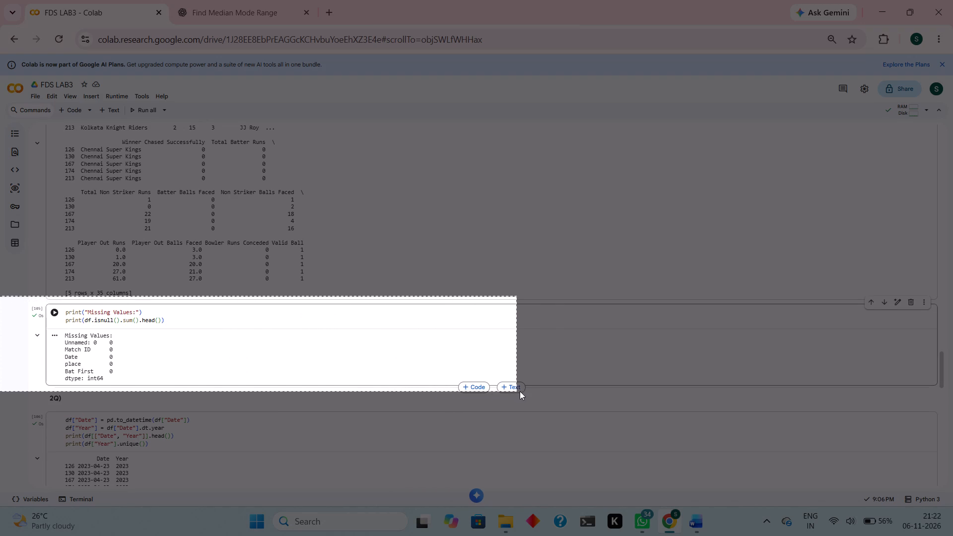
pyautogui.moveTo(520, 391); pyautogui.dragTo(686, 392)
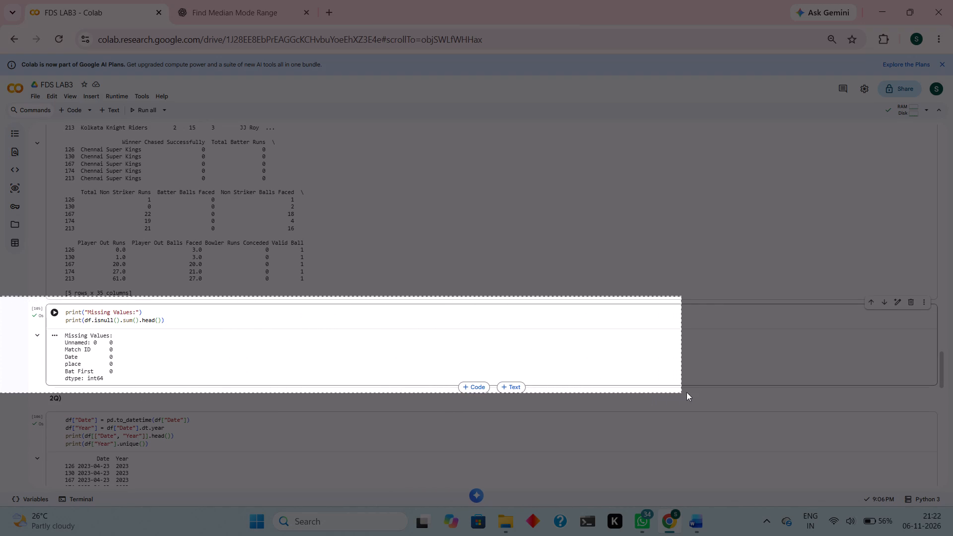
pyautogui.moveTo(686, 392); pyautogui.dragTo(853, 391)
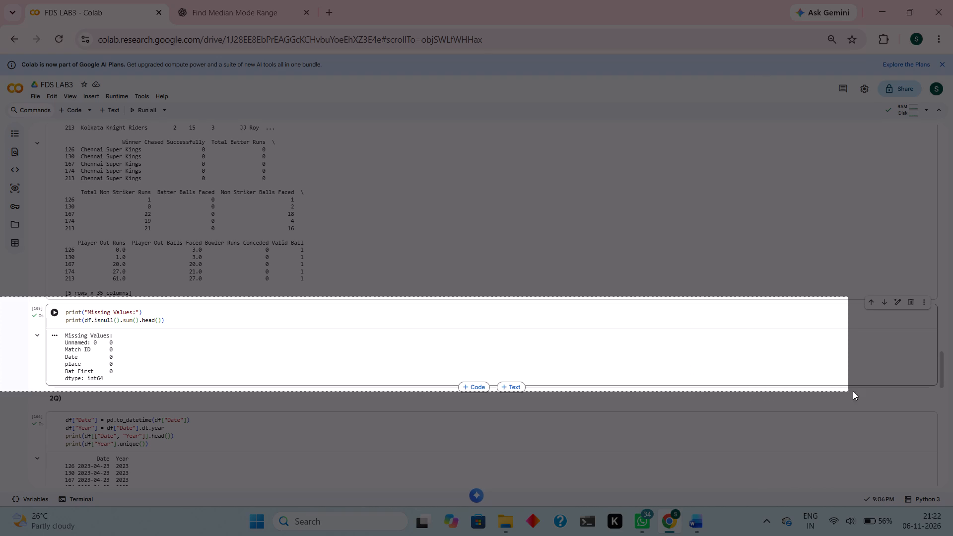
pyautogui.moveTo(853, 391); pyautogui.dragTo(952, 391)
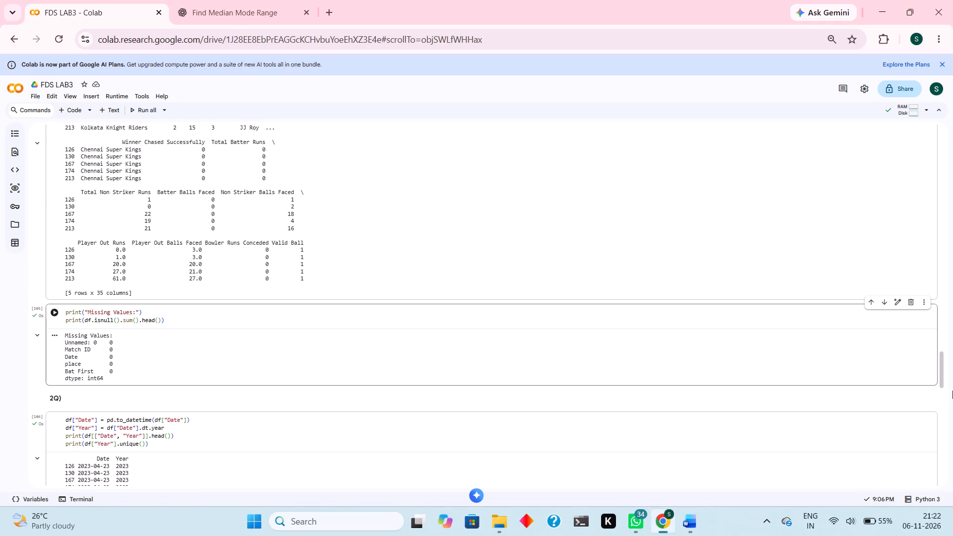
# Switch to the Word report and paste the Missing Values screenshot on a new line below the df.fillna(0) screenshot.
pyautogui.hotkey('alt', 'Tab')
pyautogui.hotkey('ctrl', 'v')
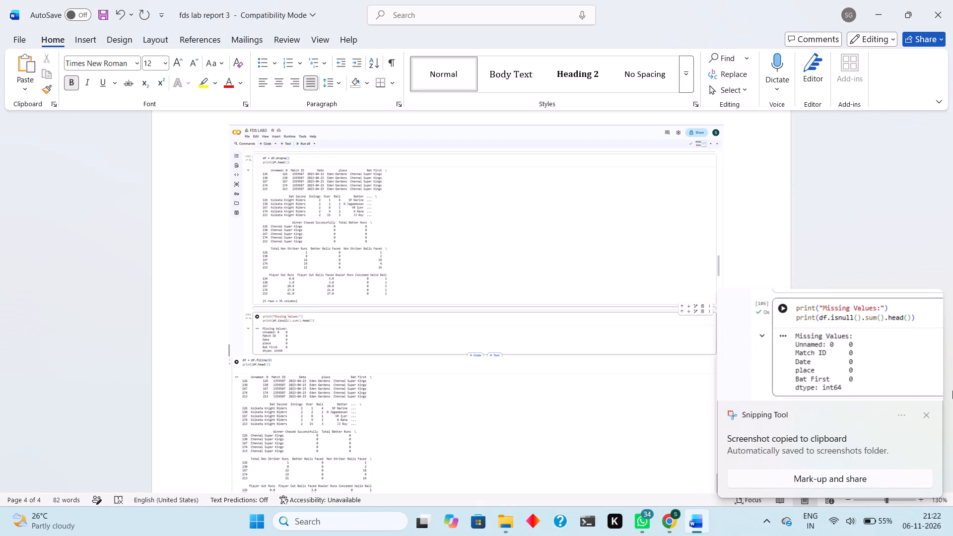
pyautogui.hotkey('ctrl', 'z')
pyautogui.press('Right')
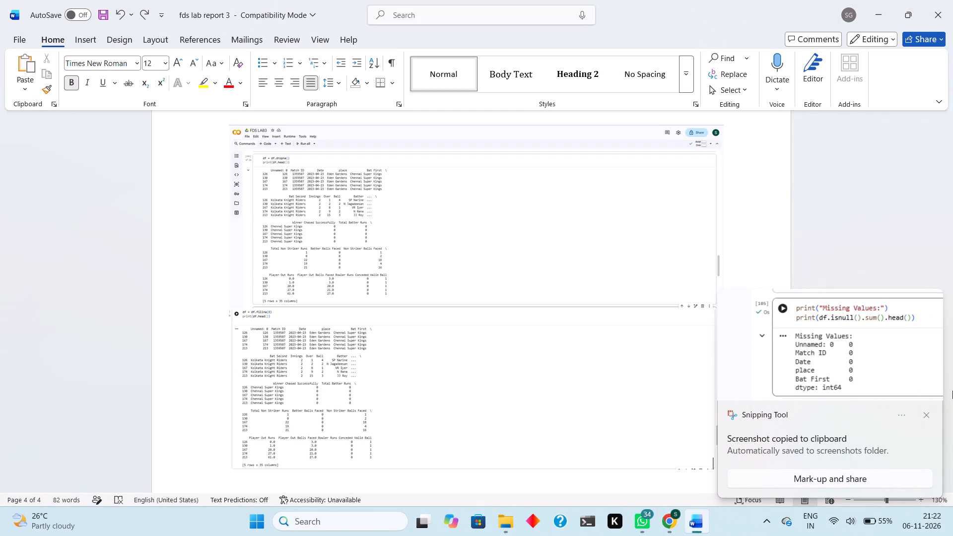
pyautogui.press('Return')
pyautogui.hotkey('ctrl', 'v')
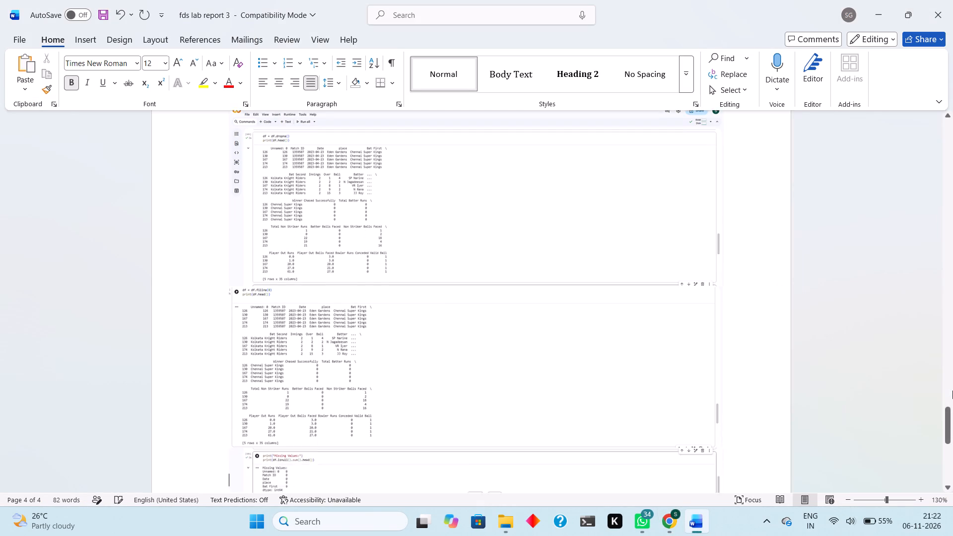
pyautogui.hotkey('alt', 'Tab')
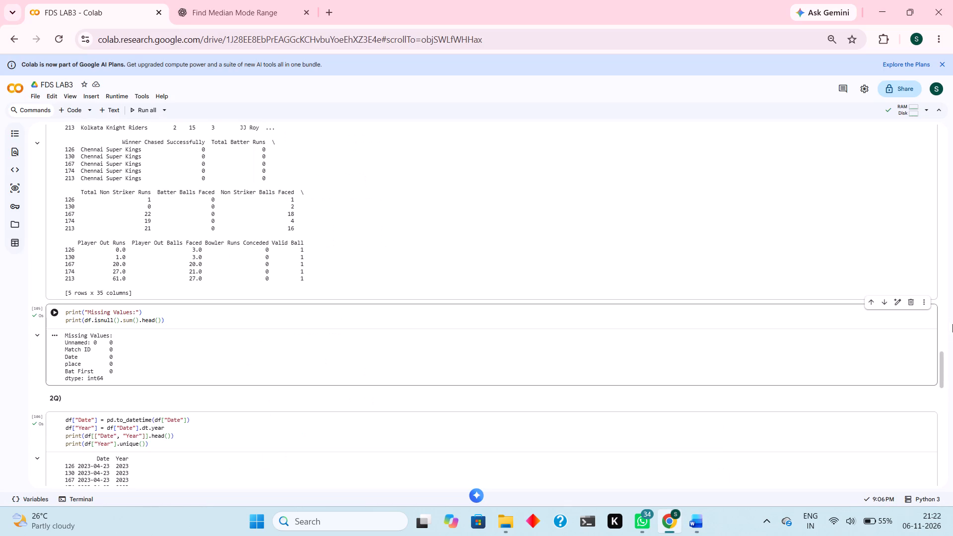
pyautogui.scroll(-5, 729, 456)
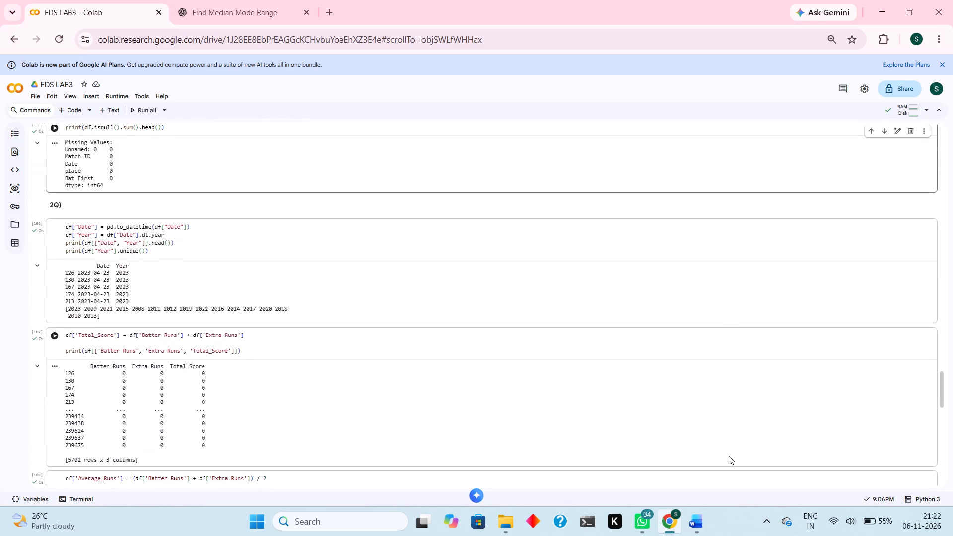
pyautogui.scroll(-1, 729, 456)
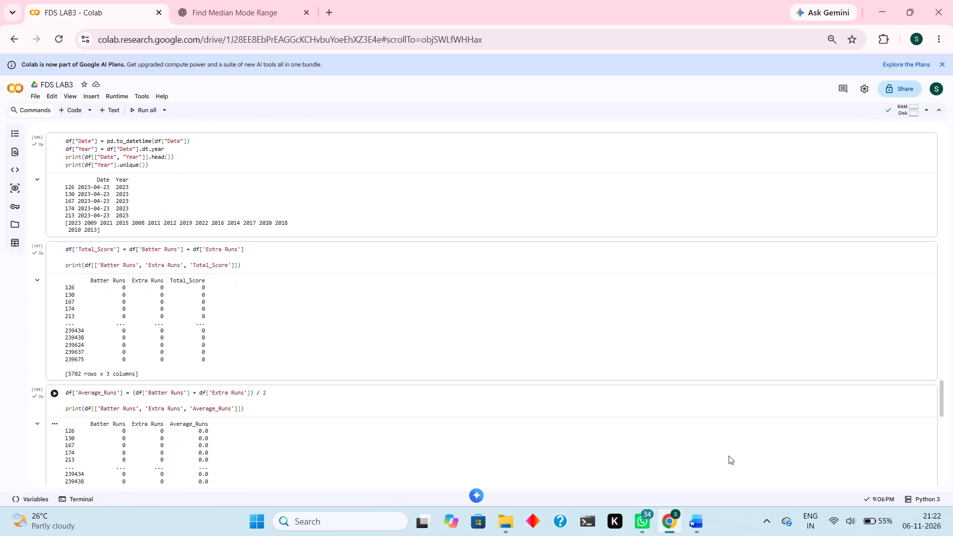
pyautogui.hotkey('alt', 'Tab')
# Place the insertion point on the line directly below the Missing Values screenshot on page 4 of the report.
pyautogui.scroll(-1, 674, 419)
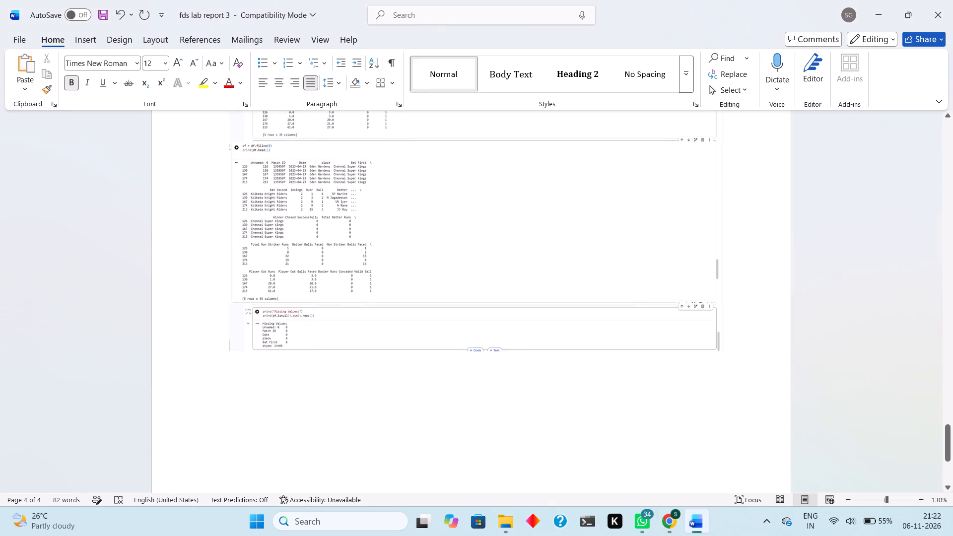
pyautogui.scroll(-2, 674, 419)
pyautogui.scroll(1, 674, 419)
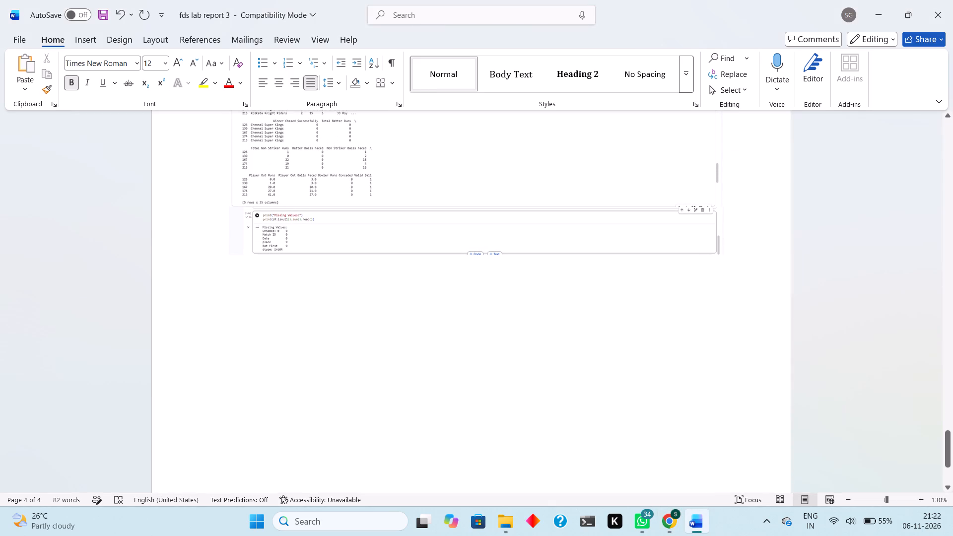
pyautogui.press('Down')
pyautogui.hotkey('alt', 'Tab')
pyautogui.click(257, 0)
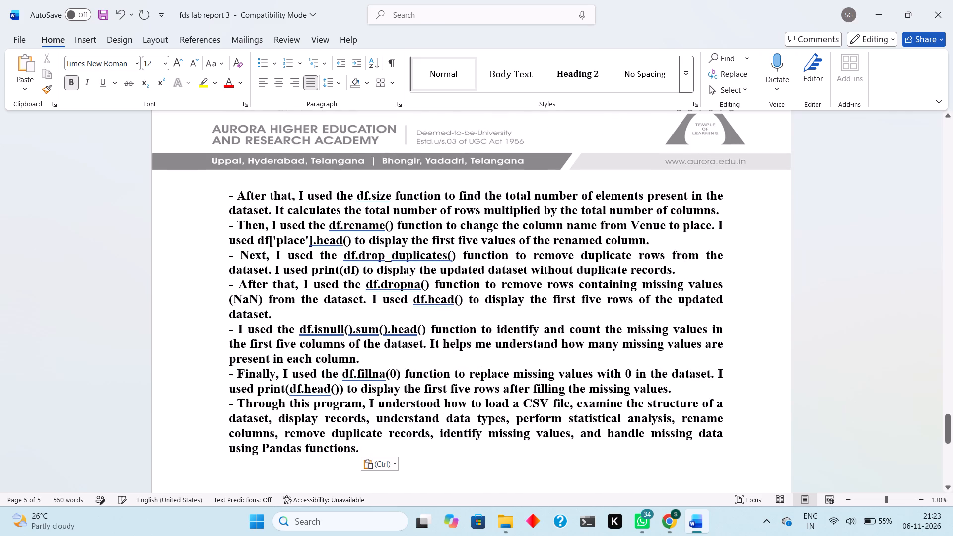
# Remove the bold formatting from all explanation paragraphs, leaving out the "Explanation :-" heading.
pyautogui.moveTo(363, 447); pyautogui.dragTo(335, 238)
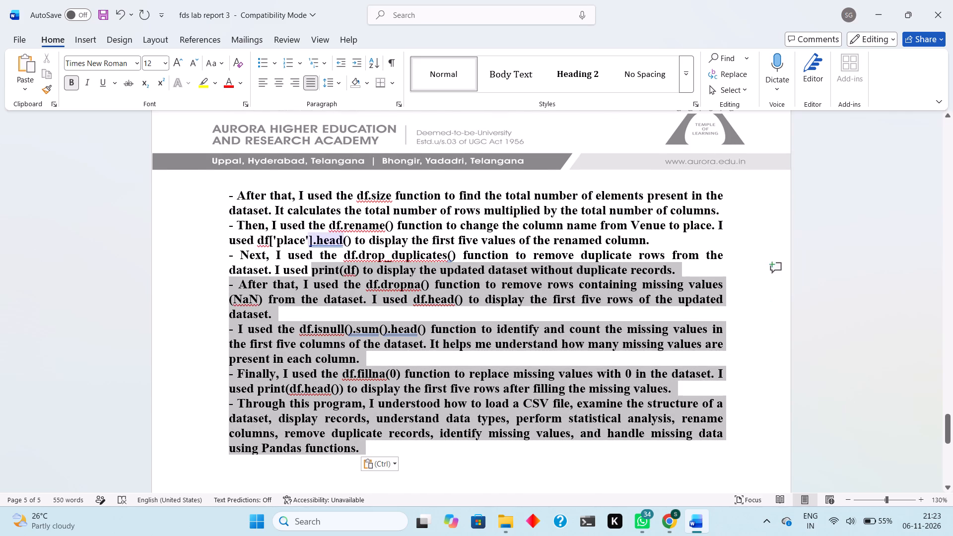
pyautogui.moveTo(335, 238); pyautogui.dragTo(317, 102)
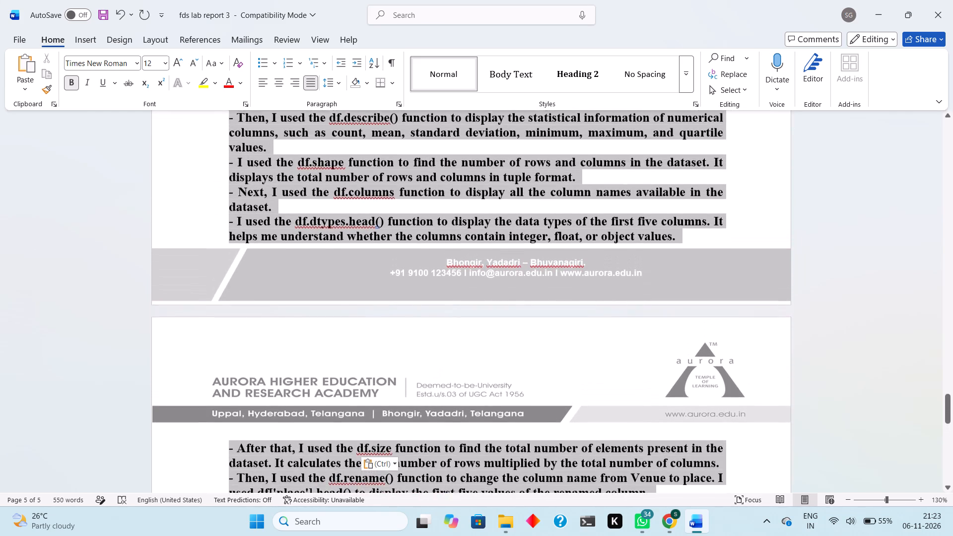
pyautogui.moveTo(317, 102); pyautogui.dragTo(292, 161)
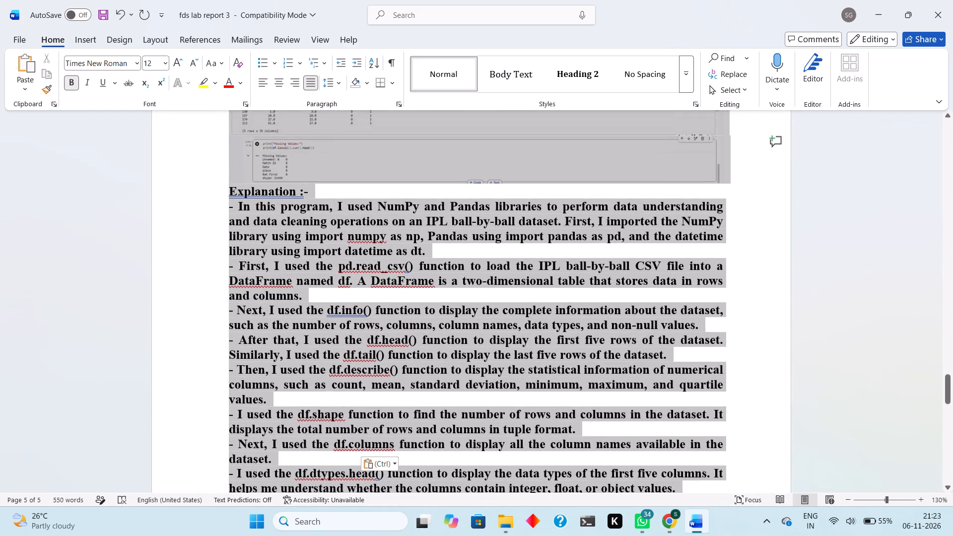
pyautogui.moveTo(292, 161); pyautogui.dragTo(241, 211)
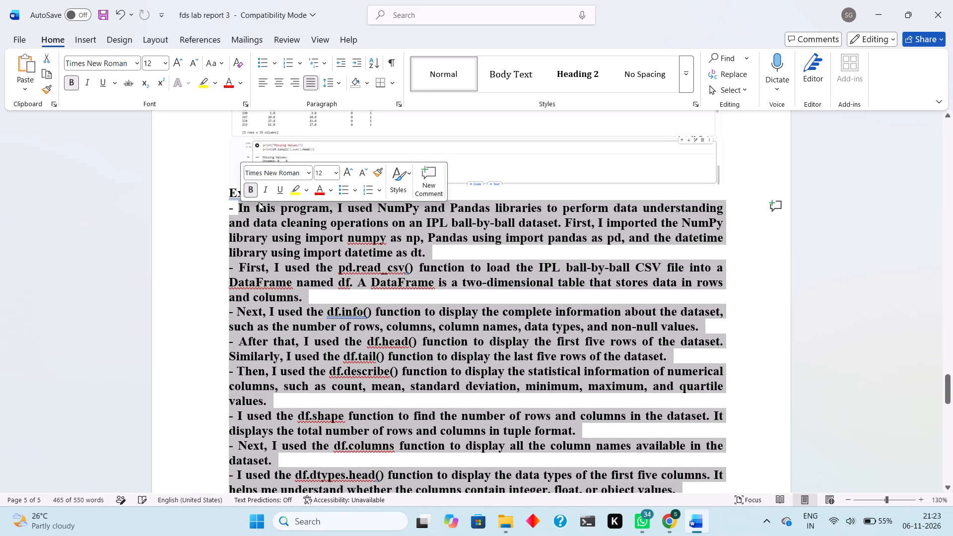
pyautogui.click(250, 191)
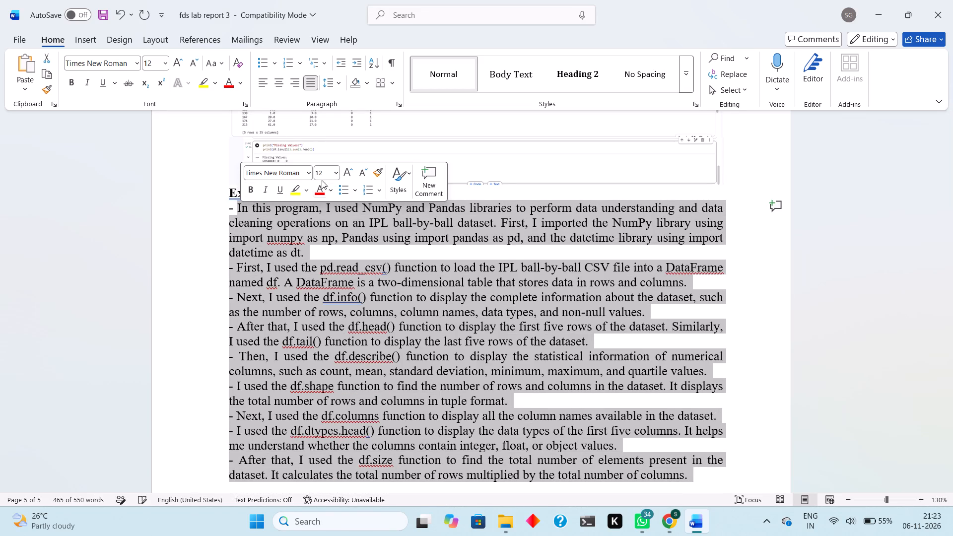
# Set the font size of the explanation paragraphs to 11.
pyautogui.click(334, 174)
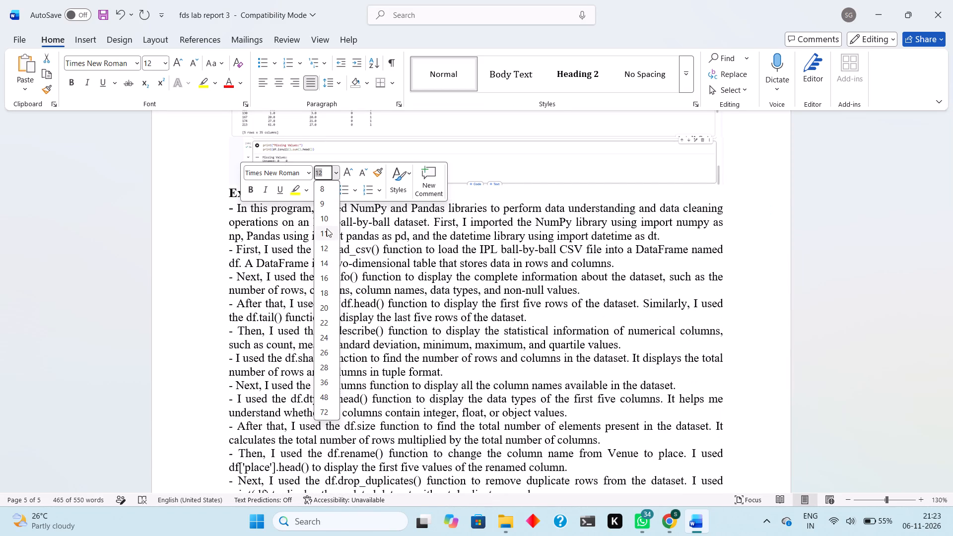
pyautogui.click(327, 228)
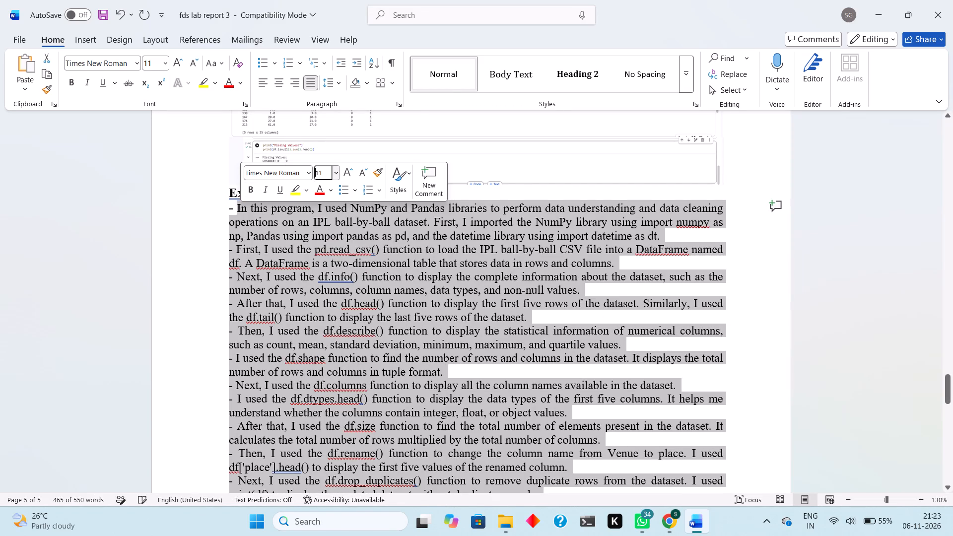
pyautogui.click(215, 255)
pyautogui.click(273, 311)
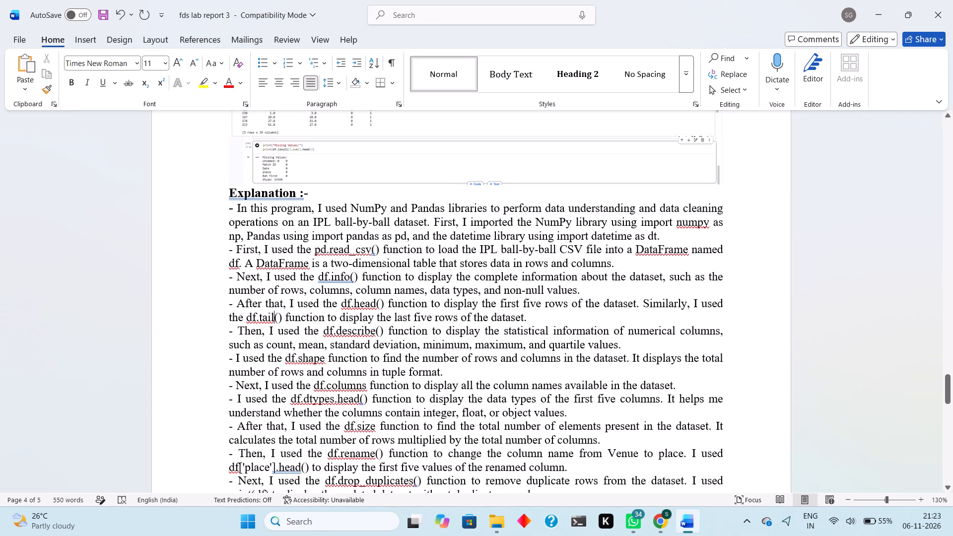
# Select all the explanation paragraphs below the "Explanation :-" heading, without the empty lines at the end, and set their font size to 9.
pyautogui.moveTo(226, 205); pyautogui.dragTo(296, 459)
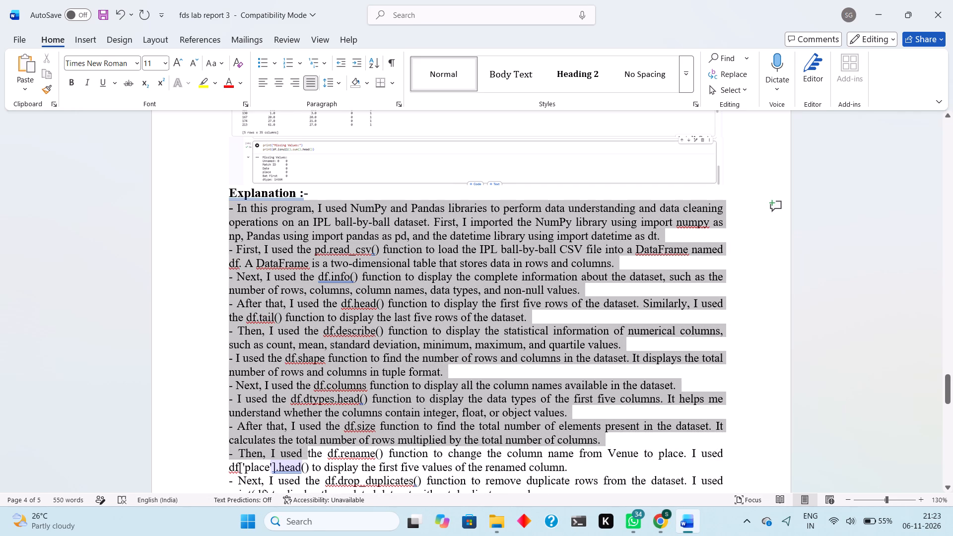
pyautogui.moveTo(296, 459); pyautogui.dragTo(268, 185)
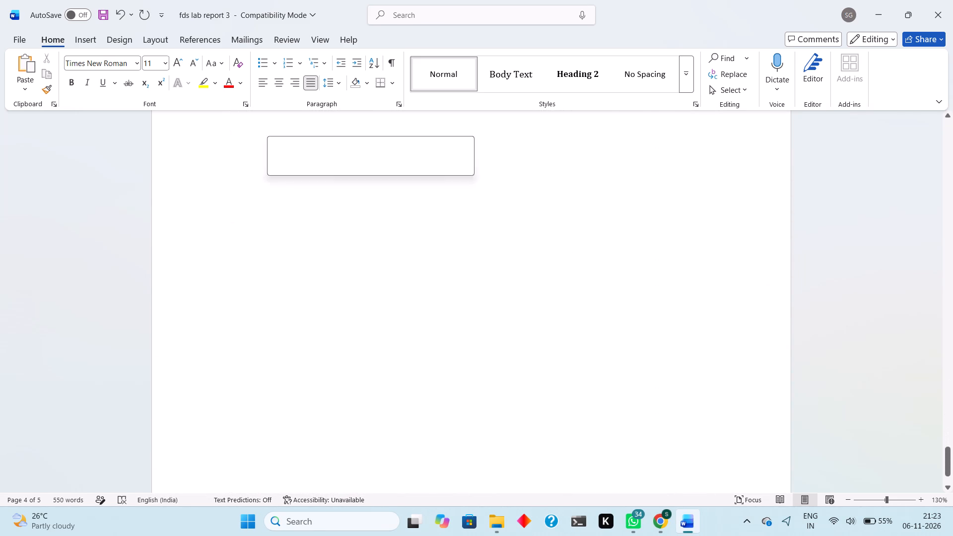
pyautogui.scroll(4, 268, 185)
pyautogui.hotkey('shift', 'Up')
pyautogui.hotkey('shift', 'Up')
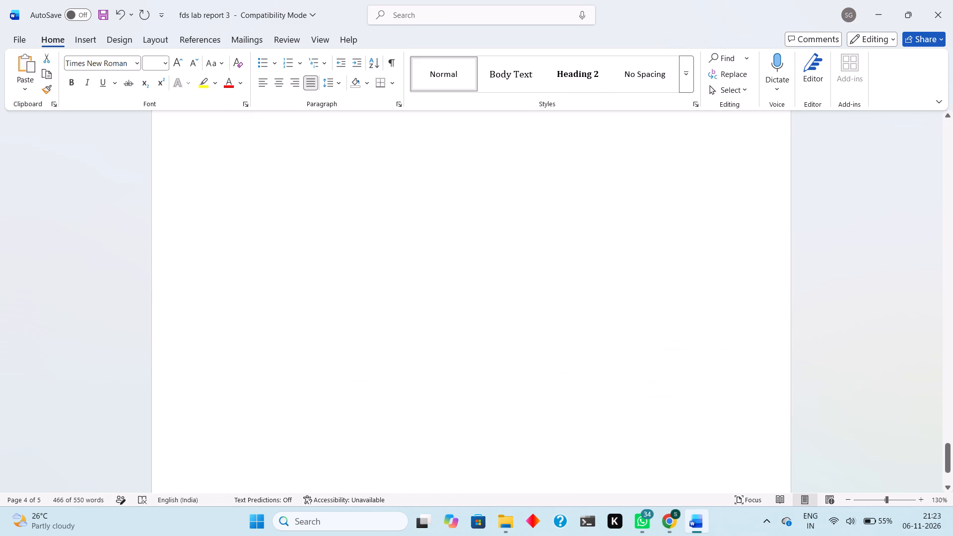
pyautogui.hotkey('shift', 'Up')
pyautogui.hotkey('shift', 'Up')
pyautogui.hotkey('shift', 'Up')
pyautogui.scroll(1, 268, 185)
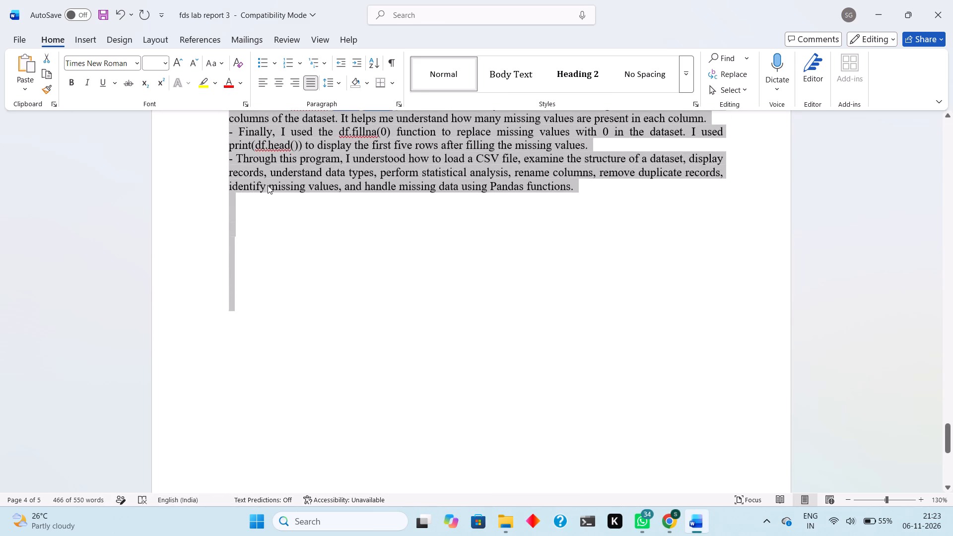
pyautogui.hotkey('shift', 'Up')
pyautogui.hotkey('shift', 'Up')
pyautogui.hotkey('shift', 'Up')
pyautogui.hotkey('shift', 'Up')
pyautogui.hotkey('shift', 'Up')
pyautogui.hotkey('shift', 'Up')
pyautogui.hotkey('shift', 'Up')
pyautogui.hotkey('shift', 'Up')
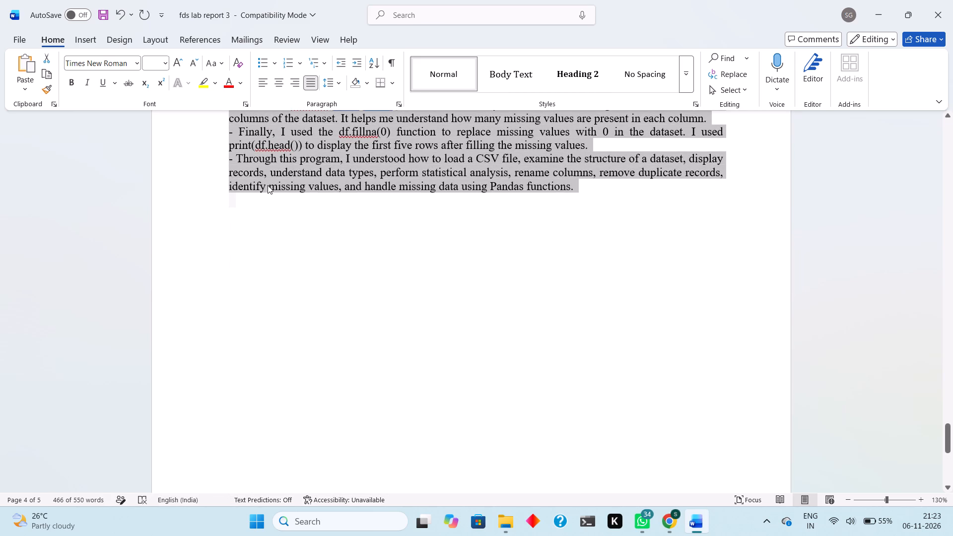
pyautogui.scroll(1, 268, 185)
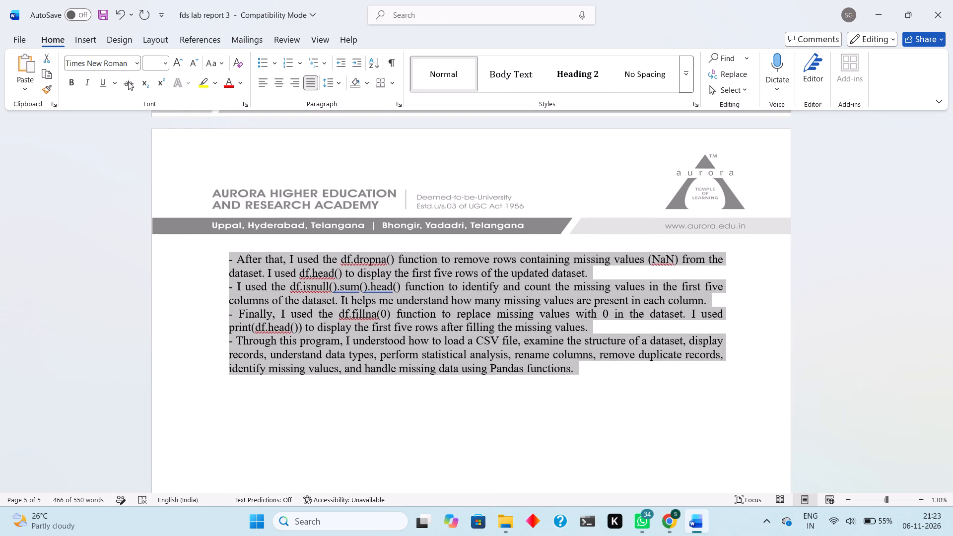
pyautogui.click(166, 64)
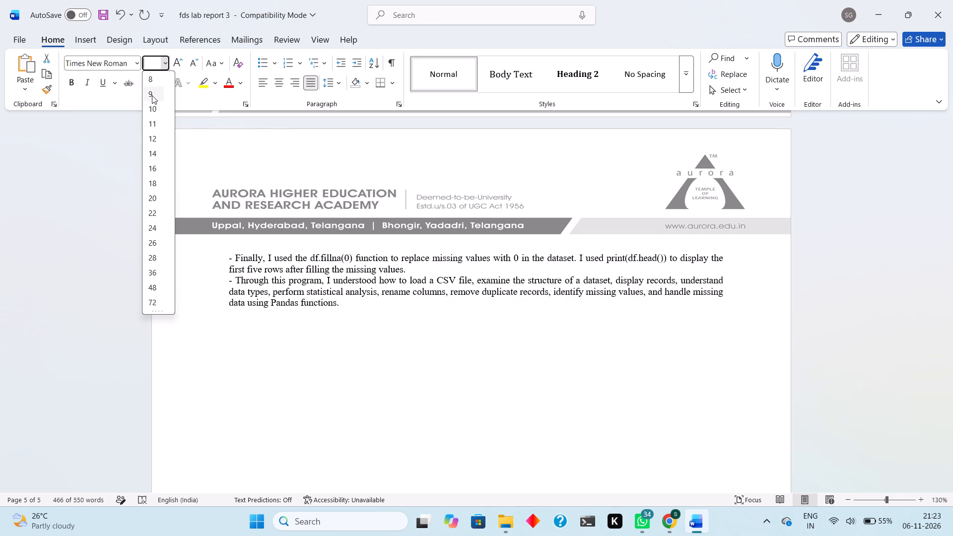
pyautogui.click(152, 95)
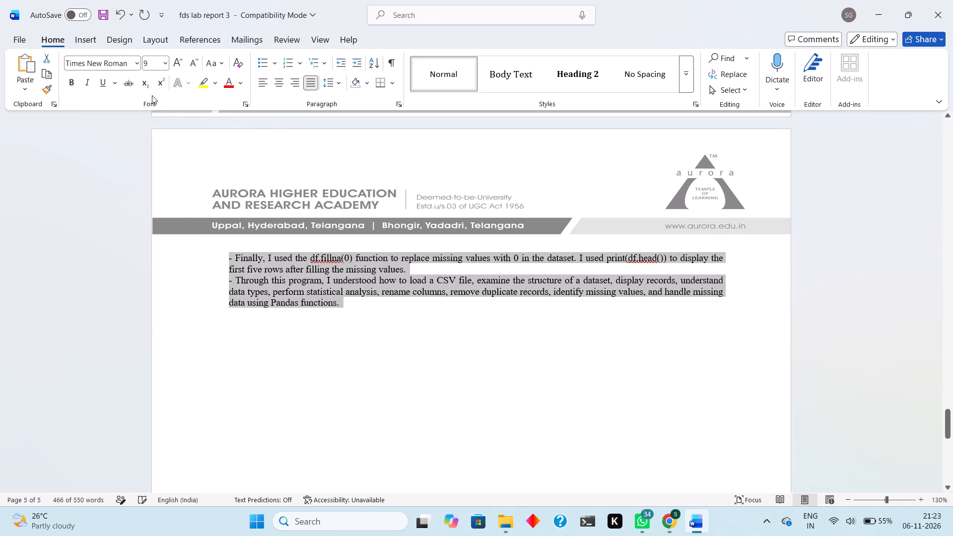
# Turn the selected explanation paragraphs into a dash-bulleted list.
pyautogui.scroll(4, 230, 189)
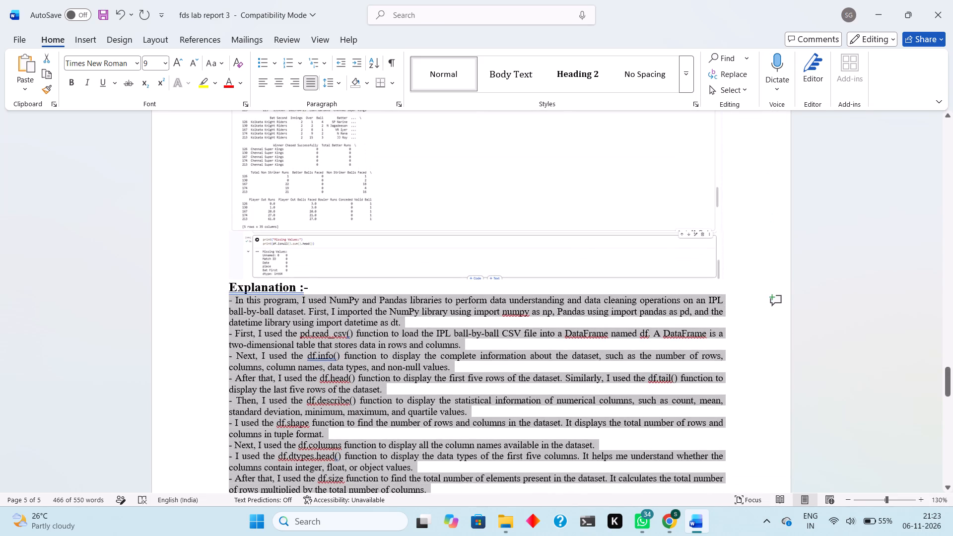
pyautogui.scroll(-1, 230, 189)
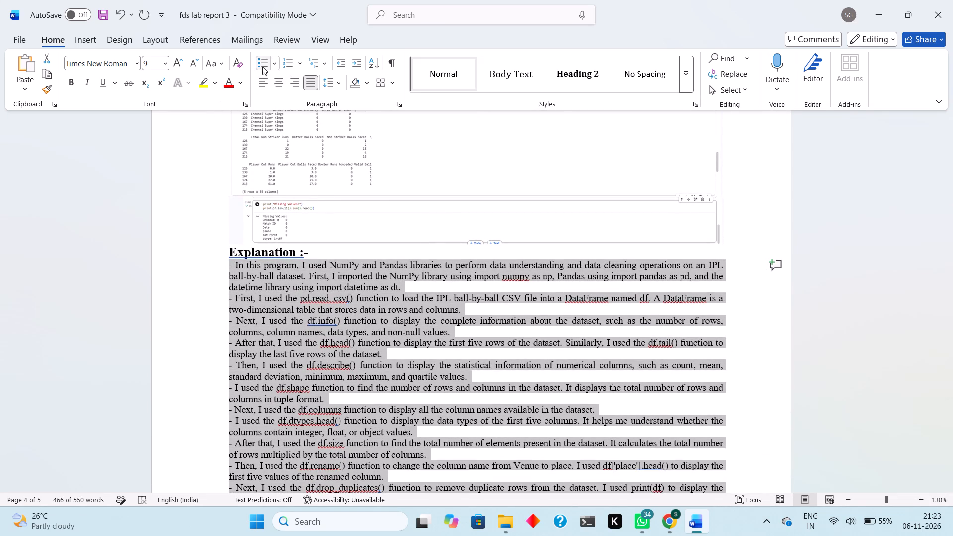
pyautogui.click(262, 67)
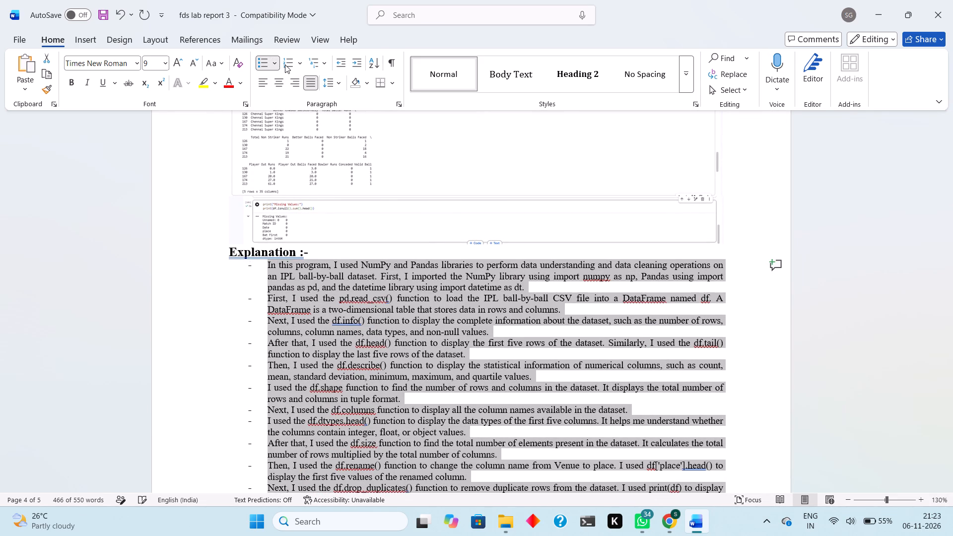
# Left-align the bulleted explanation paragraphs.
pyautogui.click(261, 87)
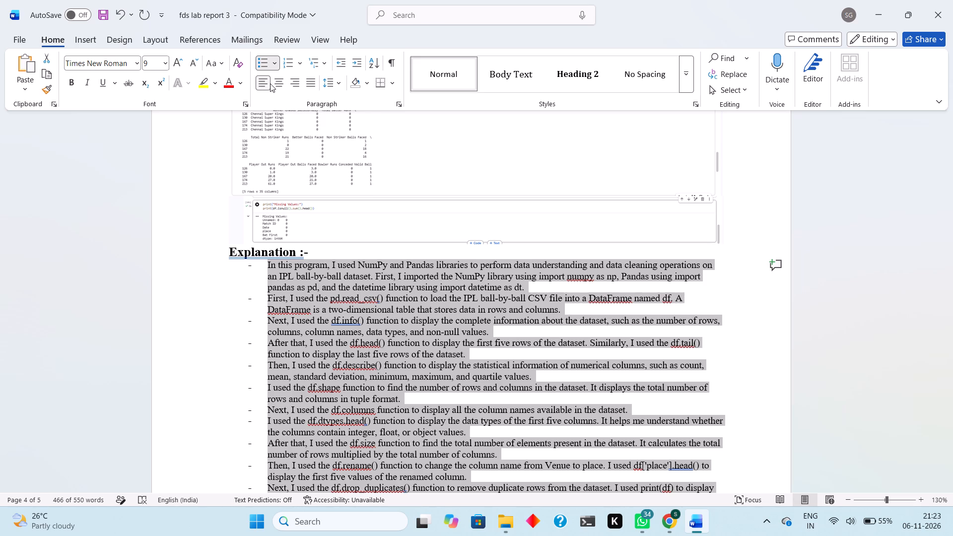
# Change the selected explanation list from dashes to solid round bullets.
pyautogui.click(275, 61)
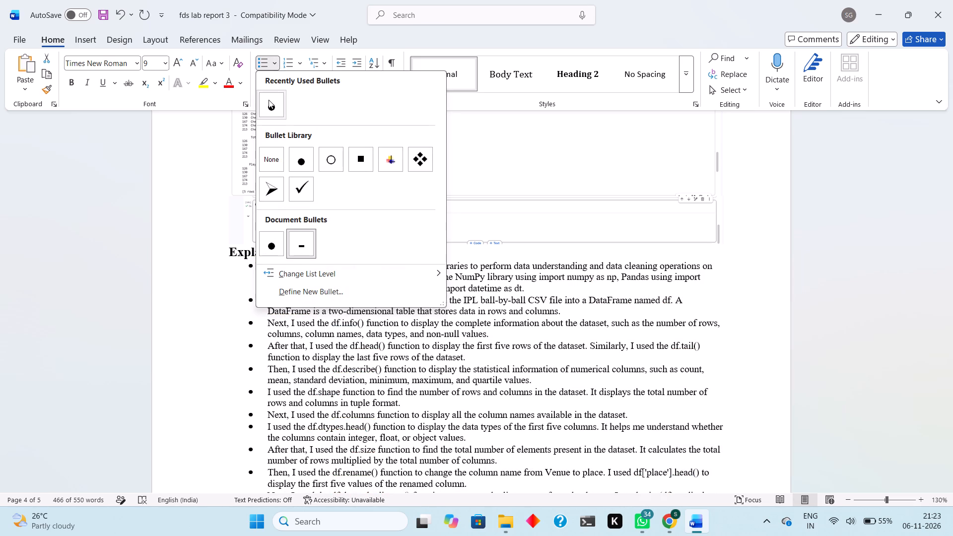
pyautogui.click(269, 100)
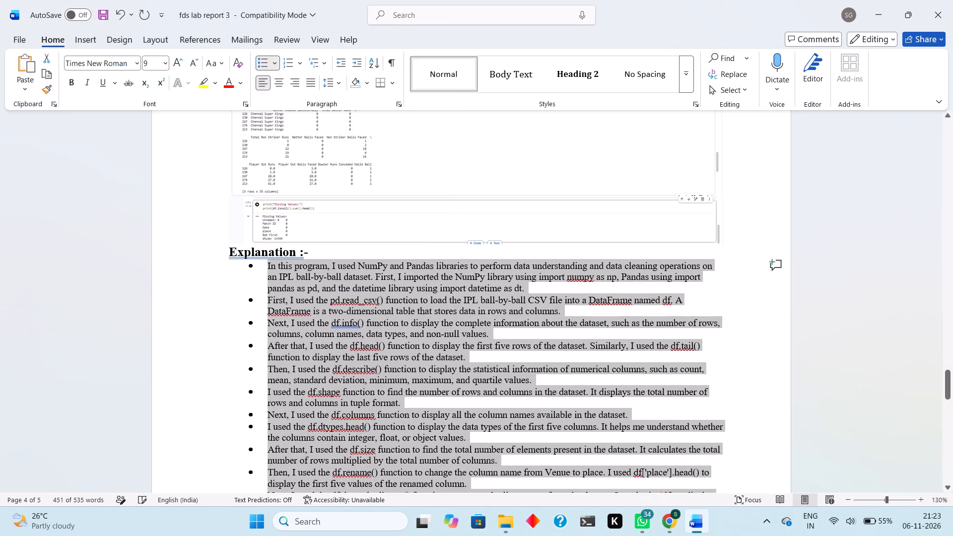
pyautogui.click(224, 290)
# Add an empty line without a bullet below the last explanation paragraph.
pyautogui.scroll(-4, 224, 290)
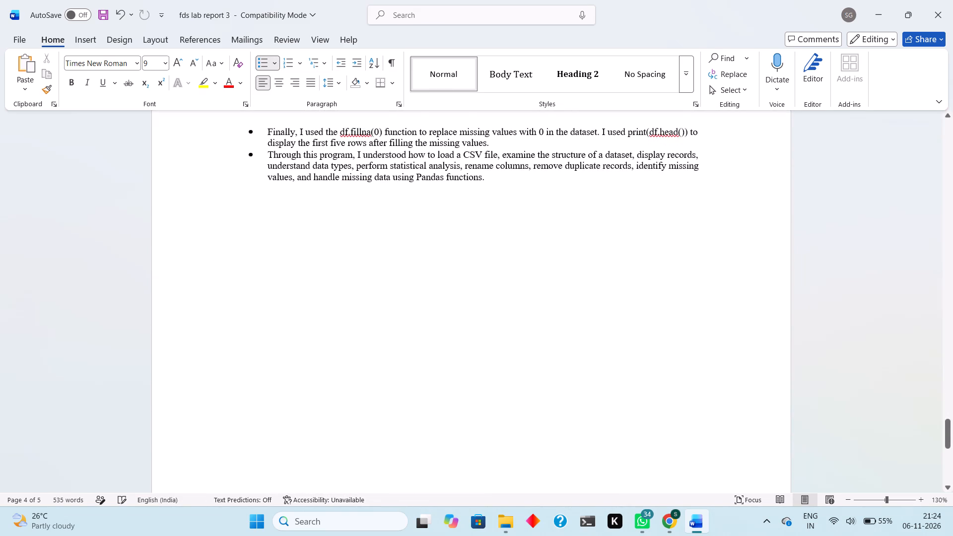
pyautogui.click(493, 155)
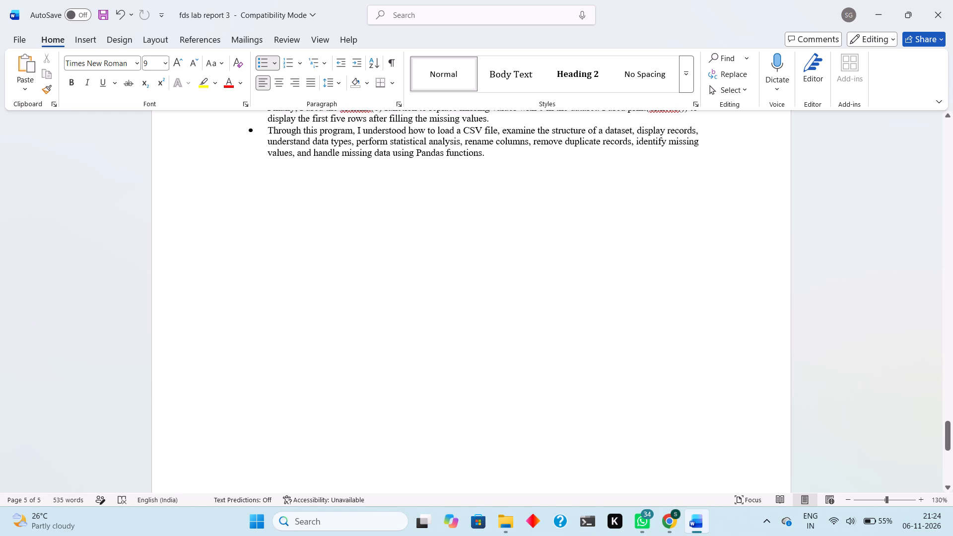
pyautogui.press('Return')
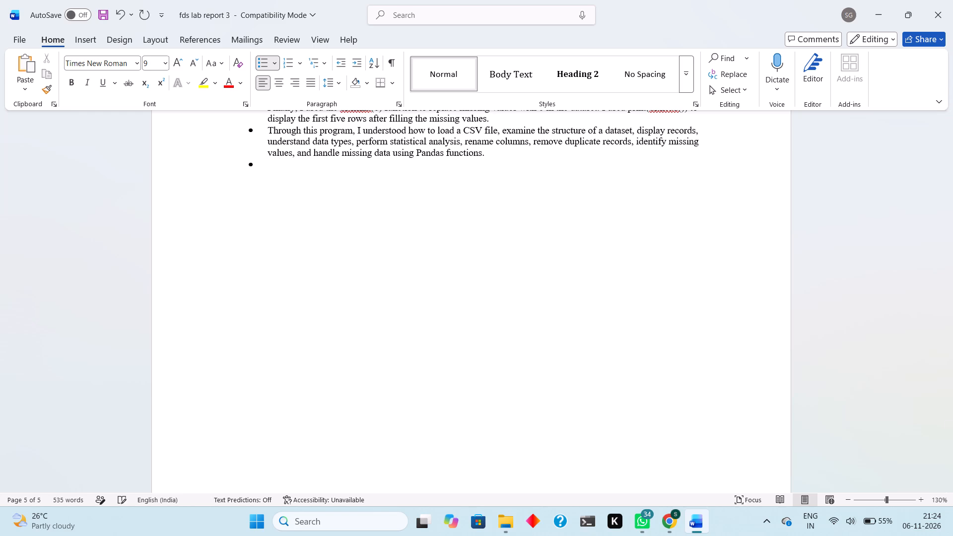
pyautogui.press('BackSpace')
pyautogui.press('BackSpace')
# Switch to the FDS LAB3 Colab notebook in Chrome, zoom to 100%, and collapse the outputs of the three code cells under 2Q.
pyautogui.hotkey('alt', 'Tab')
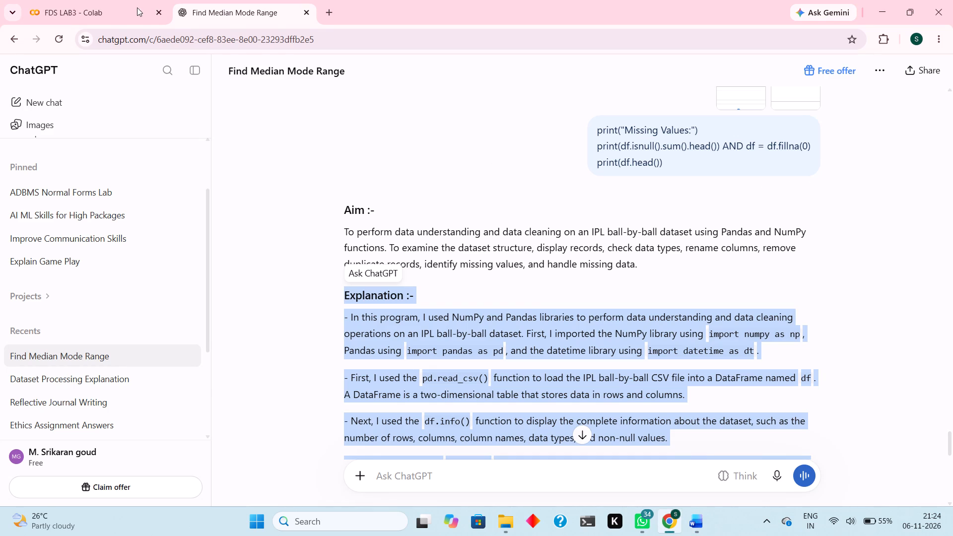
pyautogui.click(129, 9)
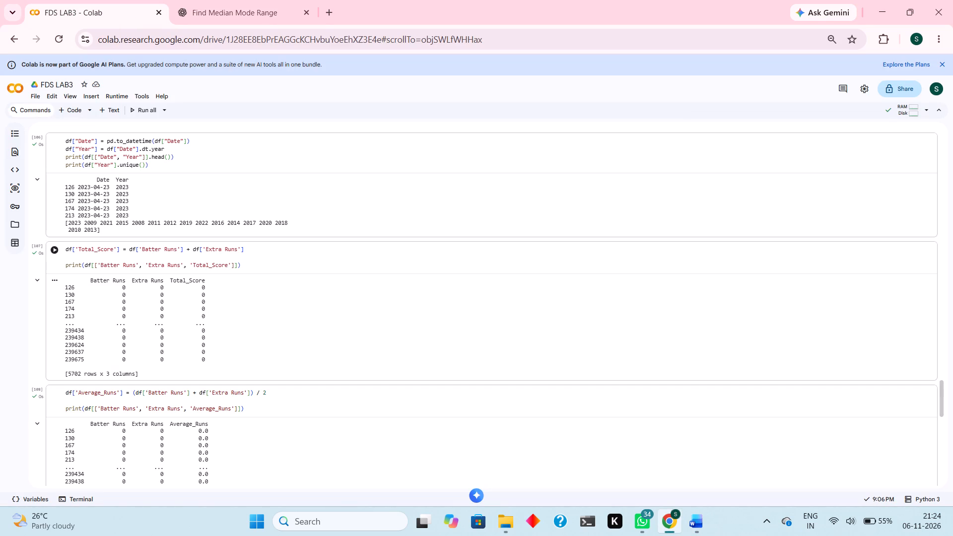
pyautogui.hotkey('ctrl', '=')
pyautogui.hotkey('ctrl', '=')
pyautogui.hotkey('ctrl', '=')
pyautogui.hotkey('ctrl', '=')
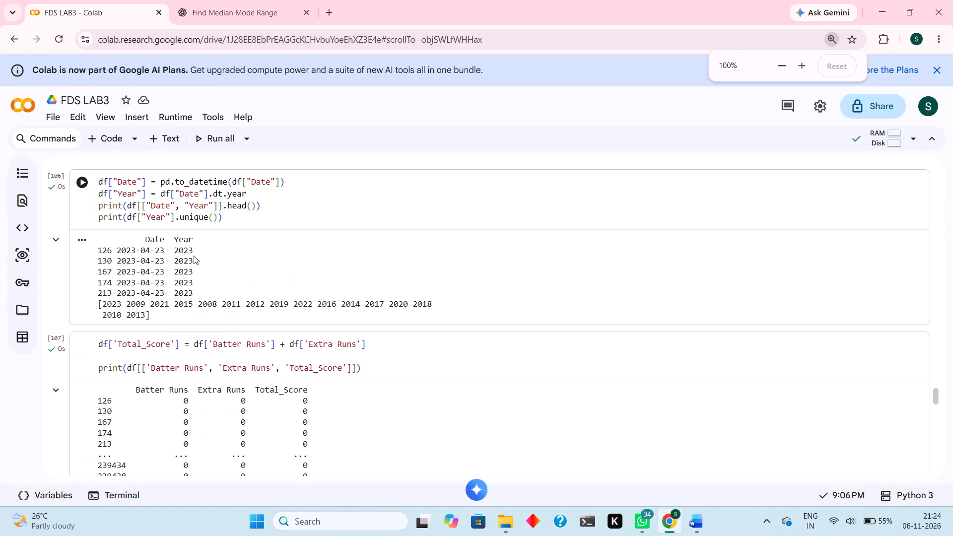
pyautogui.hscroll(1, 180, 298)
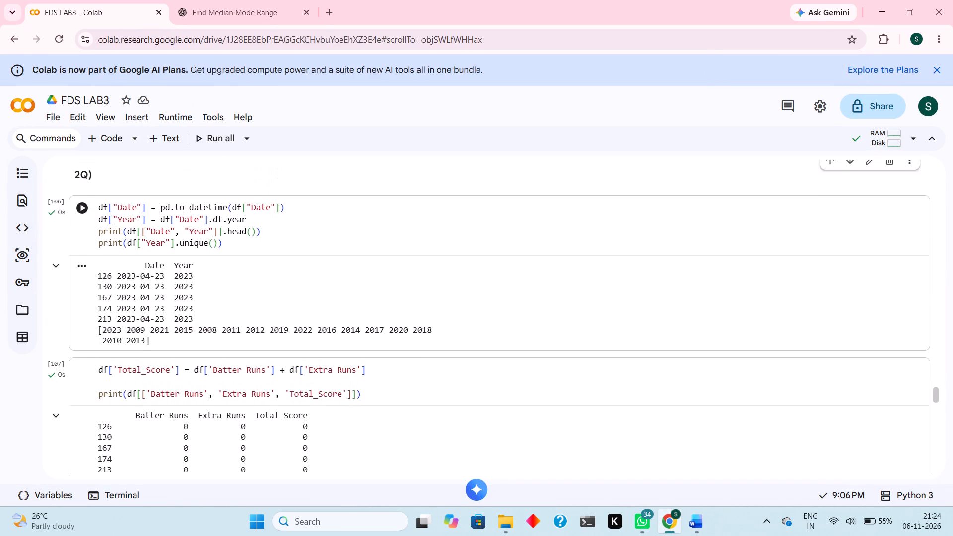
pyautogui.hscroll(1, 180, 298)
pyautogui.scroll(-1, 180, 298)
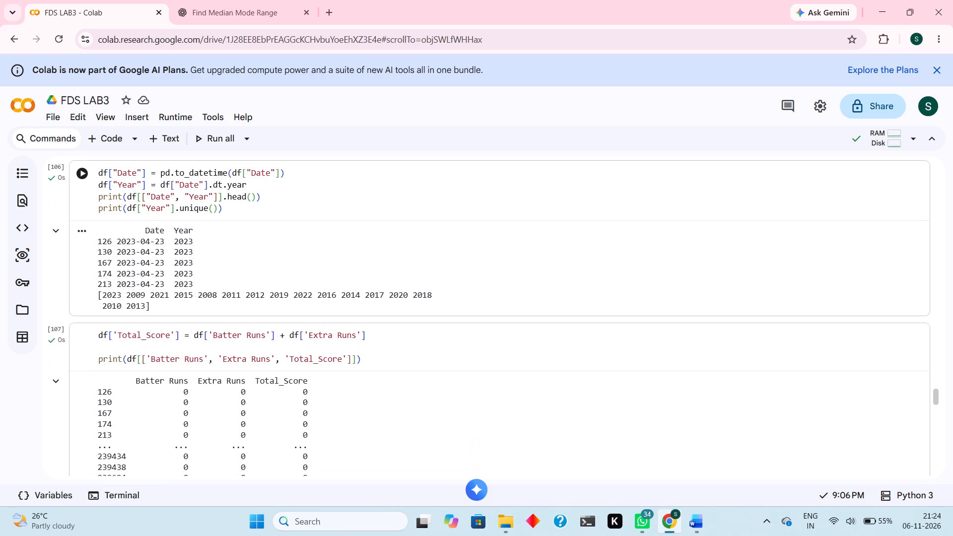
pyautogui.scroll(-1, 180, 298)
pyautogui.click(58, 347)
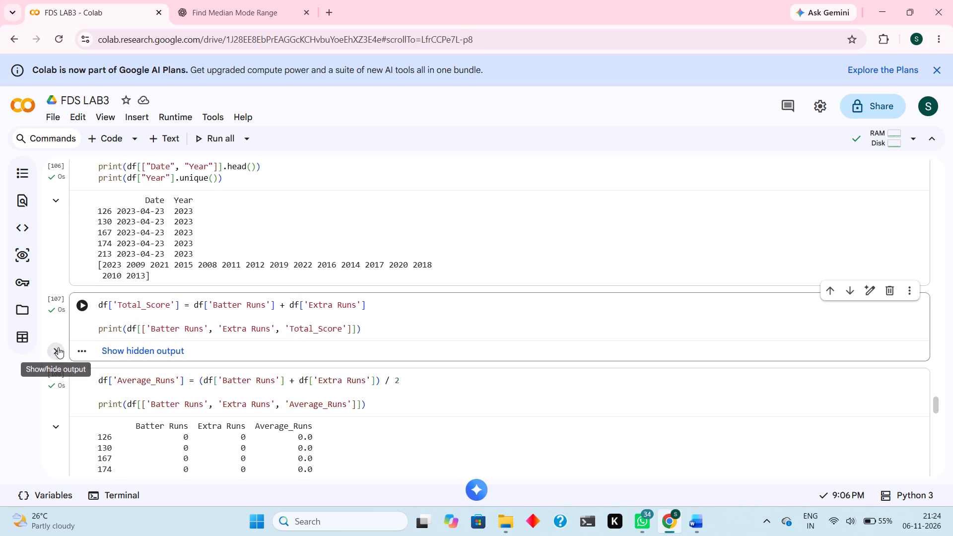
pyautogui.click(52, 208)
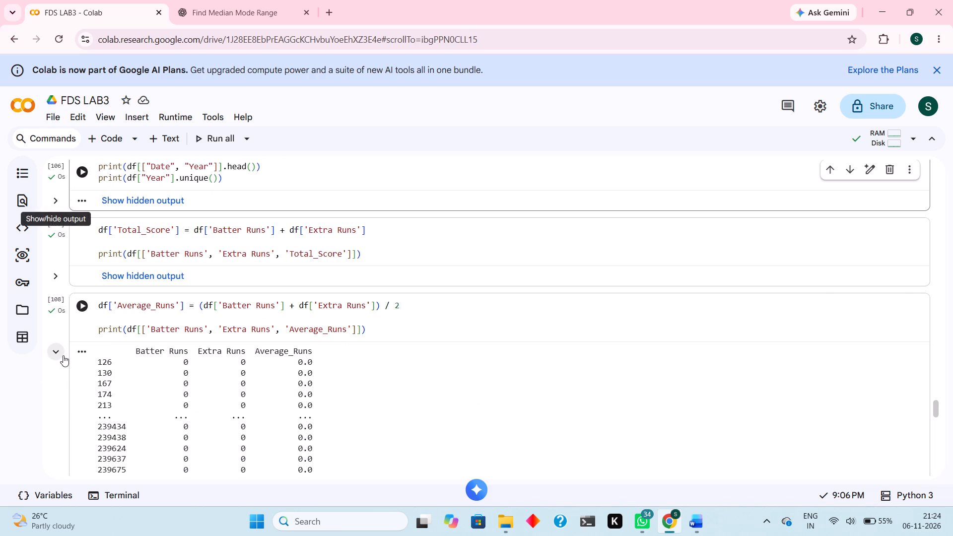
pyautogui.click(63, 355)
pyautogui.scroll(1, 63, 355)
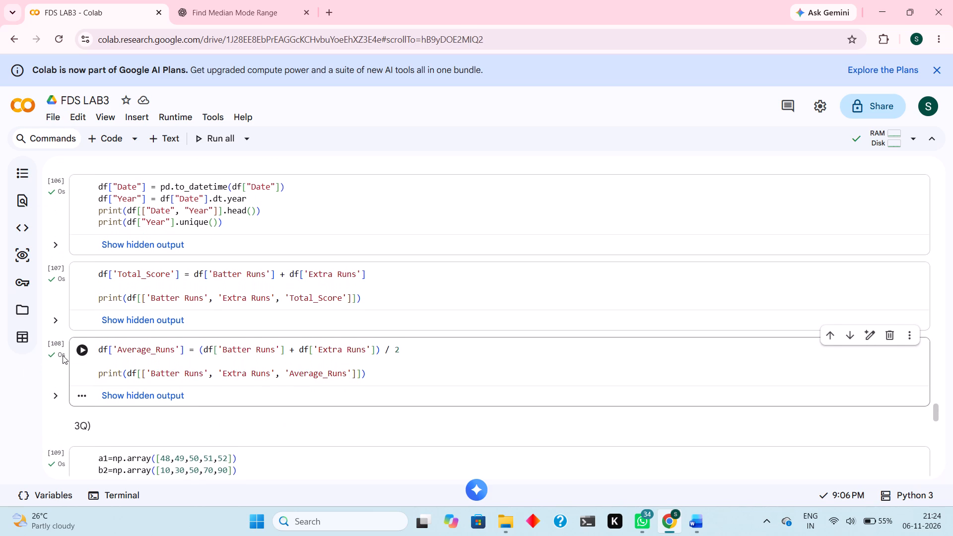
pyautogui.scroll(2, 63, 355)
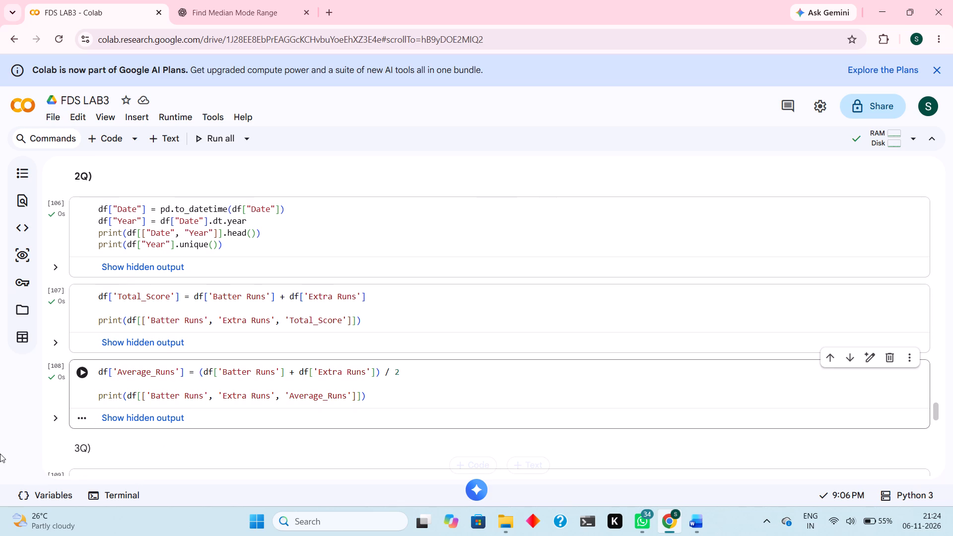
# Capture a full-width screenshot from the notebook's title header down to the end of the Average_Runs cell, just above 3Q.
pyautogui.press('Print')
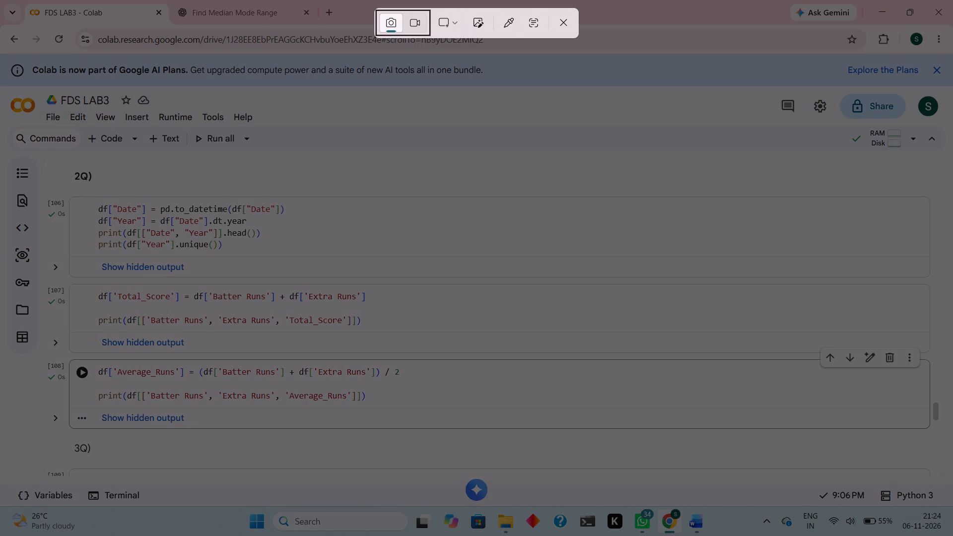
pyautogui.click(0, 135)
pyautogui.moveTo(0, 85); pyautogui.dragTo(337, 398)
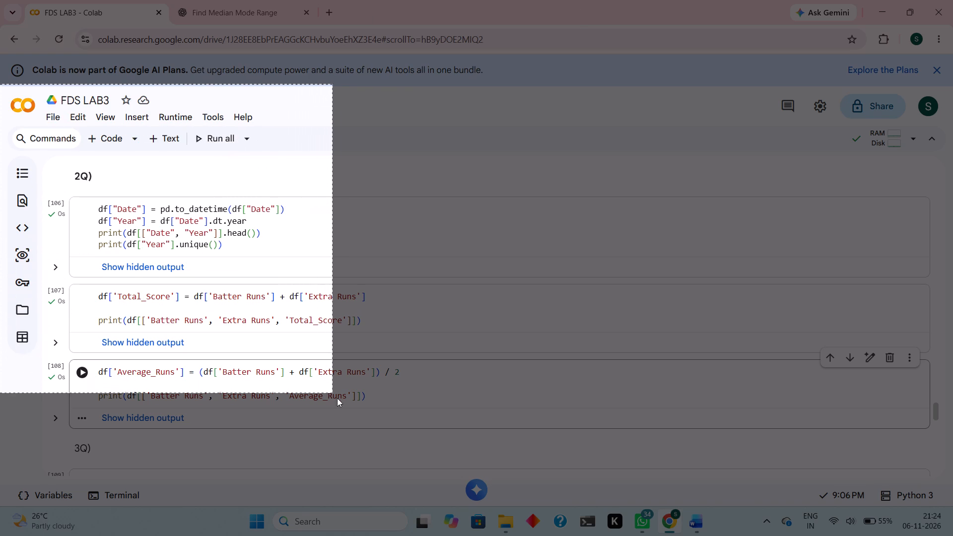
pyautogui.moveTo(337, 398); pyautogui.dragTo(519, 445)
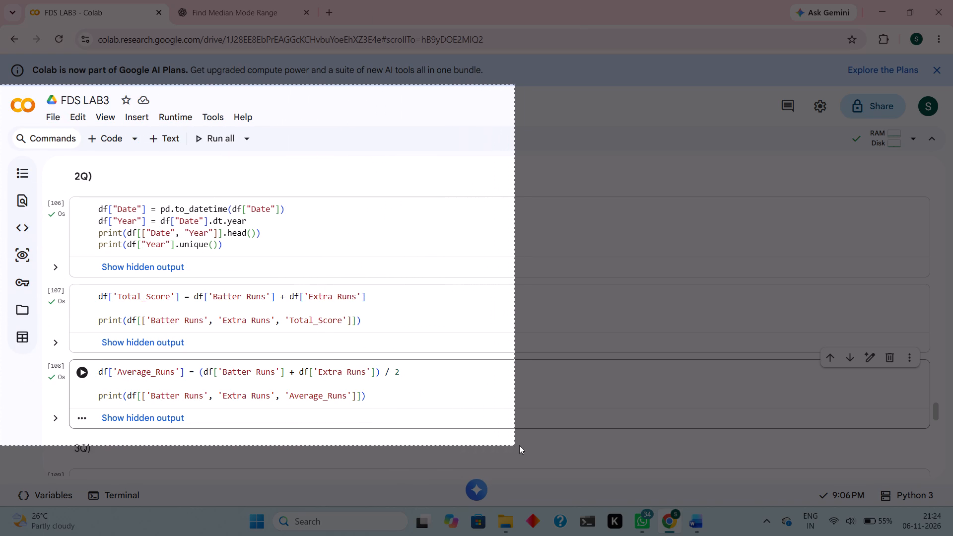
pyautogui.moveTo(519, 445); pyautogui.dragTo(684, 442)
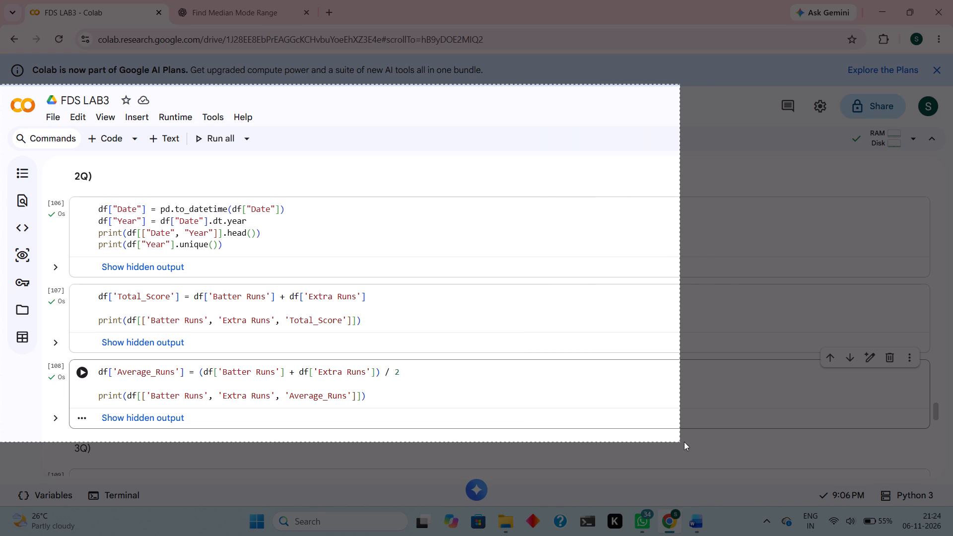
pyautogui.moveTo(684, 442); pyautogui.dragTo(849, 442)
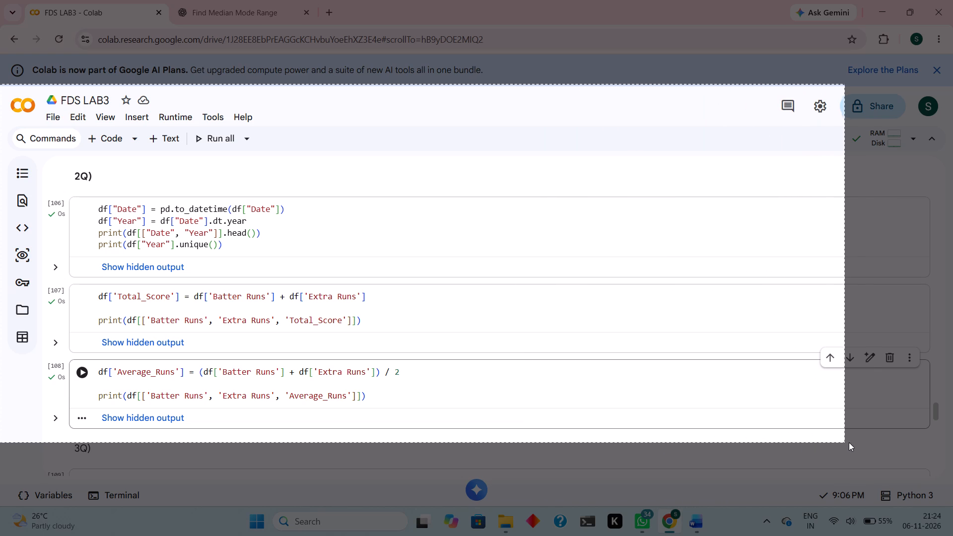
pyautogui.moveTo(849, 442); pyautogui.dragTo(952, 443)
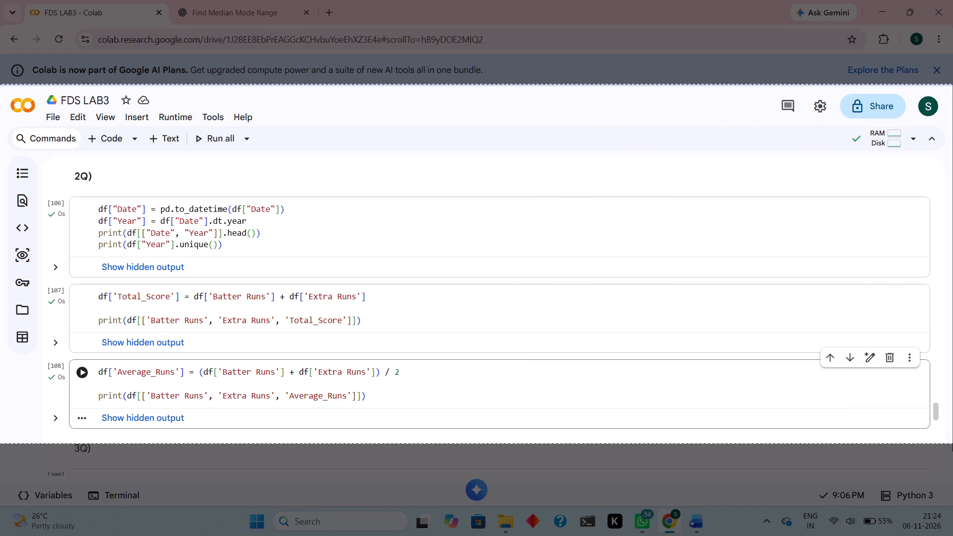
pyautogui.moveTo(952, 443); pyautogui.dragTo(952, 444)
# Switch to the Word report, paste the 2Q code screenshot below the explanation list, and start a new line under it.
pyautogui.hotkey('alt', 'Tab')
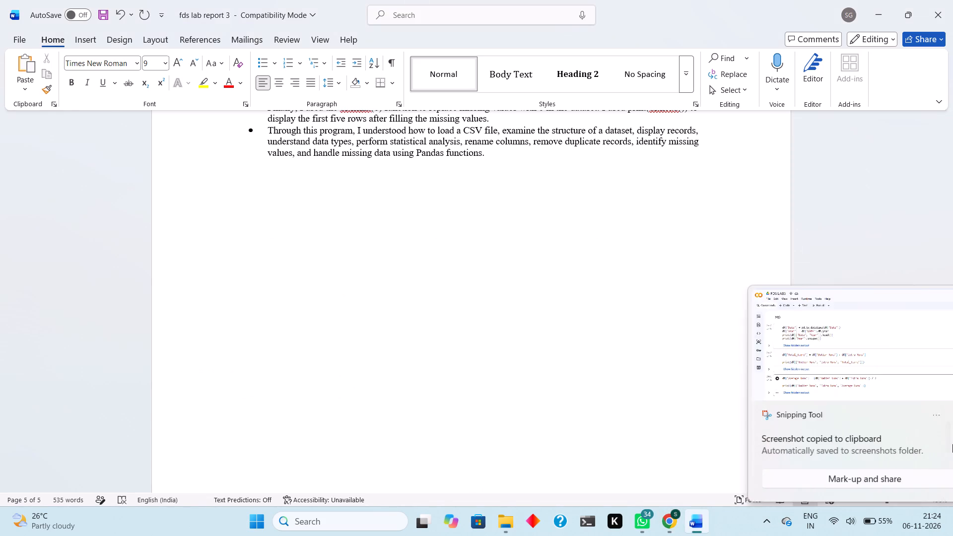
pyautogui.hotkey('ctrl', 'v')
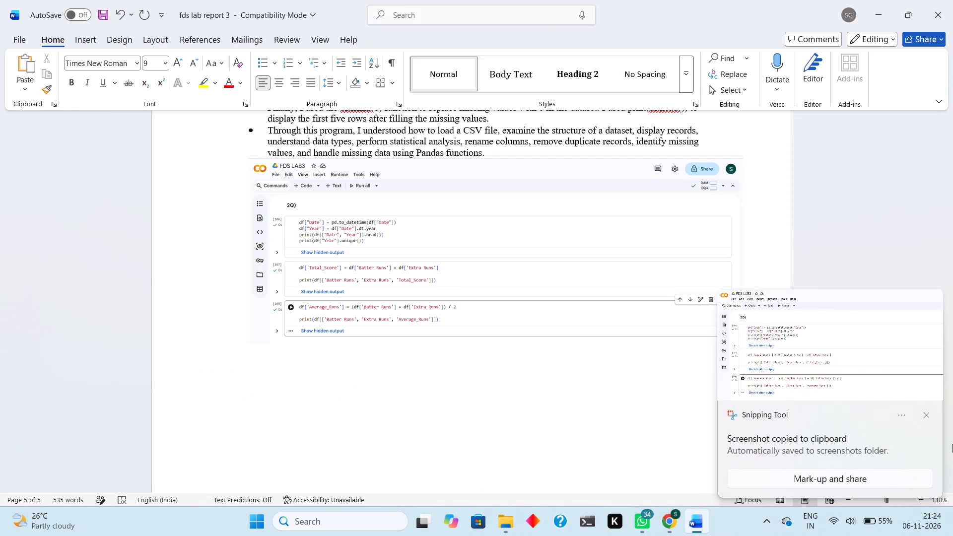
pyautogui.press('Right')
pyautogui.press('Return')
# Insert an empty line without a bullet between the last explanation paragraph and the 2Q screenshot.
pyautogui.click(517, 152)
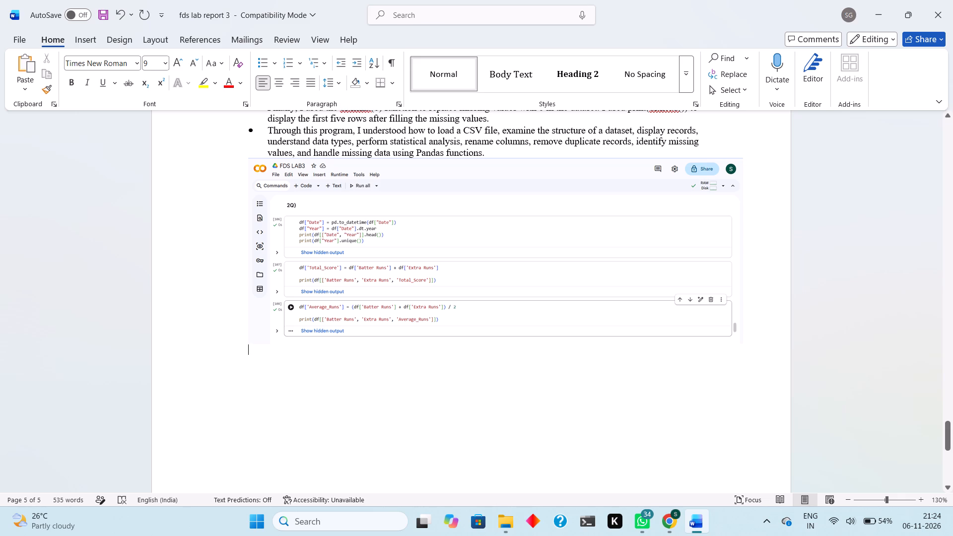
pyautogui.press('Return')
pyautogui.press('Return')
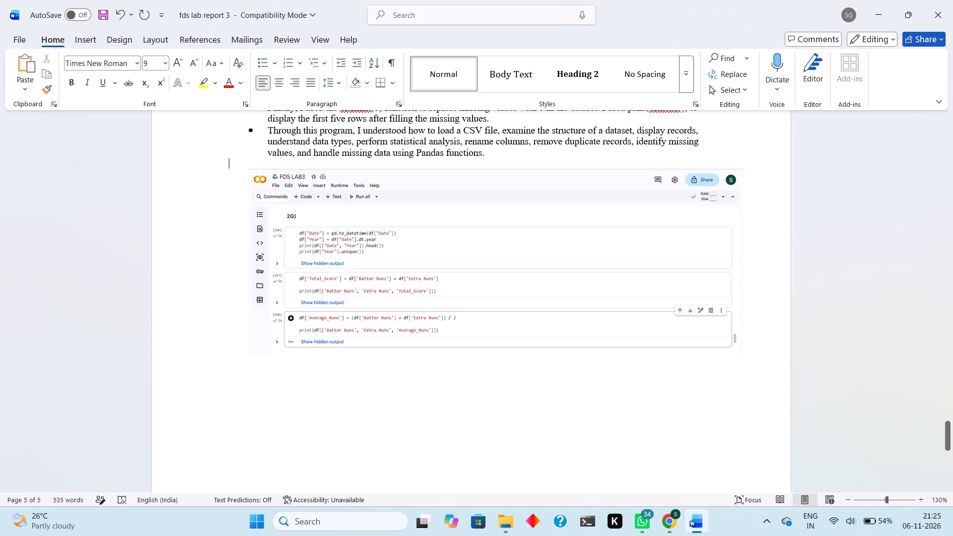
pyautogui.write('AIM')
pyautogui.hotkey('shift', ':')
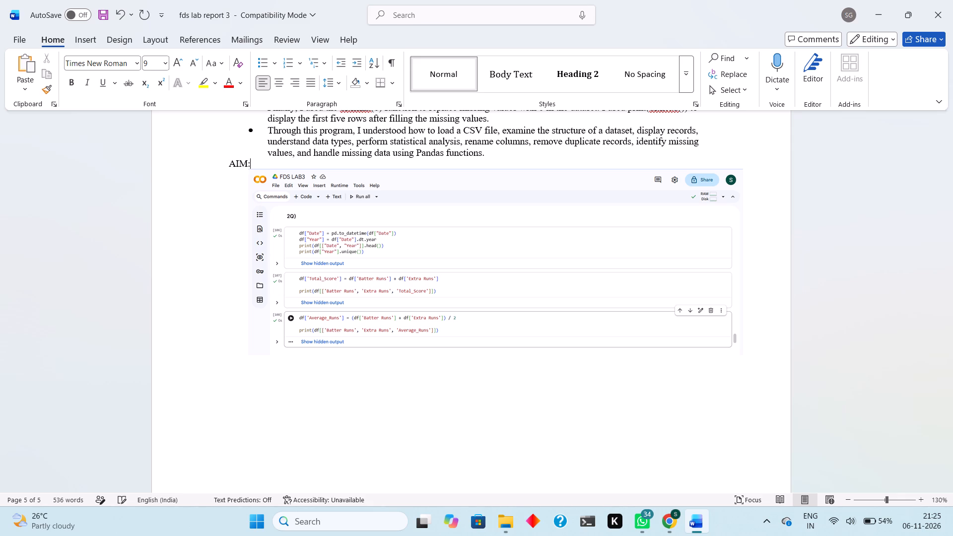
pyautogui.press('space')
pyautogui.hotkey('ctrl', 'v')
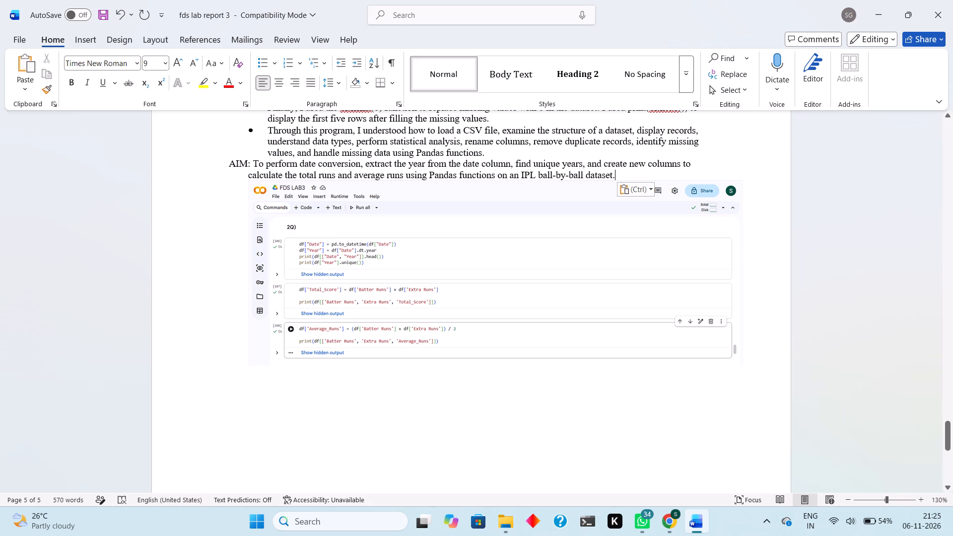
# Make the "AIM:" label above the 2Q screenshot bold.
pyautogui.moveTo(251, 161); pyautogui.dragTo(234, 161)
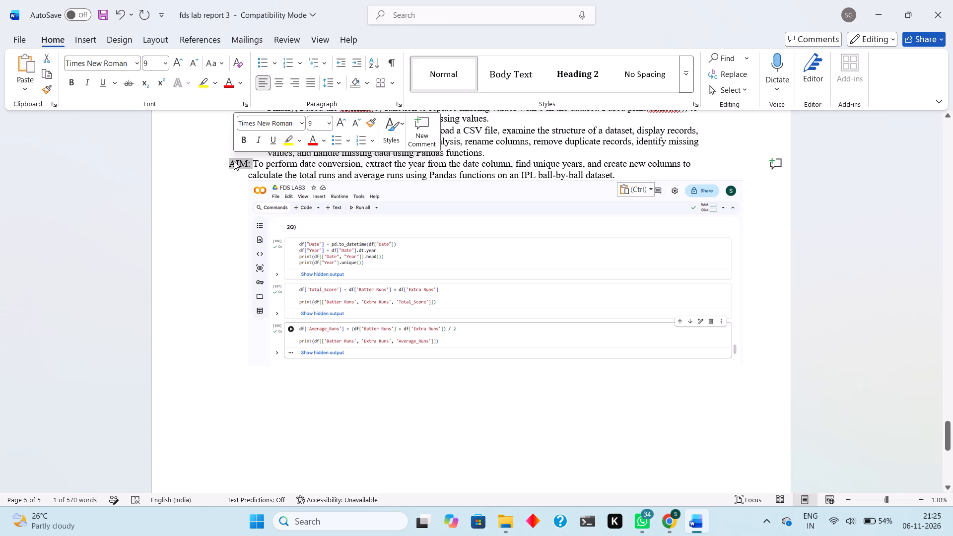
pyautogui.click(244, 144)
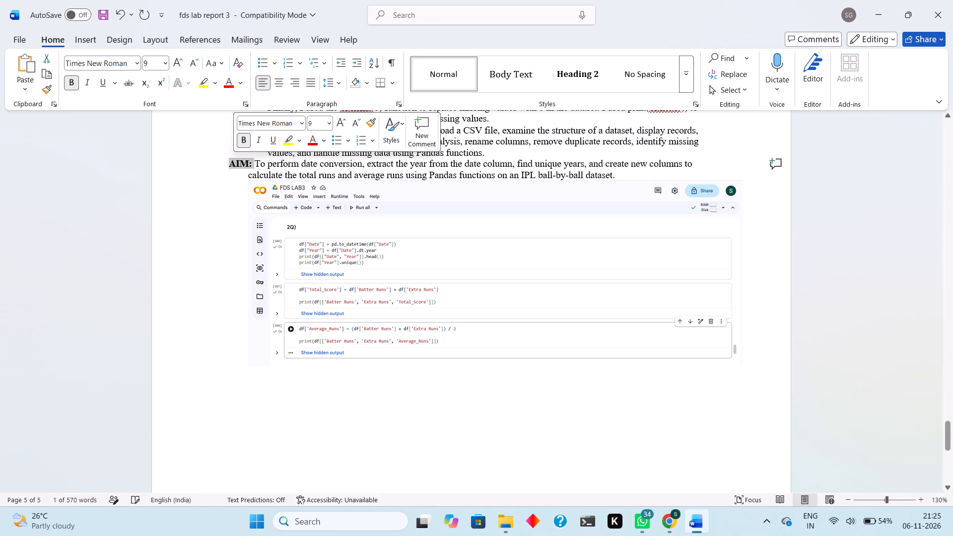
pyautogui.click(257, 161)
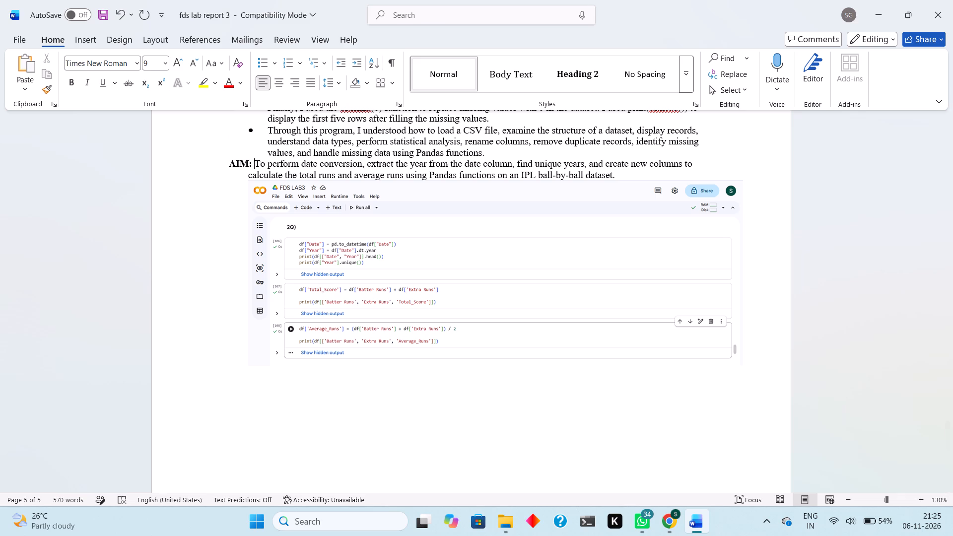
# Examine how the Aim, Code, Output and Explanation parts of the first question are laid out and formatted.
pyautogui.scroll(1, 264, 167)
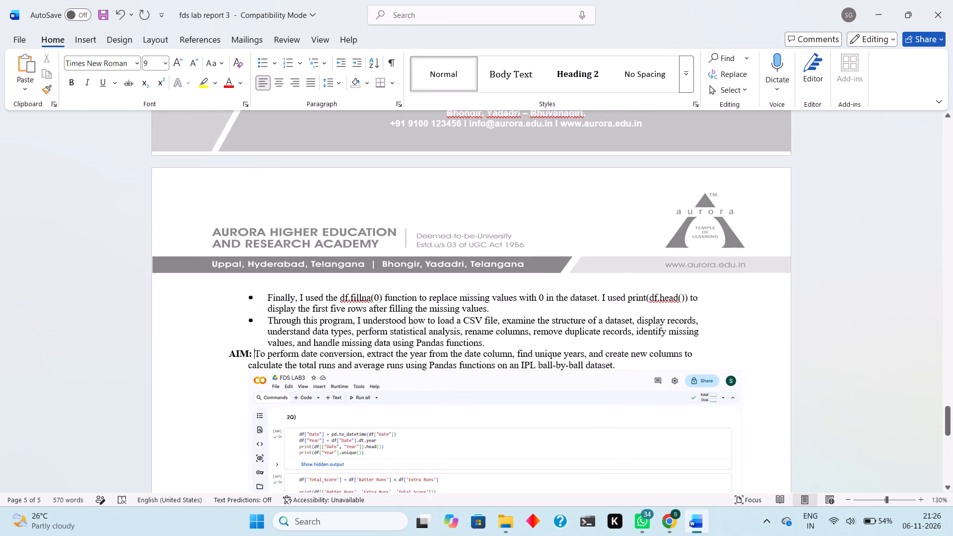
pyautogui.scroll(5, 259, 341)
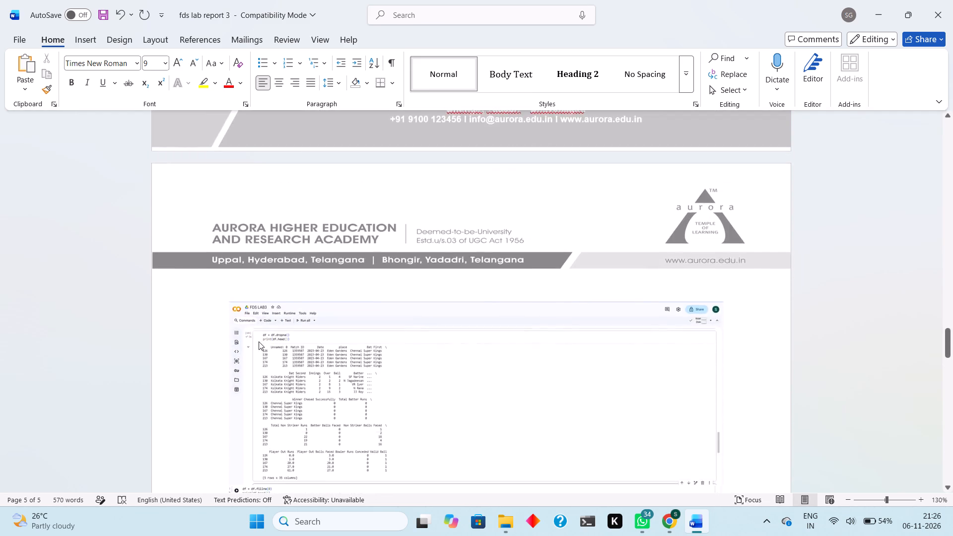
pyautogui.scroll(3, 259, 341)
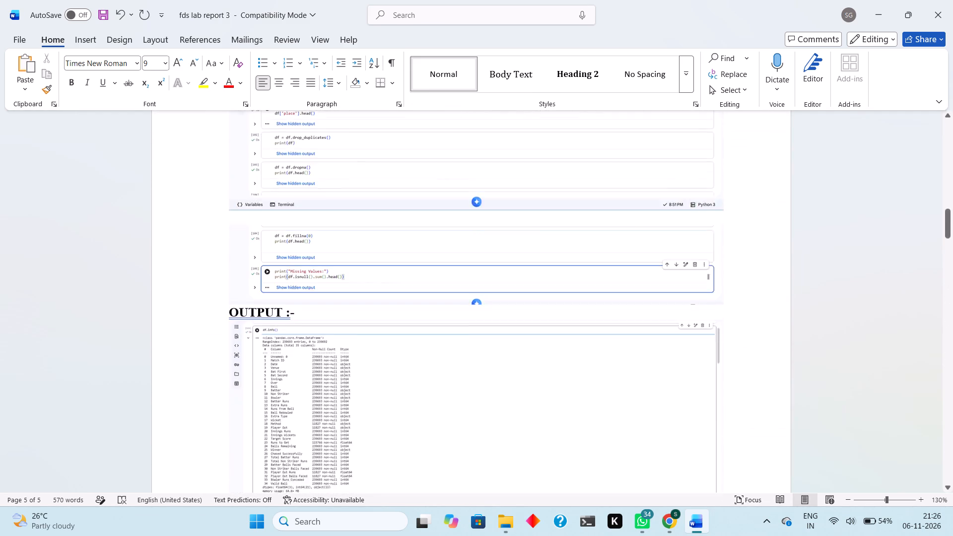
pyautogui.scroll(3, 259, 341)
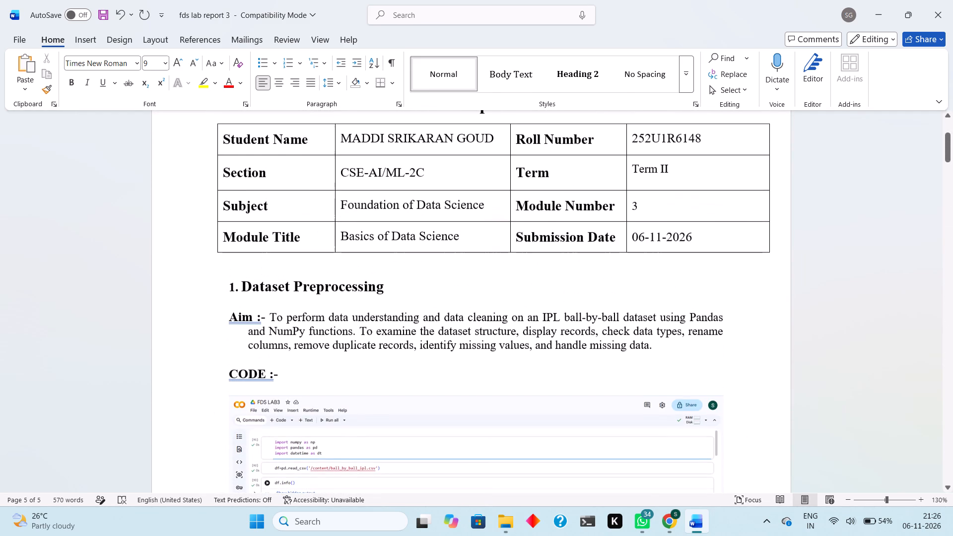
pyautogui.scroll(-1, 259, 341)
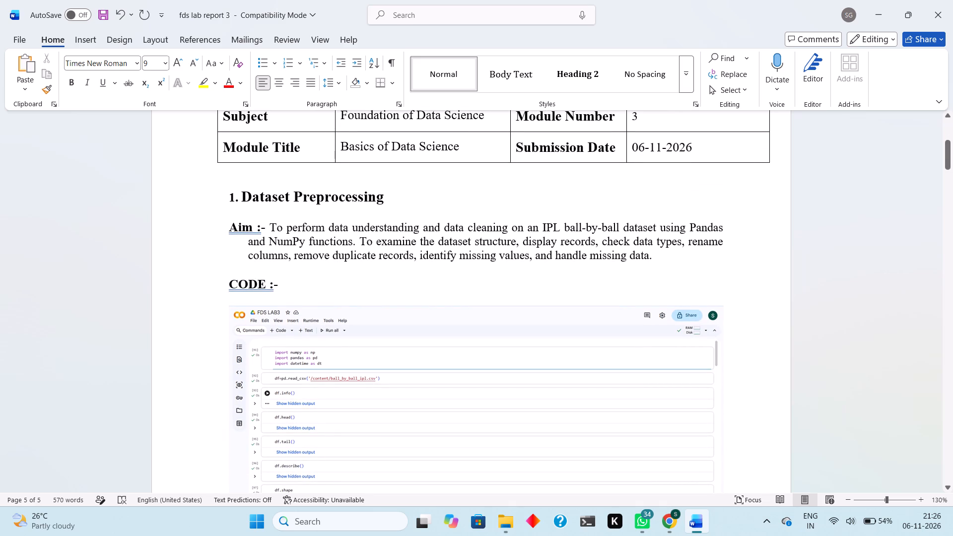
pyautogui.scroll(-5, 278, 289)
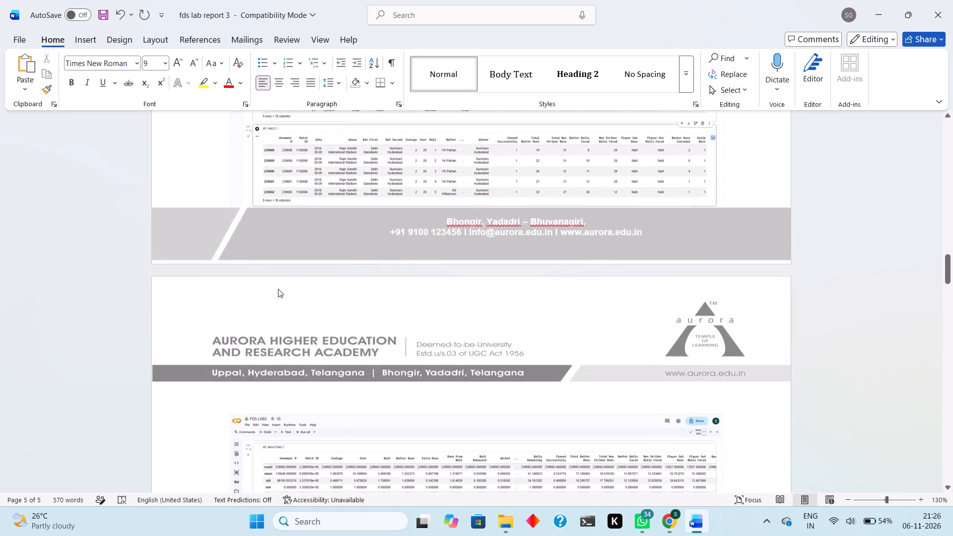
pyautogui.scroll(-5, 278, 289)
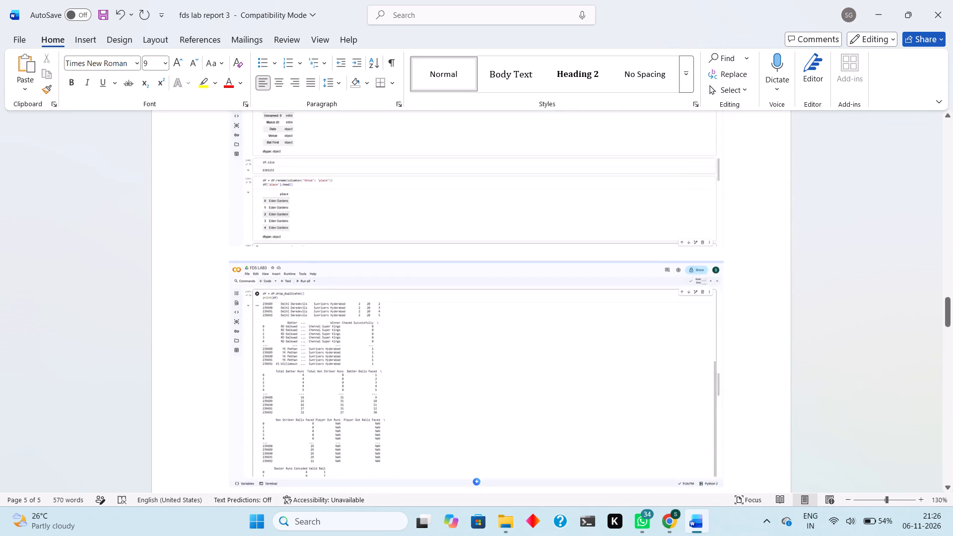
pyautogui.scroll(-3, 278, 289)
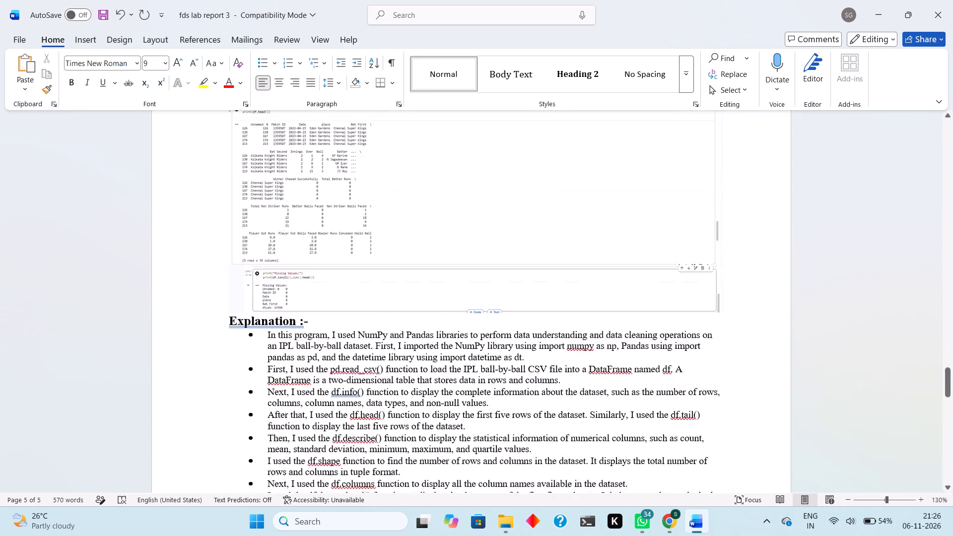
pyautogui.scroll(-2, 278, 289)
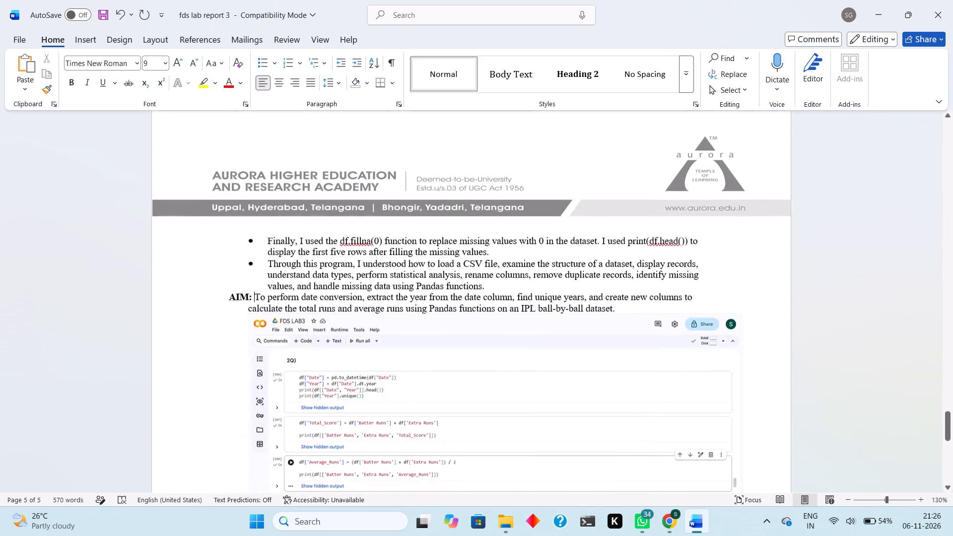
pyautogui.scroll(-1, 278, 289)
# Set the font size of the 2Q aim text after the label to 11, keeping it non-bold.
pyautogui.moveTo(254, 255); pyautogui.dragTo(268, 260)
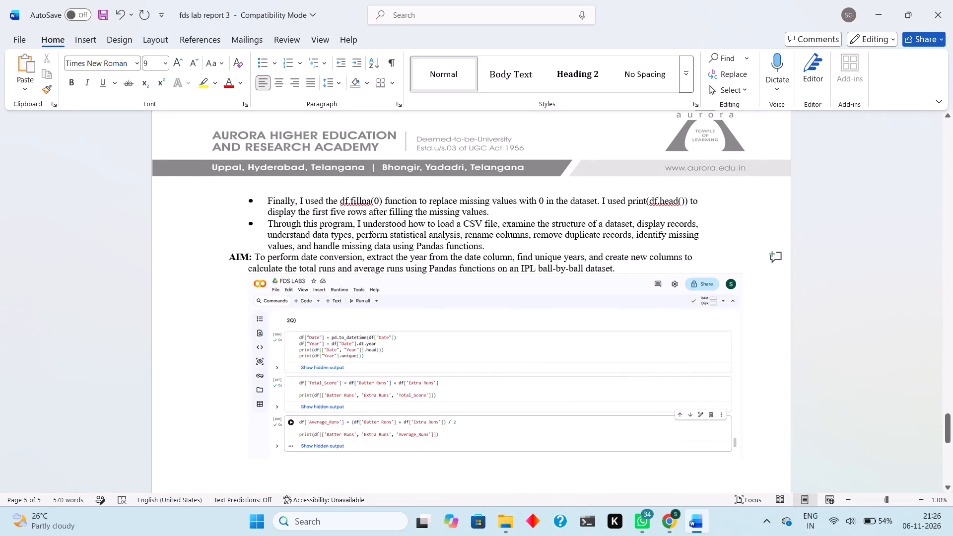
pyautogui.moveTo(268, 260); pyautogui.dragTo(479, 277)
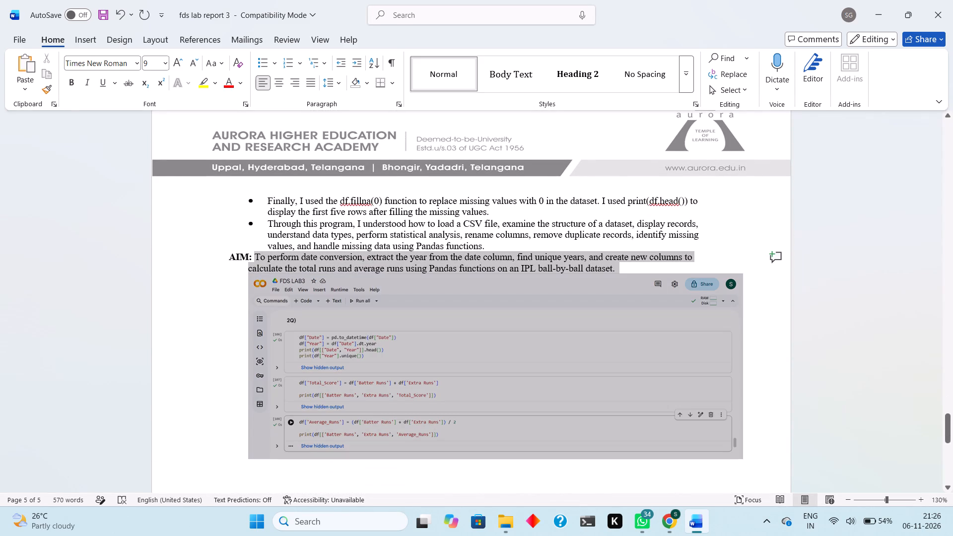
pyautogui.moveTo(479, 277); pyautogui.dragTo(599, 270)
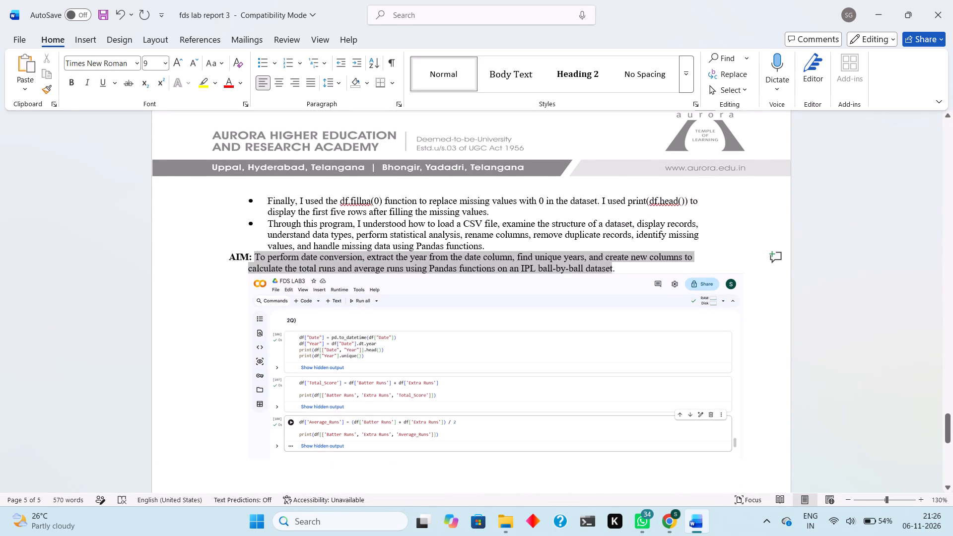
pyautogui.moveTo(599, 270); pyautogui.dragTo(617, 269)
pyautogui.click(623, 249)
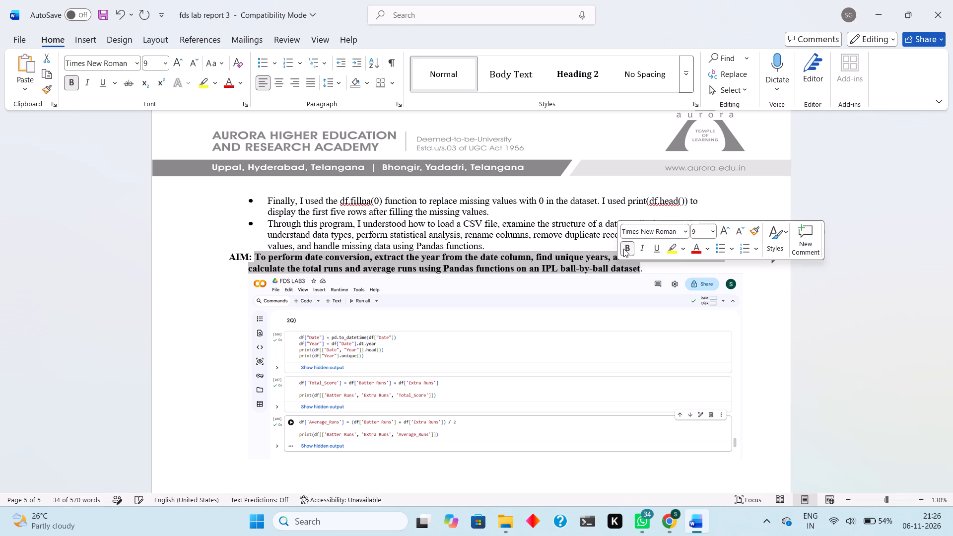
pyautogui.click(714, 235)
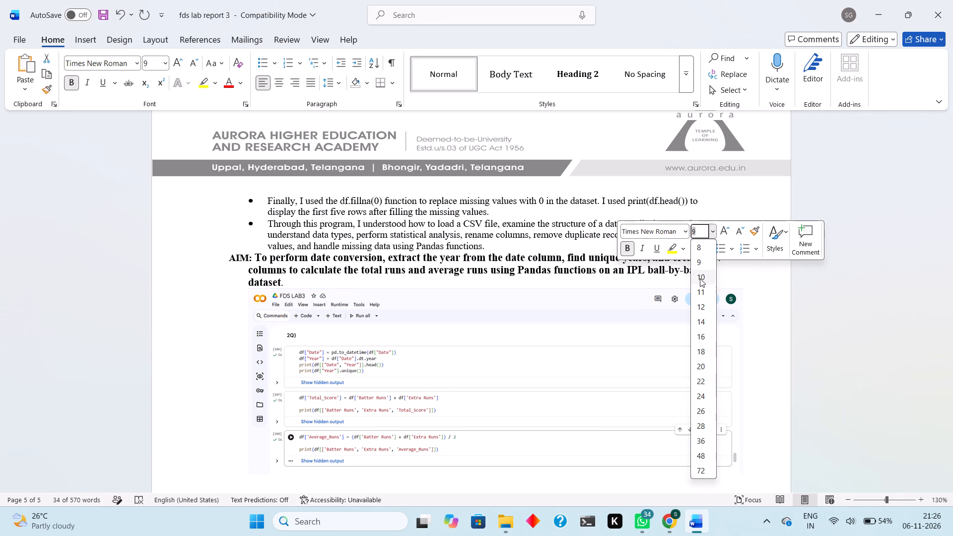
pyautogui.click(628, 249)
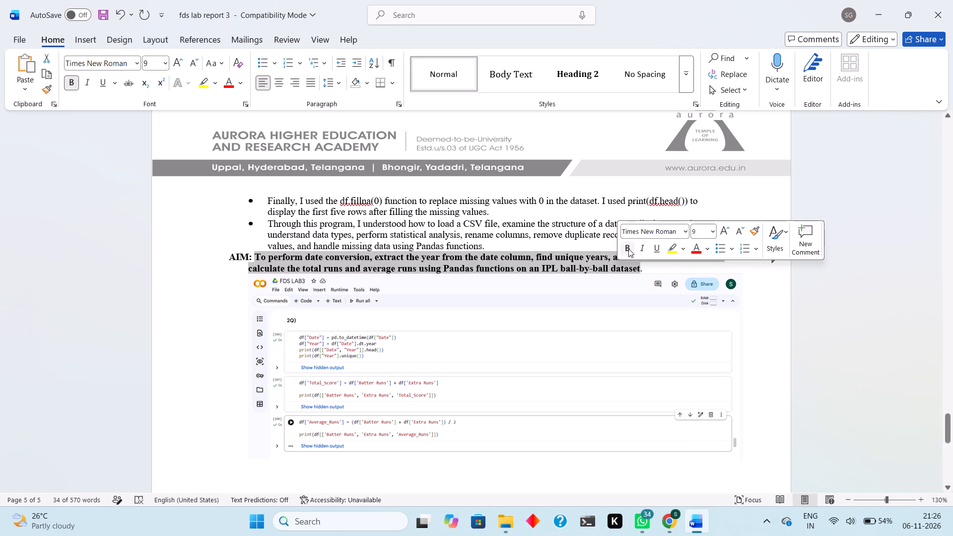
pyautogui.click(711, 234)
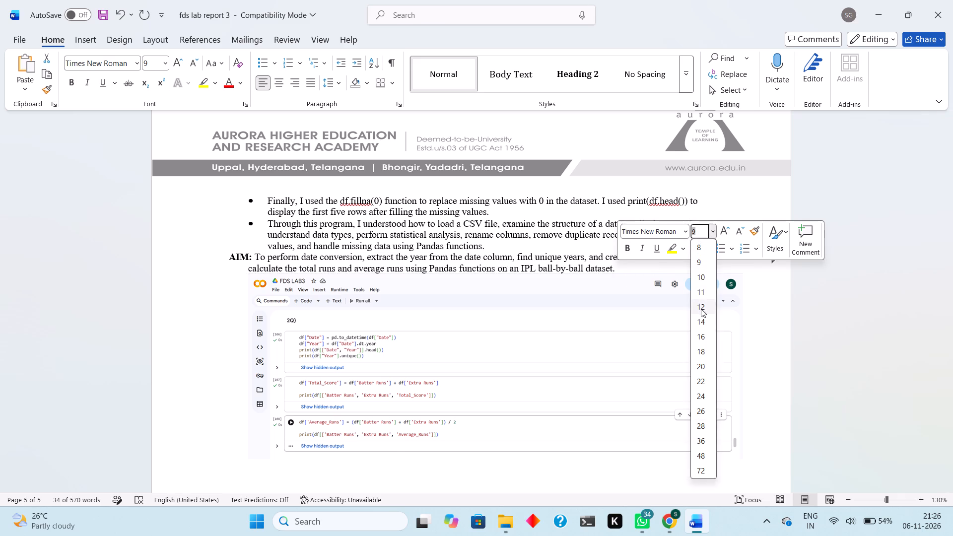
pyautogui.click(703, 295)
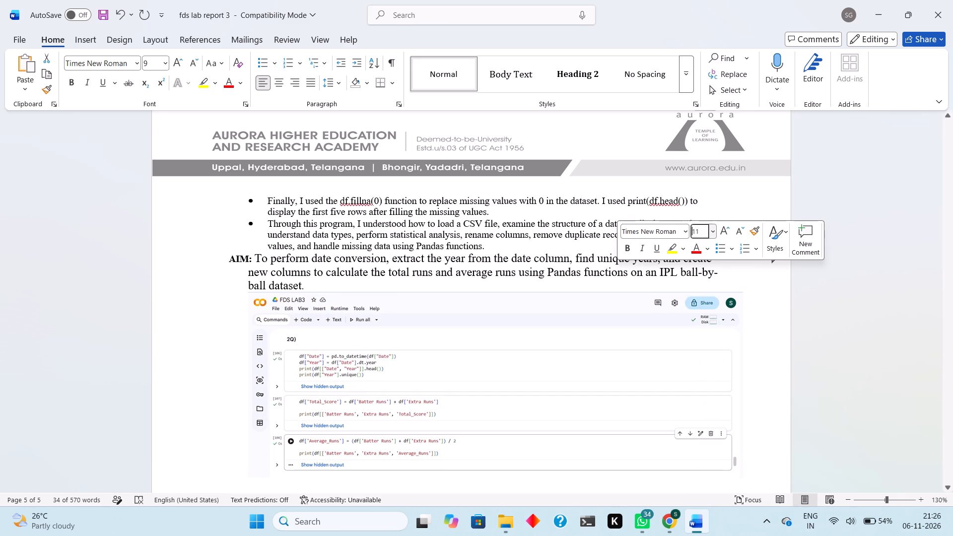
# Set the font size of the bold "AIM:" label to 12.
pyautogui.click(252, 257)
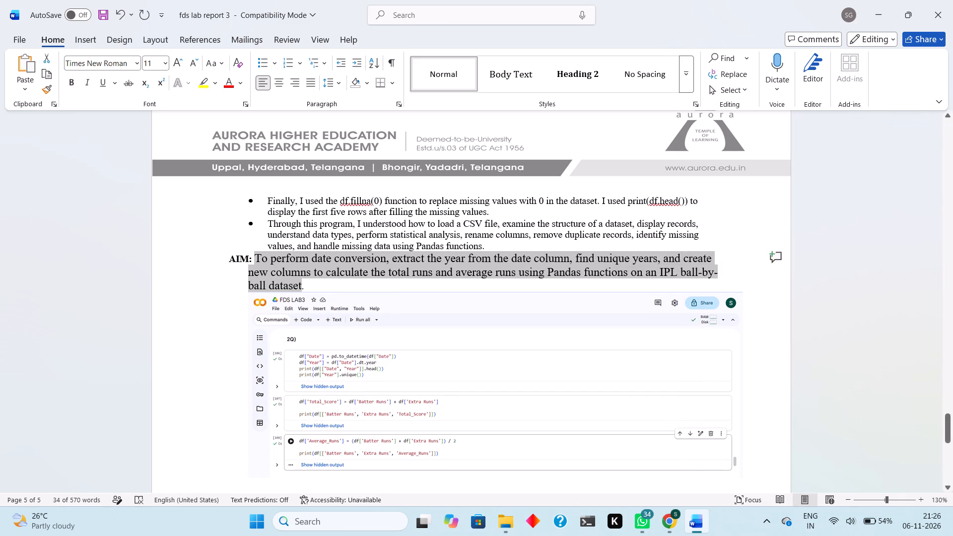
pyautogui.moveTo(252, 257); pyautogui.dragTo(237, 255)
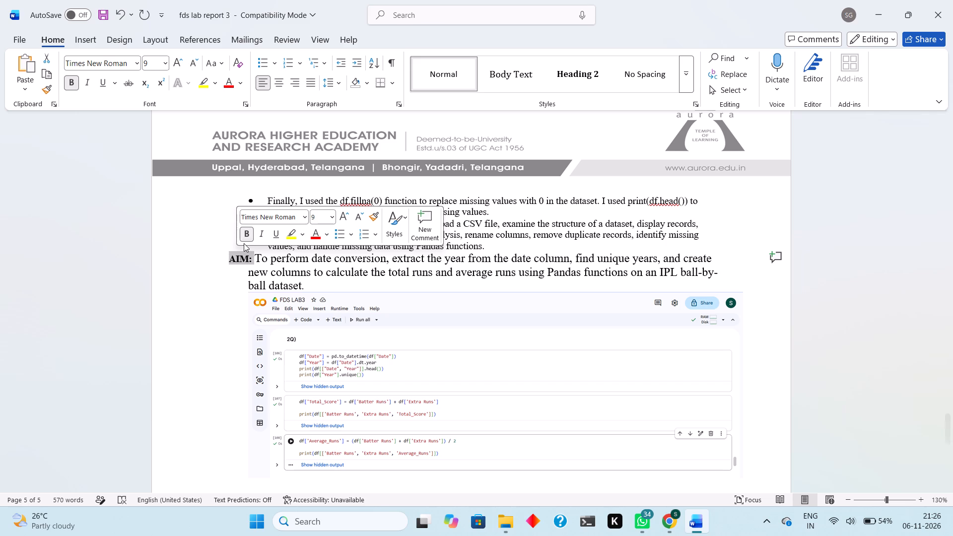
pyautogui.click(333, 219)
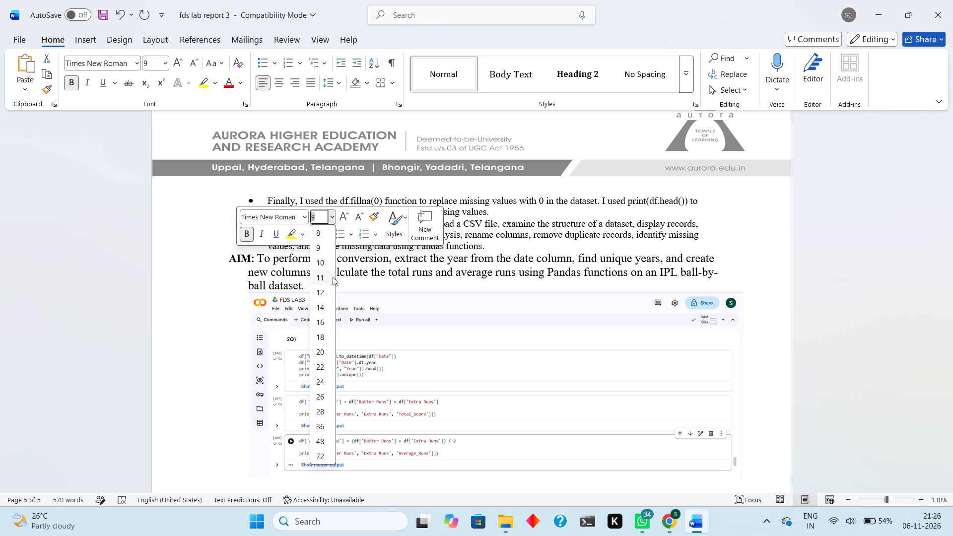
pyautogui.click(330, 291)
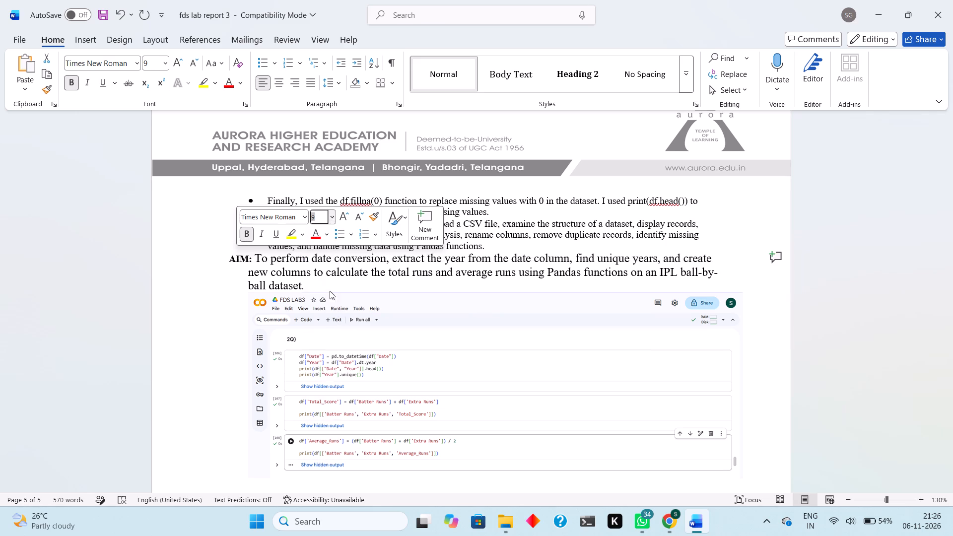
# Add a bold "OUTPUT:" label on the line below the 2Q code screenshot.
pyautogui.click(307, 283)
pyautogui.scroll(-2, 307, 283)
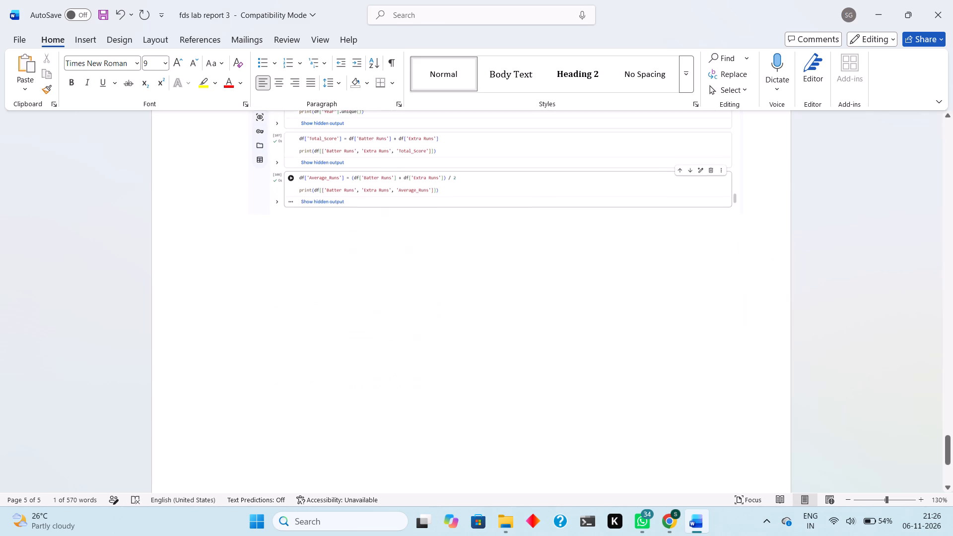
pyautogui.click(311, 245)
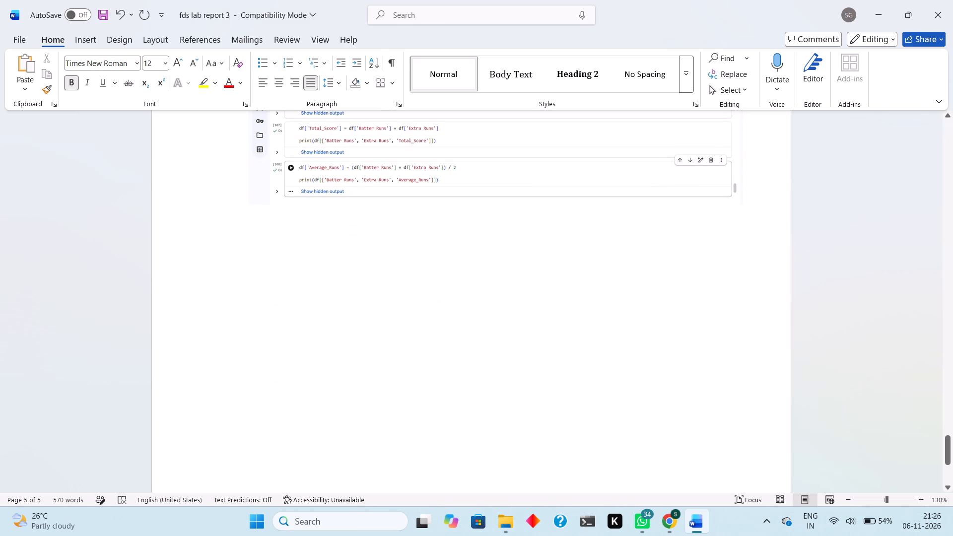
pyautogui.press('Up')
pyautogui.press('Up')
pyautogui.write('OUTPU')
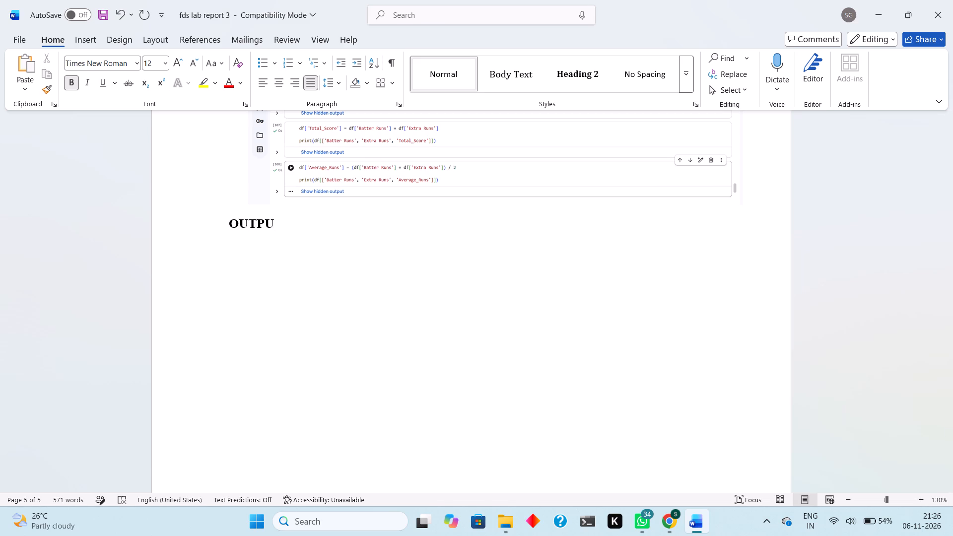
pyautogui.press('t')
pyautogui.hotkey('shift', ':')
# Insert a "CODE:" line between the 2Q aim text and the code screenshot.
pyautogui.scroll(1, 311, 245)
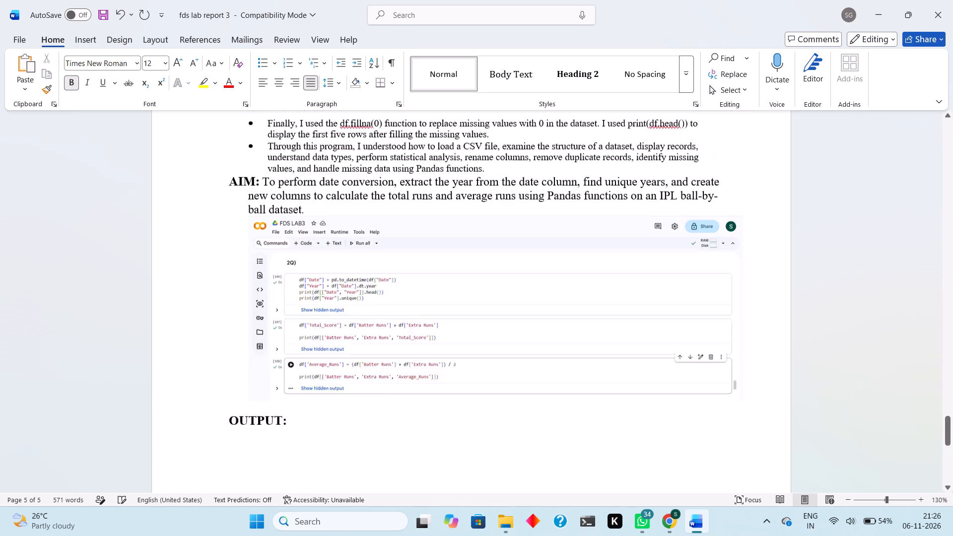
pyautogui.scroll(1, 311, 245)
pyautogui.click(316, 280)
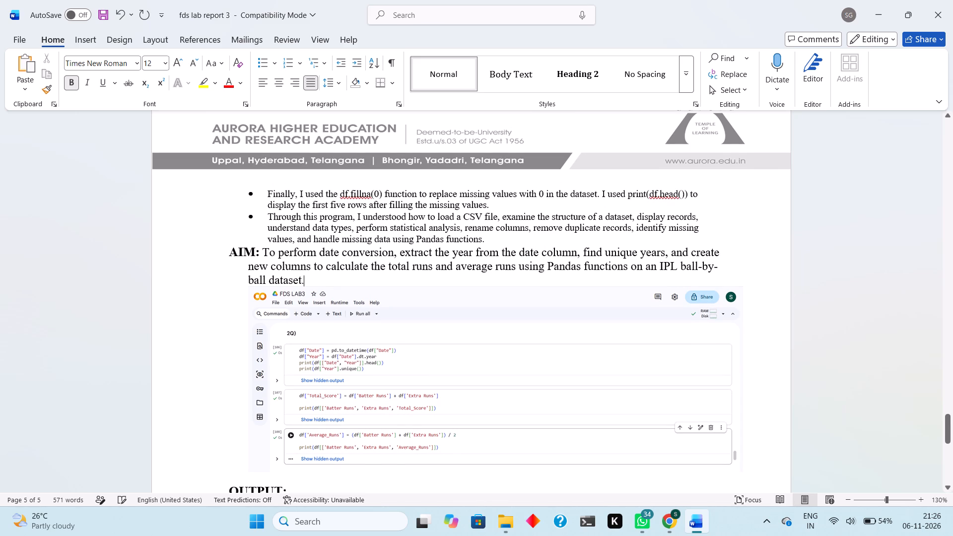
pyautogui.press('Return')
pyautogui.press('c')
pyautogui.write('ODE')
pyautogui.hotkey('shift', ':')
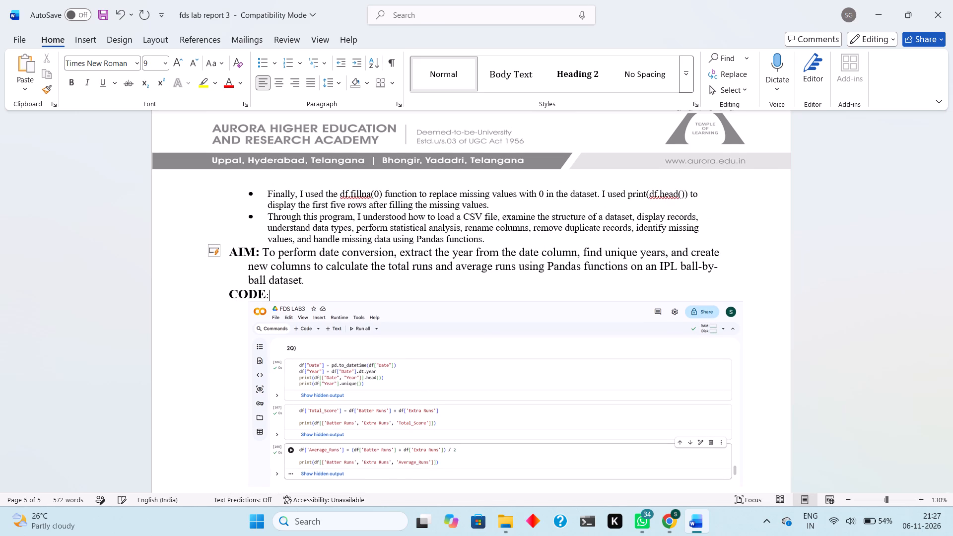
# Examine how the Aim and Code headings and screenshots of the first question are laid out.
pyautogui.scroll(11, 316, 280)
pyautogui.scroll(-1, 316, 280)
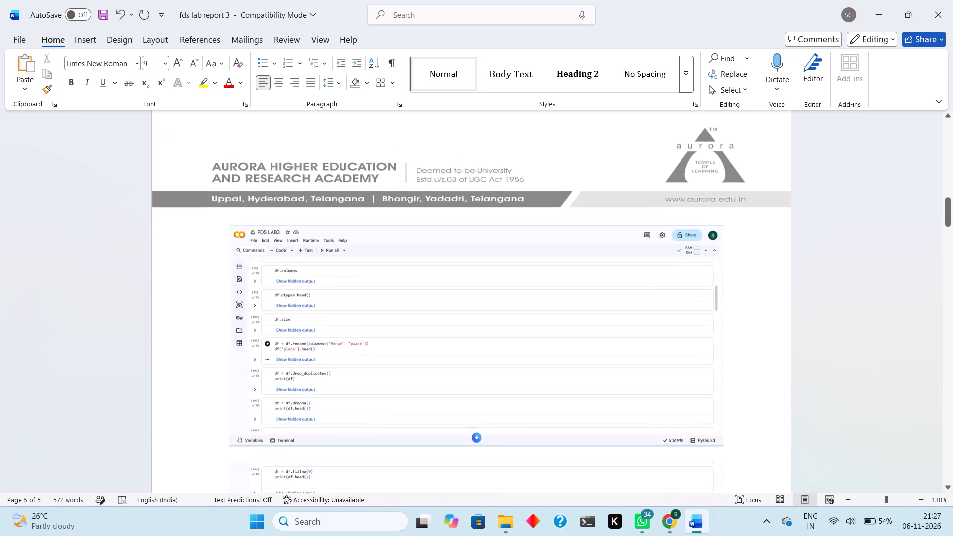
pyautogui.scroll(-1, 316, 280)
pyautogui.scroll(3, 316, 280)
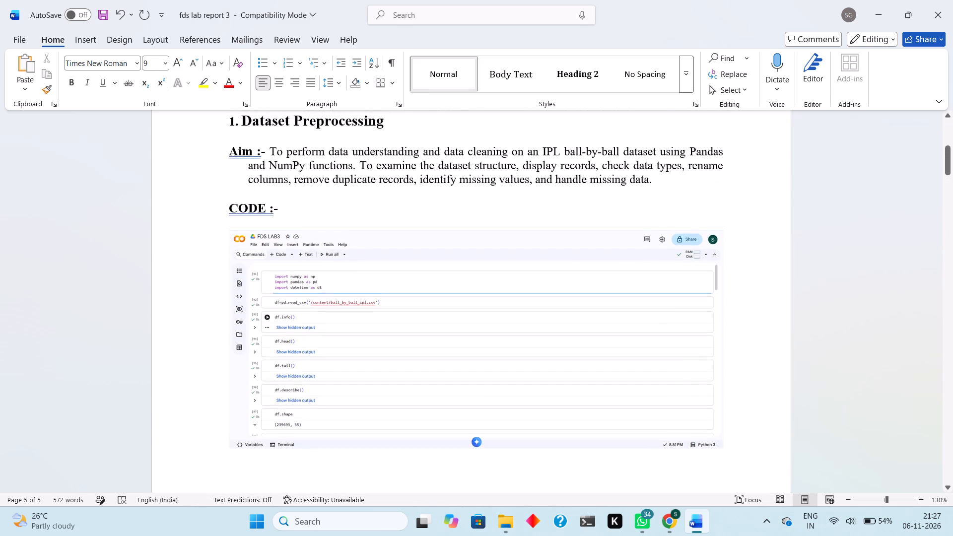
pyautogui.scroll(-7, 316, 280)
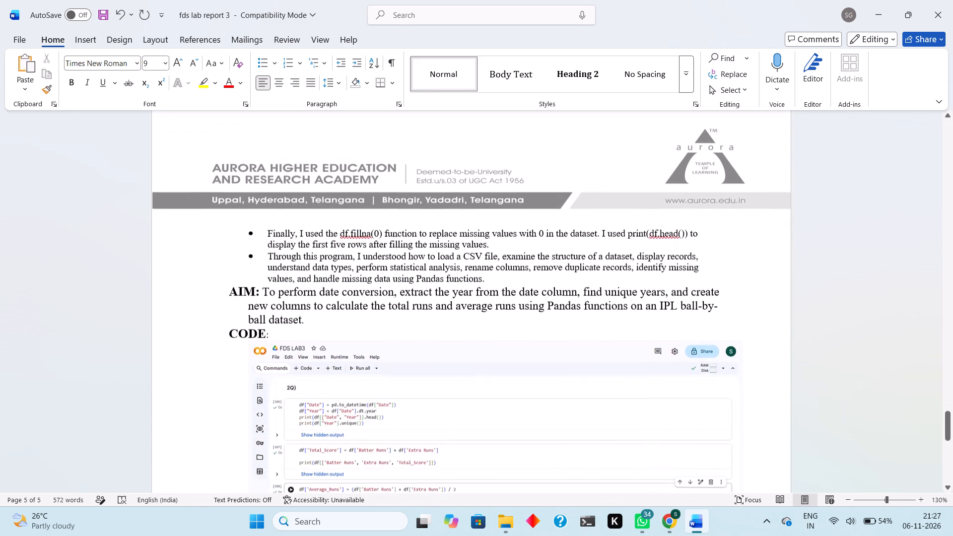
# Start a new line below the 2Q "OUTPUT:" label.
pyautogui.scroll(-4, 316, 280)
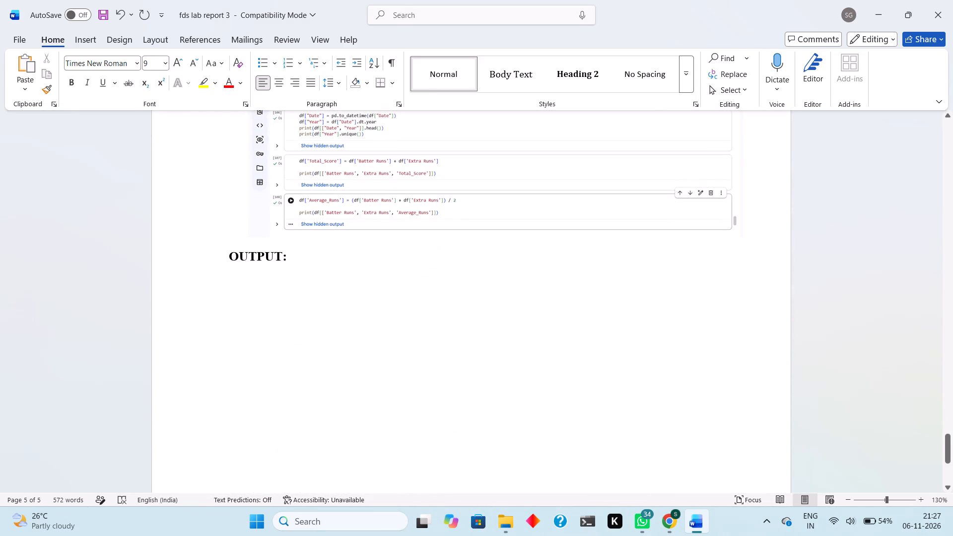
pyautogui.click(303, 257)
pyautogui.press('Return')
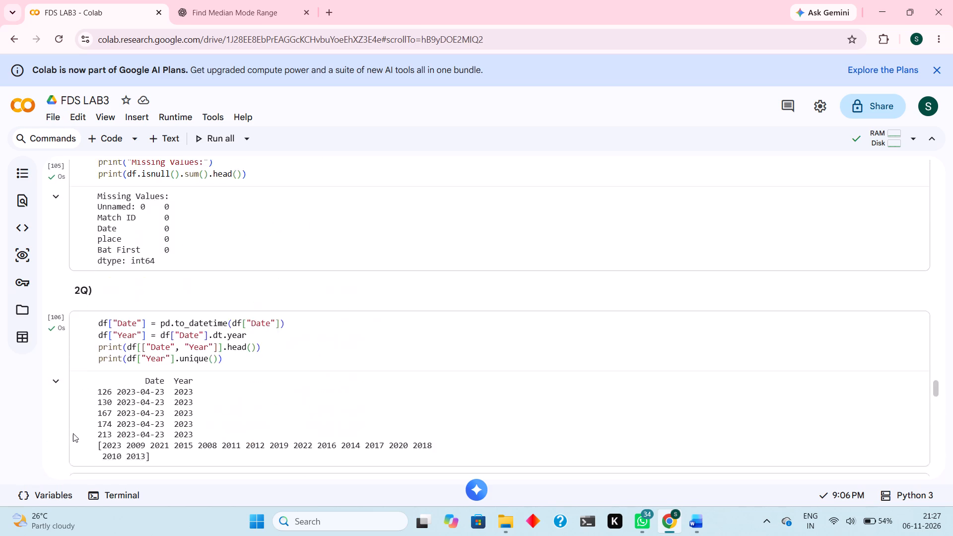
pyautogui.hscroll(1, 73, 433)
pyautogui.scroll(1, 73, 433)
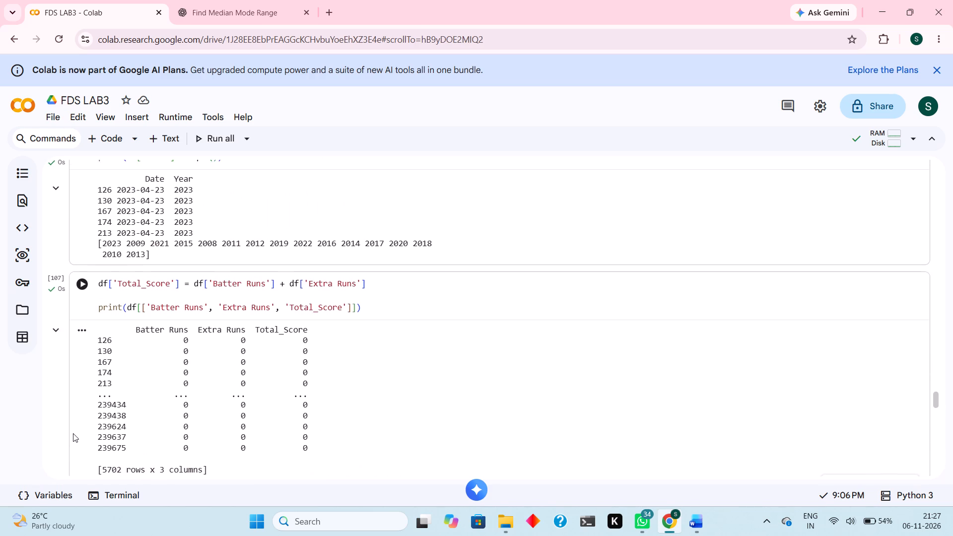
pyautogui.scroll(1, 73, 433)
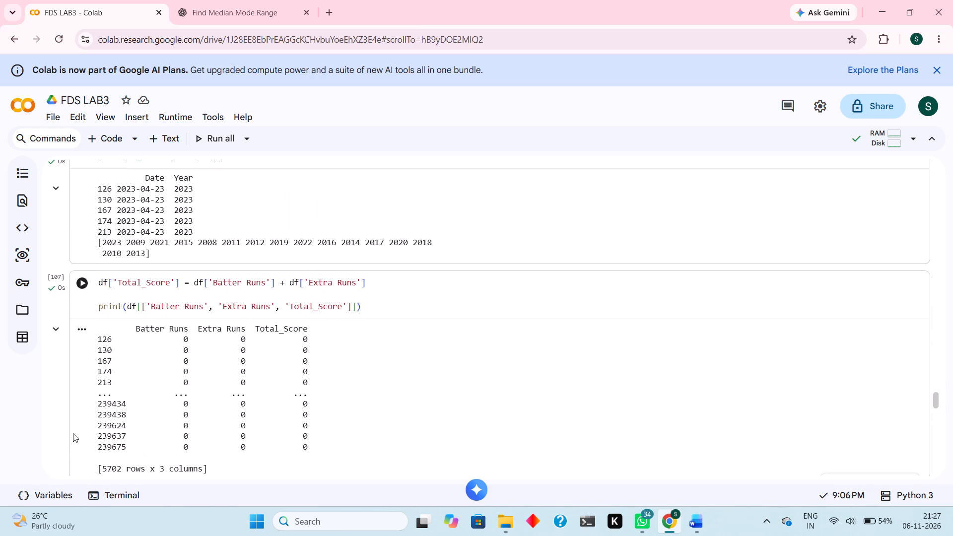
pyautogui.scroll(1, 73, 433)
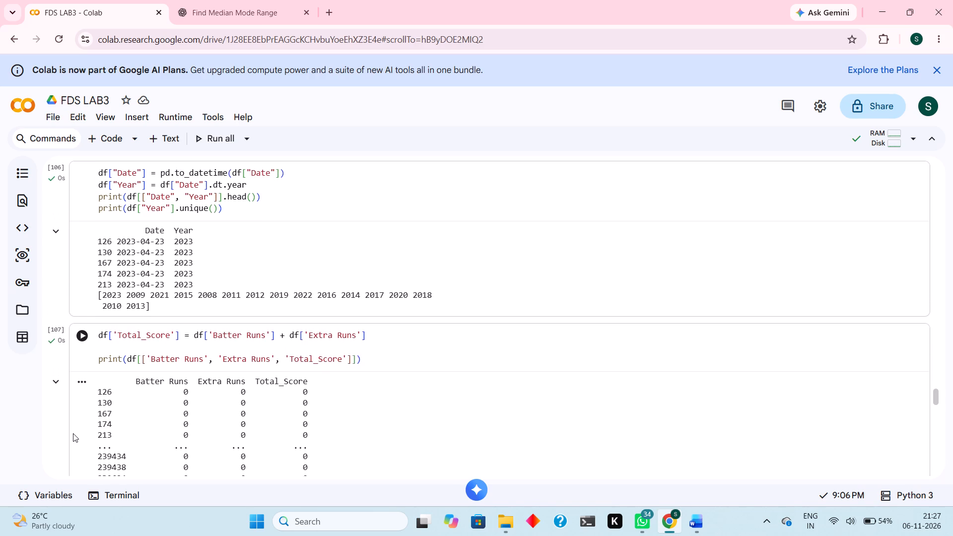
pyautogui.scroll(1, 73, 433)
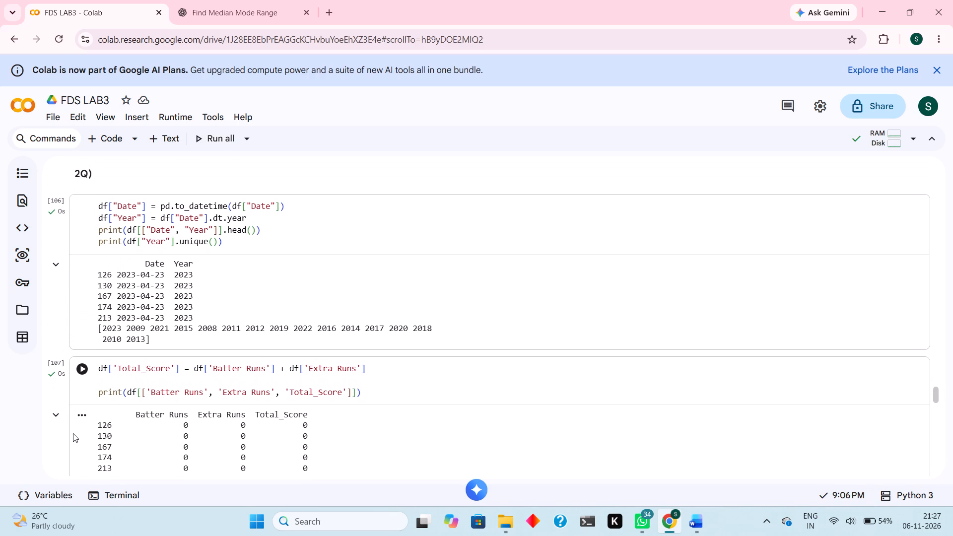
pyautogui.press('Print')
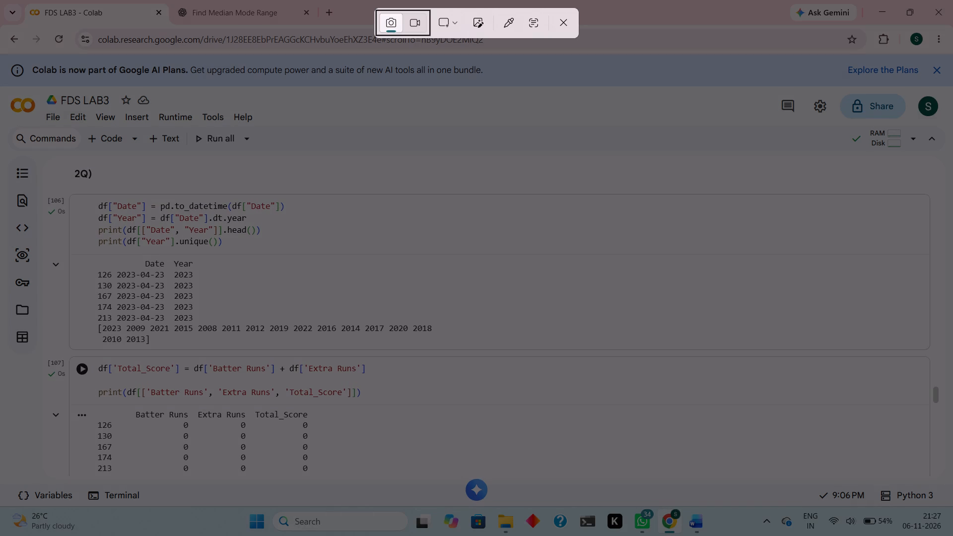
pyautogui.moveTo(33, 189); pyautogui.dragTo(226, 319)
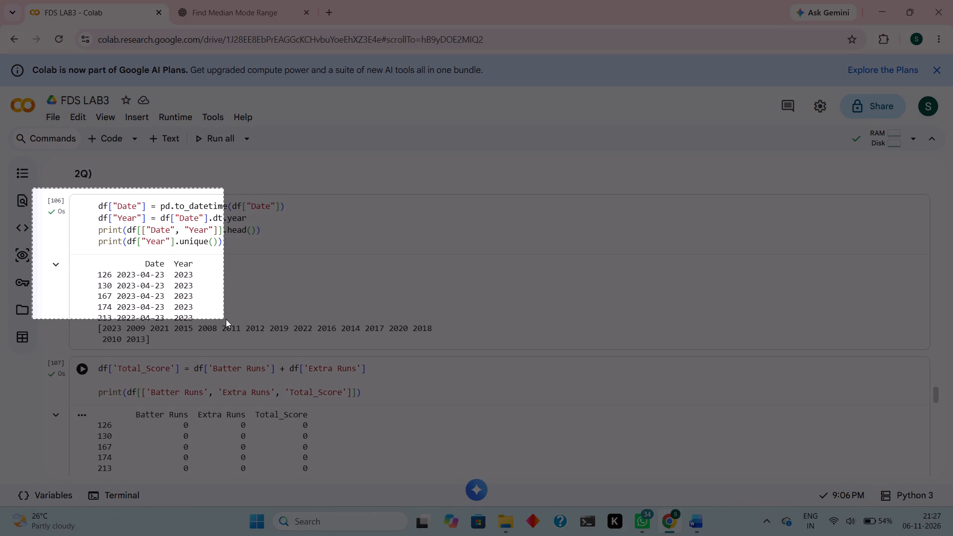
pyautogui.moveTo(226, 319); pyautogui.dragTo(308, 346)
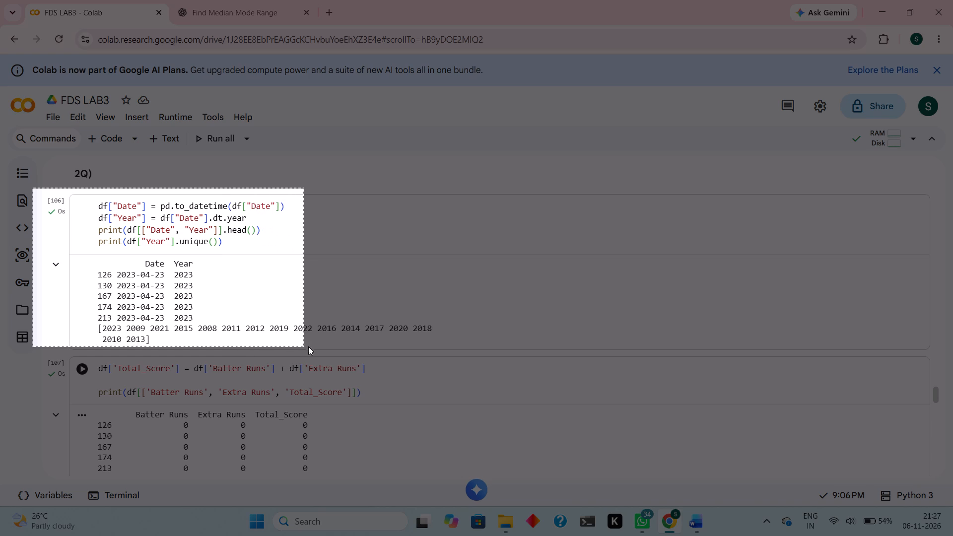
pyautogui.moveTo(308, 346); pyautogui.dragTo(472, 352)
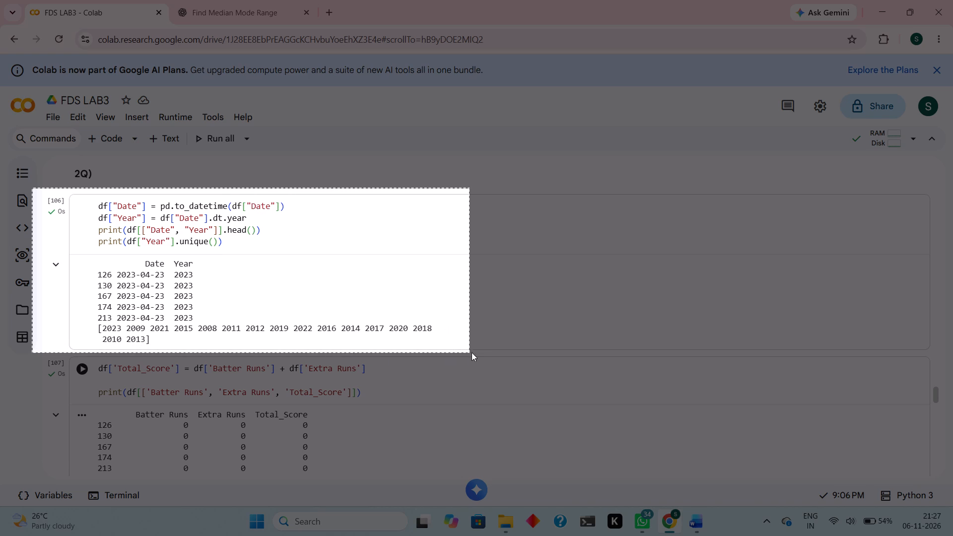
pyautogui.moveTo(472, 352); pyautogui.dragTo(639, 352)
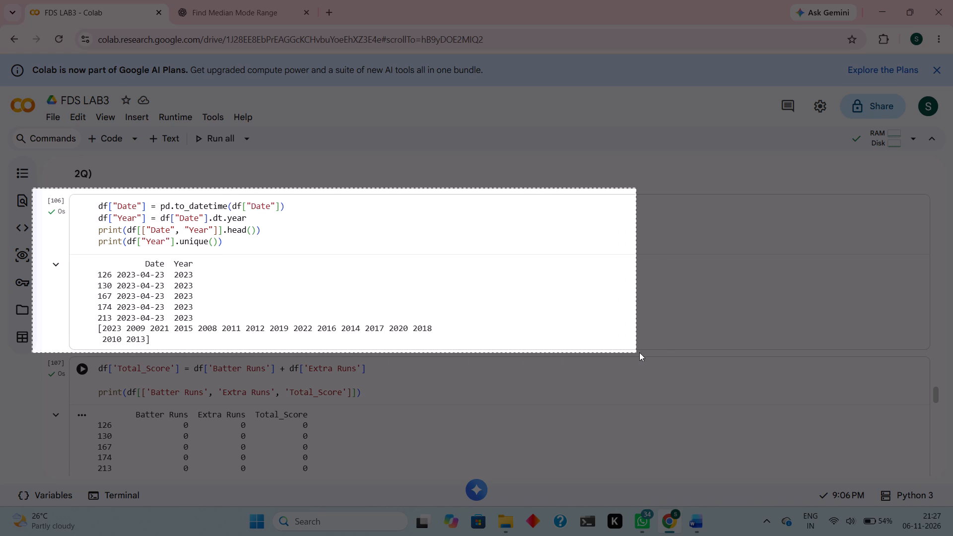
pyautogui.moveTo(639, 352); pyautogui.dragTo(806, 352)
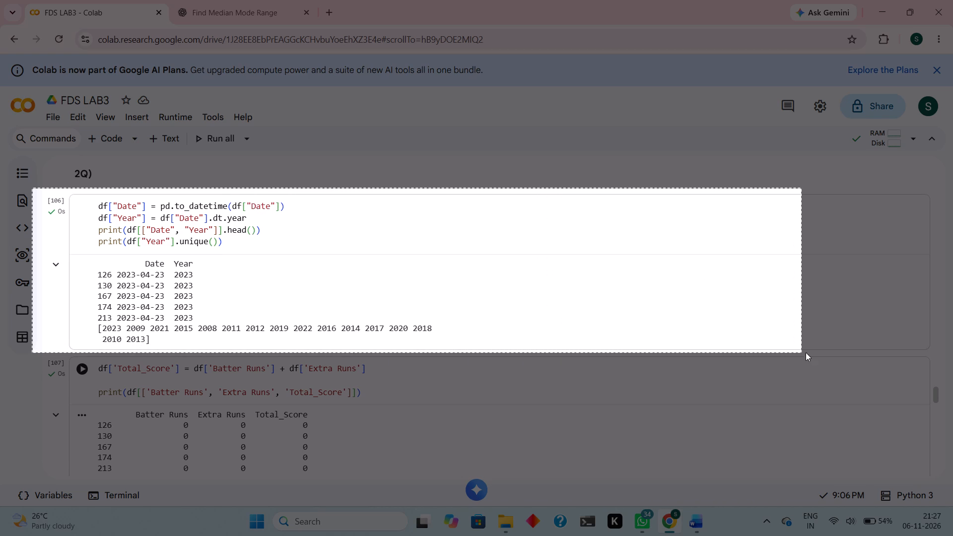
pyautogui.moveTo(806, 352); pyautogui.dragTo(952, 352)
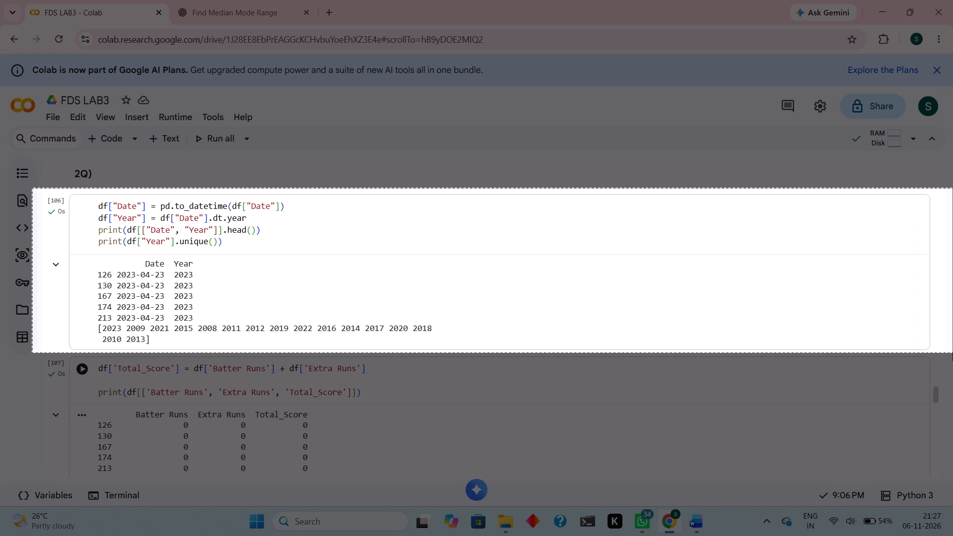
pyautogui.moveTo(952, 352); pyautogui.dragTo(952, 354)
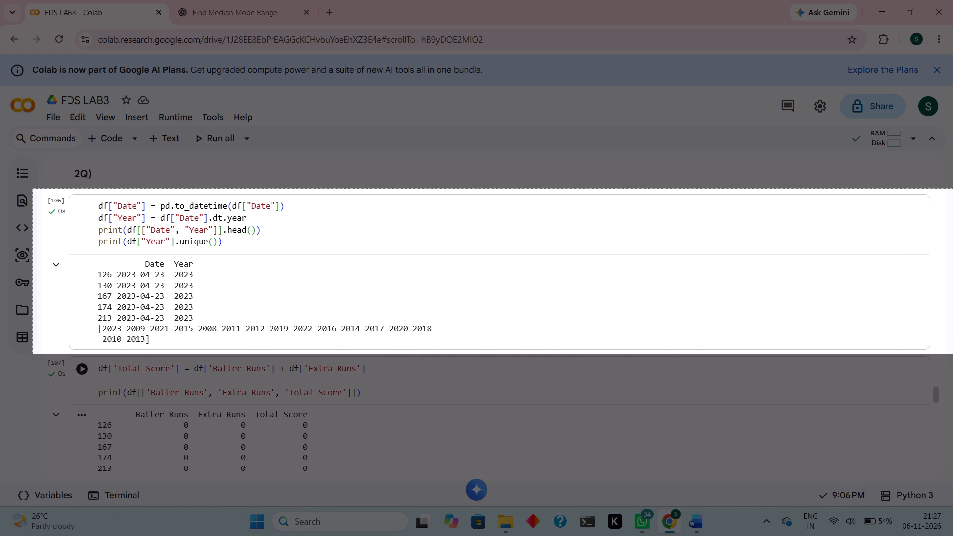
pyautogui.moveTo(952, 354); pyautogui.dragTo(952, 353)
pyautogui.hotkey('alt', 'Tab')
pyautogui.hotkey('ctrl', 'v')
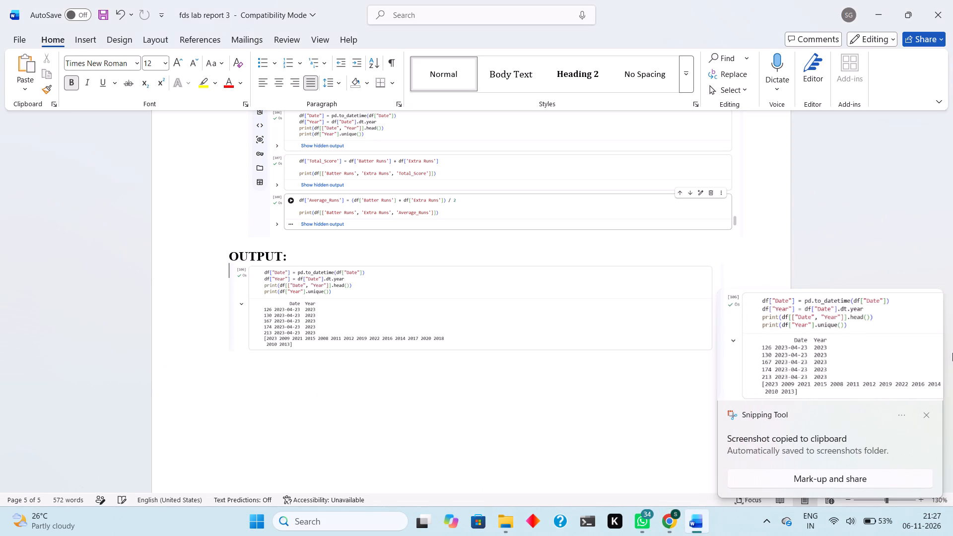
# In the FDS LAB3 Colab notebook, take a full-width screenshot of the 2Q Total_Score cell with its output.
pyautogui.hotkey('alt', 'Tab')
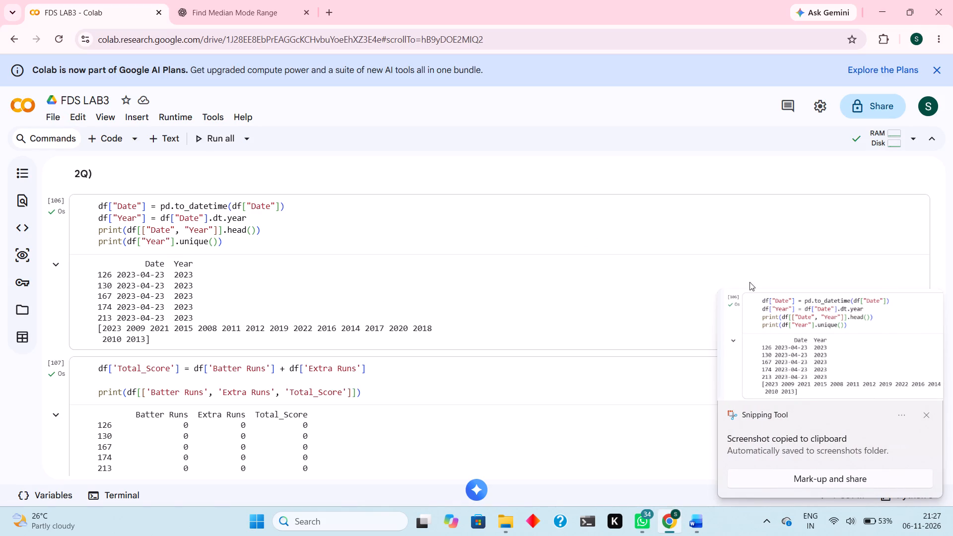
pyautogui.scroll(-3, 600, 322)
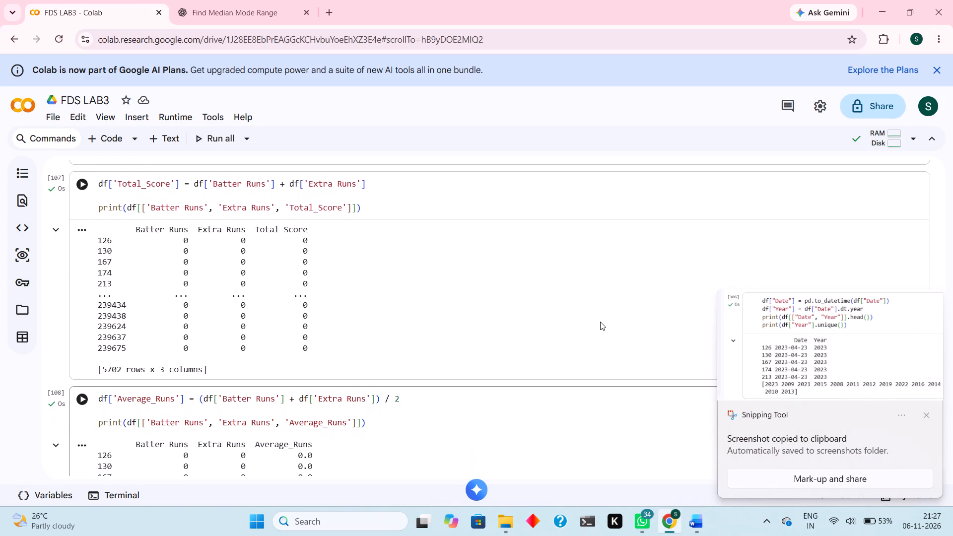
pyautogui.scroll(-1, 600, 322)
pyautogui.click(924, 418)
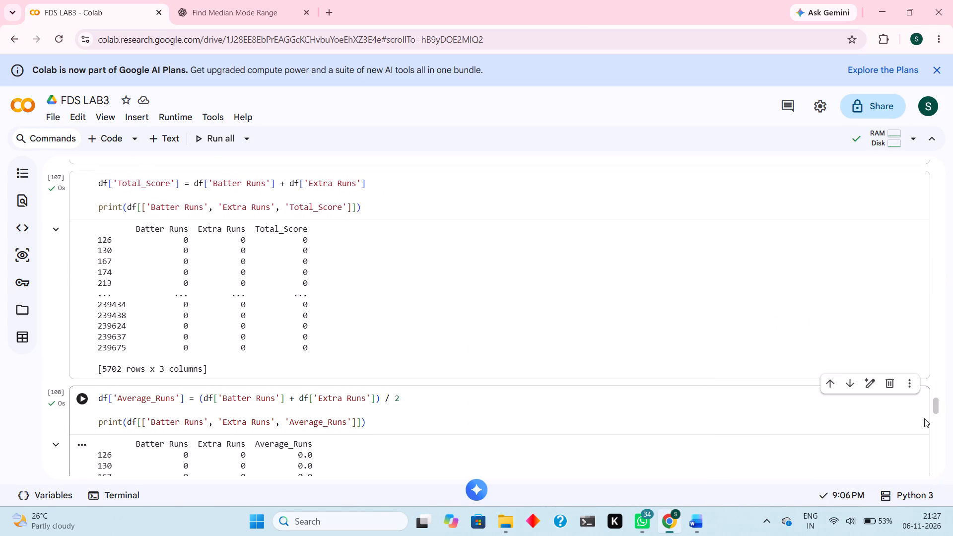
pyautogui.press('Print')
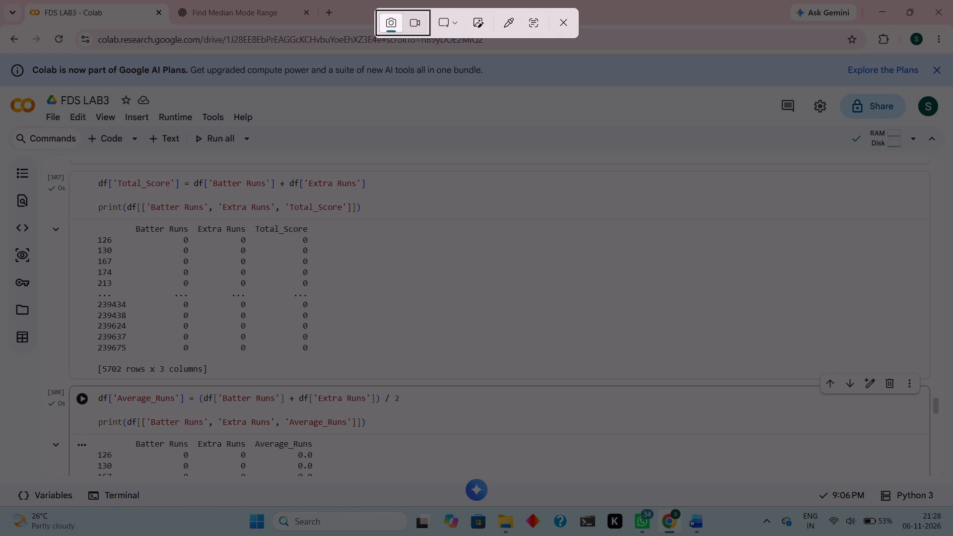
pyautogui.moveTo(39, 165); pyautogui.dragTo(272, 355)
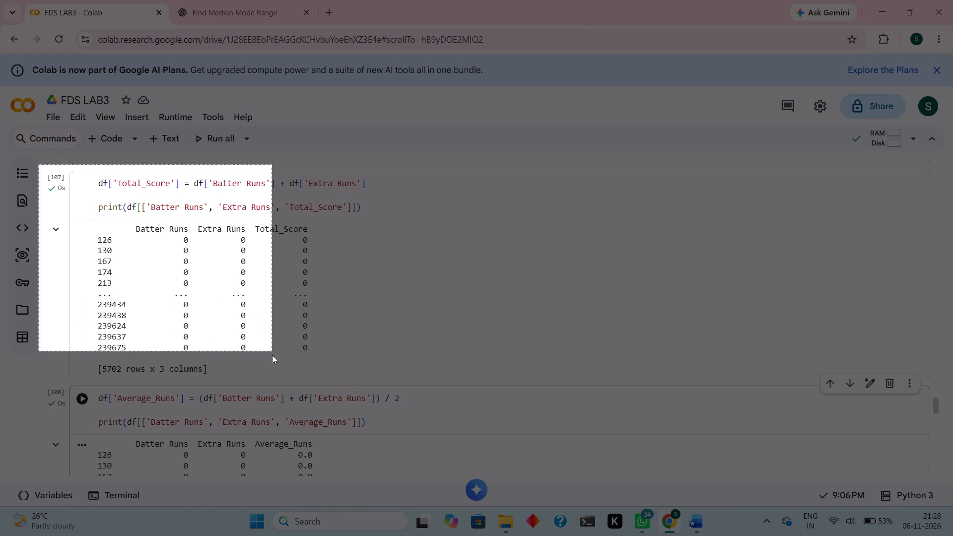
pyautogui.moveTo(272, 355); pyautogui.dragTo(457, 384)
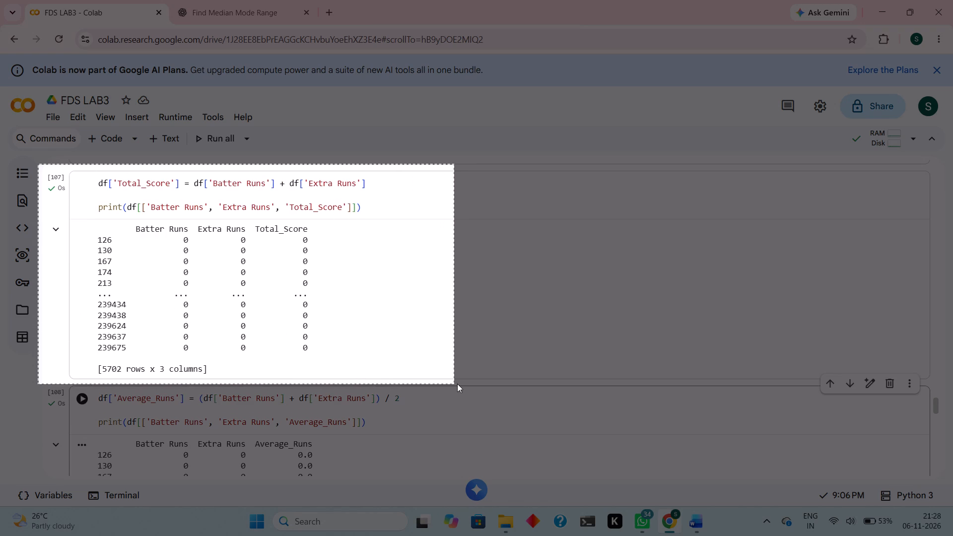
pyautogui.moveTo(457, 384); pyautogui.dragTo(620, 387)
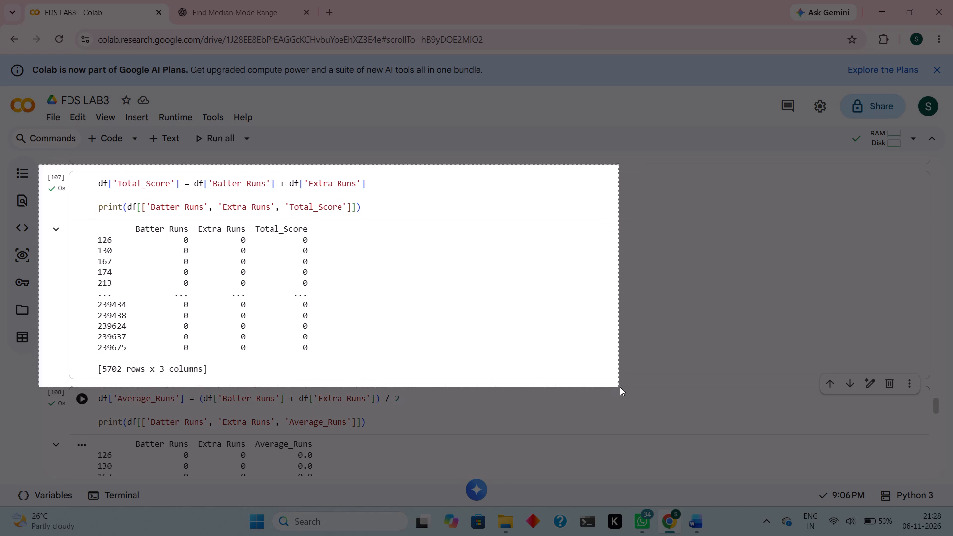
pyautogui.moveTo(620, 387); pyautogui.dragTo(788, 383)
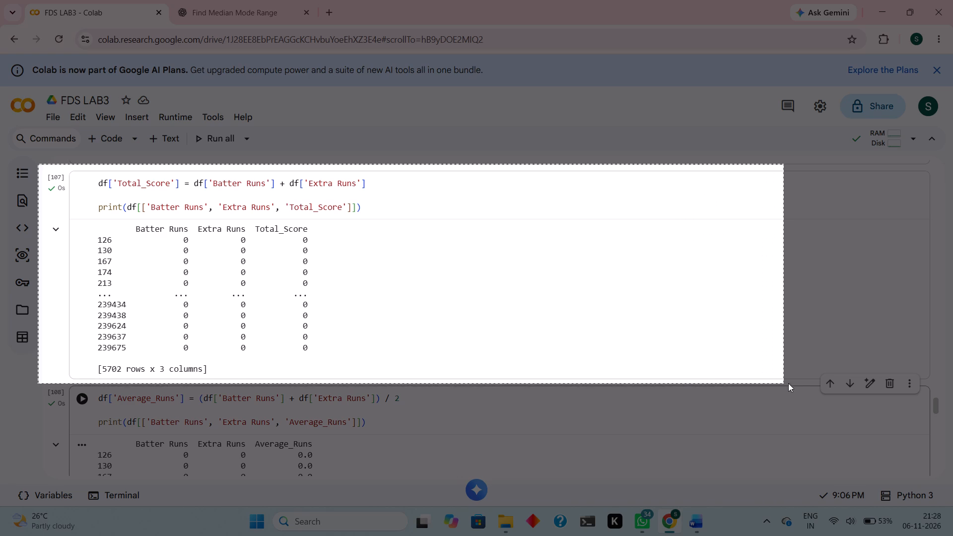
pyautogui.moveTo(788, 383); pyautogui.dragTo(952, 383)
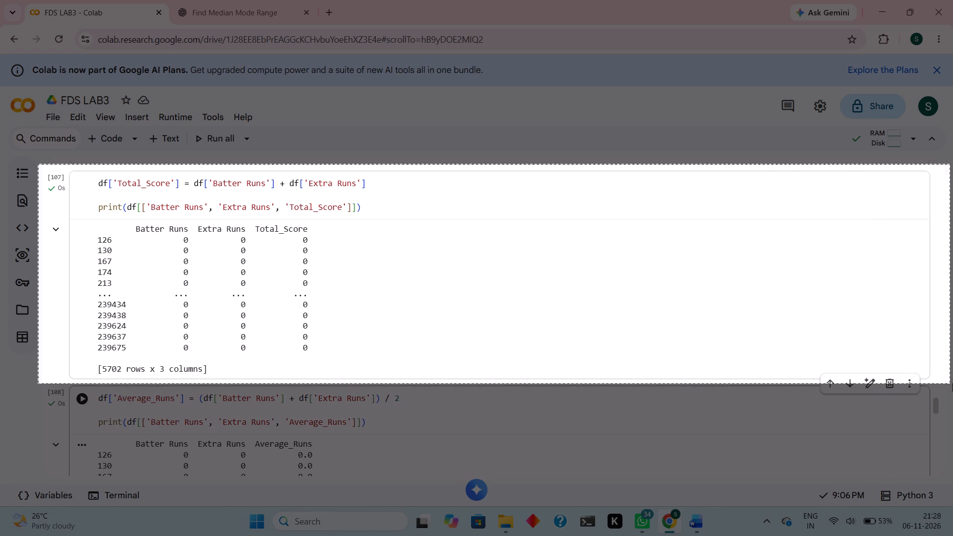
pyautogui.moveTo(952, 383); pyautogui.dragTo(952, 382)
# In the Word report, paste the Total_Score screenshot on the line below the Date and Year output screenshot.
pyautogui.hotkey('alt', 'Tab')
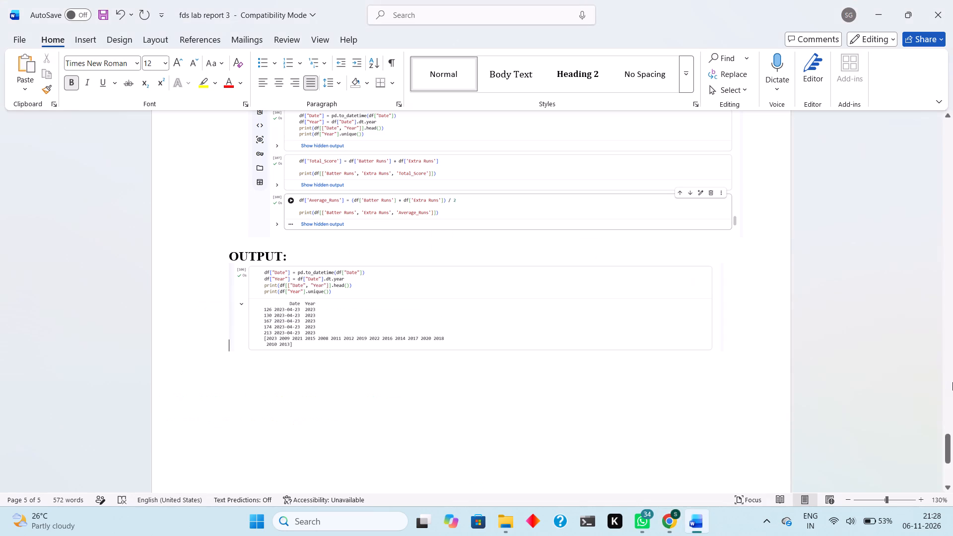
pyautogui.hotkey('ctrl', 'v')
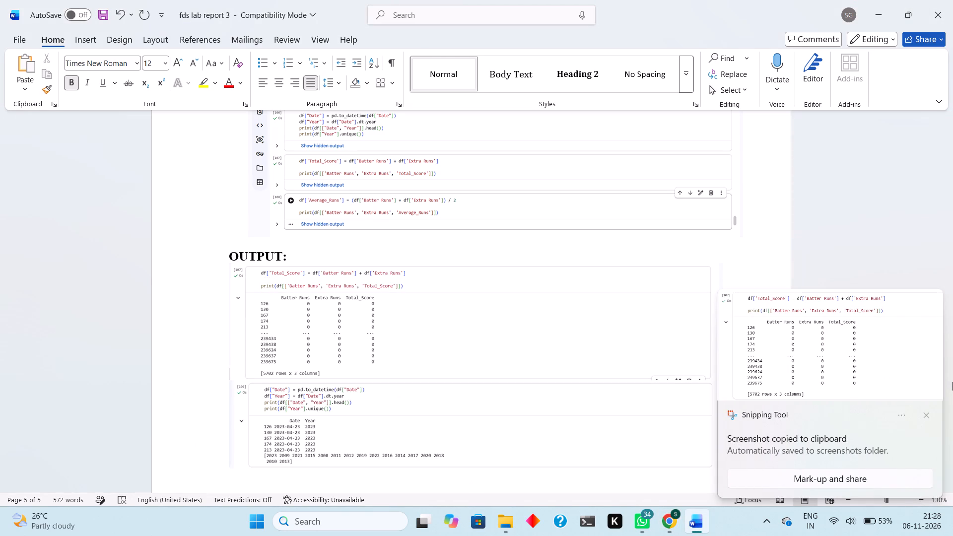
pyautogui.hotkey('ctrl', 'z')
pyautogui.press('Down')
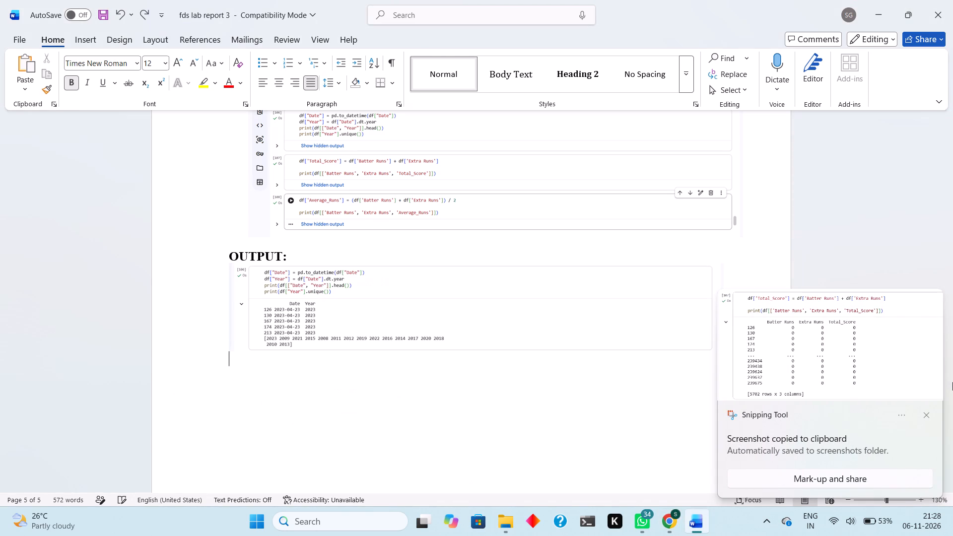
pyautogui.hotkey('ctrl', 'c')
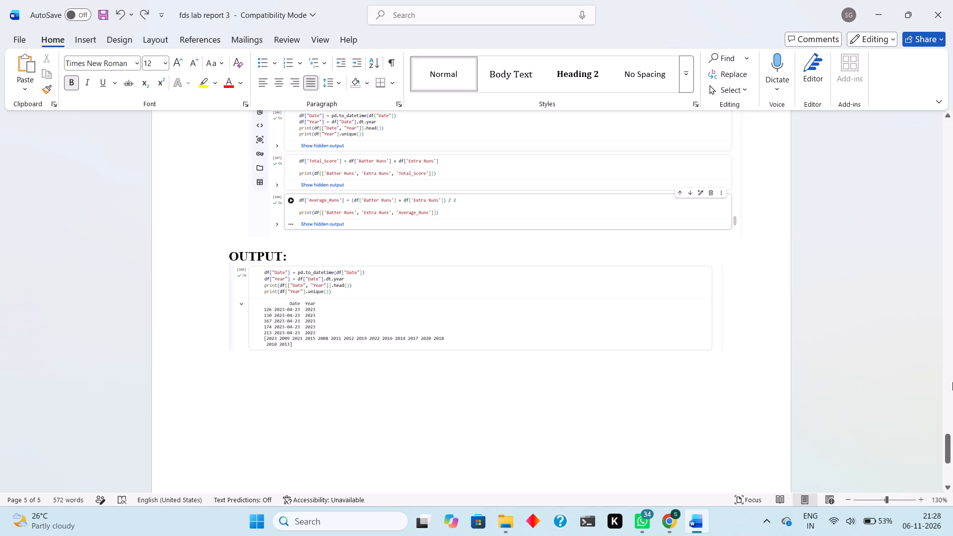
pyautogui.hotkey('alt', 'Tab')
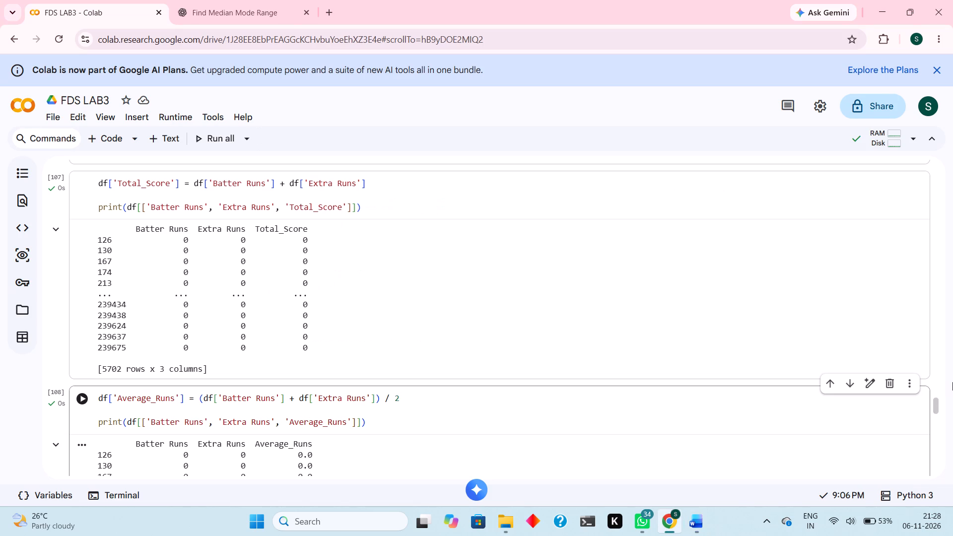
pyautogui.hotkey('alt', 'Tab')
pyautogui.hotkey('ctrl', 'v')
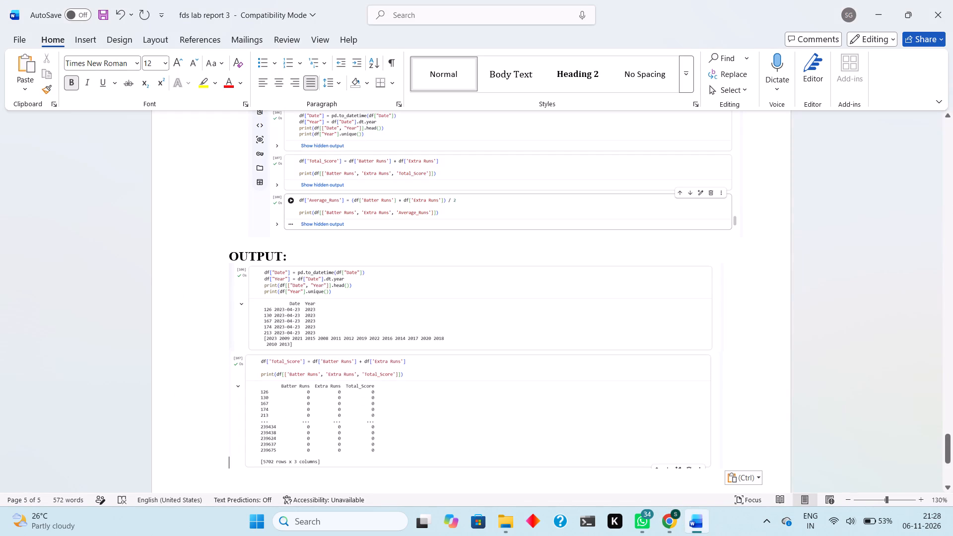
pyautogui.press('Down')
# Take a full-width screenshot of the Average_Runs cell with its output in Colab and paste it below the Total_Score screenshot in the Word report.
pyautogui.hotkey('alt', 'Tab')
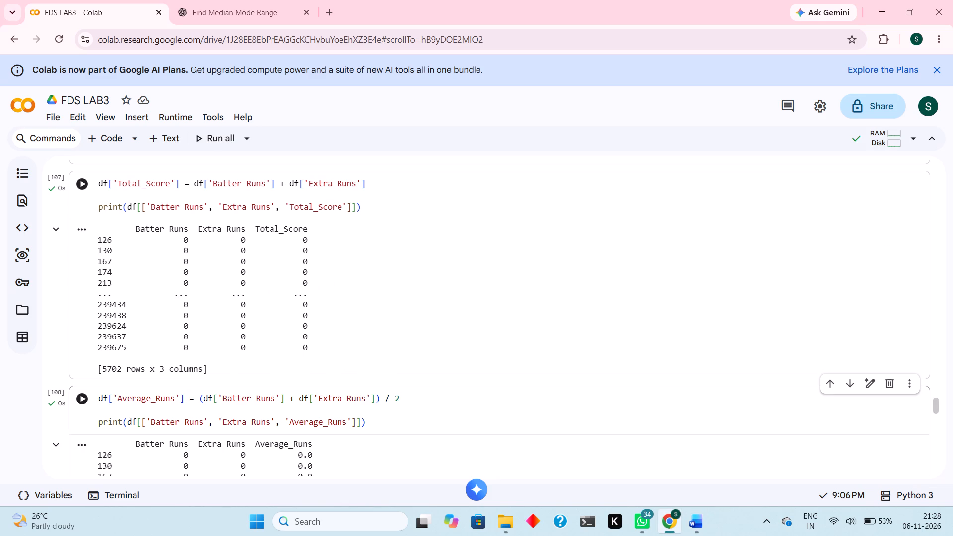
pyautogui.scroll(-4, 626, 301)
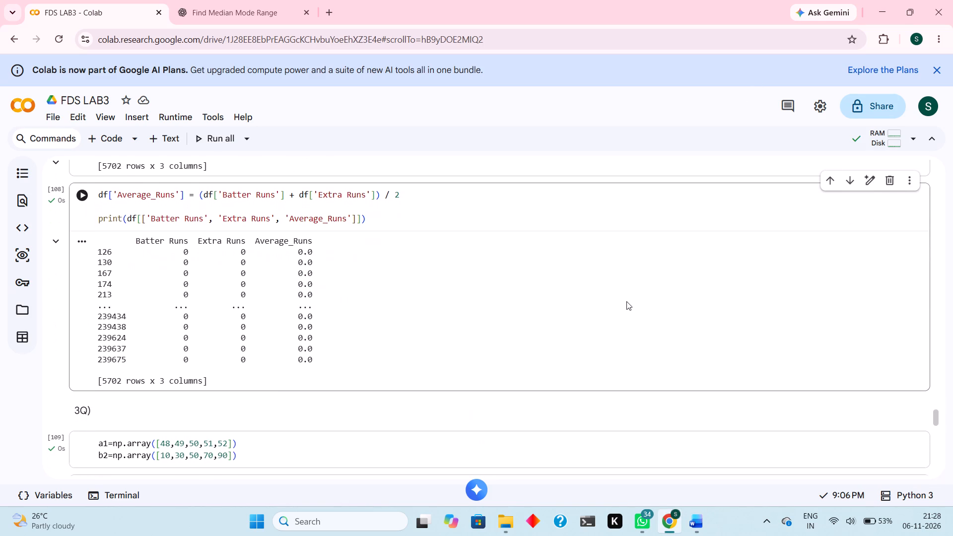
pyautogui.scroll(-1, 626, 301)
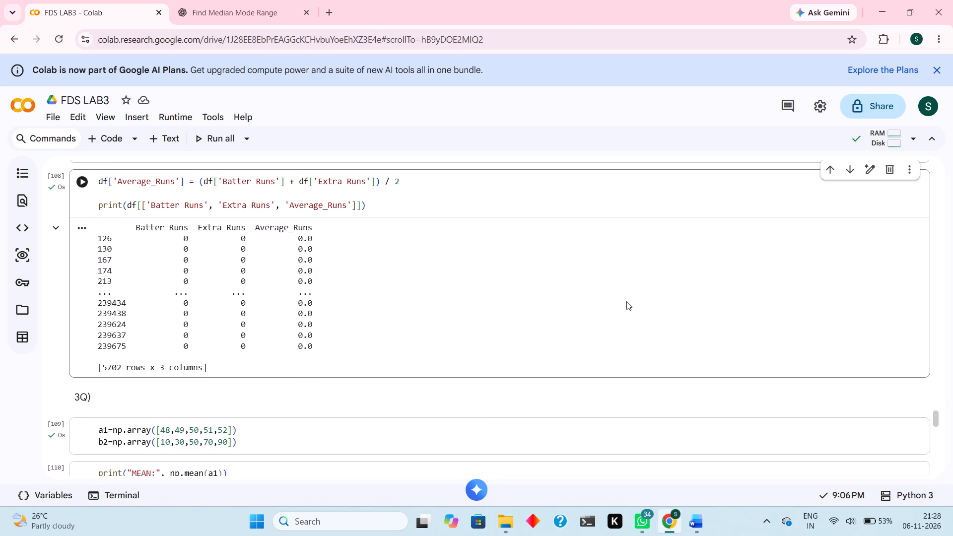
pyautogui.press('Print')
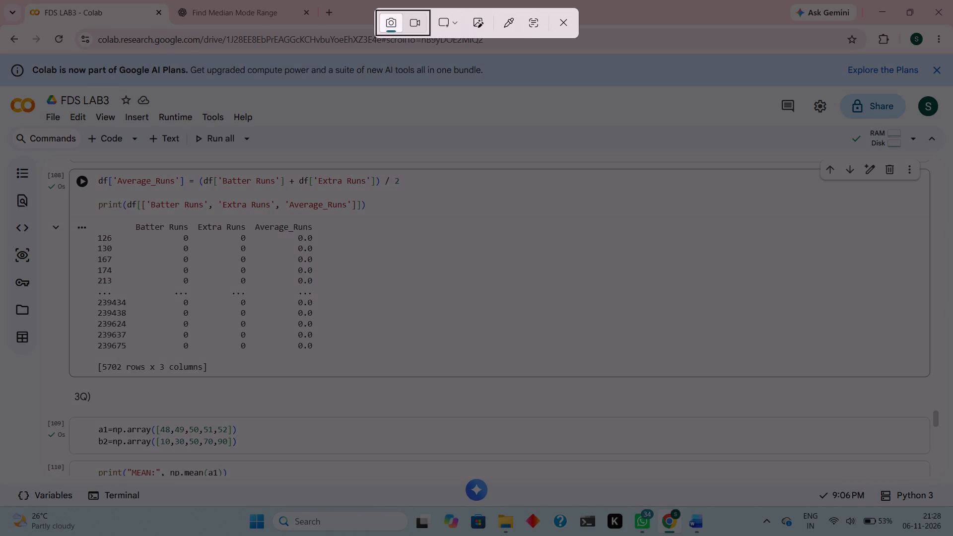
pyautogui.moveTo(38, 163); pyautogui.dragTo(351, 385)
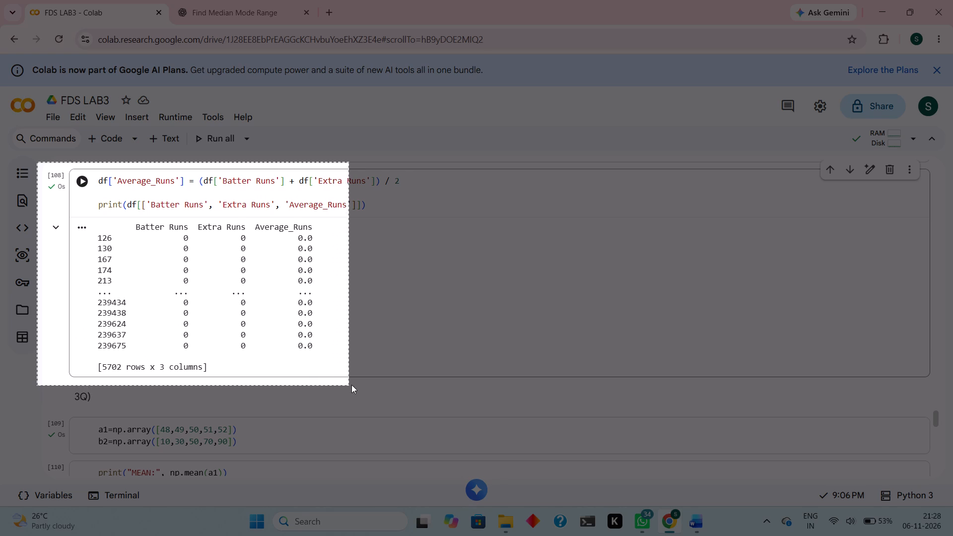
pyautogui.moveTo(351, 385); pyautogui.dragTo(516, 380)
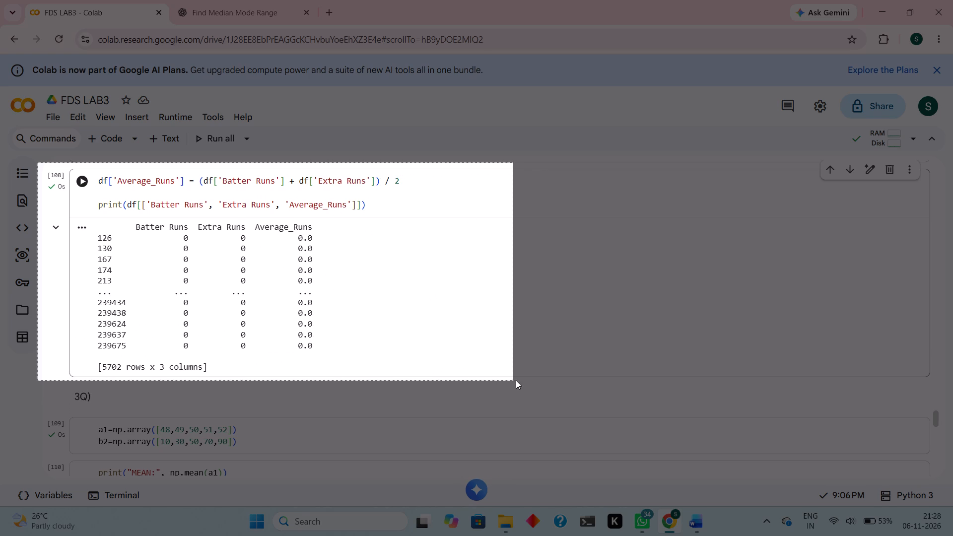
pyautogui.moveTo(516, 380); pyautogui.dragTo(681, 380)
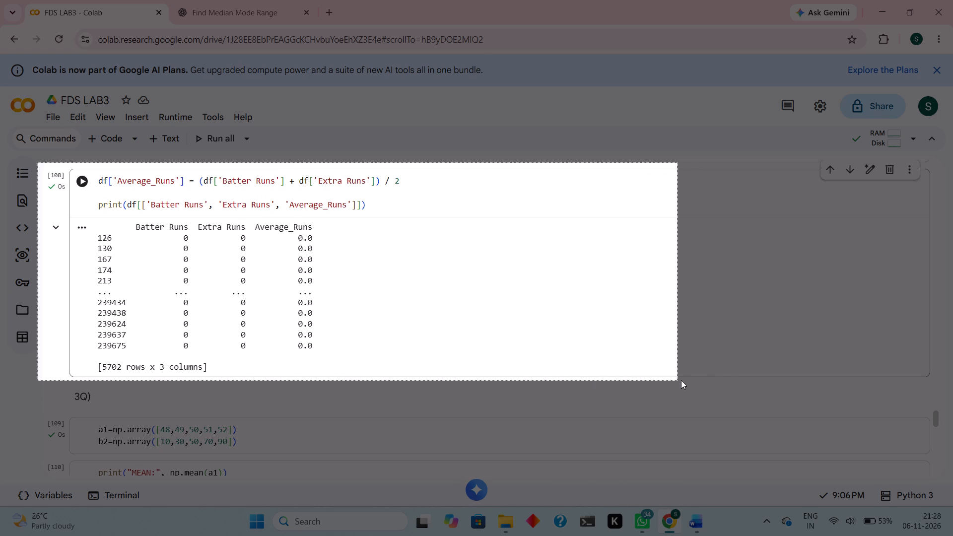
pyautogui.moveTo(681, 380); pyautogui.dragTo(847, 380)
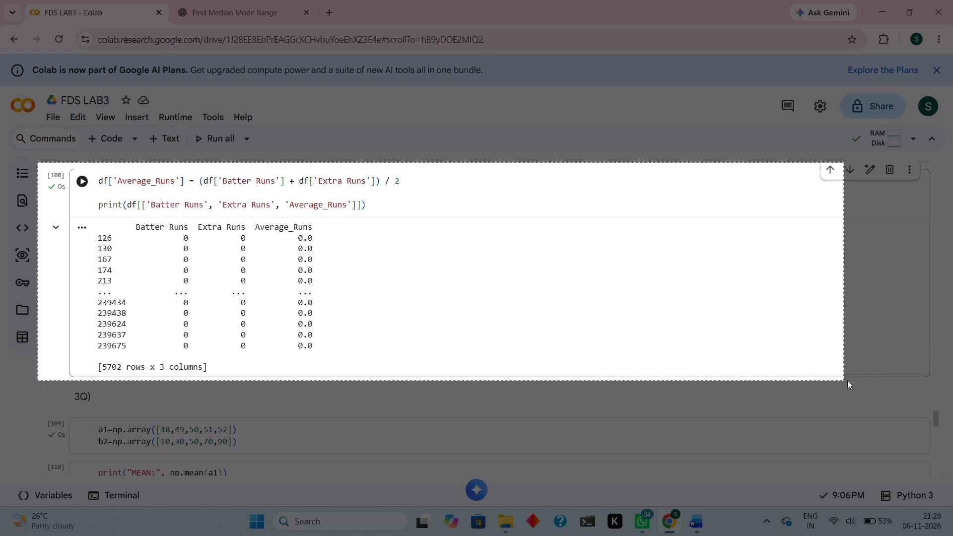
pyautogui.moveTo(847, 380); pyautogui.dragTo(952, 380)
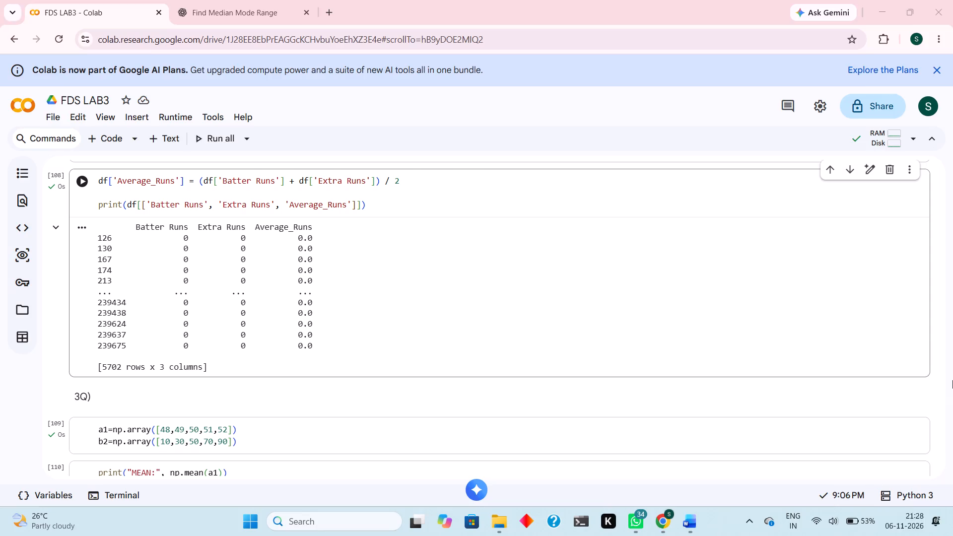
pyautogui.hotkey('alt', 'Tab')
pyautogui.hotkey('ctrl', 'v')
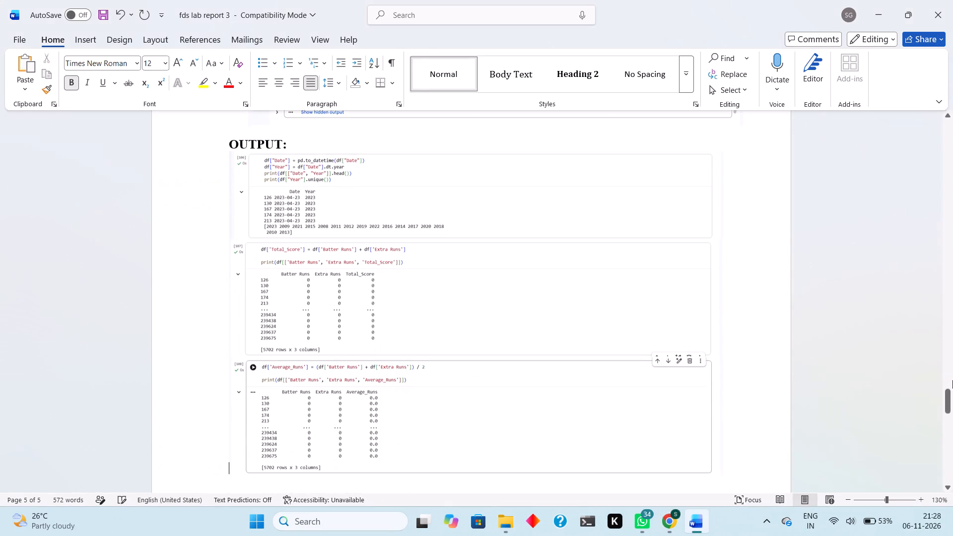
# In the Colab notebook, examine the 3Q cells from the a1 and b2 arrays through mean, variance, standard deviation, median, range and mode.
pyautogui.hotkey('alt', 'Tab')
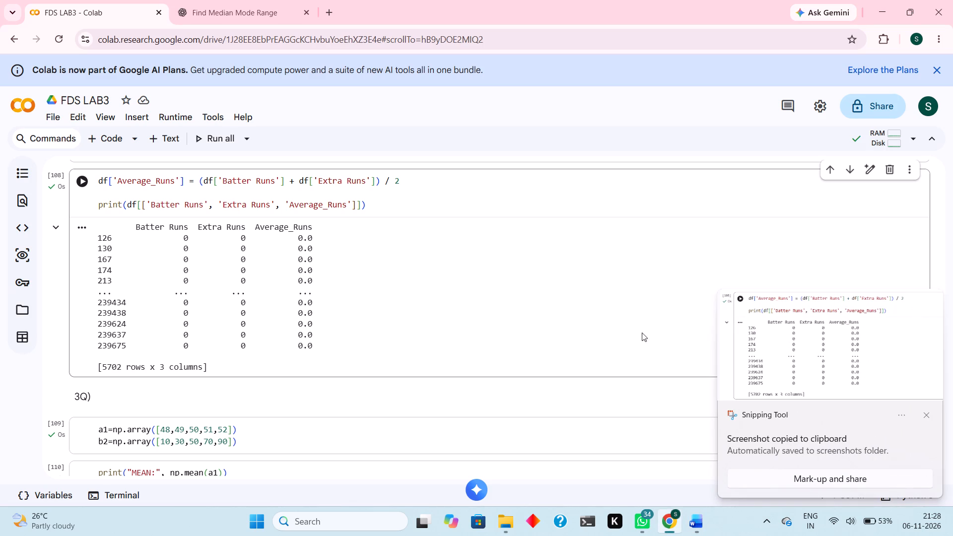
pyautogui.scroll(-6, 557, 335)
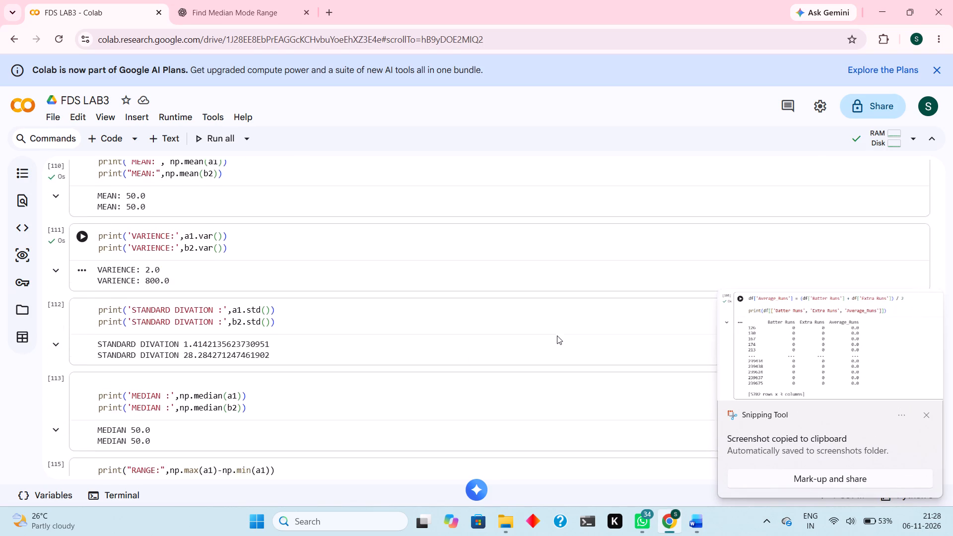
pyautogui.scroll(-2, 557, 335)
pyautogui.scroll(2, 557, 335)
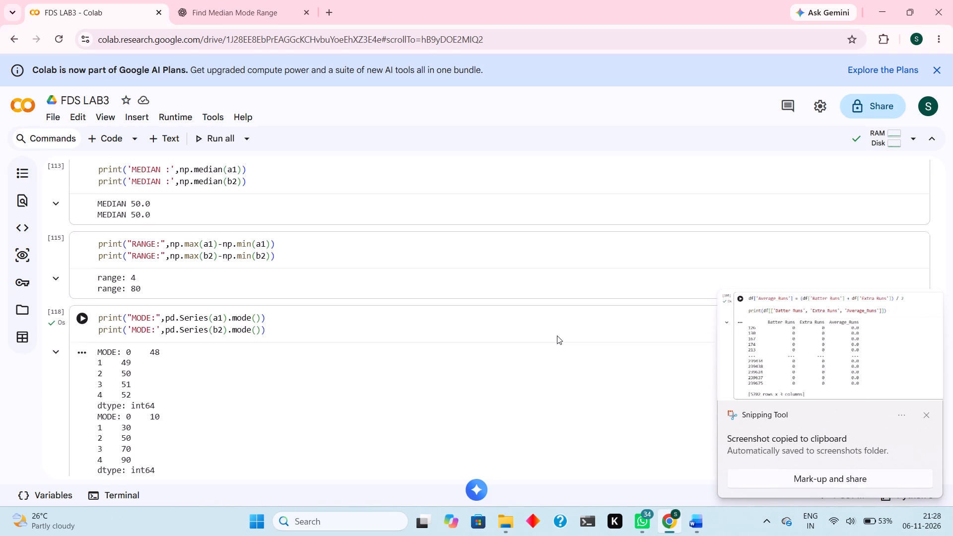
pyautogui.scroll(4, 557, 335)
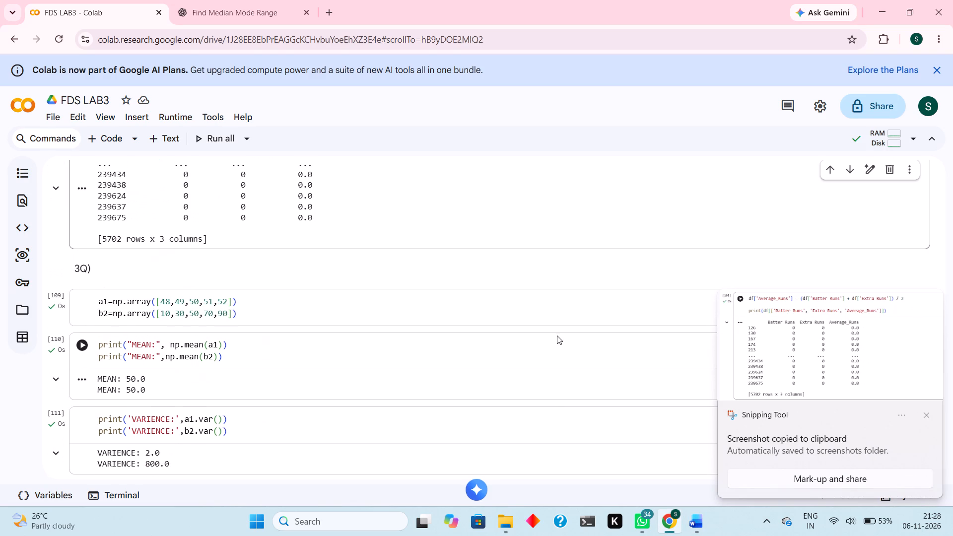
pyautogui.scroll(-2, 398, 333)
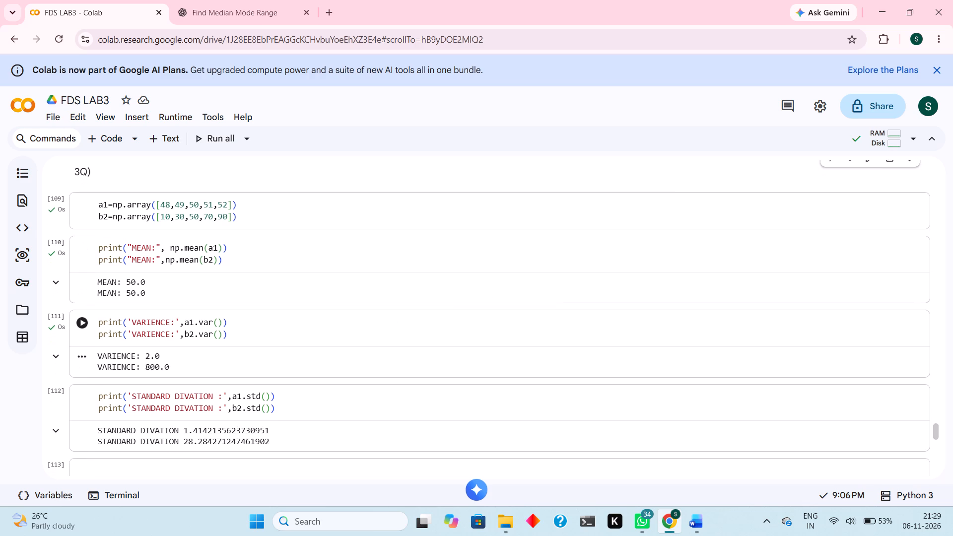
pyautogui.scroll(-2, 398, 333)
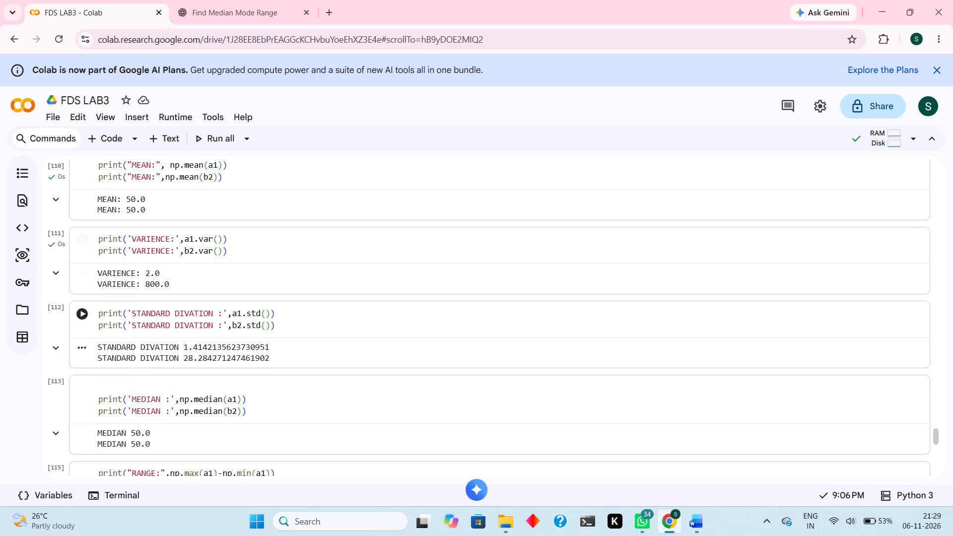
pyautogui.scroll(-4, 398, 333)
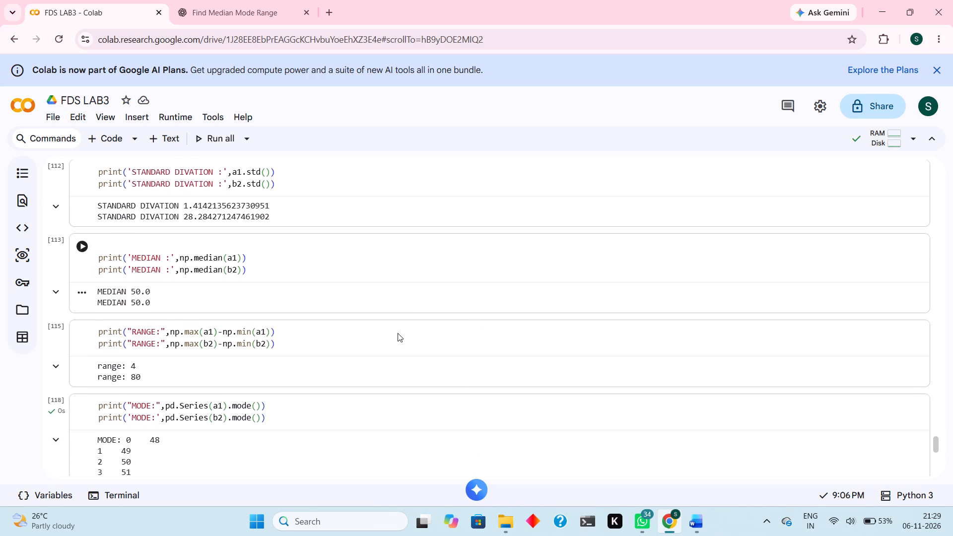
pyautogui.scroll(-1, 398, 333)
pyautogui.scroll(2, 398, 333)
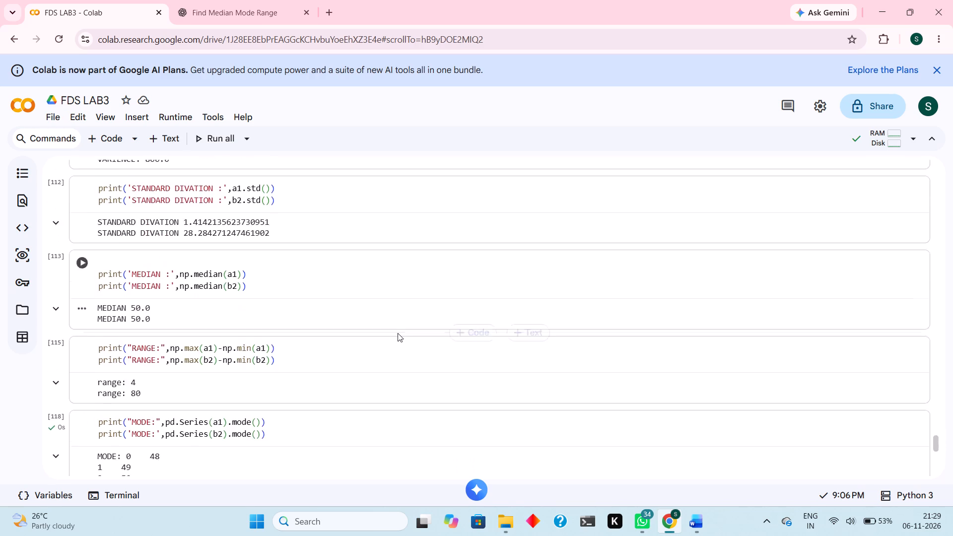
pyautogui.scroll(2, 398, 333)
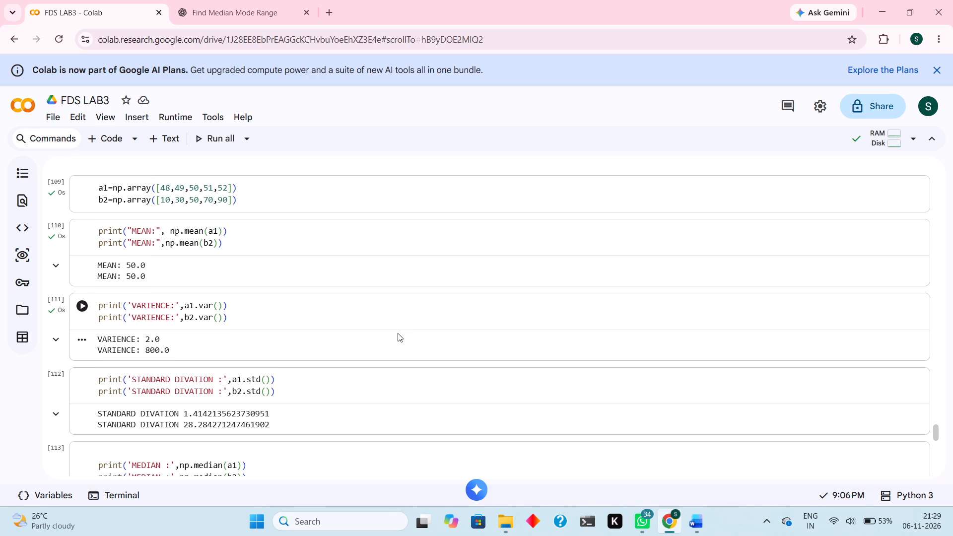
# In the 3Q section of the Colab notebook, hide the outputs of the variance, standard deviation, median, range and mode cells.
pyautogui.press('Print')
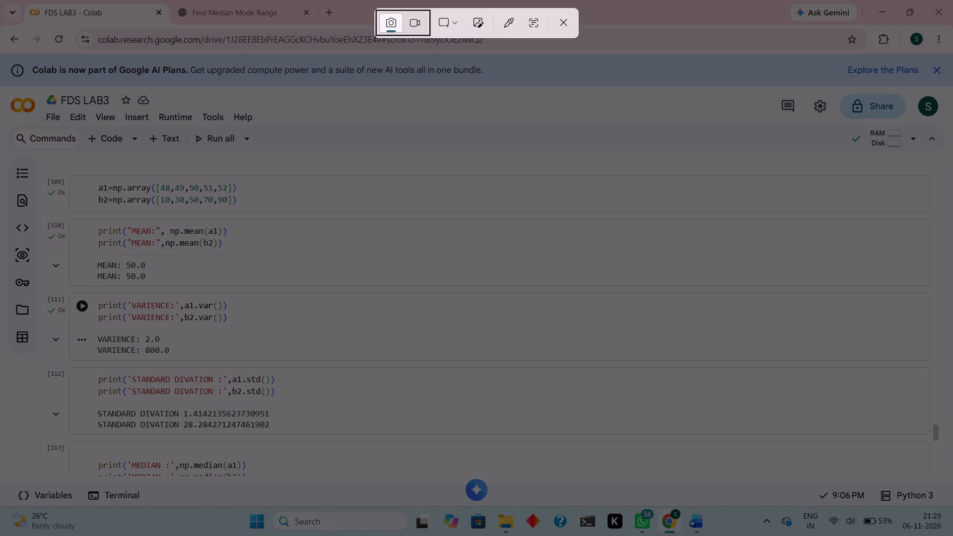
pyautogui.click(558, 17)
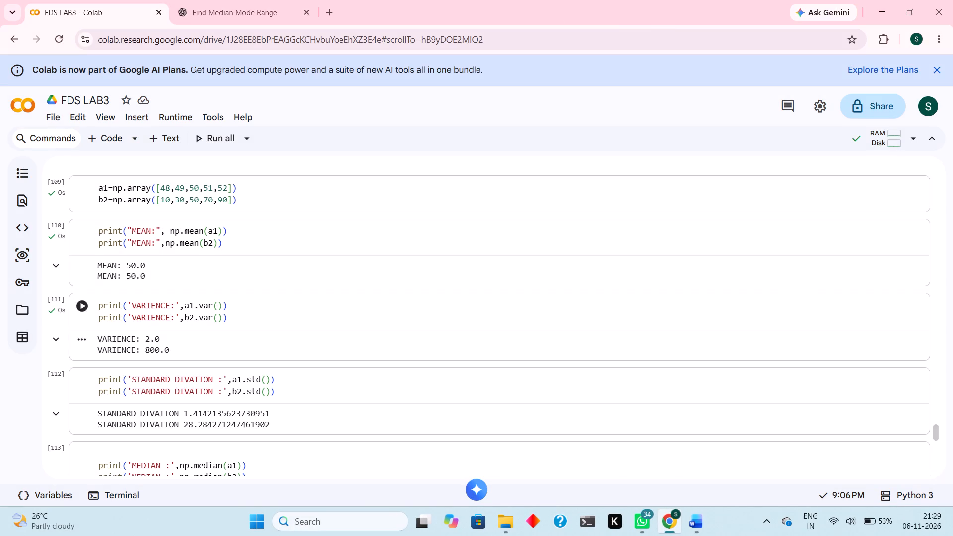
pyautogui.click(56, 344)
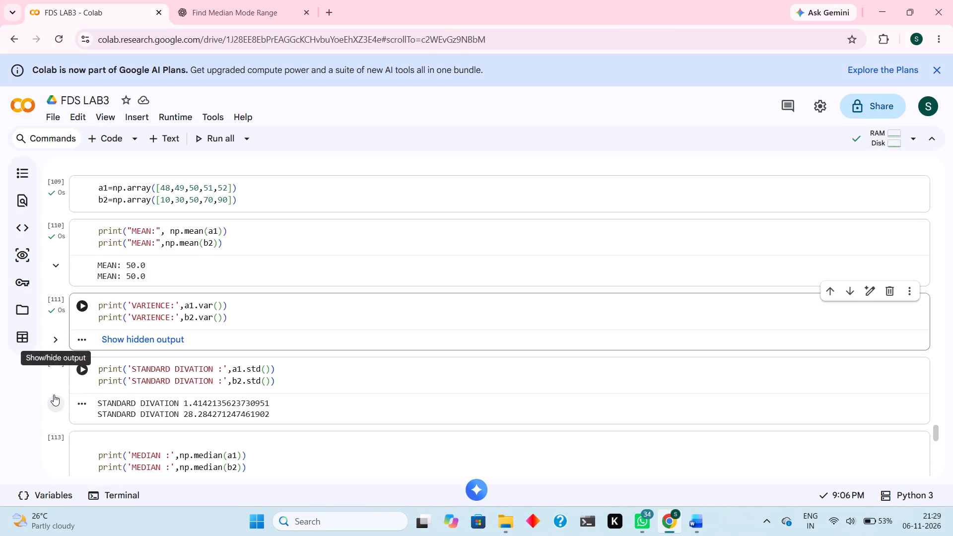
pyautogui.click(54, 399)
pyautogui.scroll(-1, 58, 438)
pyautogui.click(58, 438)
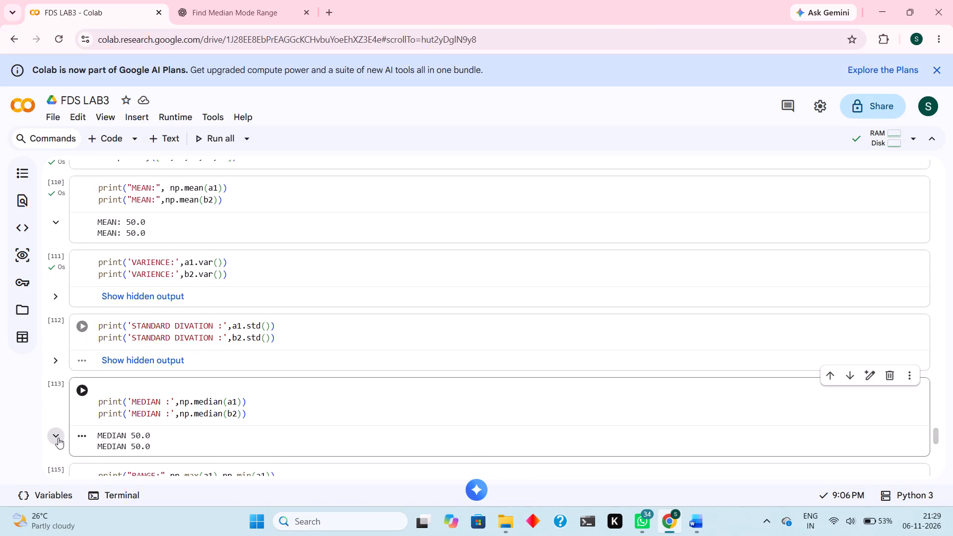
pyautogui.scroll(-1, 58, 438)
pyautogui.click(58, 445)
pyautogui.scroll(-1, 58, 445)
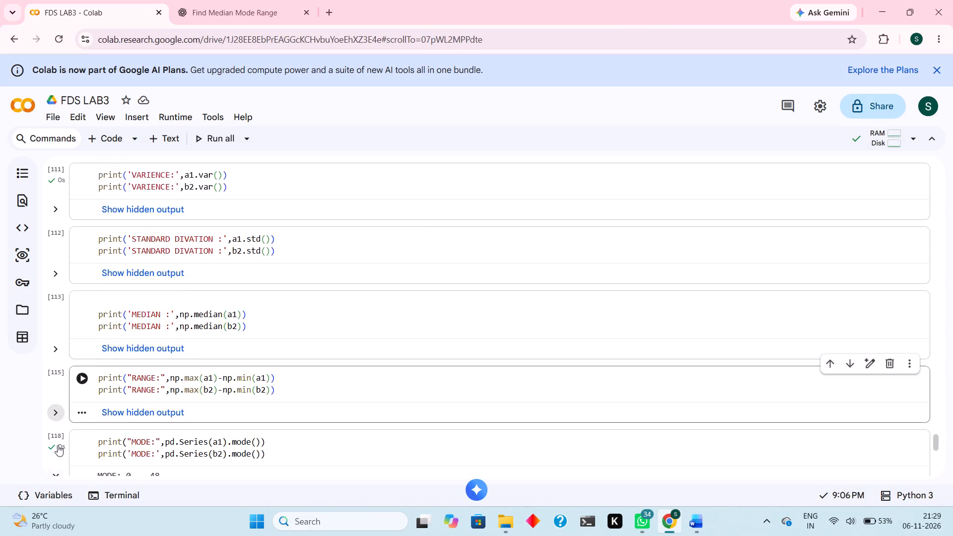
pyautogui.scroll(-1, 58, 445)
pyautogui.click(55, 417)
pyautogui.scroll(-1, 55, 417)
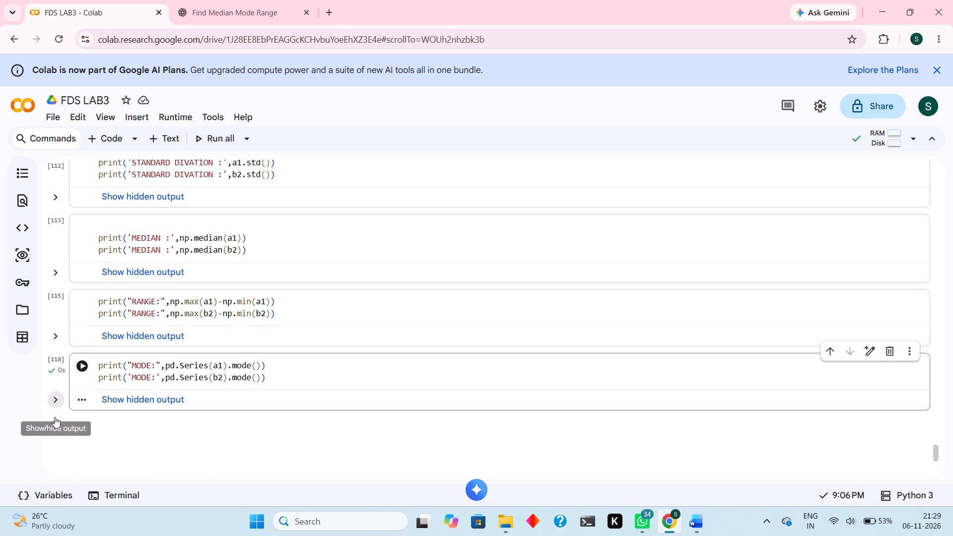
# Take a full-width screenshot of the 3Q cells from the a1 and b2 arrays down to the median cell.
pyautogui.scroll(-1, 55, 417)
pyautogui.scroll(6, 55, 417)
pyautogui.scroll(-1, 55, 417)
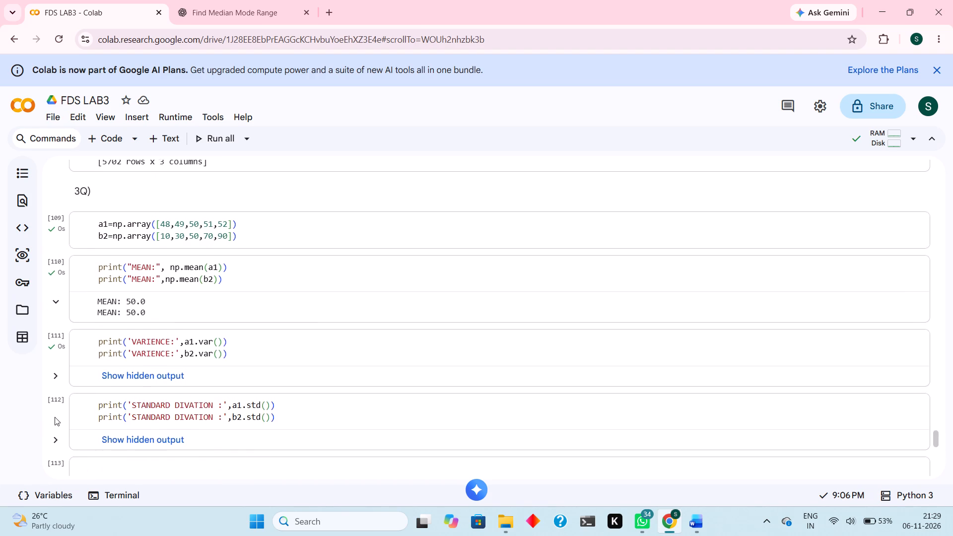
pyautogui.scroll(-1, 55, 417)
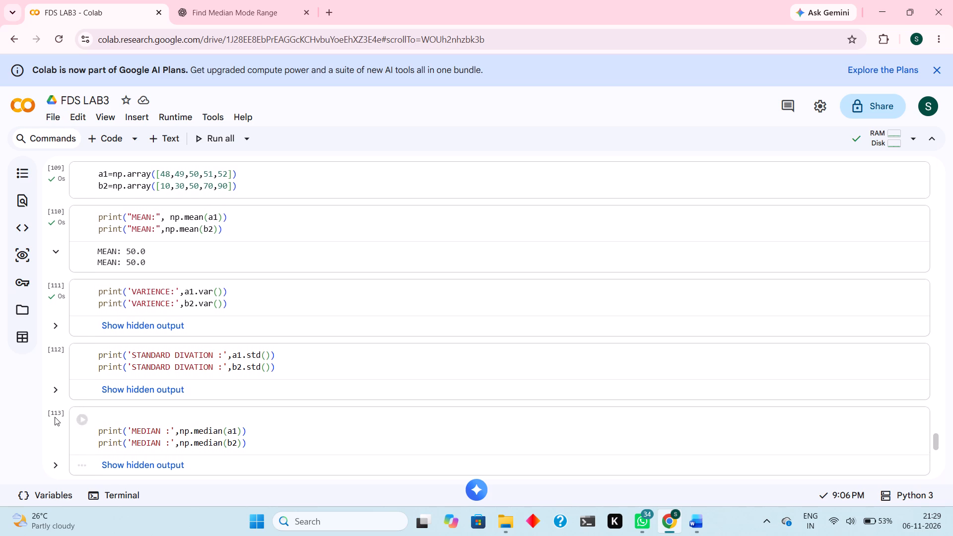
pyautogui.press('Print')
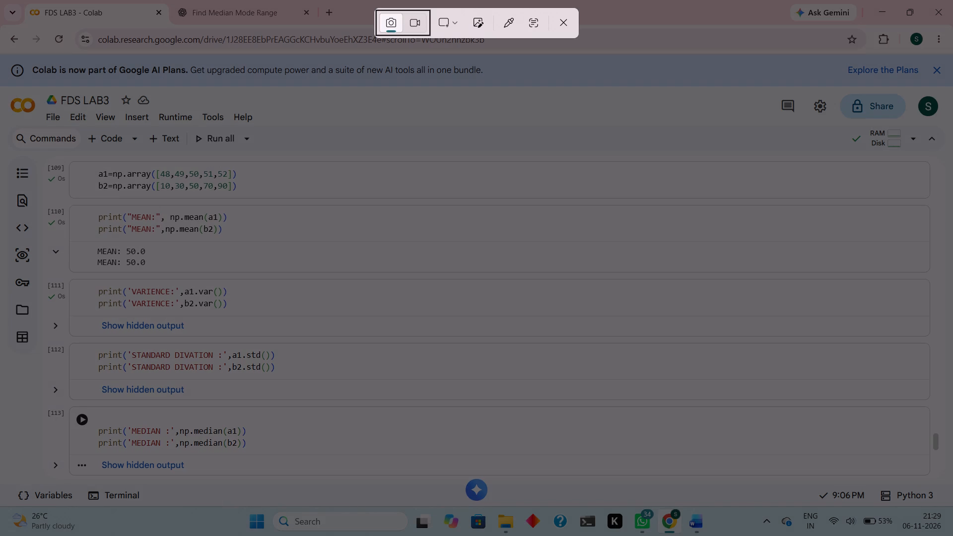
pyautogui.moveTo(0, 148); pyautogui.dragTo(195, 296)
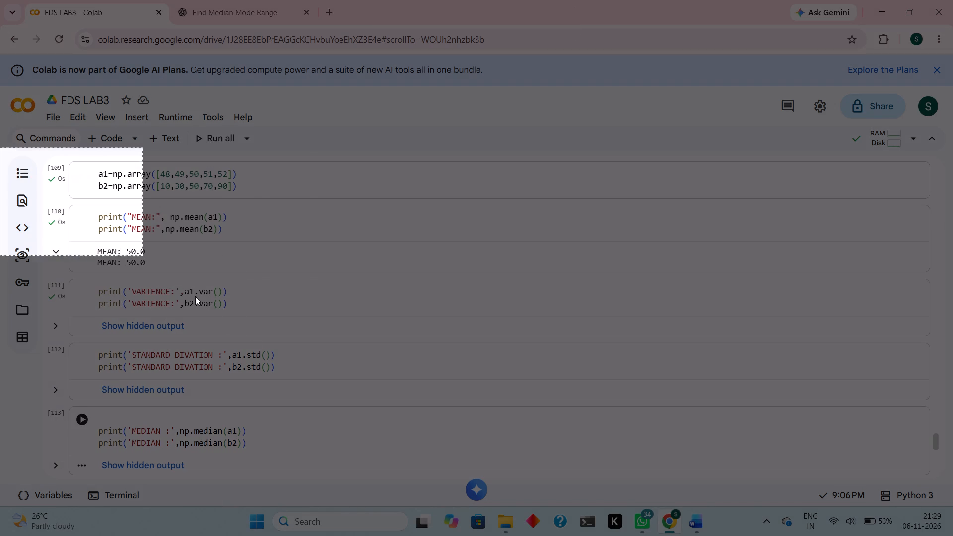
pyautogui.moveTo(195, 296); pyautogui.dragTo(446, 478)
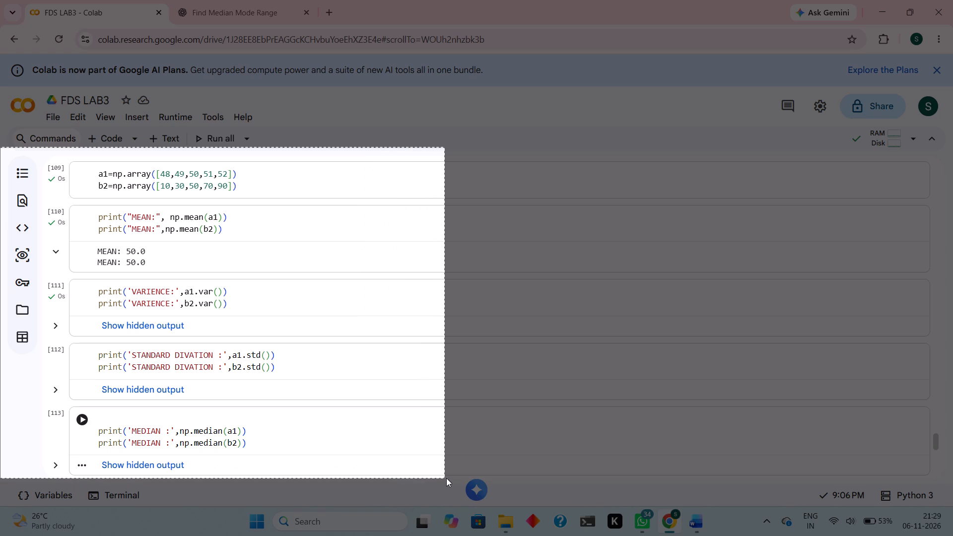
pyautogui.moveTo(446, 478); pyautogui.dragTo(624, 481)
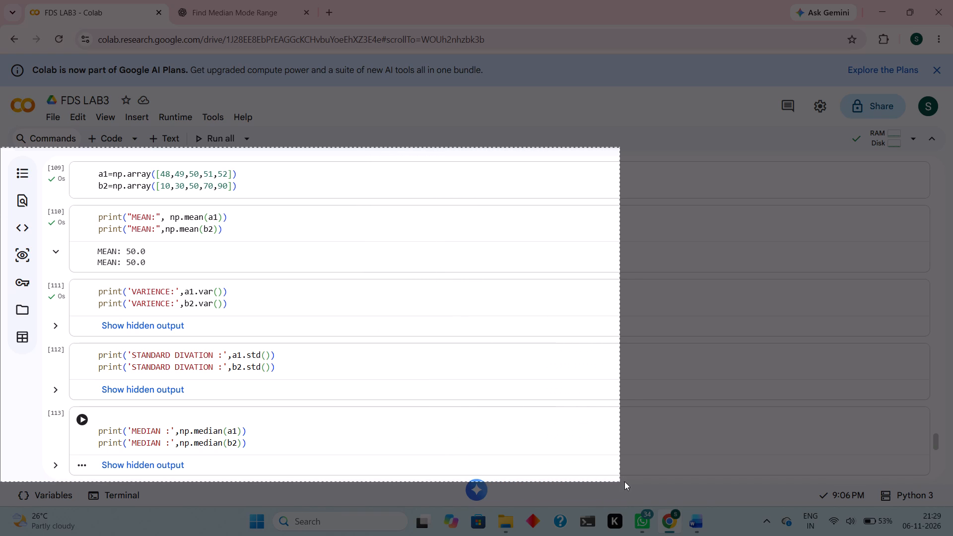
pyautogui.moveTo(624, 481); pyautogui.dragTo(790, 482)
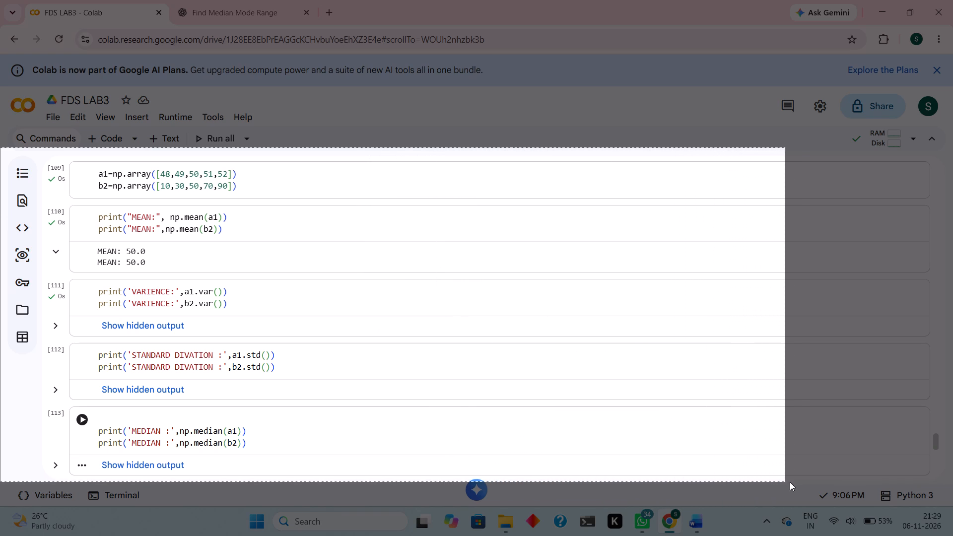
pyautogui.moveTo(790, 482); pyautogui.dragTo(950, 482)
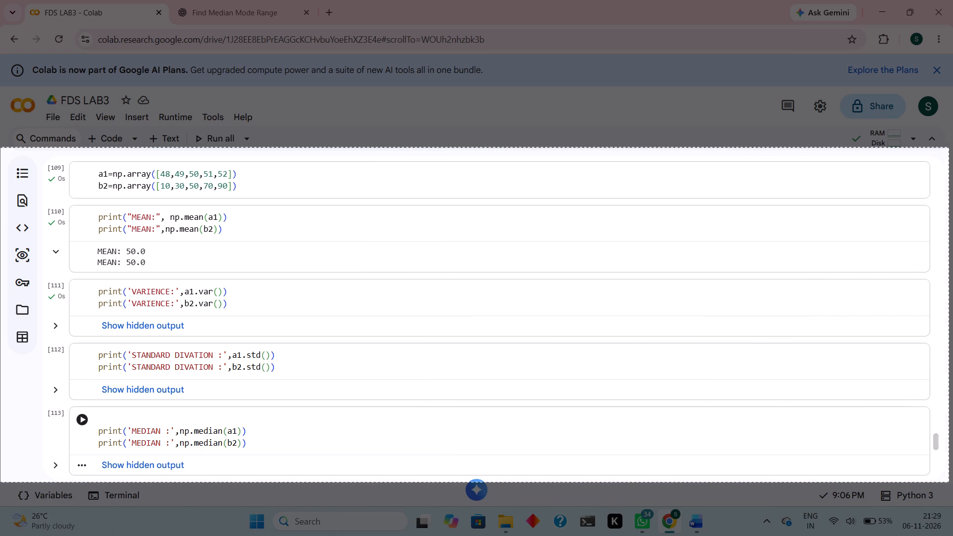
pyautogui.moveTo(950, 482); pyautogui.dragTo(952, 482)
# Switch to the Word report and paste the 3Q code screenshot at the top of the page after the Average_Runs output.
pyautogui.hotkey('alt', 'Tab')
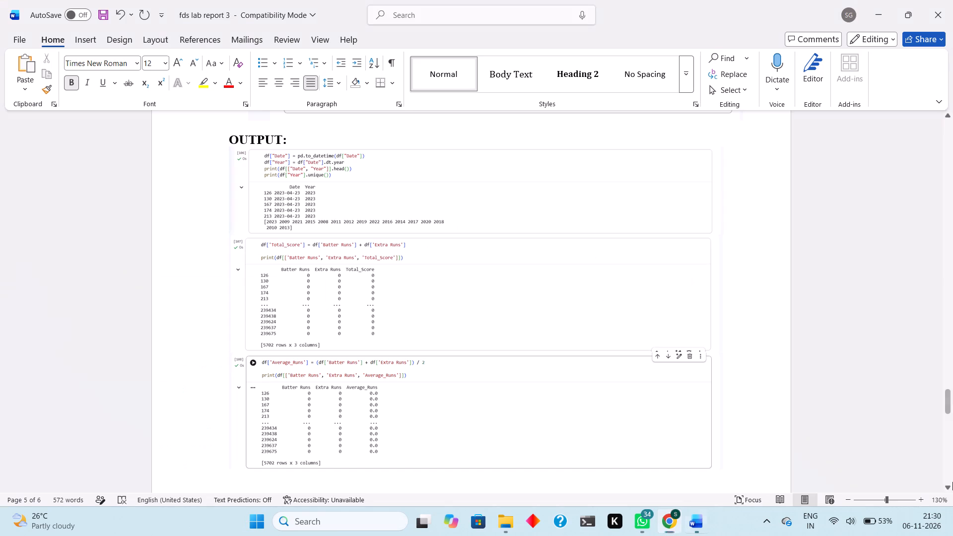
pyautogui.scroll(-1, 636, 409)
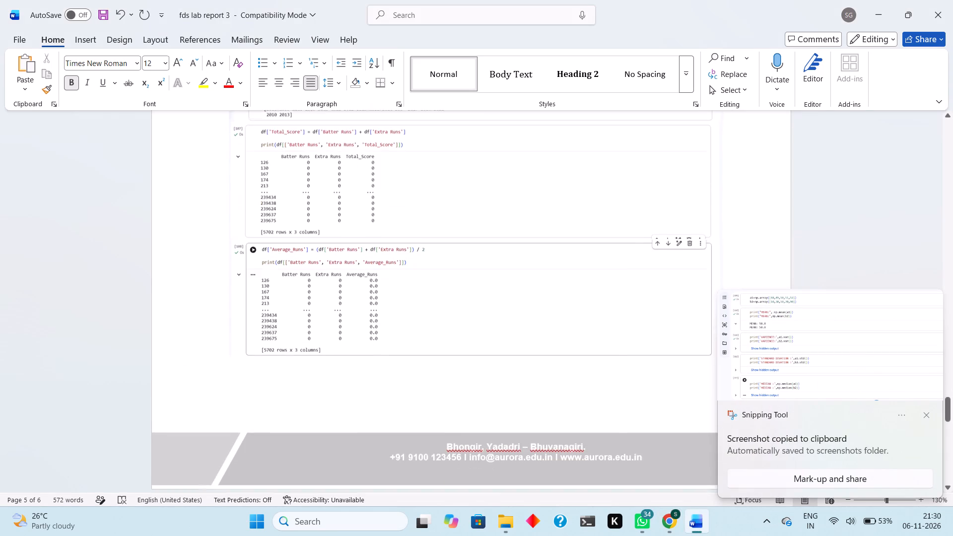
pyautogui.scroll(-3, 636, 409)
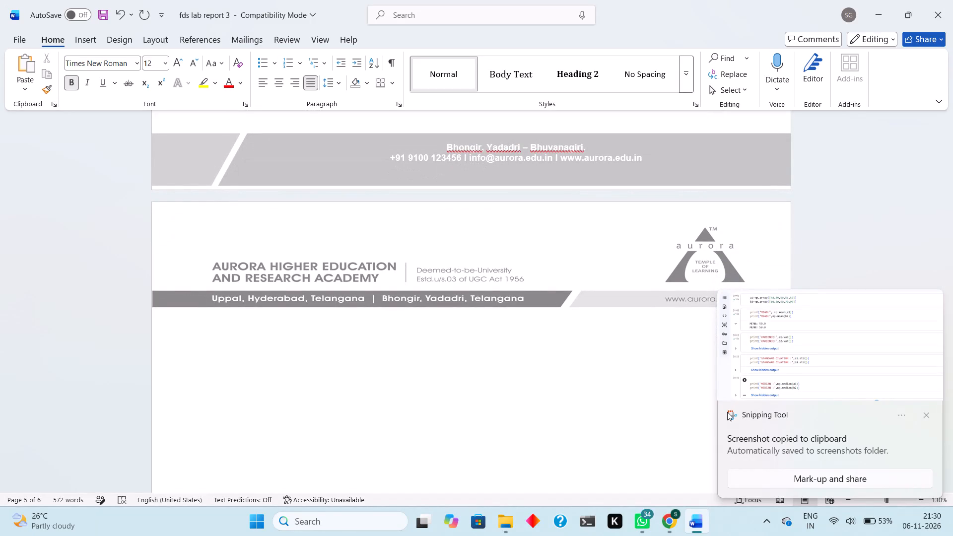
pyautogui.click(533, 384)
pyautogui.hotkey('ctrl', 'v')
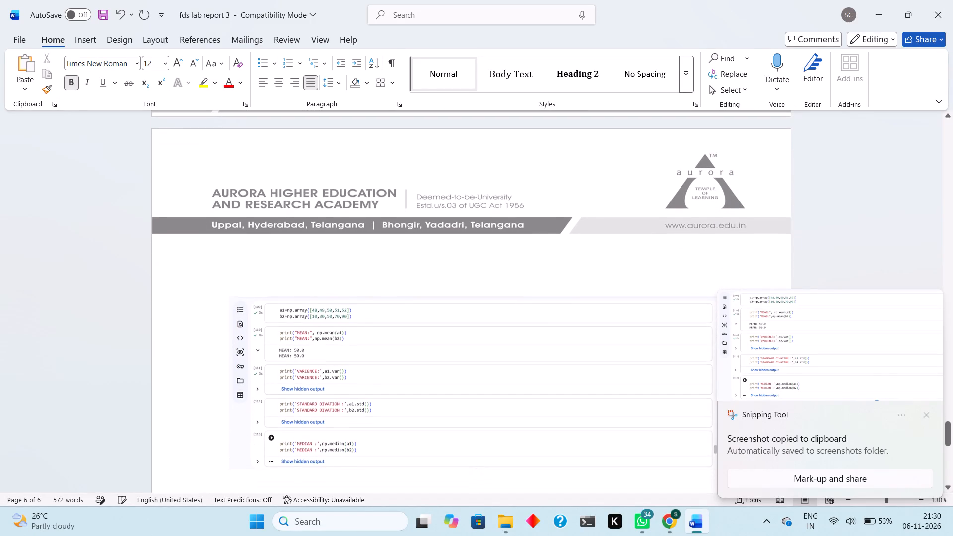
pyautogui.scroll(1, 533, 384)
pyautogui.click(310, 208)
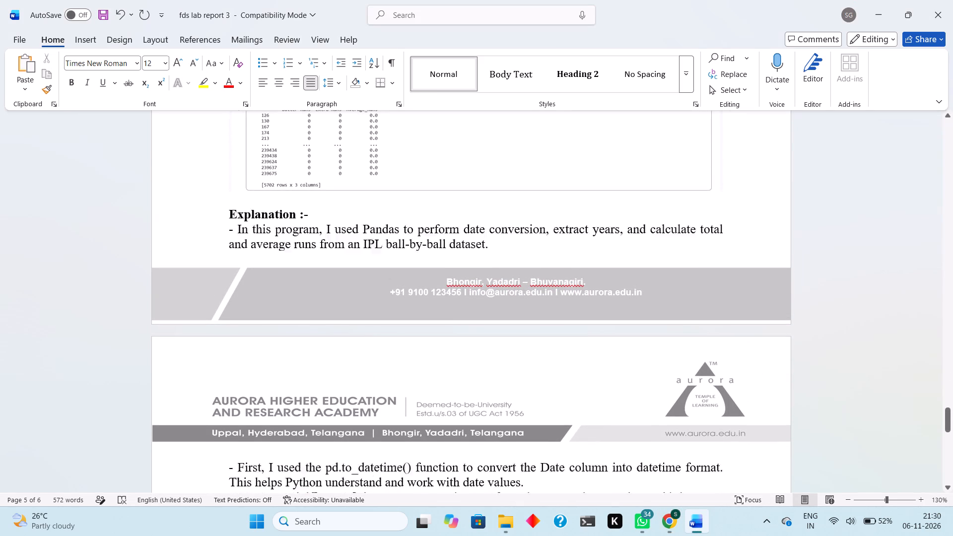
# Set the body text of the pasted 2Q explanation, from its first dash point to the last, to font size 9.
pyautogui.scroll(1, 327, 222)
pyautogui.scroll(1, 288, 289)
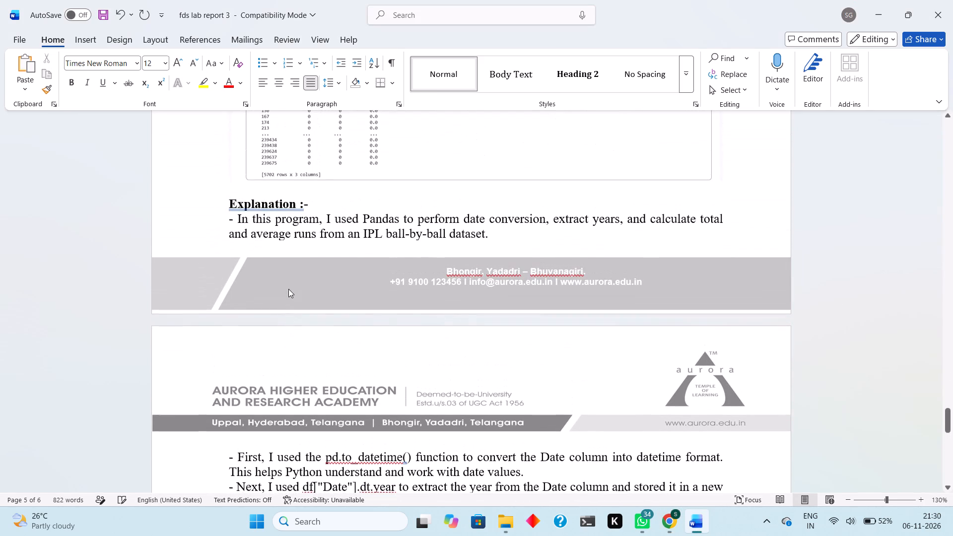
pyautogui.moveTo(225, 224); pyautogui.dragTo(257, 426)
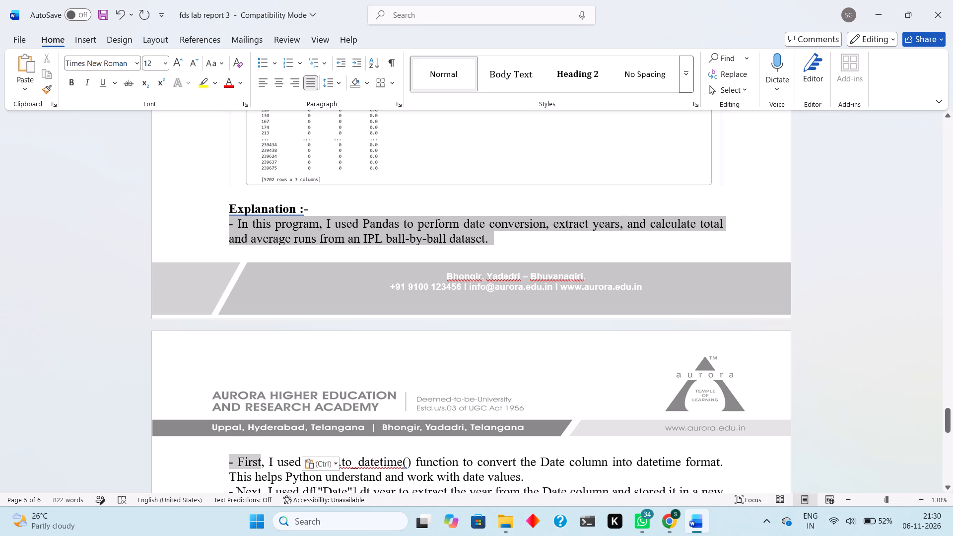
pyautogui.moveTo(257, 426); pyautogui.dragTo(267, 282)
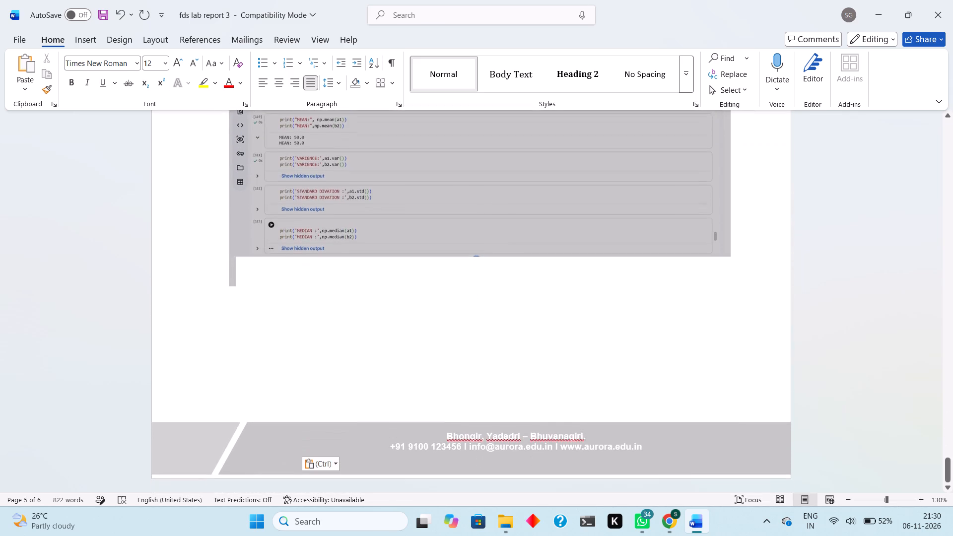
pyautogui.moveTo(267, 282); pyautogui.dragTo(313, 149)
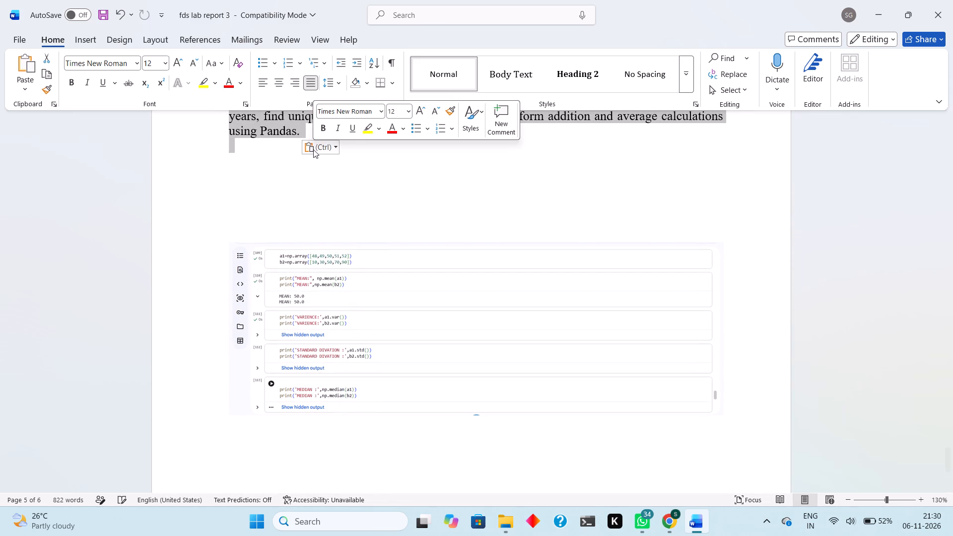
pyautogui.click(325, 128)
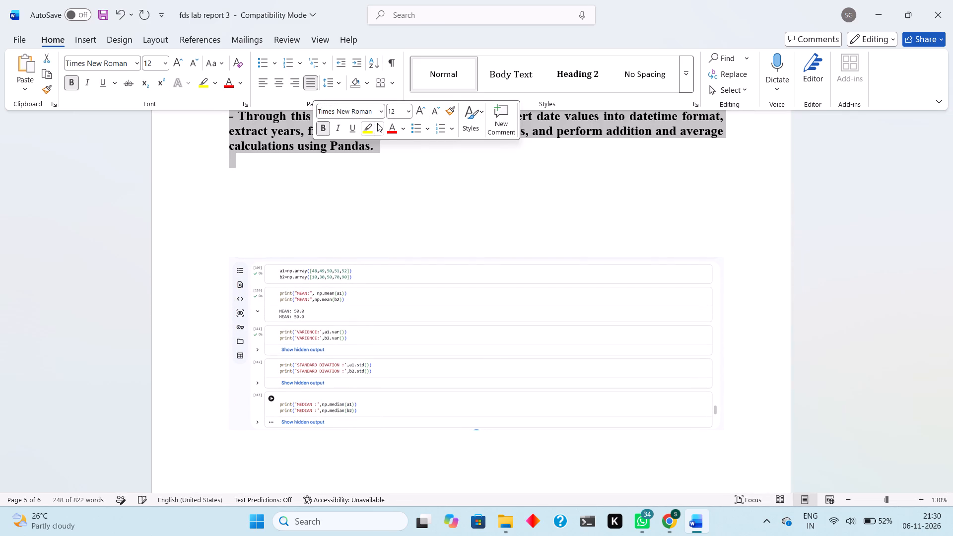
pyautogui.click(315, 133)
pyautogui.click(328, 128)
pyautogui.click(406, 115)
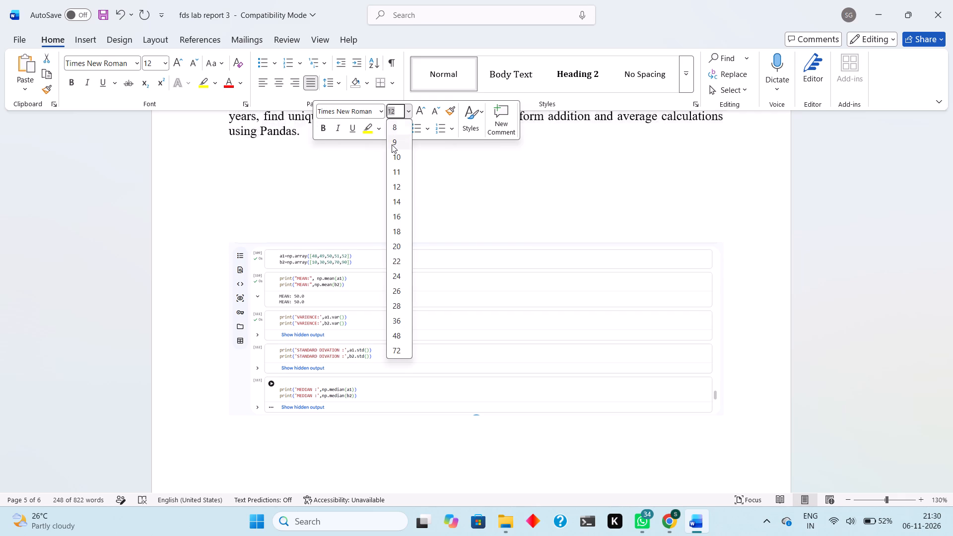
pyautogui.click(392, 144)
# Turn the dash points of the 2Q explanation into a list with solid round bullets.
pyautogui.scroll(1, 318, 227)
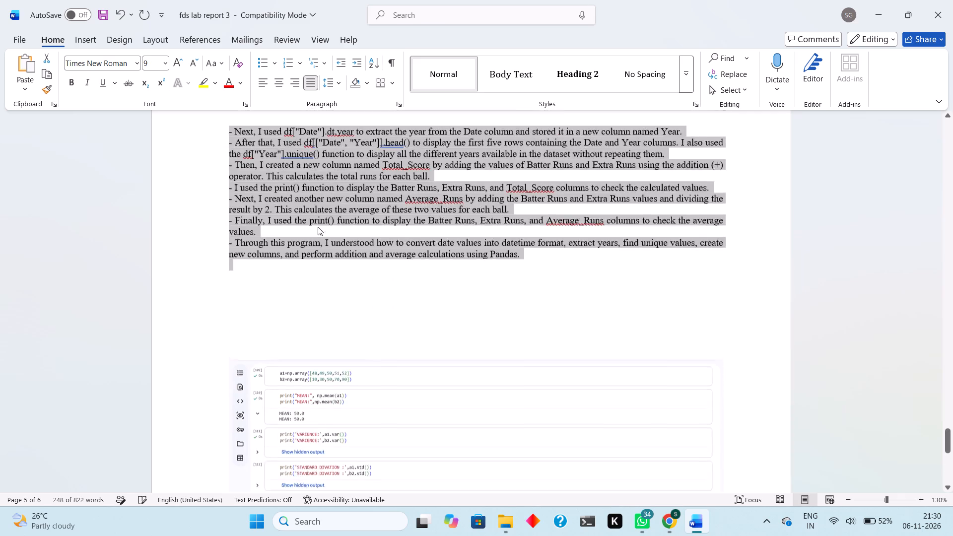
pyautogui.scroll(1, 318, 227)
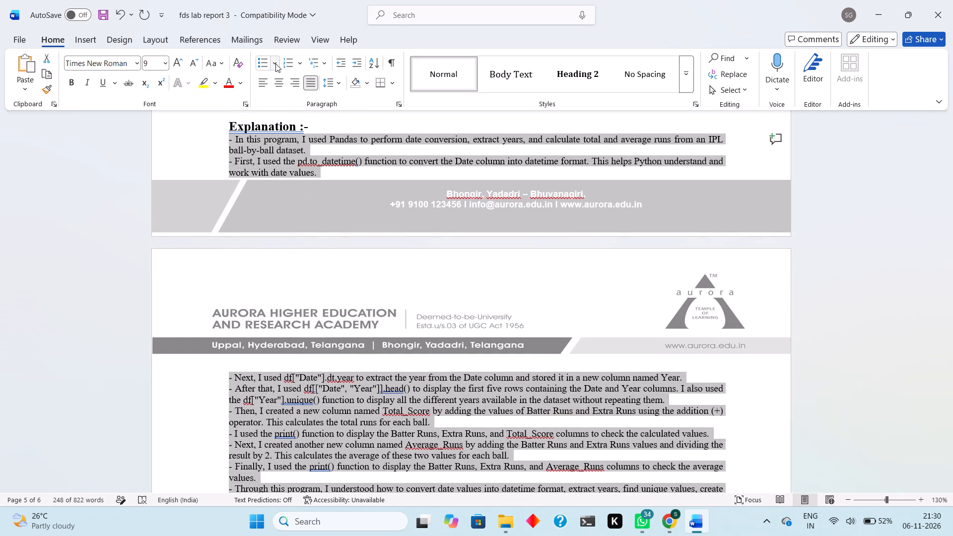
pyautogui.click(275, 64)
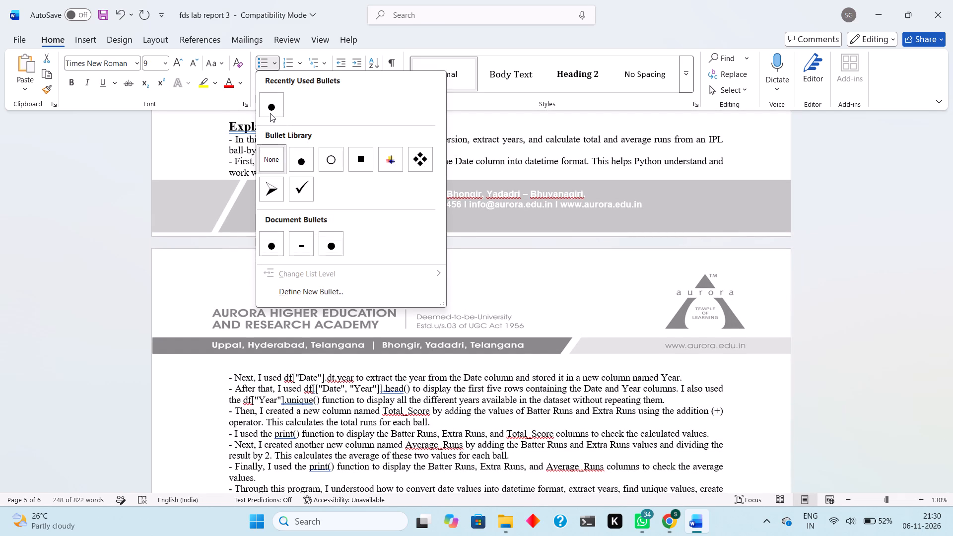
pyautogui.click(272, 110)
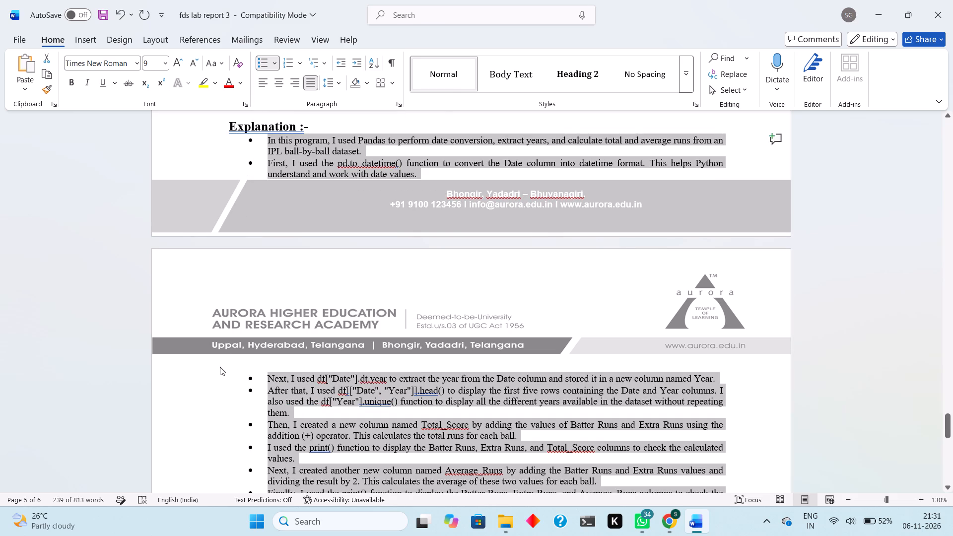
pyautogui.click(220, 367)
# Remove one blank line between the 2Q explanation and the 3Q code screenshot.
pyautogui.scroll(-2, 220, 367)
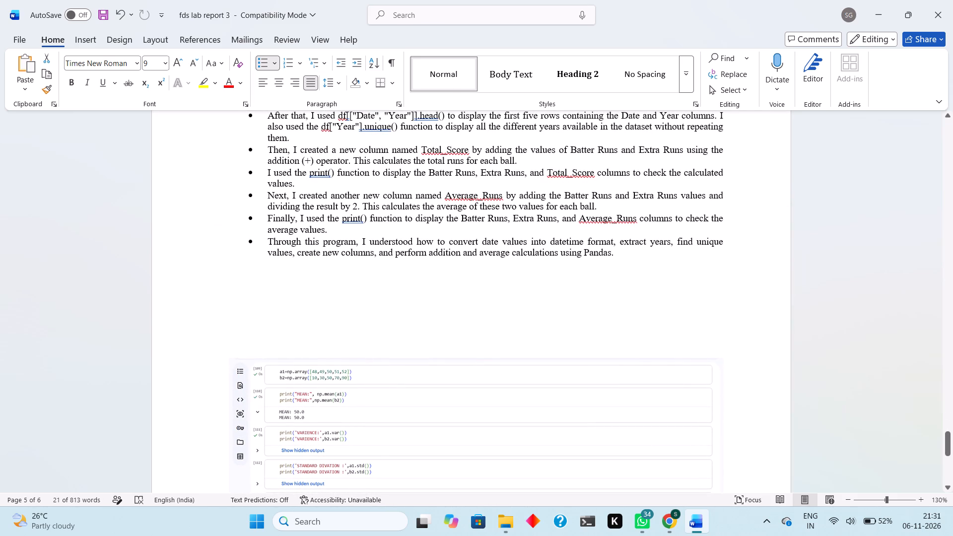
pyautogui.click(251, 285)
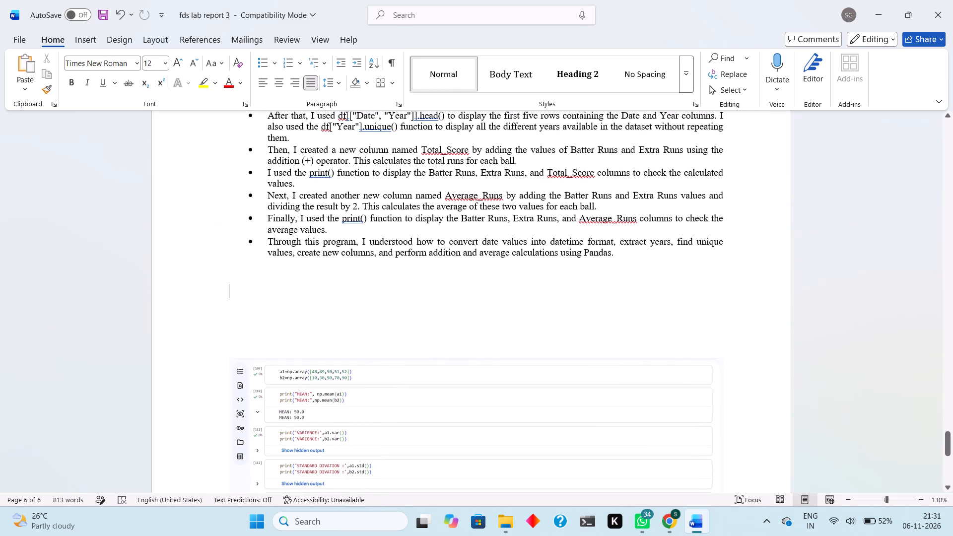
pyautogui.press('BackSpace')
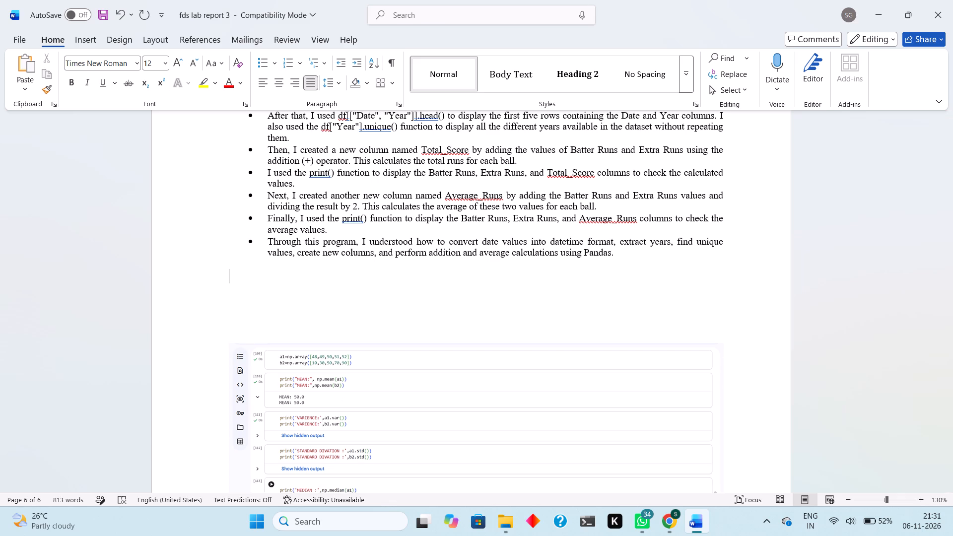
# Review the first question's section of the report, checking its heading, aim, code and output layout.
pyautogui.scroll(6, 244, 283)
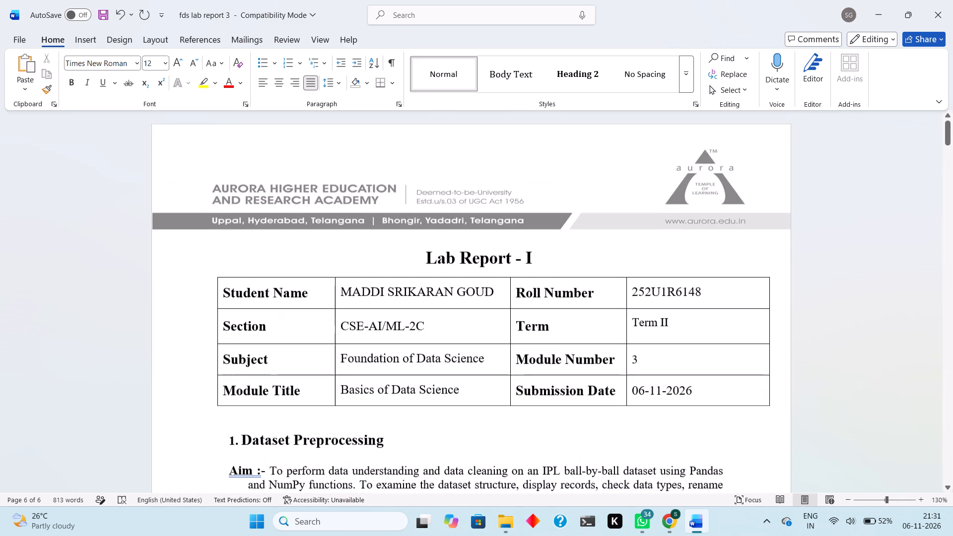
pyautogui.scroll(-3, 244, 283)
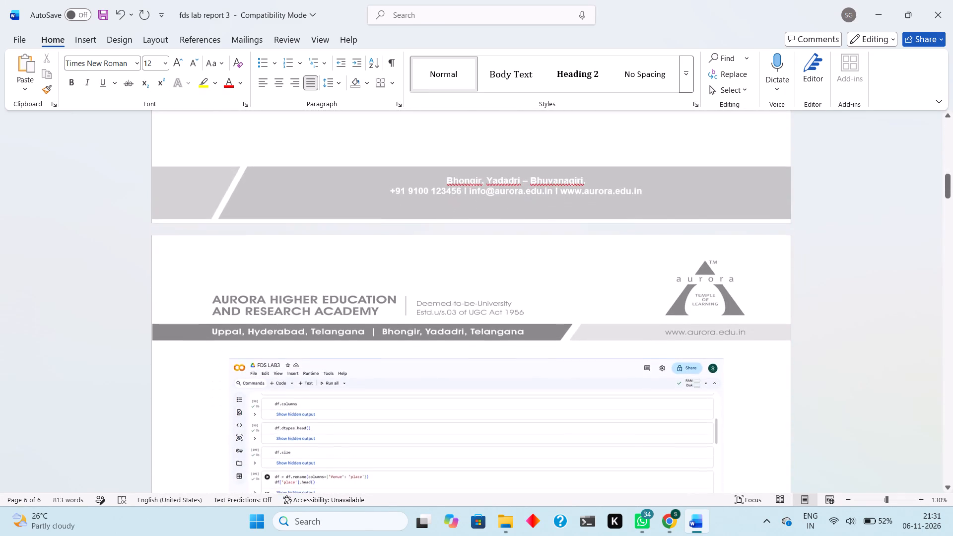
pyautogui.scroll(-4, 244, 283)
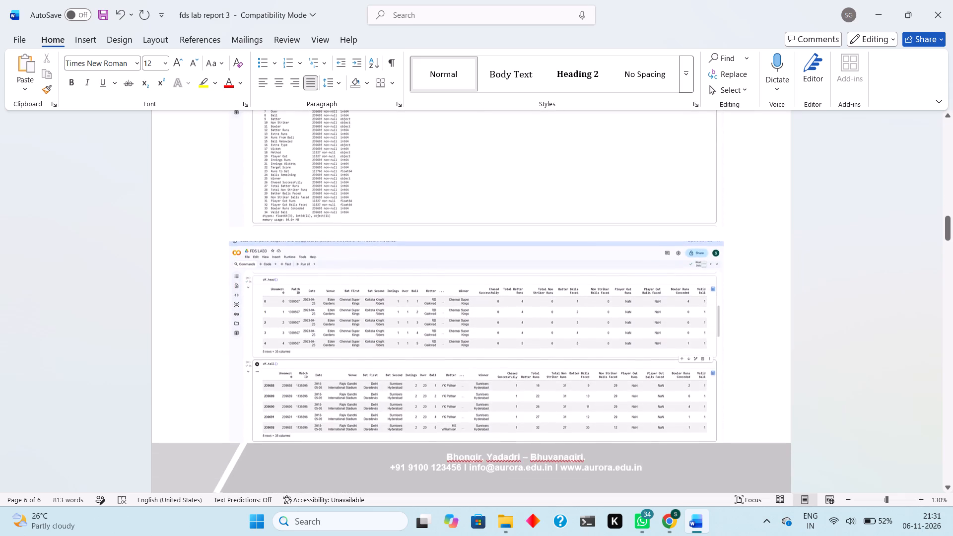
pyautogui.scroll(1, 244, 283)
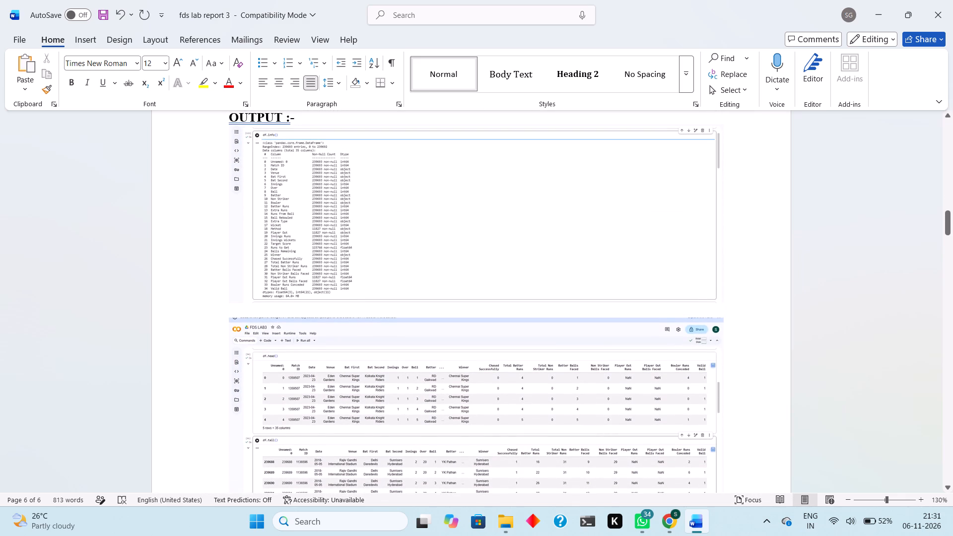
pyautogui.scroll(1, 244, 283)
pyautogui.scroll(-3, 244, 283)
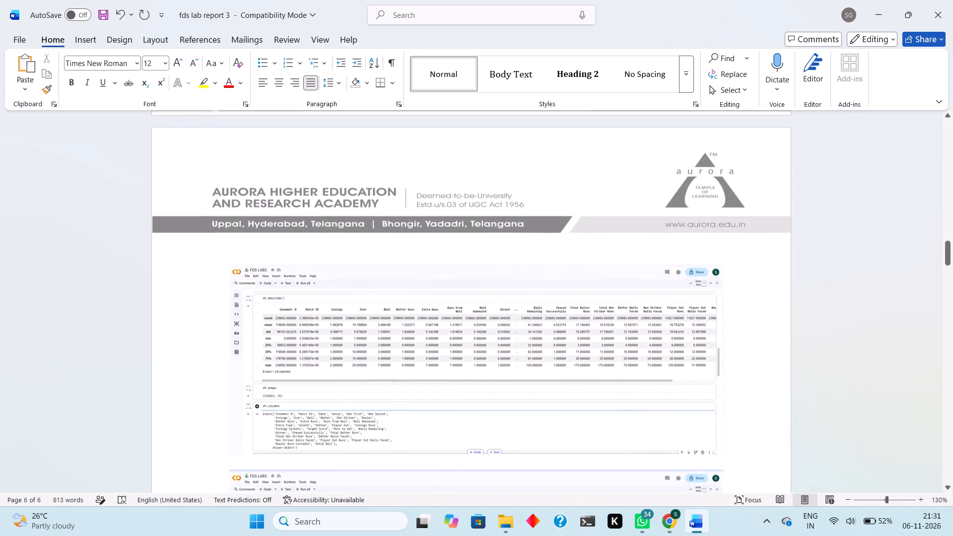
pyautogui.scroll(2, 244, 283)
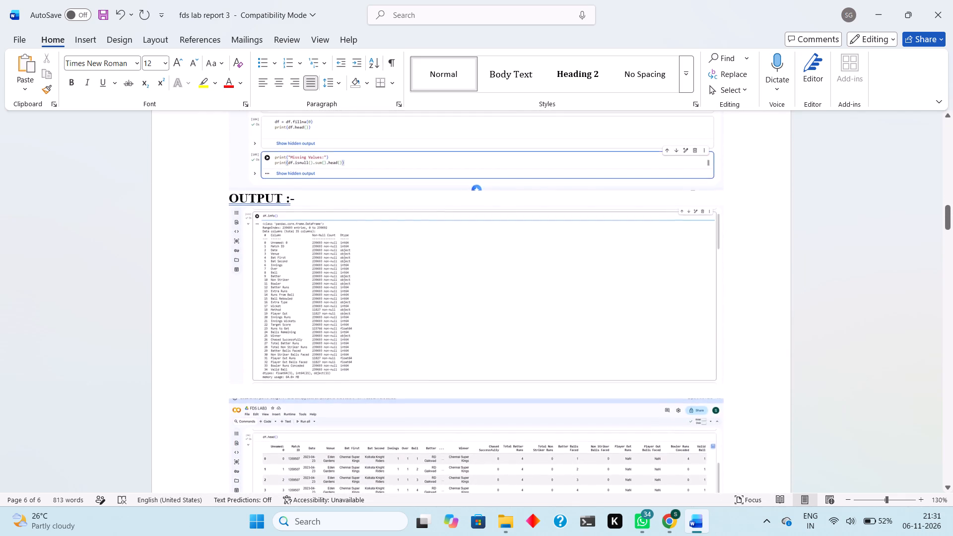
pyautogui.scroll(2, 244, 283)
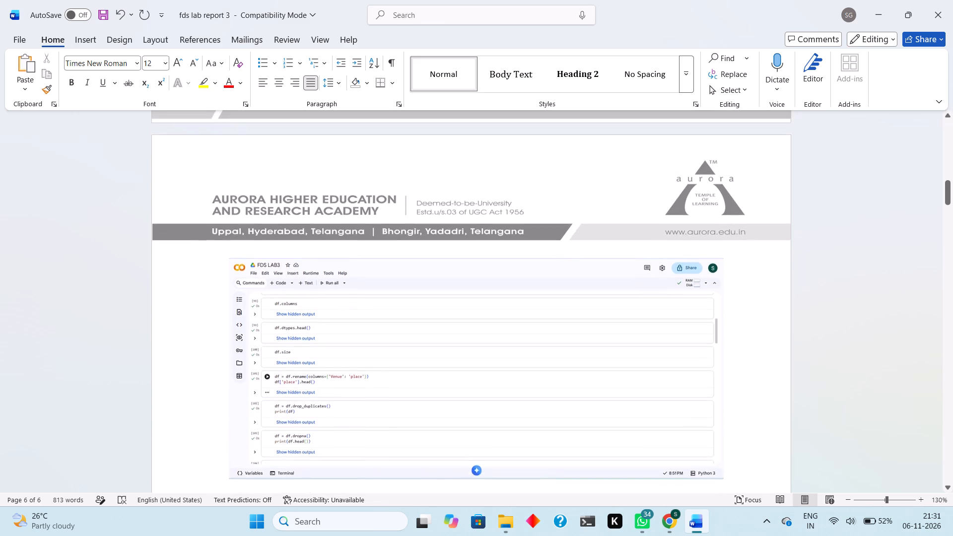
pyautogui.scroll(2, 244, 283)
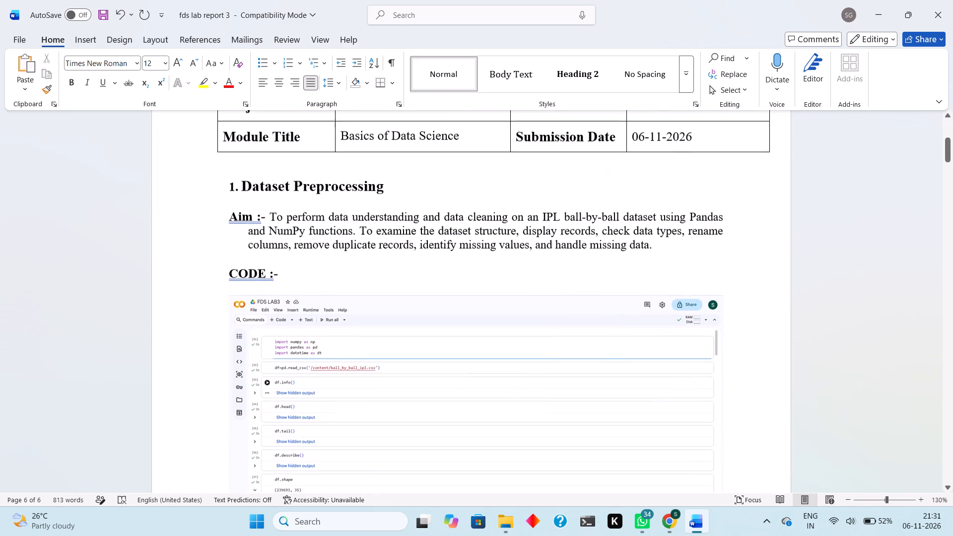
# Add an unbulleted blank line between the last bullet of the first question's explanation and the 2Q AIM paragraph.
pyautogui.scroll(-2, 244, 283)
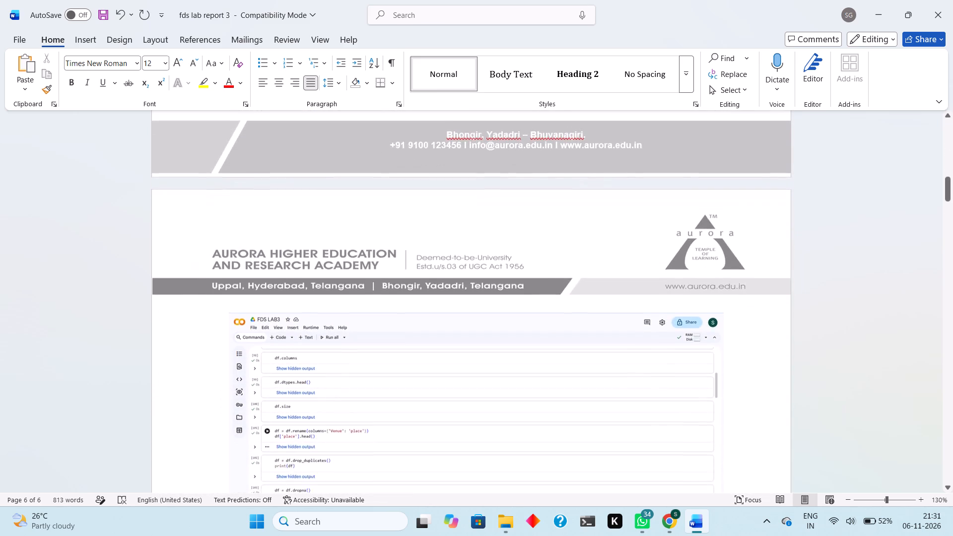
pyautogui.scroll(-3, 244, 283)
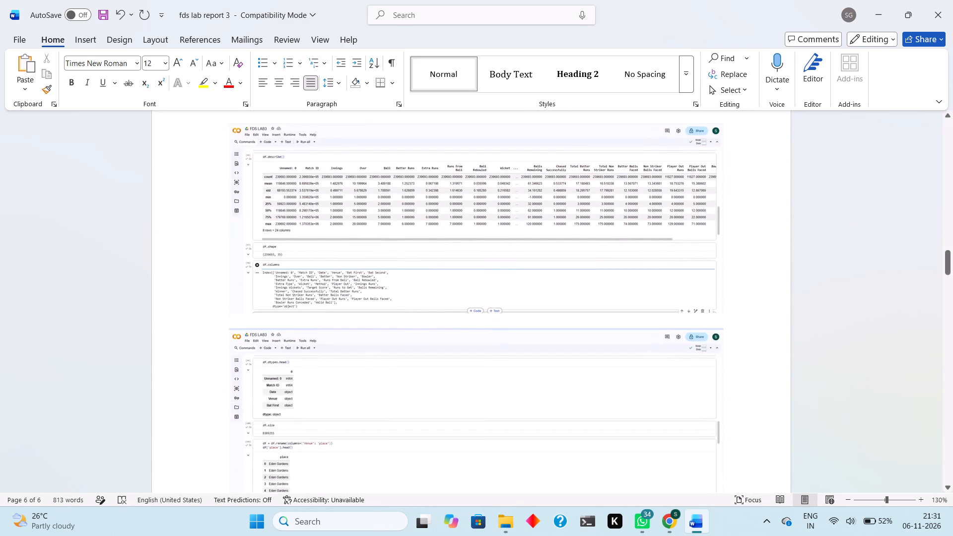
pyautogui.scroll(-3, 244, 283)
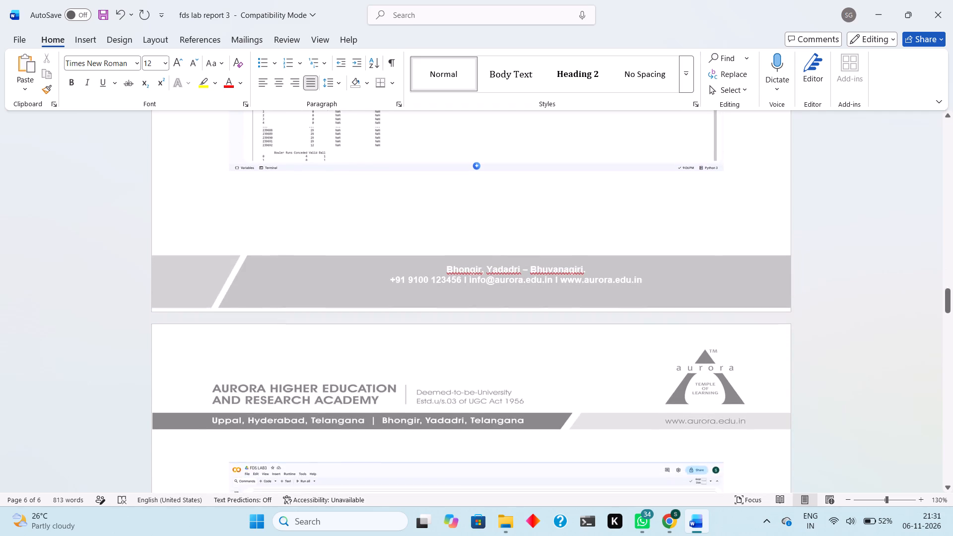
pyautogui.scroll(-2, 244, 283)
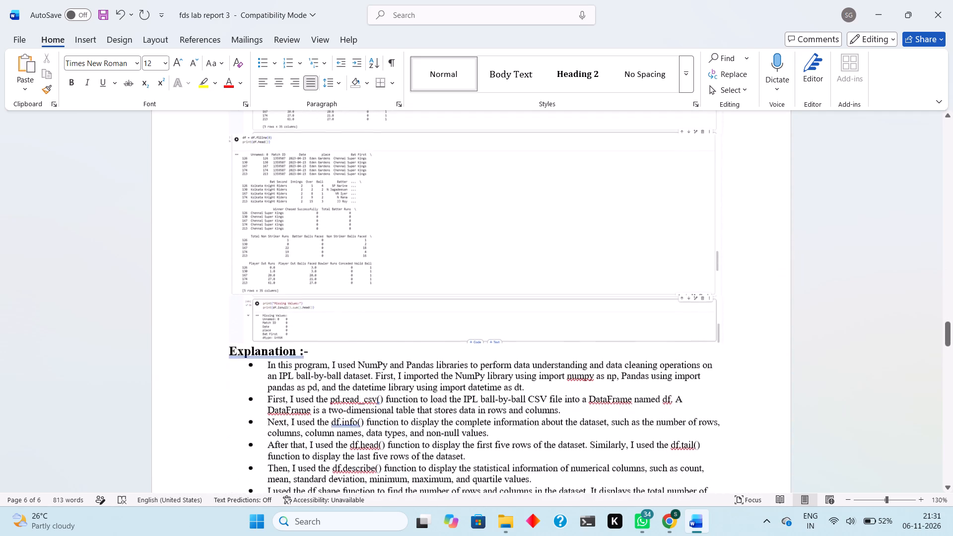
pyautogui.scroll(-2, 244, 283)
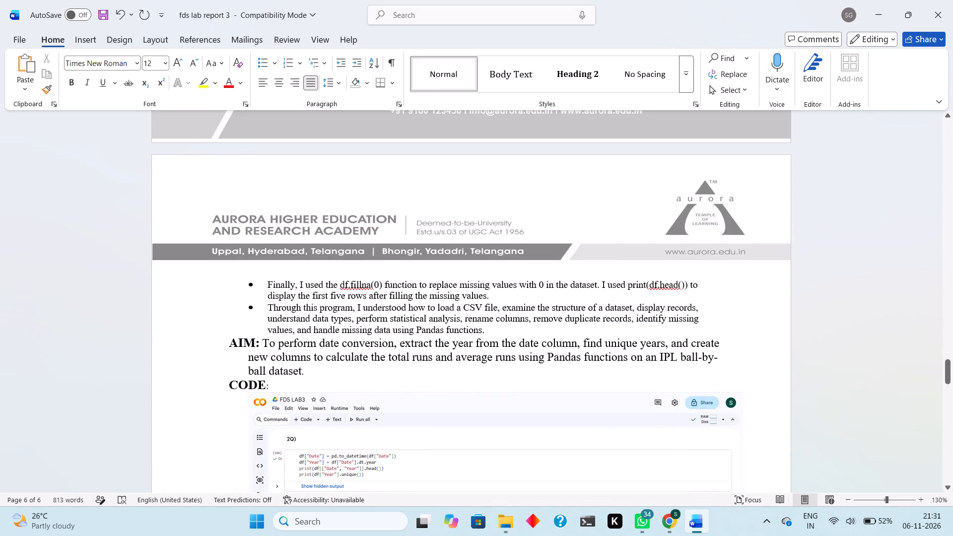
pyautogui.click(495, 331)
pyautogui.press('Return')
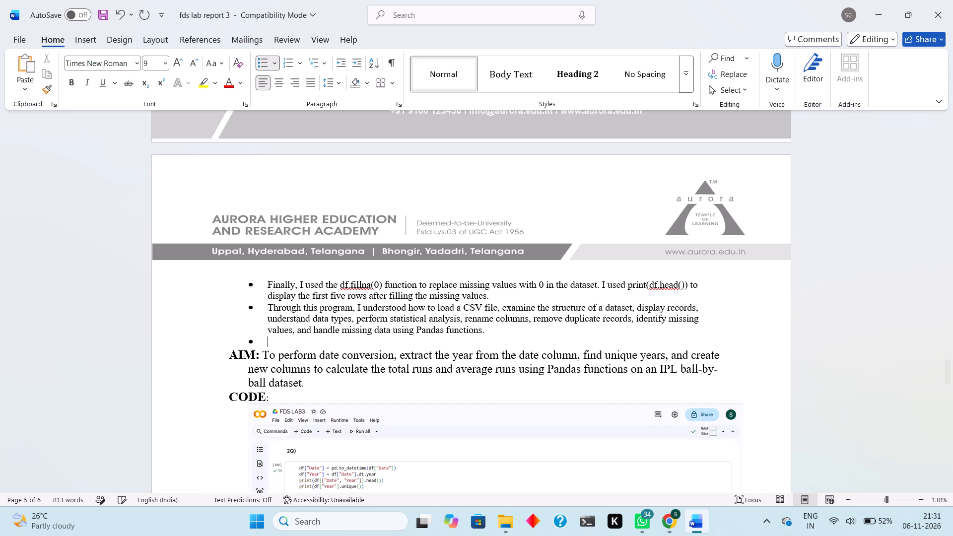
pyautogui.press('BackSpace')
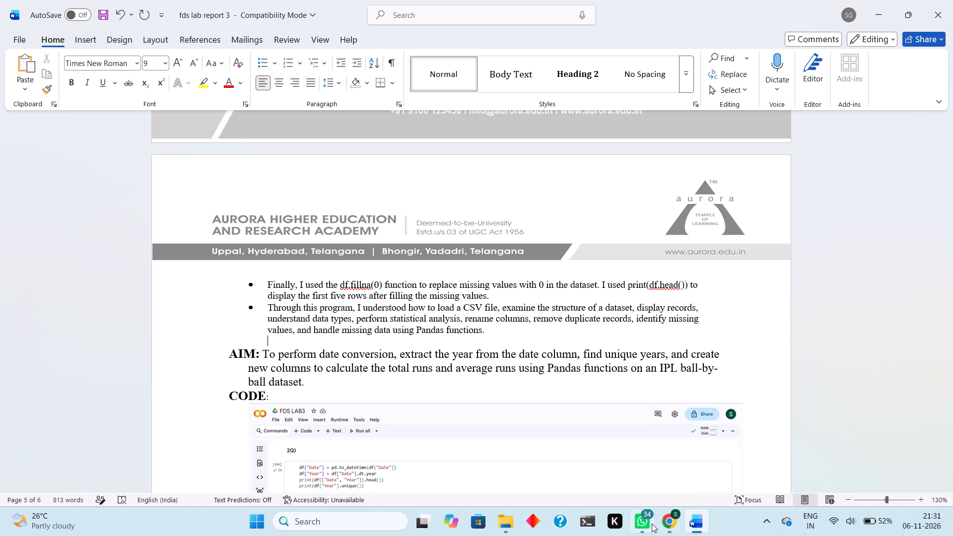
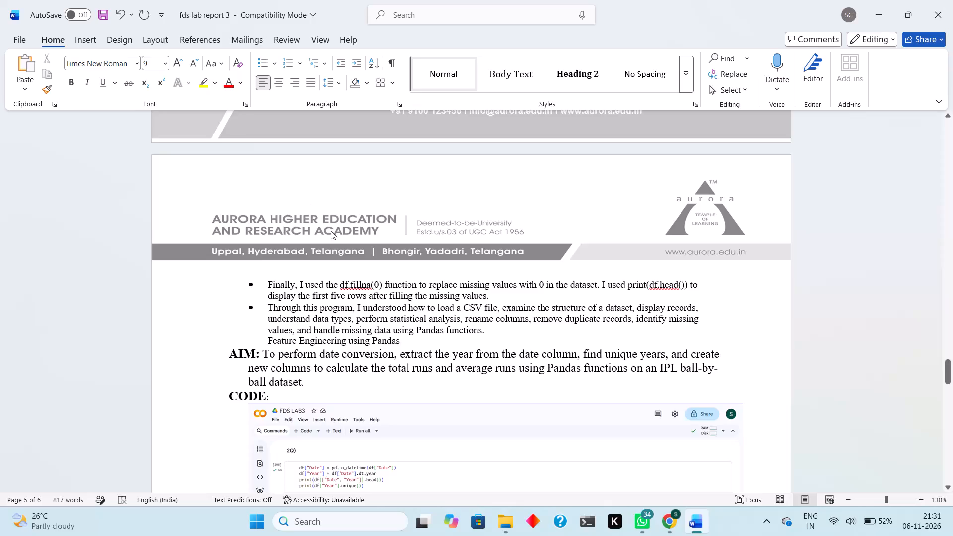
# Format the "Feature Engineering using Pandas" line above the AIM paragraph as bold, 14 pt text.
pyautogui.moveTo(406, 340); pyautogui.dragTo(299, 332)
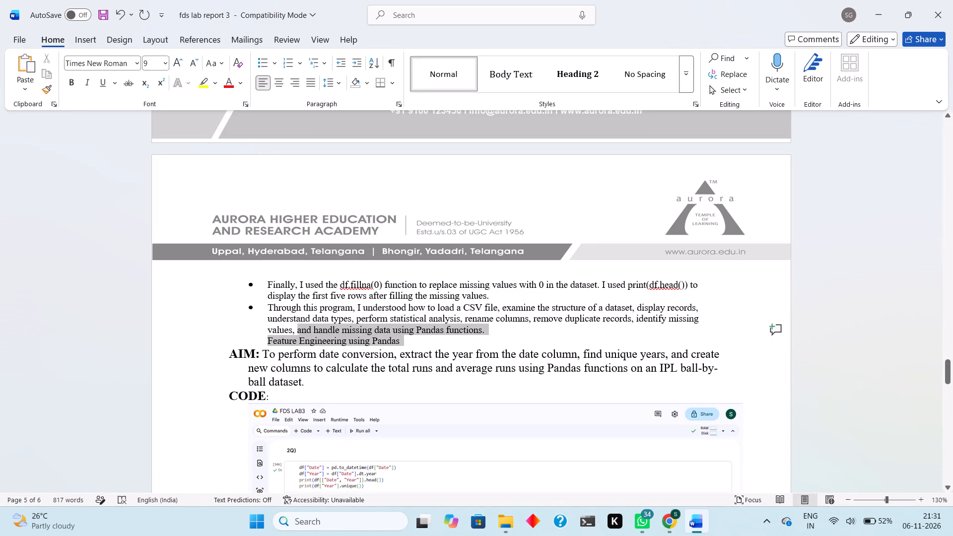
pyautogui.moveTo(299, 332); pyautogui.dragTo(271, 344)
pyautogui.click(278, 322)
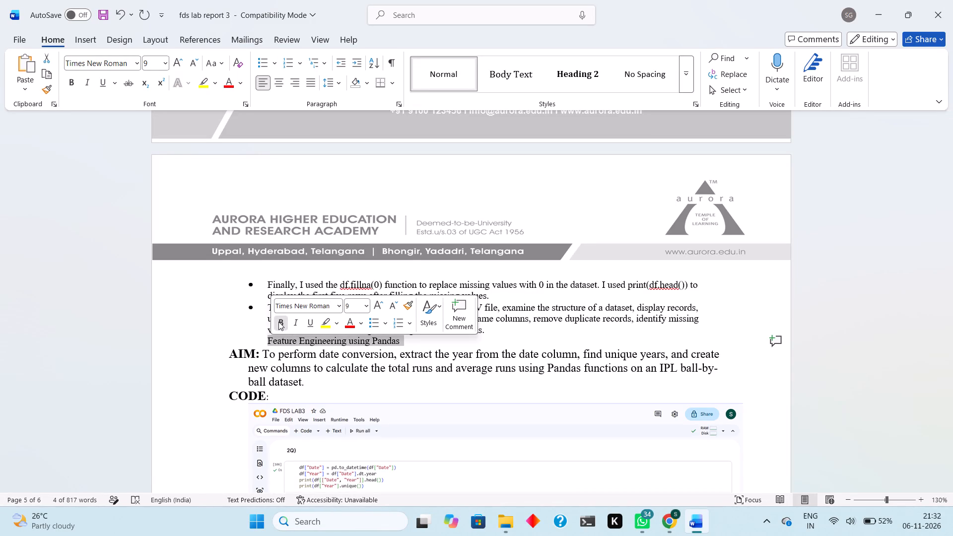
pyautogui.click(365, 303)
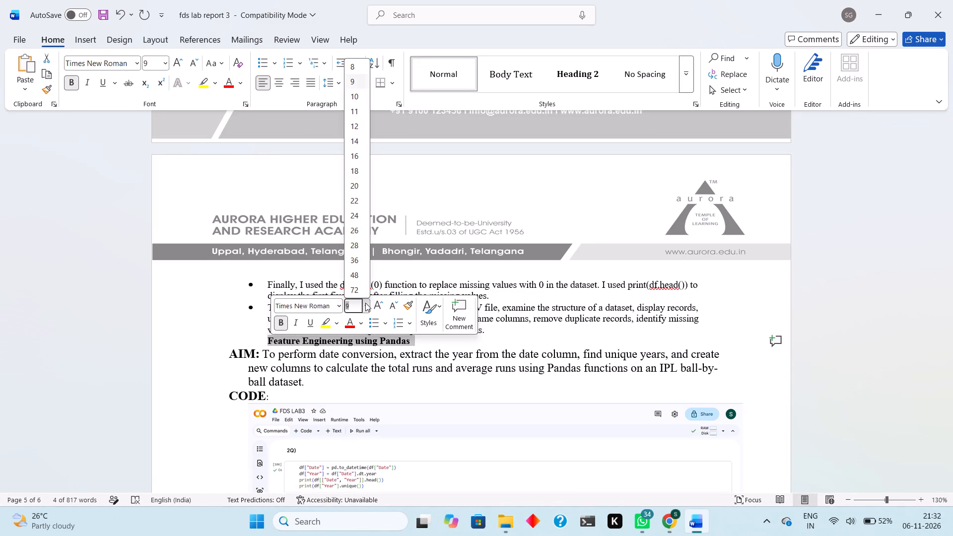
pyautogui.click(356, 147)
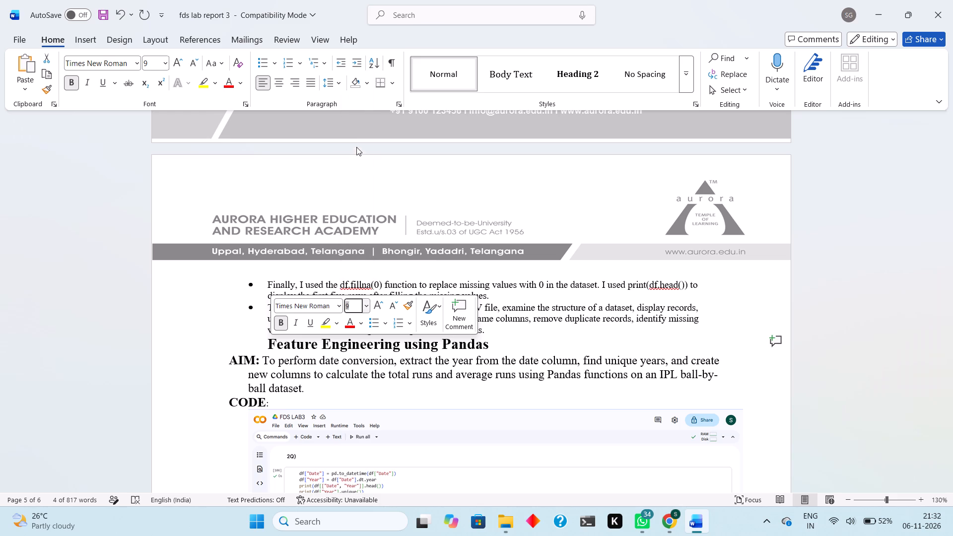
# Number the "Feature Engineering using Pandas" heading with "2." and remove its indent so it aligns with the AIM line.
pyautogui.click(263, 335)
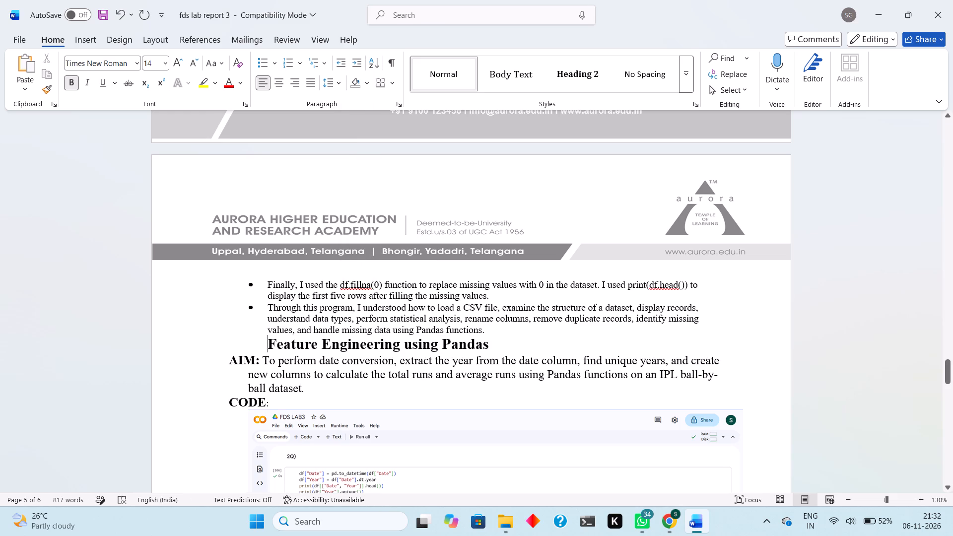
pyautogui.press('2')
pyautogui.press('.')
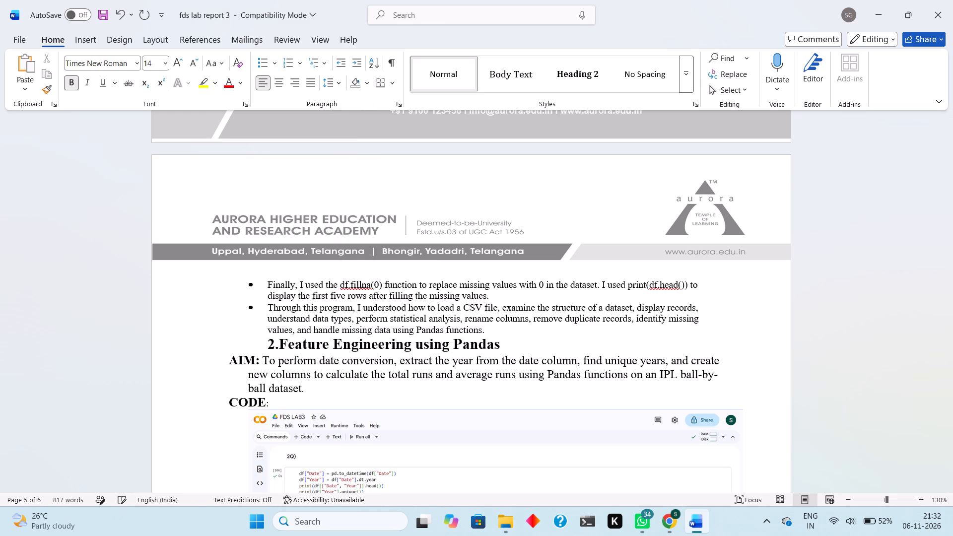
pyautogui.press('Left')
pyautogui.press('Left')
pyautogui.press('BackSpace')
pyautogui.press('BackSpace')
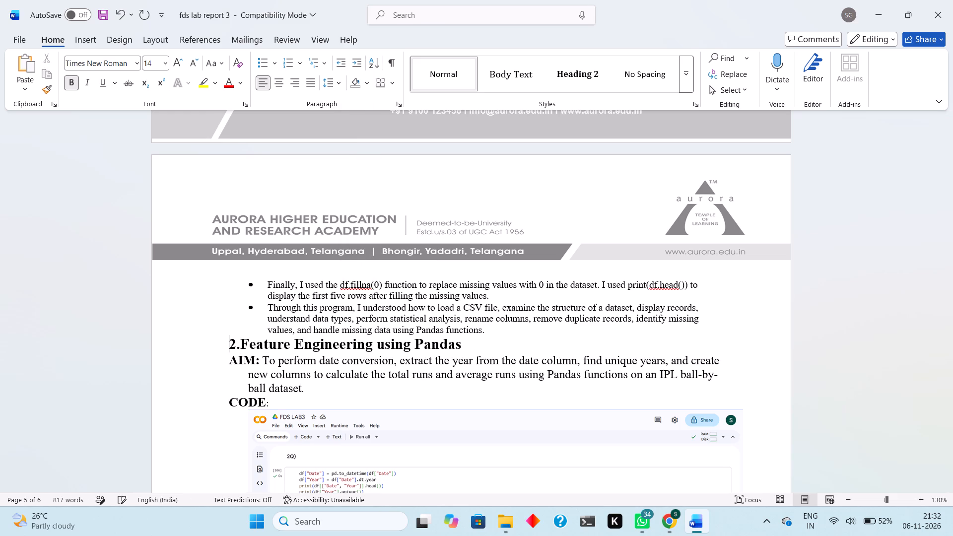
# Start the third section's heading with "3." on the blank line between the Pandas explanation bullets and the NumPy code screenshot.
pyautogui.scroll(-3, 263, 359)
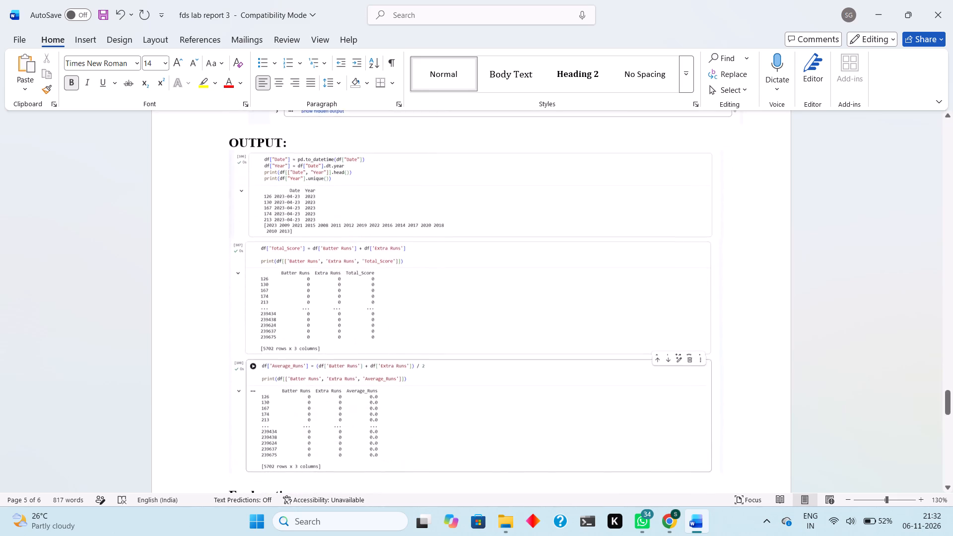
pyautogui.scroll(-3, 263, 359)
pyautogui.scroll(1, 267, 376)
pyautogui.click(284, 220)
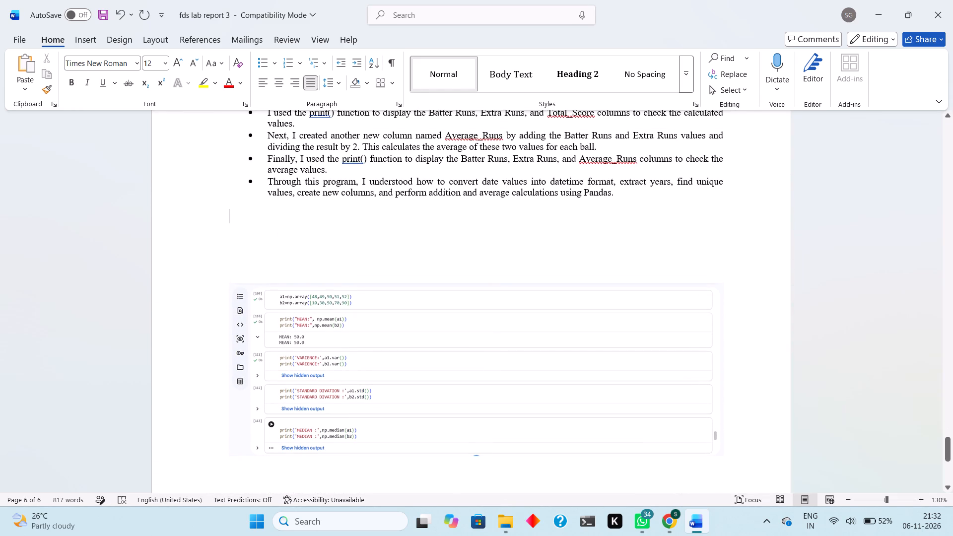
pyautogui.press('3')
pyautogui.press('.')
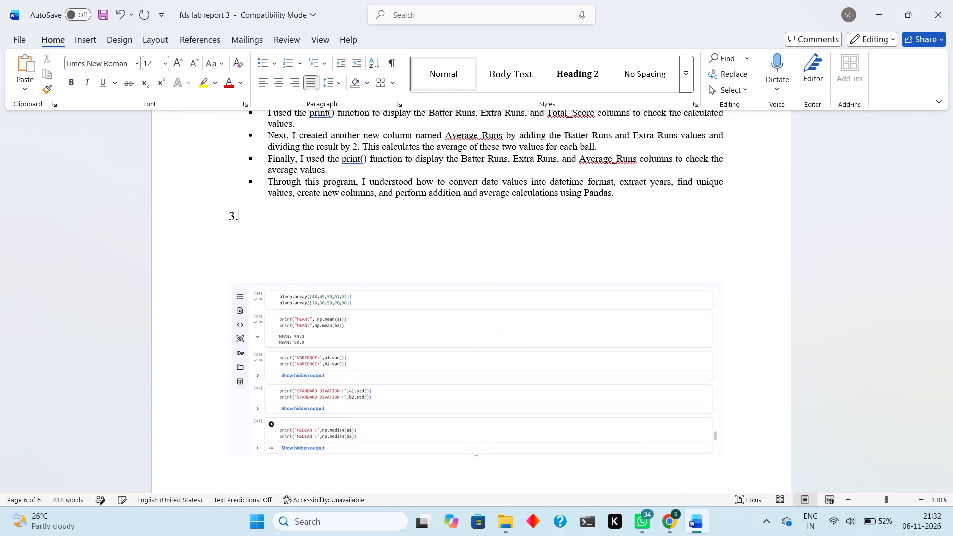
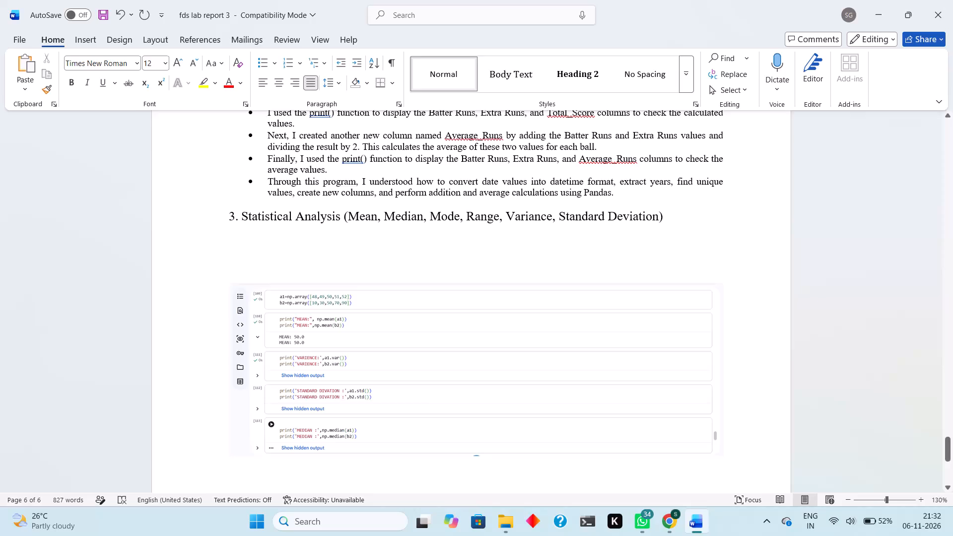
# Make the "3. Statistical Analysis (Mean, Median, Mode, Range, Variance, Standard Deviation)" heading bold.
pyautogui.moveTo(666, 217); pyautogui.dragTo(222, 226)
pyautogui.moveTo(222, 226); pyautogui.dragTo(228, 219)
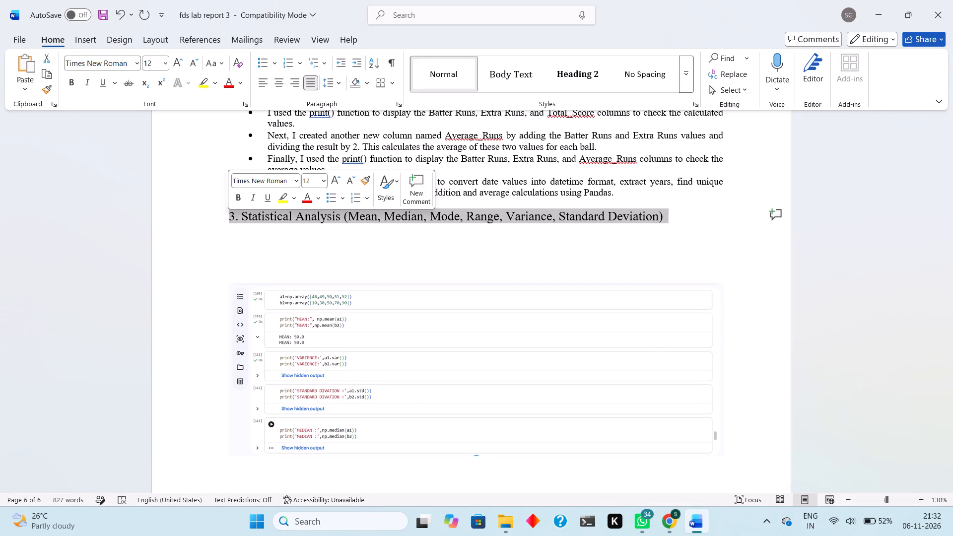
pyautogui.click(239, 195)
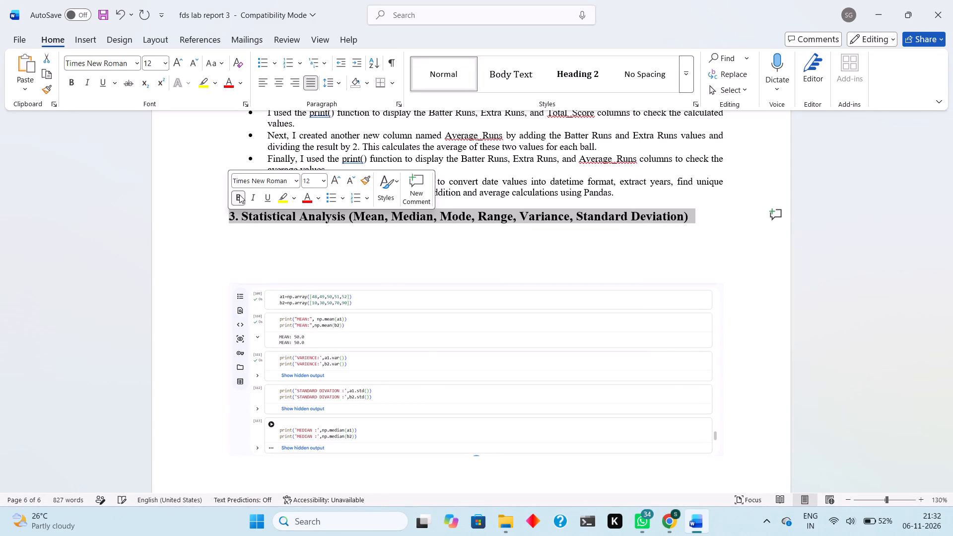
# Add a bold "AIM:" label on a new line below the section 3 heading, and turn bold off for text following it.
pyautogui.click(709, 223)
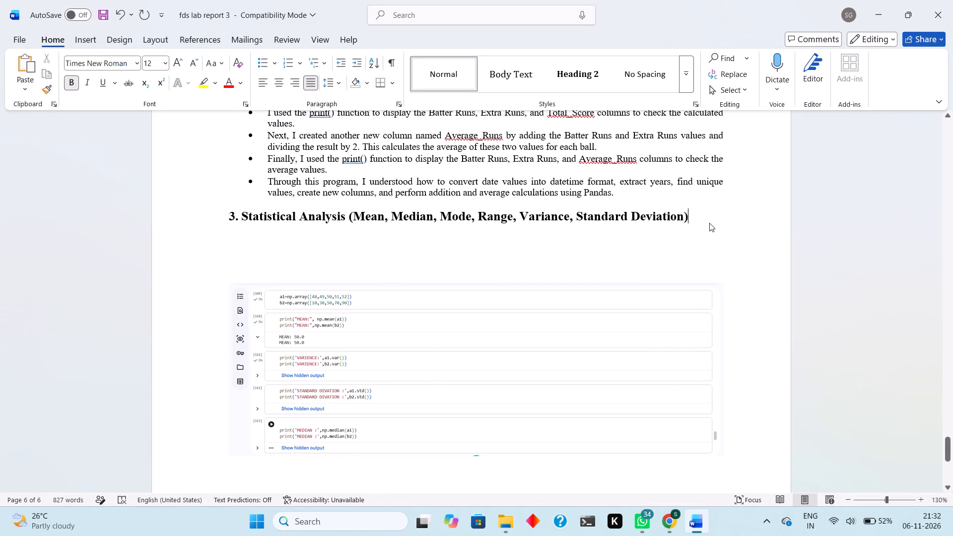
pyautogui.press('Return')
pyautogui.write('AIM:')
pyautogui.hotkey('shift', 'Left')
pyautogui.hotkey('shift', 'Left')
pyautogui.hotkey('shift', 'Left')
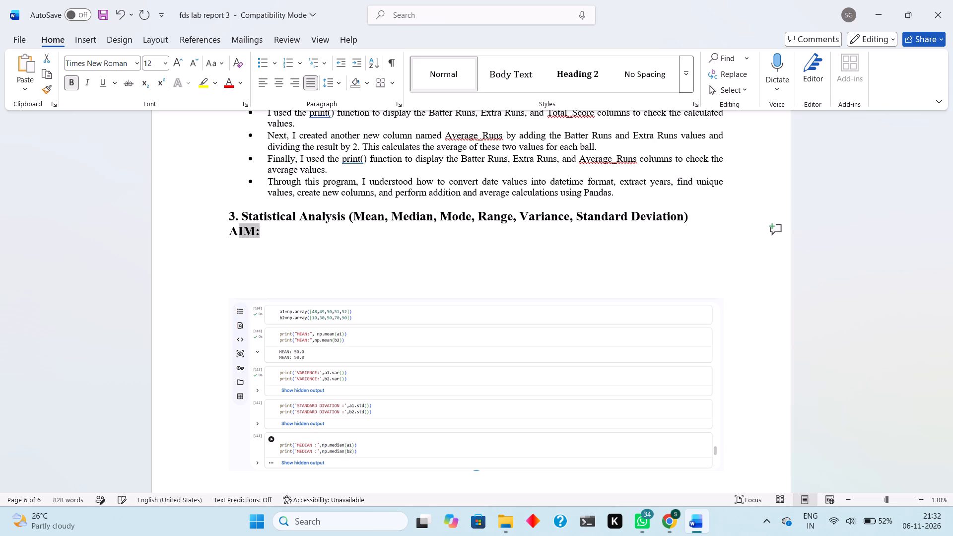
pyautogui.hotkey('shift', 'Left')
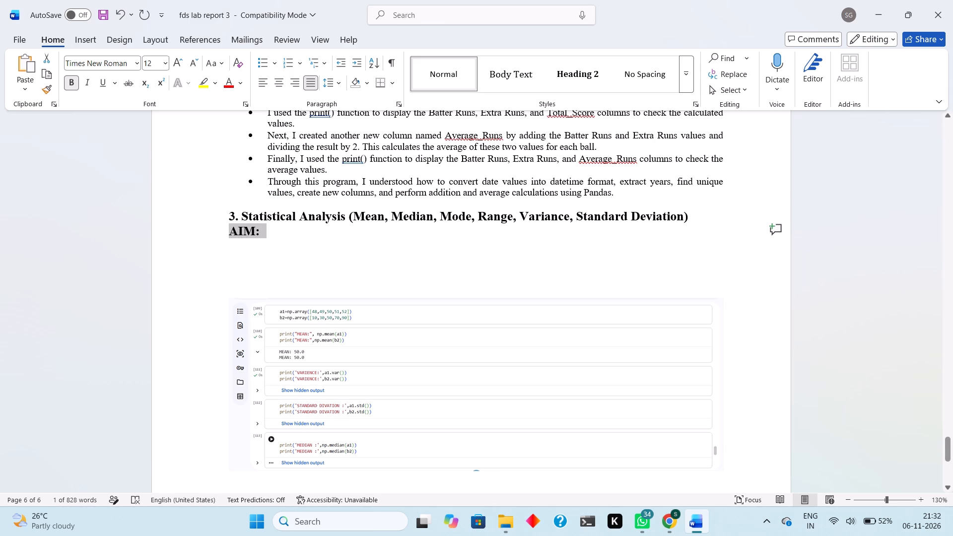
pyautogui.click(296, 233)
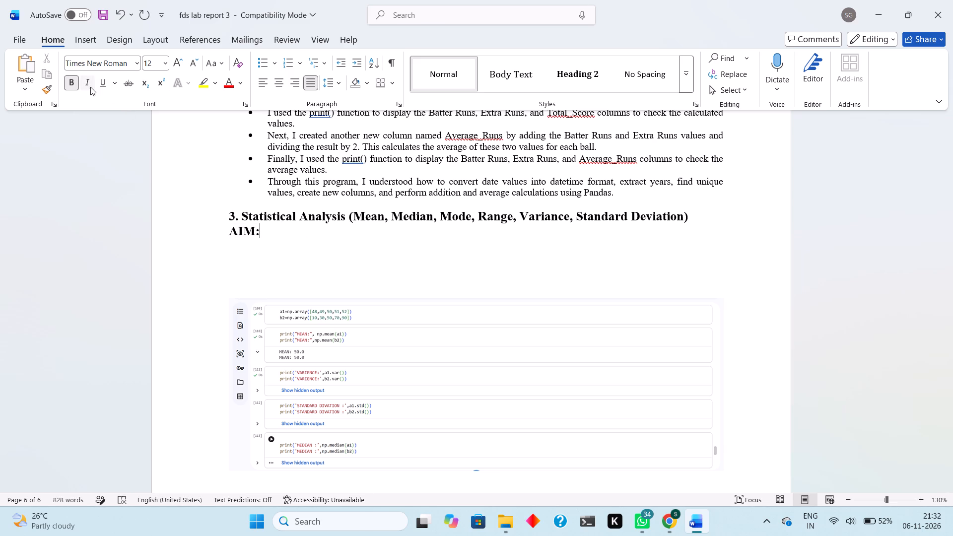
pyautogui.click(78, 83)
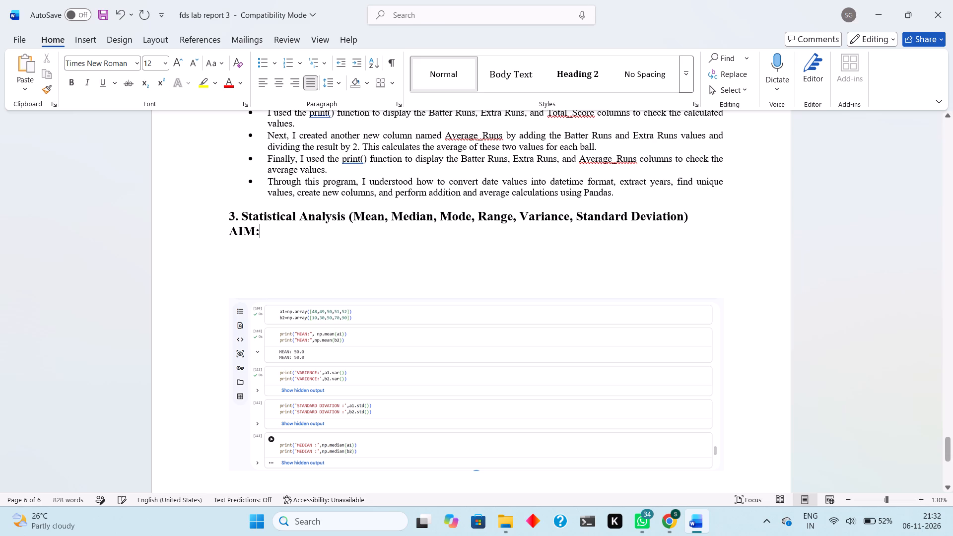
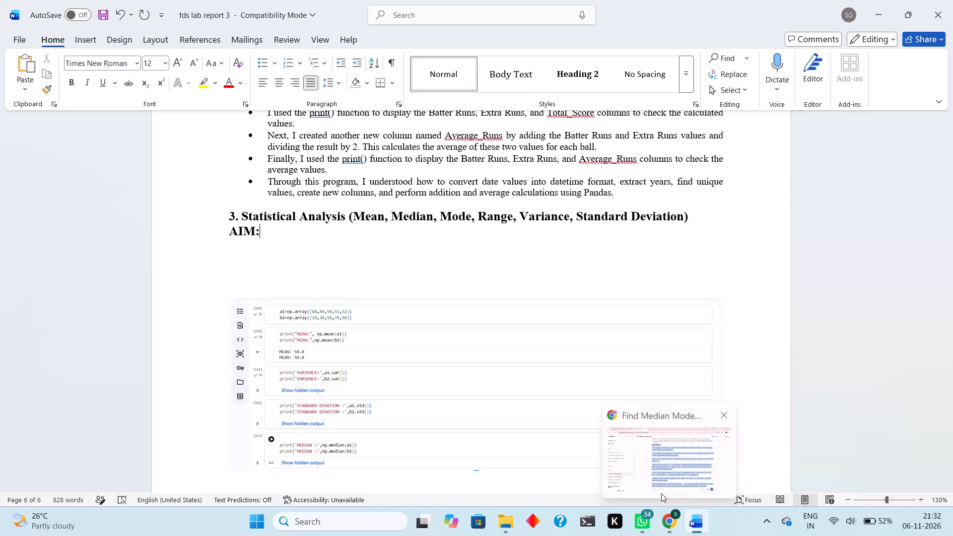
# Switch to Chrome and bring up the FDS LAB3 Colab notebook at the statistics code cells.
pyautogui.click(661, 481)
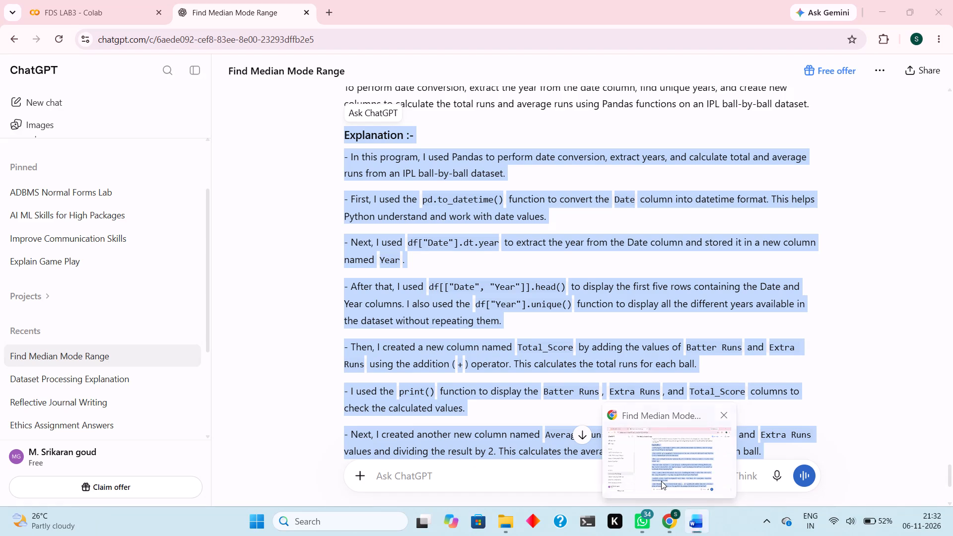
pyautogui.scroll(-3, 333, 198)
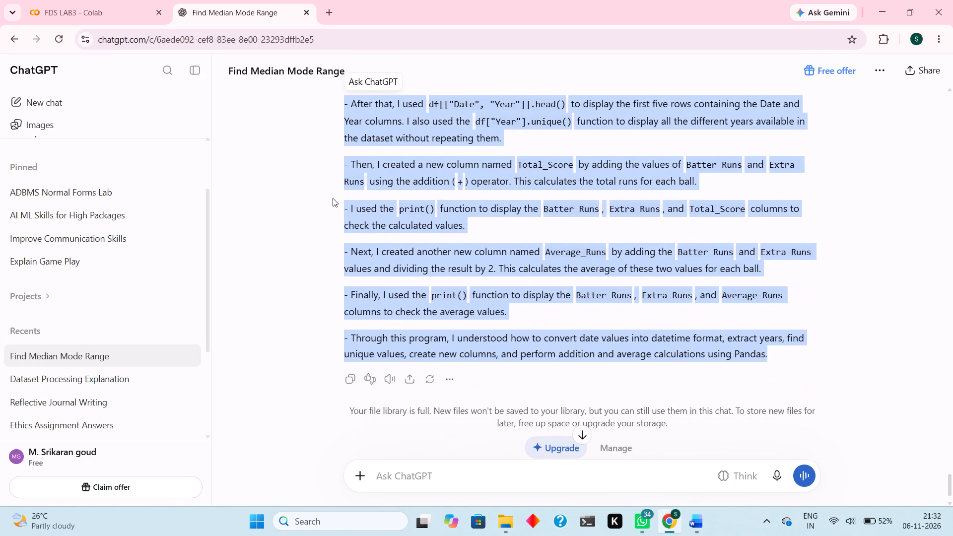
pyautogui.scroll(-1, 333, 198)
pyautogui.click(111, 0)
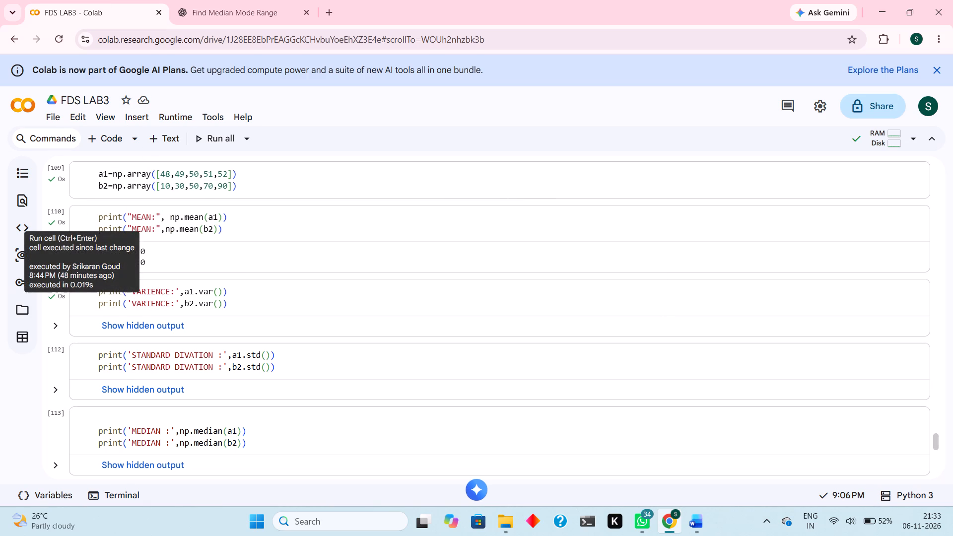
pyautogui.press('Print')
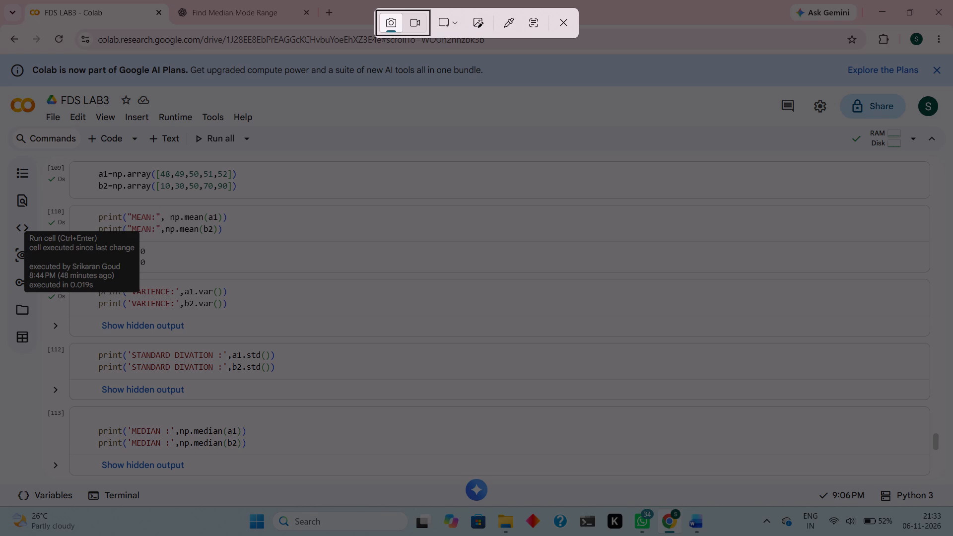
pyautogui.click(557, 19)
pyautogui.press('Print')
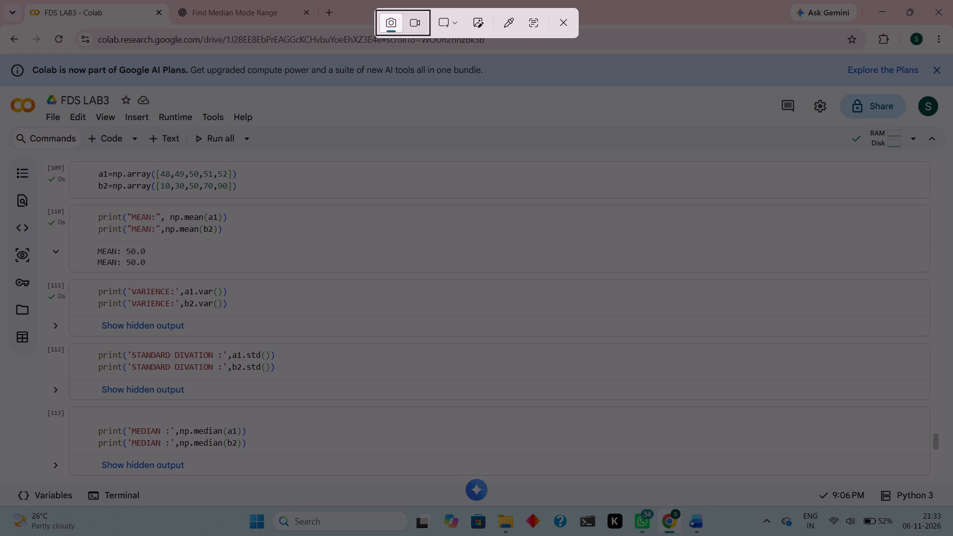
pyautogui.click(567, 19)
pyautogui.hotkey('ctrl', '-')
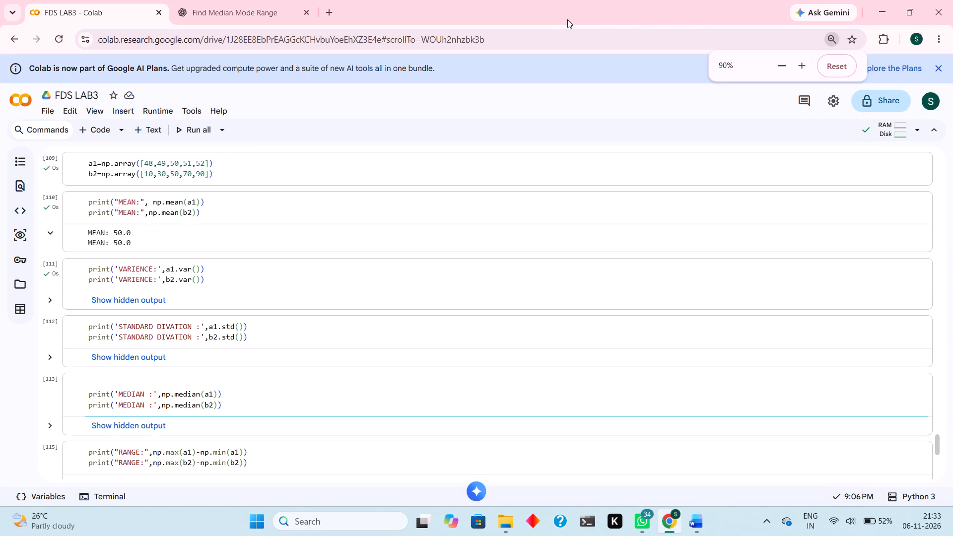
pyautogui.hotkey('ctrl', '-')
pyautogui.hotkey('ctrl', '-')
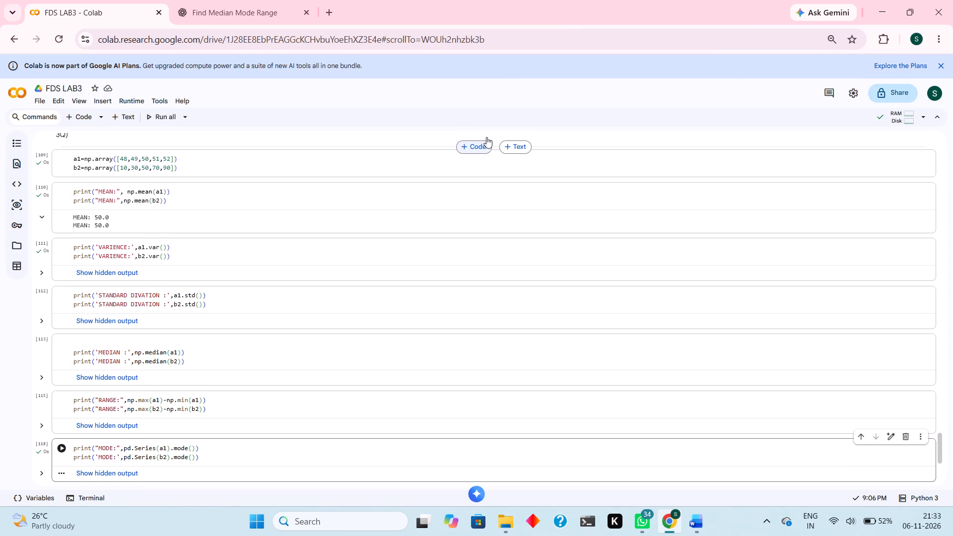
pyautogui.press('Print')
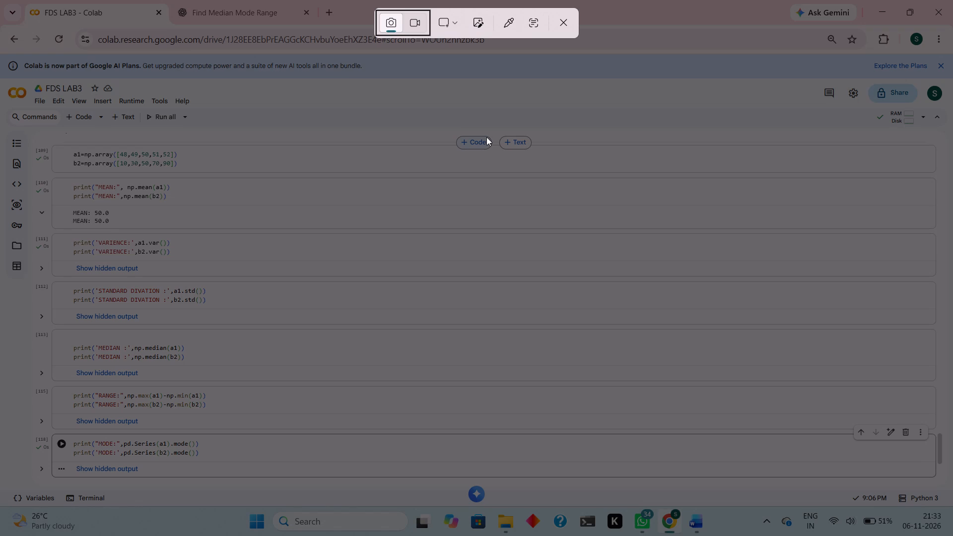
pyautogui.moveTo(1, 129); pyautogui.dragTo(280, 422)
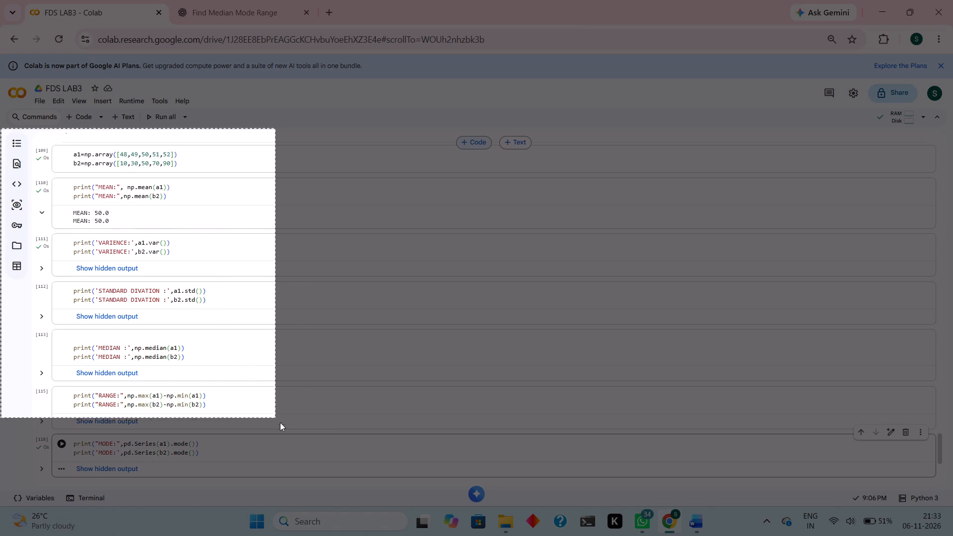
pyautogui.moveTo(280, 422); pyautogui.dragTo(429, 496)
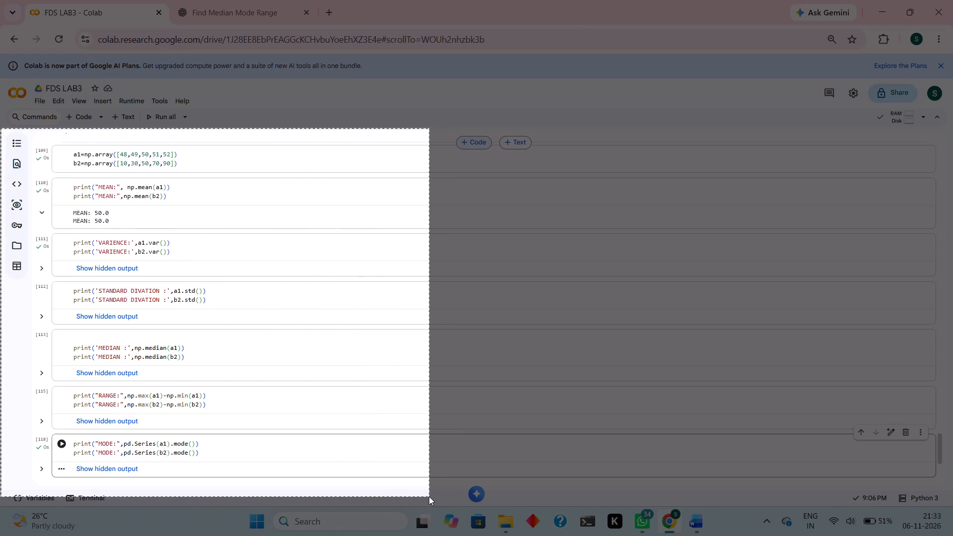
pyautogui.moveTo(429, 496); pyautogui.dragTo(599, 494)
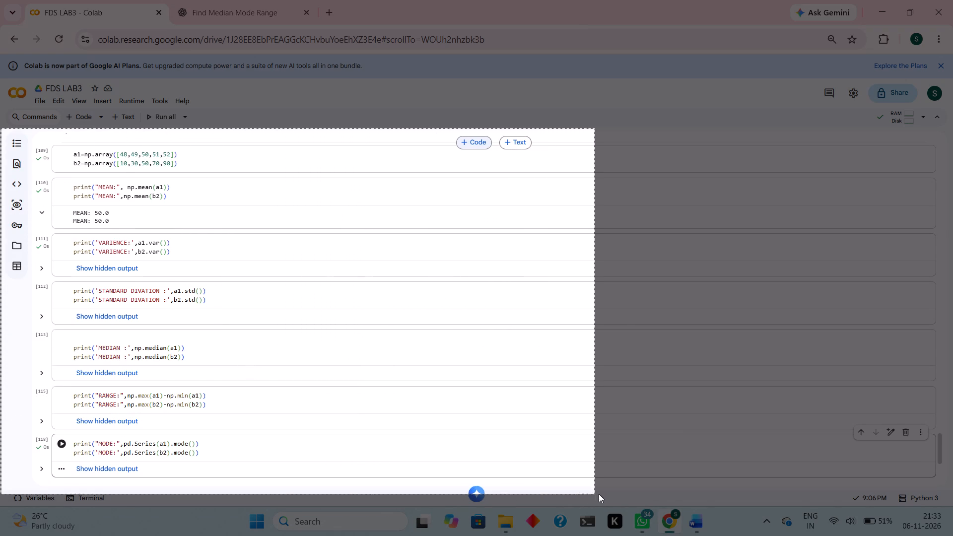
pyautogui.moveTo(599, 494); pyautogui.dragTo(765, 496)
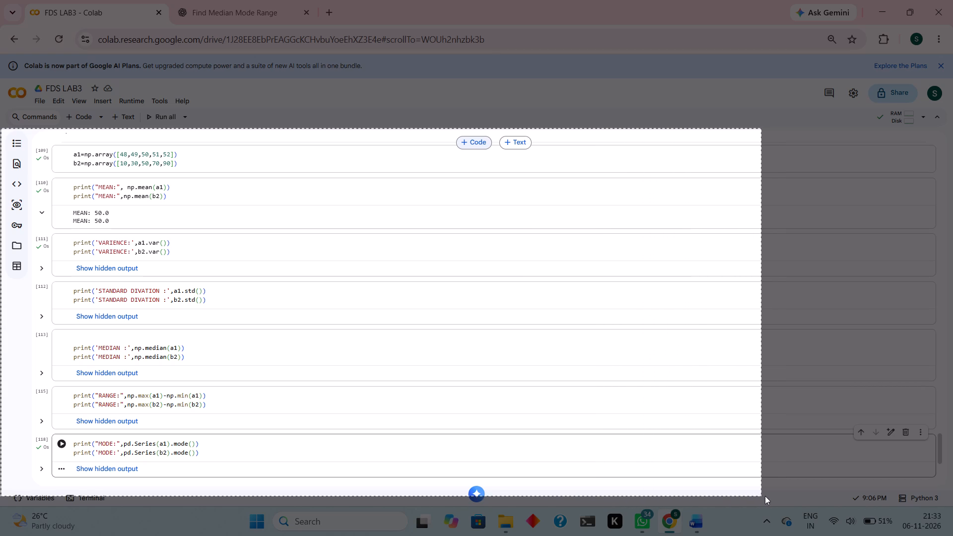
pyautogui.moveTo(765, 496); pyautogui.dragTo(930, 496)
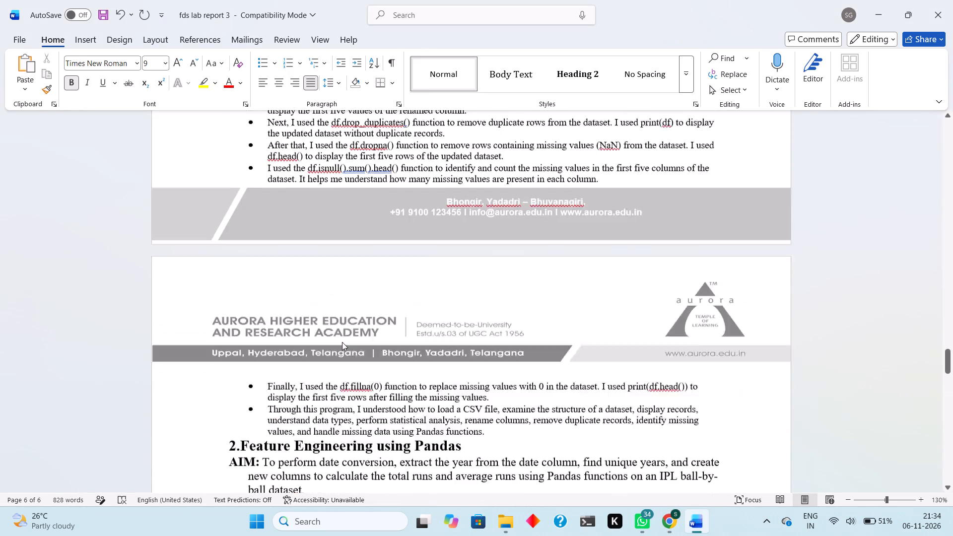
pyautogui.scroll(-2, 342, 342)
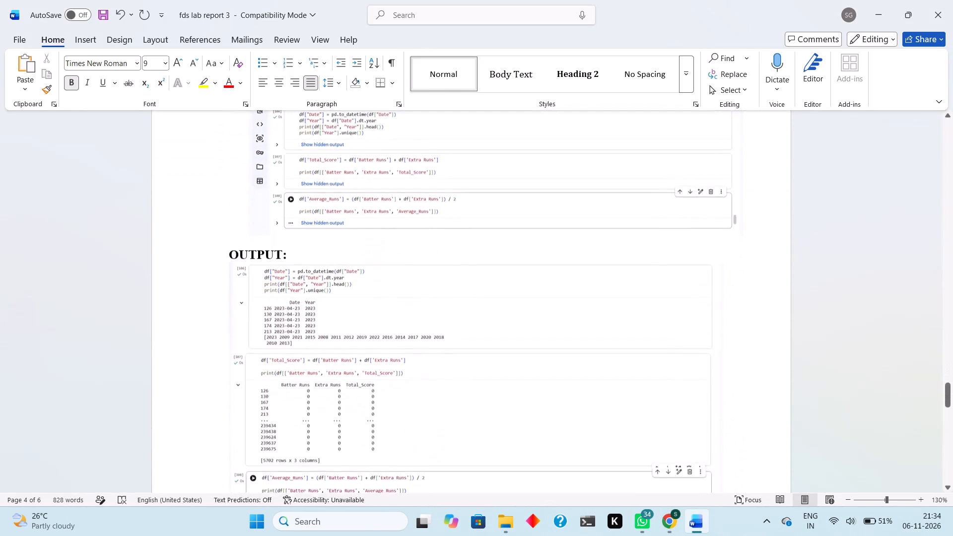
pyautogui.scroll(-2, 342, 342)
pyautogui.scroll(1, 342, 342)
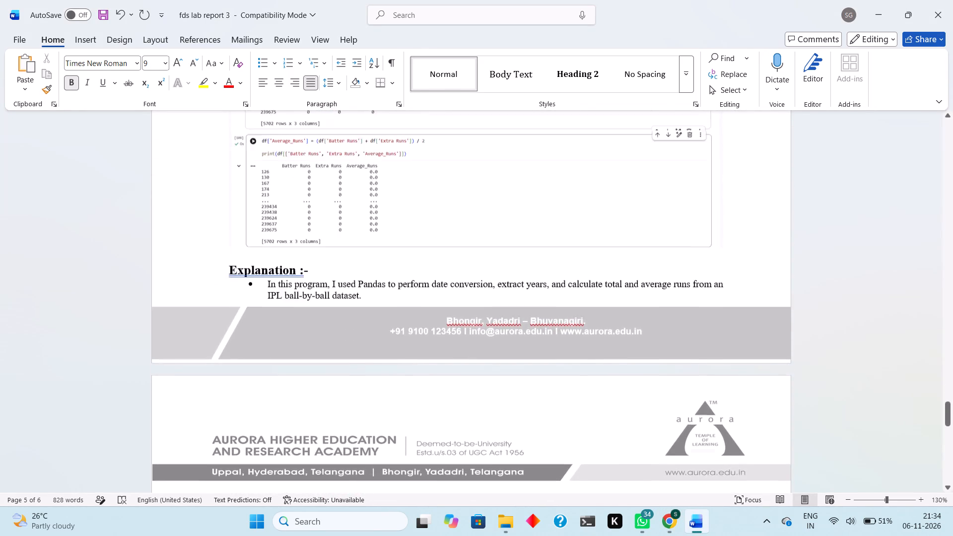
pyautogui.scroll(1, 342, 342)
pyautogui.scroll(-4, 342, 342)
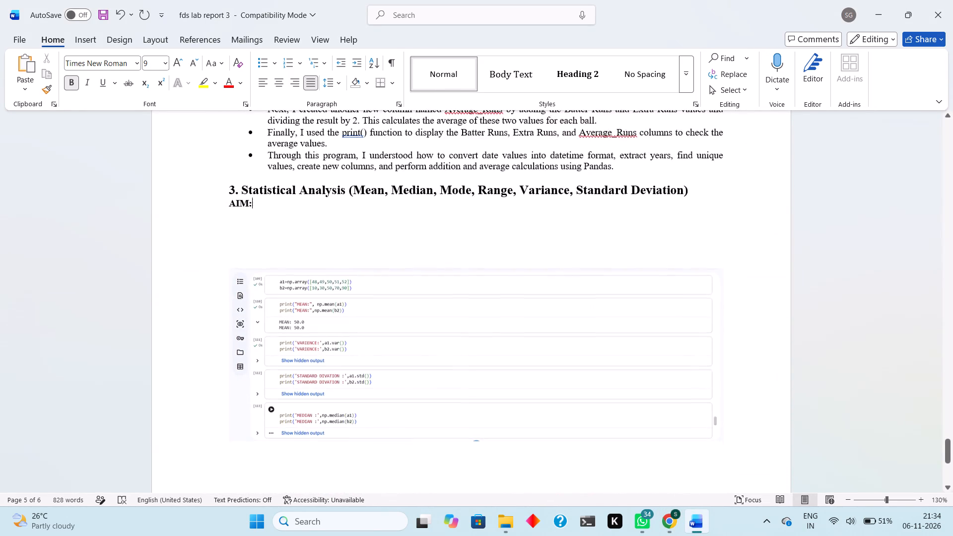
# Set section 3's "AIM:" label to font size 11 and paste the copied aim sentence after it.
pyautogui.scroll(1, 342, 342)
pyautogui.moveTo(260, 259); pyautogui.dragTo(235, 256)
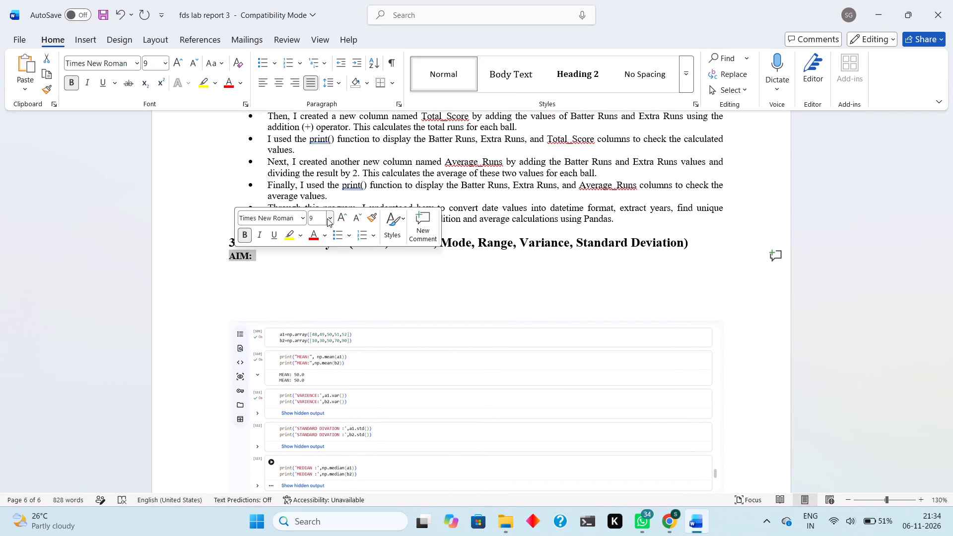
pyautogui.click(327, 218)
pyautogui.click(319, 275)
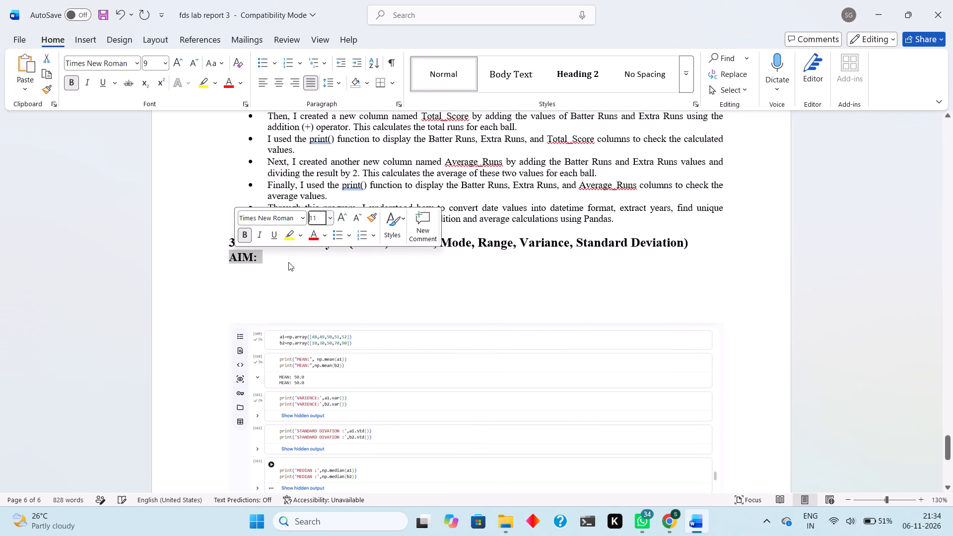
pyautogui.click(286, 260)
pyautogui.hotkey('ctrl', 'v')
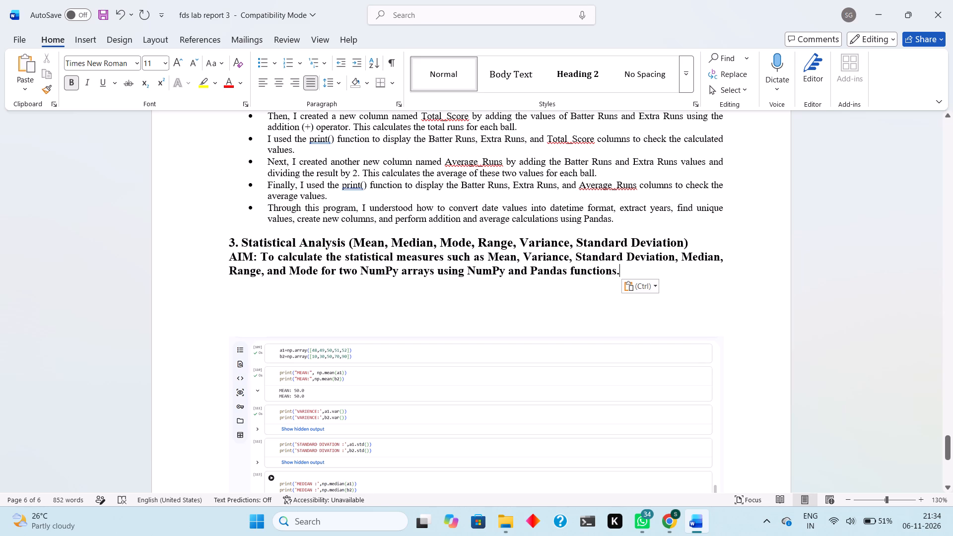
# Remove bold from the pasted aim sentence, keeping the "AIM:" label bold, and set the sentence to font size 11.
pyautogui.moveTo(261, 256); pyautogui.dragTo(405, 293)
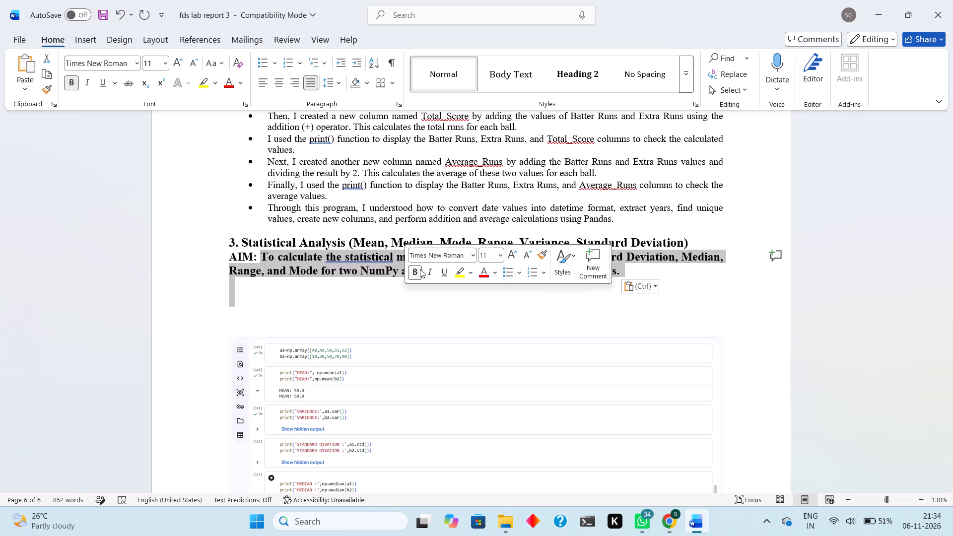
pyautogui.click(419, 269)
pyautogui.click(503, 256)
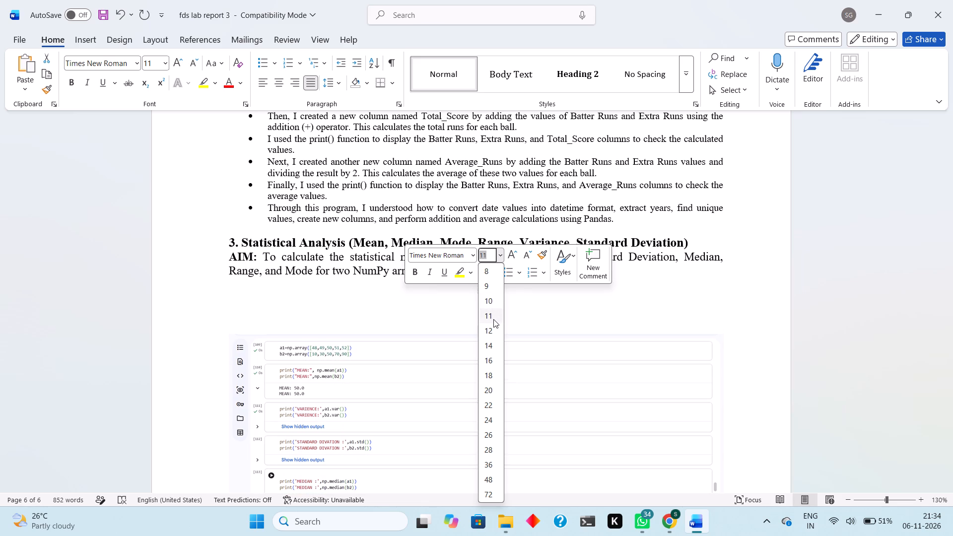
pyautogui.click(493, 319)
# Delete the blank lines between section 3's aim sentence and the code screenshot.
pyautogui.click(339, 318)
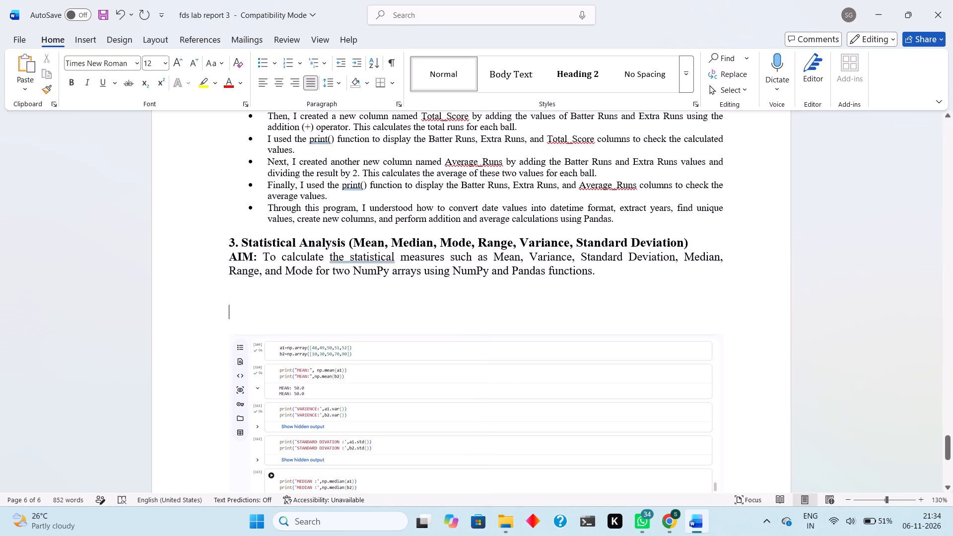
pyautogui.press('Down')
pyautogui.press('BackSpace')
pyautogui.press('BackSpace')
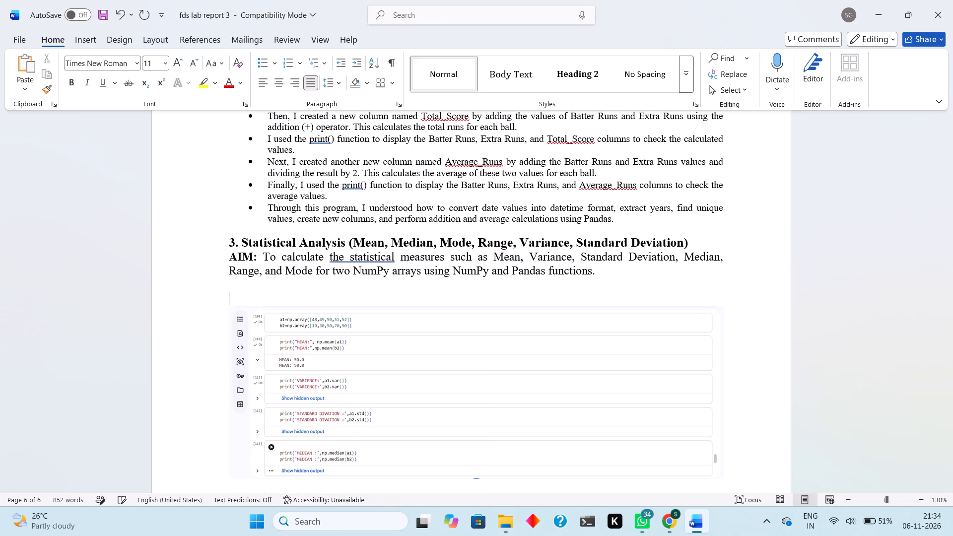
pyautogui.press('BackSpace')
pyautogui.press('BackSpace')
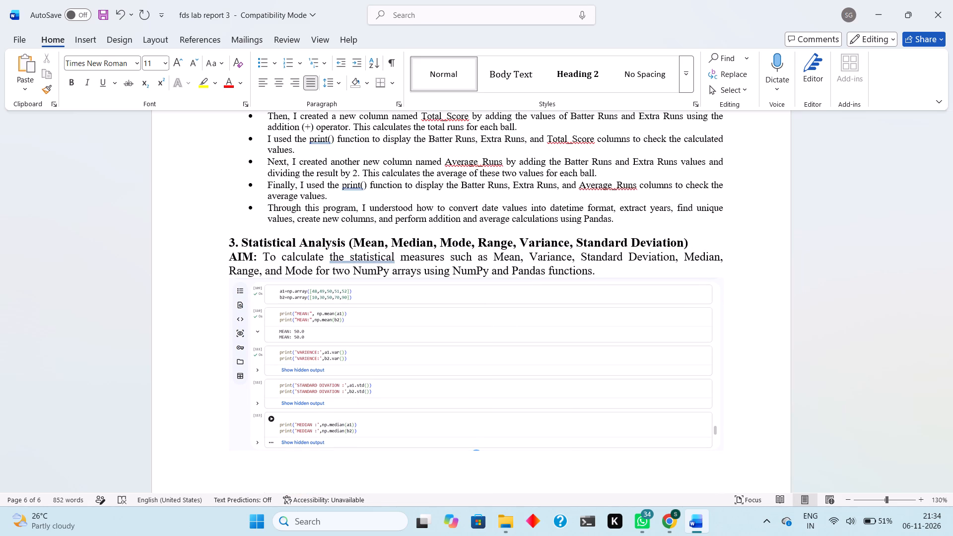
# Examine the Colab notebook's 3Q cells against section 3's code screenshot in the Word report to find the cells still missing.
pyautogui.scroll(-1, 313, 399)
pyautogui.click(323, 401)
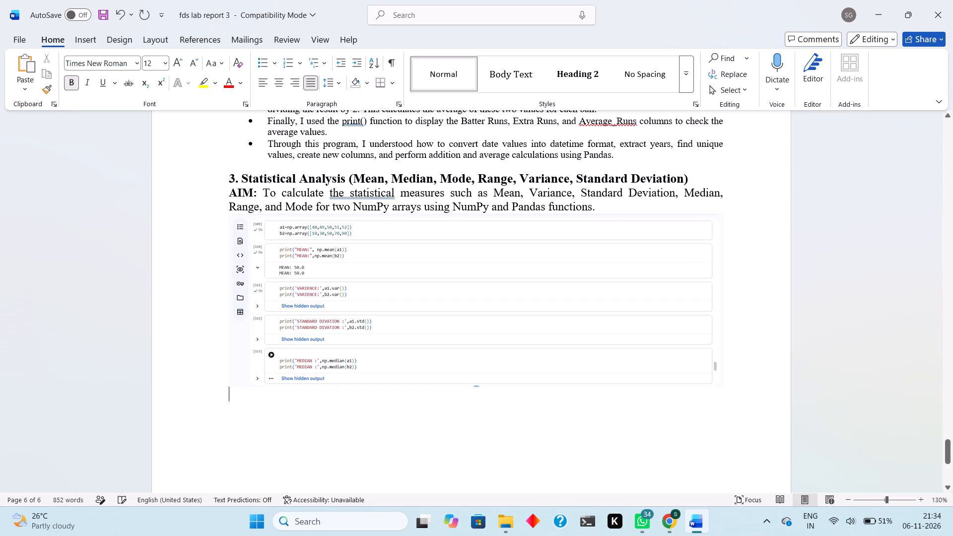
pyautogui.hotkey('alt', 'Tab')
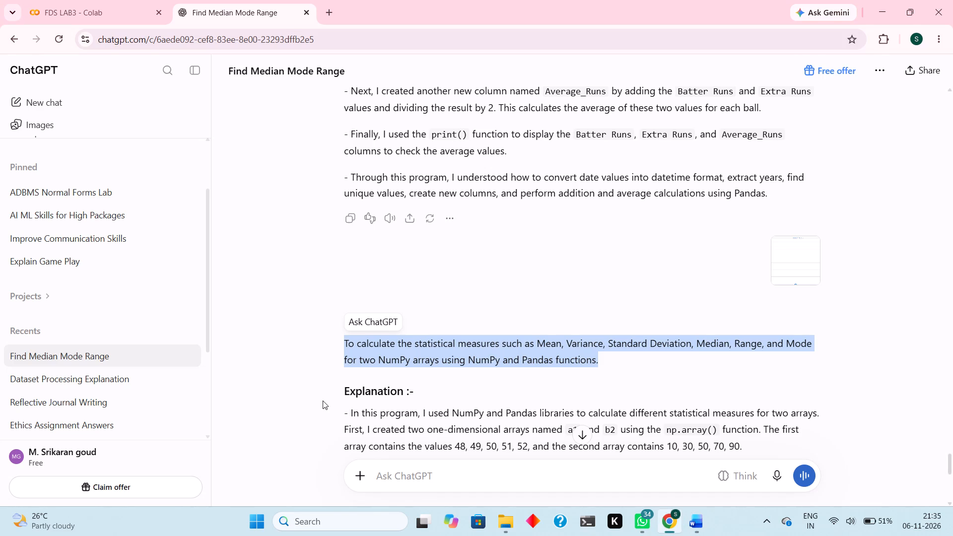
pyautogui.hotkey('alt', 'Tab')
pyautogui.hotkey('alt', 'Tab')
pyautogui.click(55, 2)
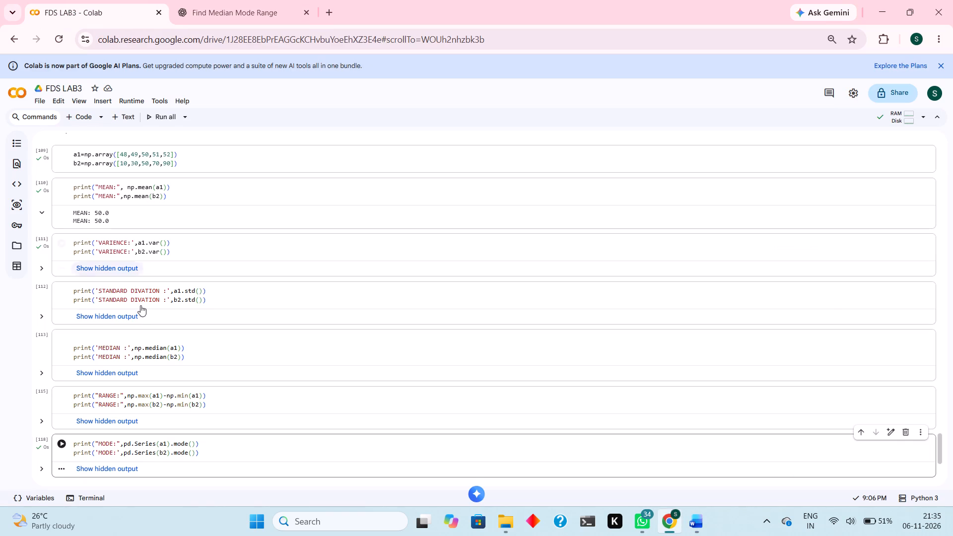
pyautogui.hotkey('ctrl', '=')
pyautogui.hotkey('ctrl', '=')
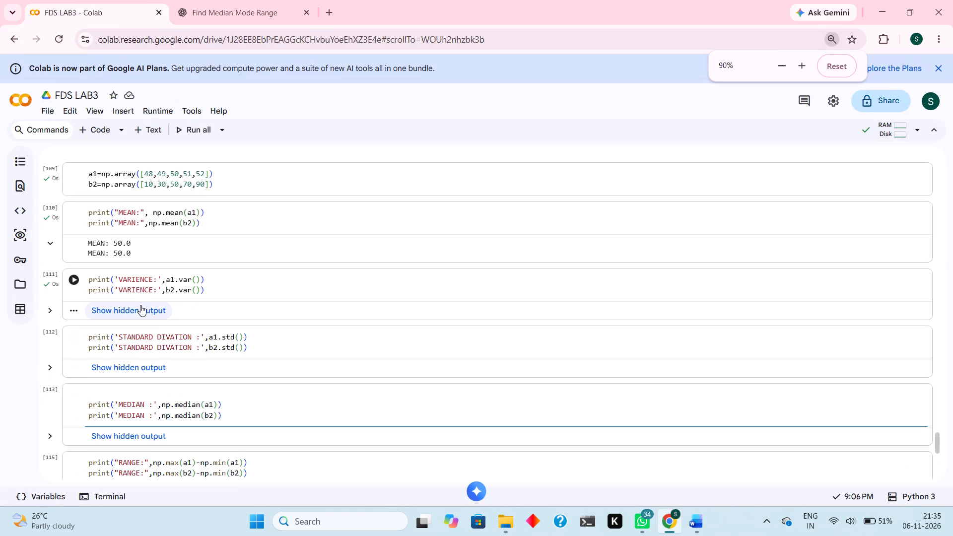
pyautogui.hotkey('ctrl', '=')
pyautogui.scroll(-1, 162, 379)
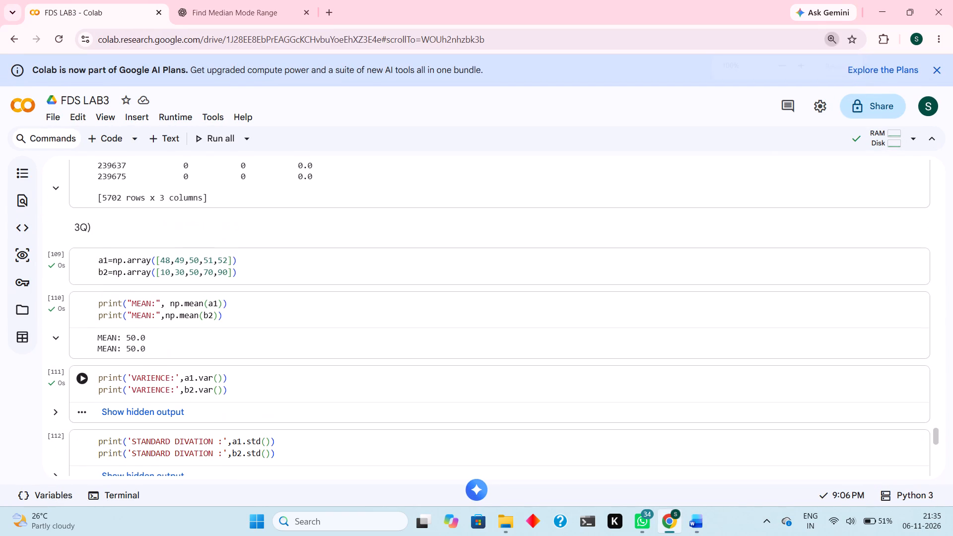
pyautogui.scroll(-5, 162, 379)
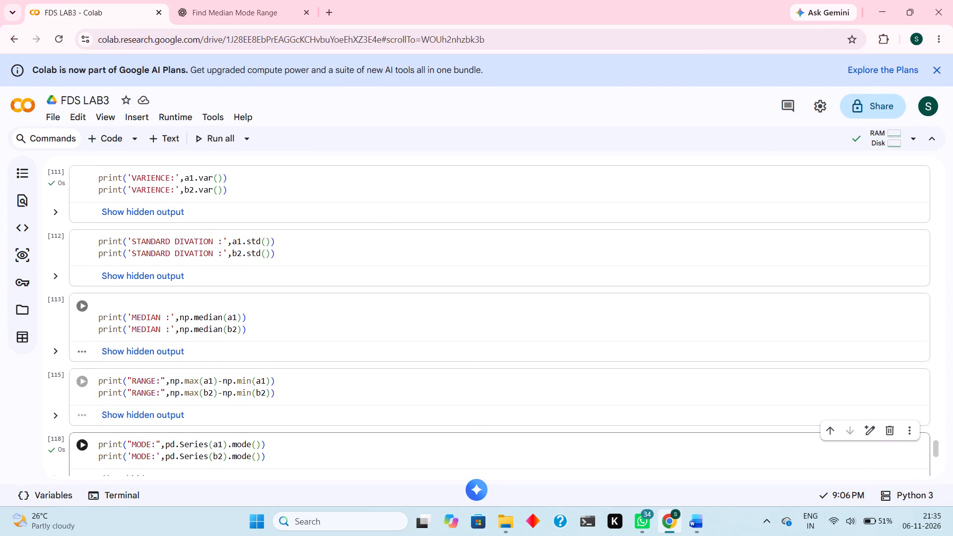
pyautogui.scroll(-4, 162, 379)
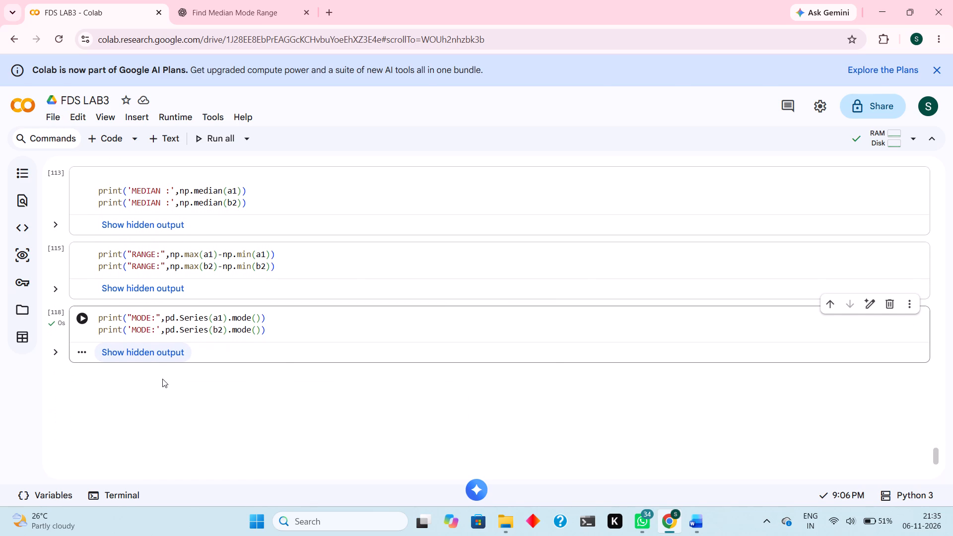
pyautogui.hotkey('alt', 'Tab')
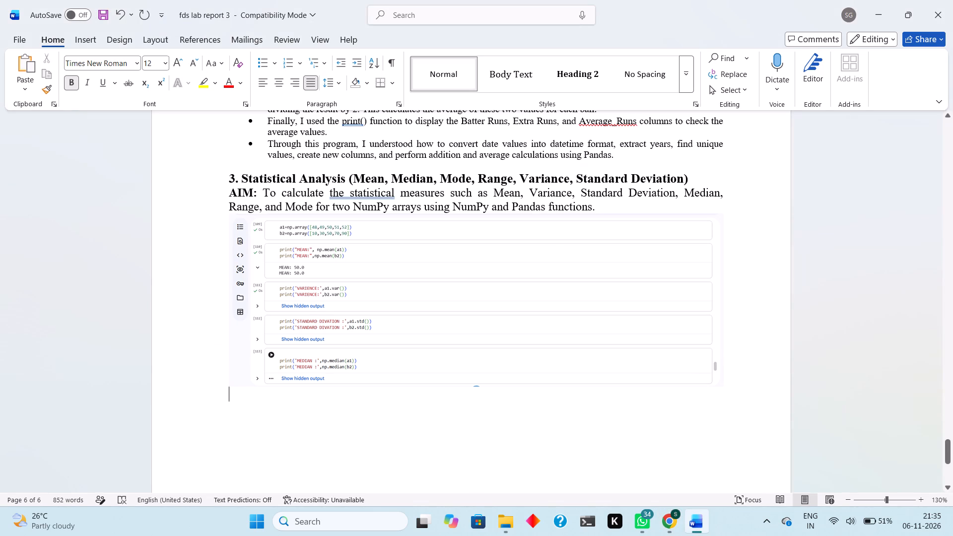
pyautogui.hotkey('alt', 'Tab')
# Capture a full-width screenshot of the Colab page showing the final RANGE and MODE cells.
pyautogui.scroll(4, 283, 318)
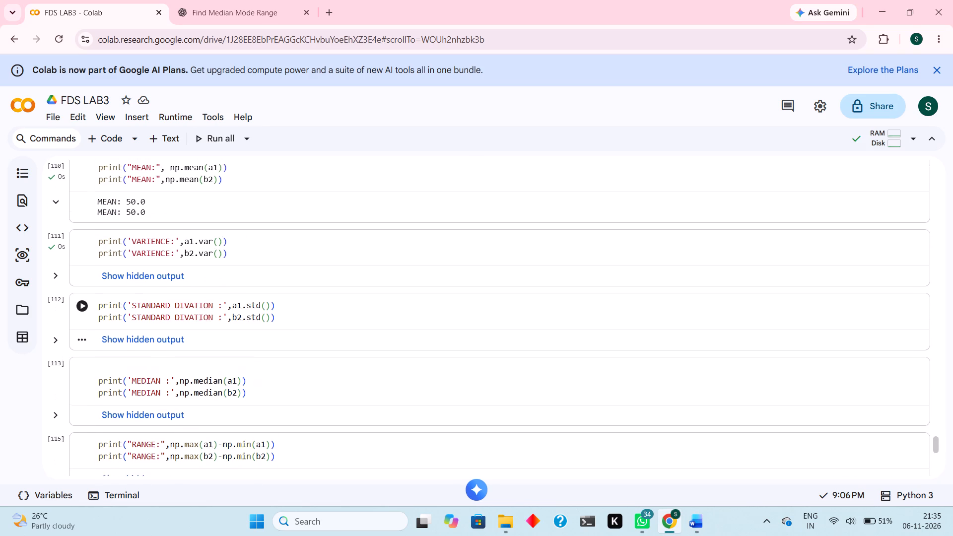
pyautogui.scroll(1, 283, 318)
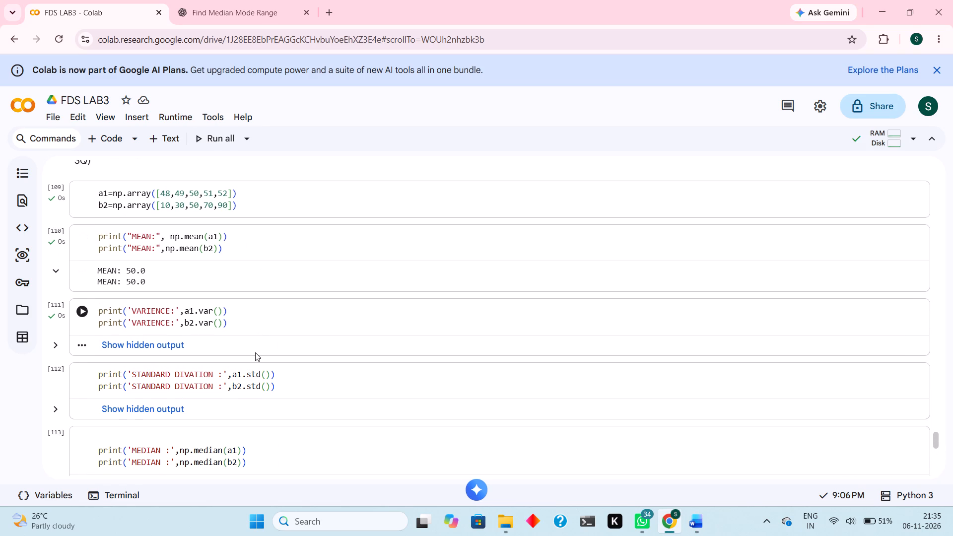
pyautogui.scroll(-2, 231, 366)
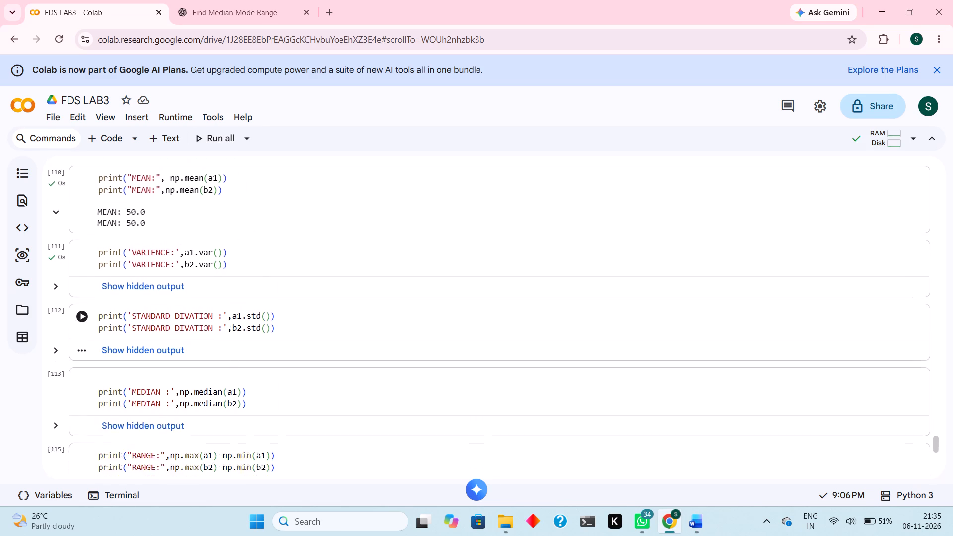
pyautogui.scroll(-4, 231, 366)
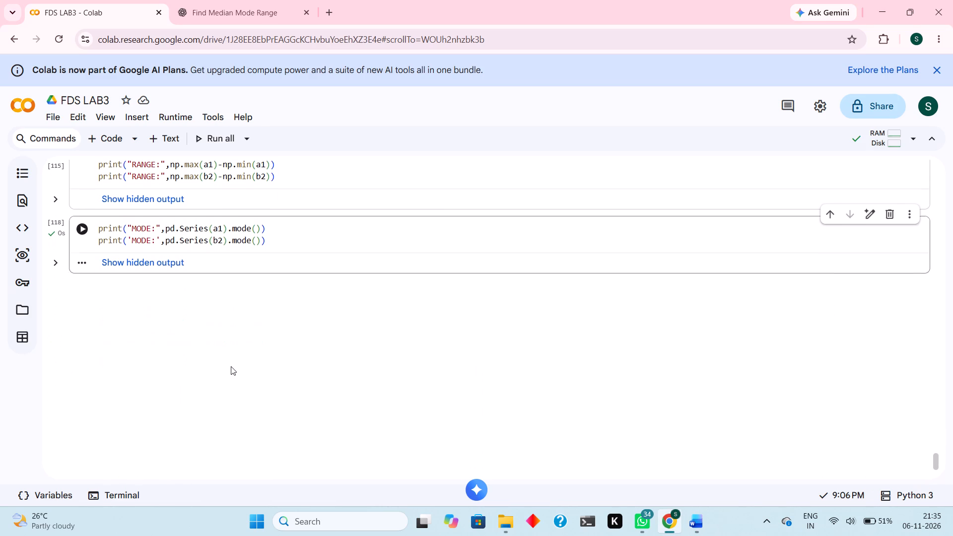
pyautogui.scroll(-2, 231, 366)
pyautogui.press('Print')
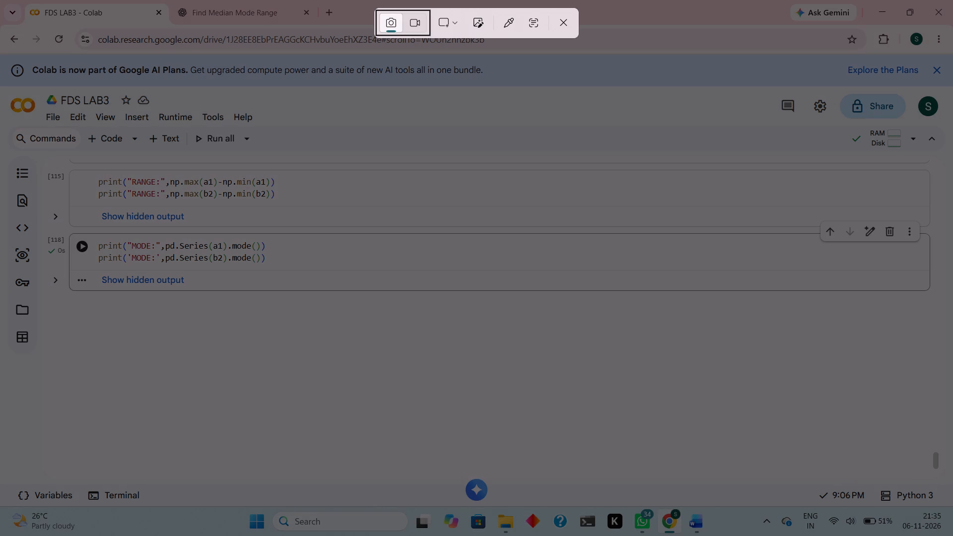
pyautogui.moveTo(0, 84); pyautogui.dragTo(288, 282)
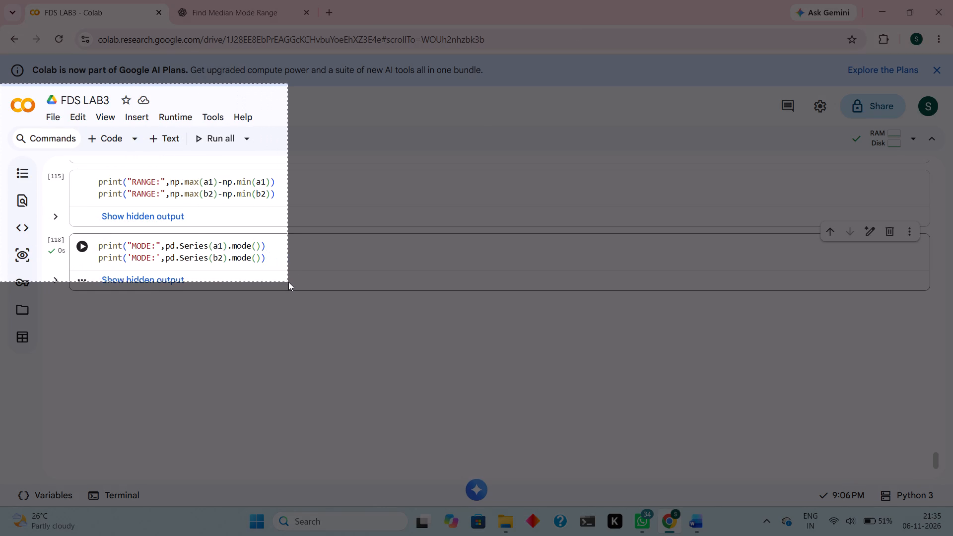
pyautogui.moveTo(288, 282); pyautogui.dragTo(393, 329)
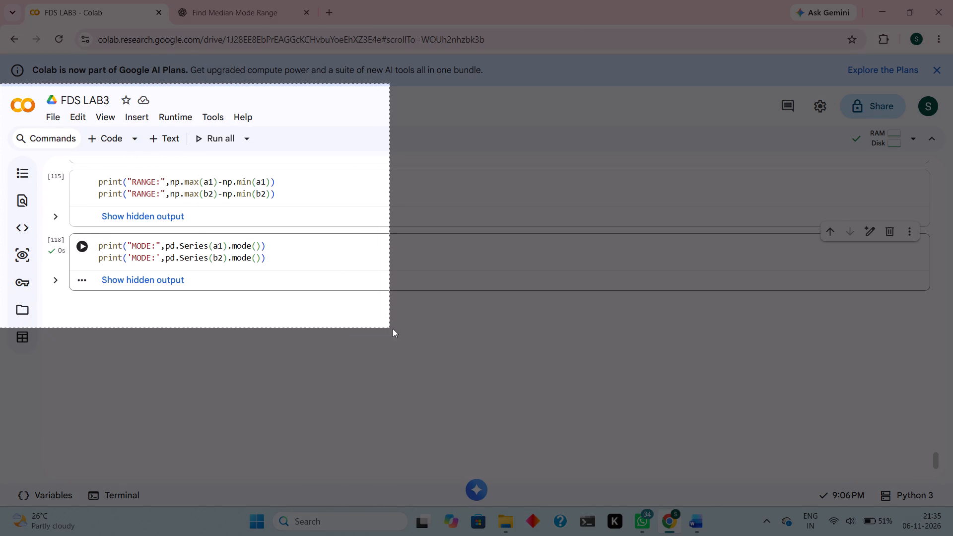
pyautogui.moveTo(393, 329); pyautogui.dragTo(572, 507)
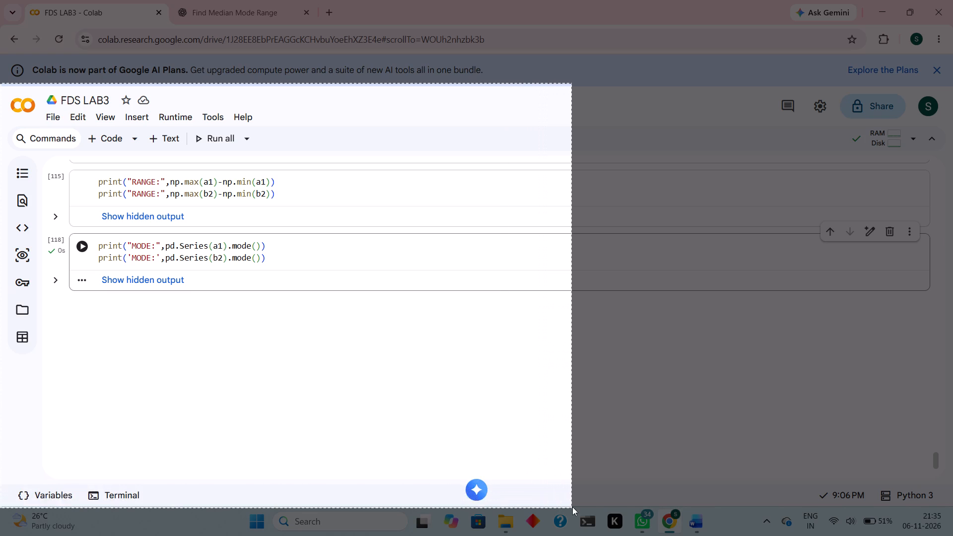
pyautogui.moveTo(572, 507); pyautogui.dragTo(732, 483)
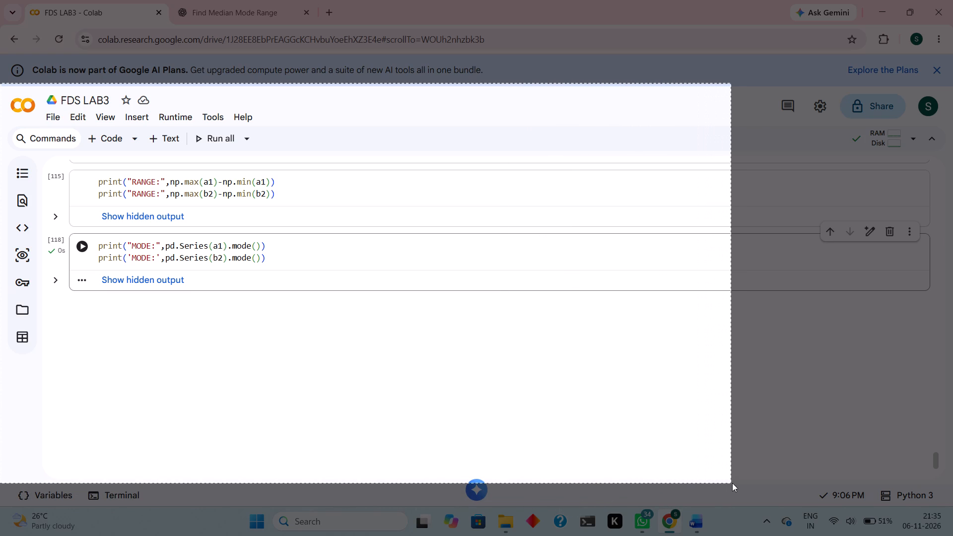
pyautogui.moveTo(732, 483); pyautogui.dragTo(901, 484)
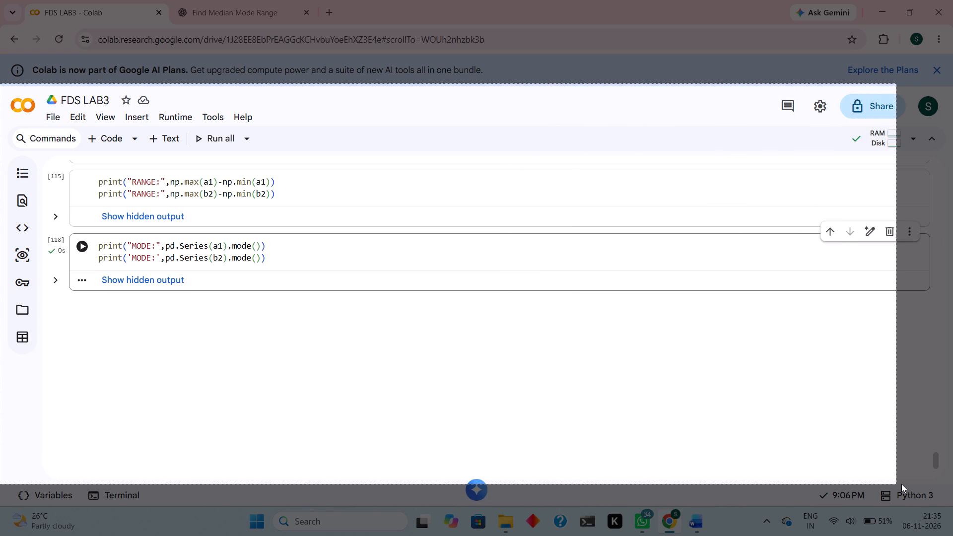
pyautogui.moveTo(901, 484); pyautogui.dragTo(952, 483)
# Switch to the Word report and paste the RANGE and MODE capture below section 3's first code screenshot.
pyautogui.hotkey('alt', 'Tab')
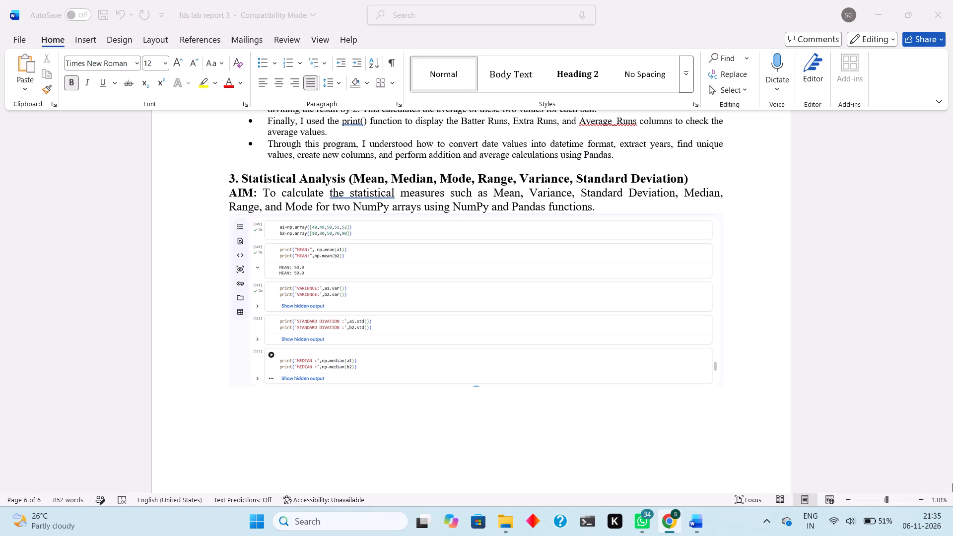
pyautogui.hotkey('ctrl', 'v')
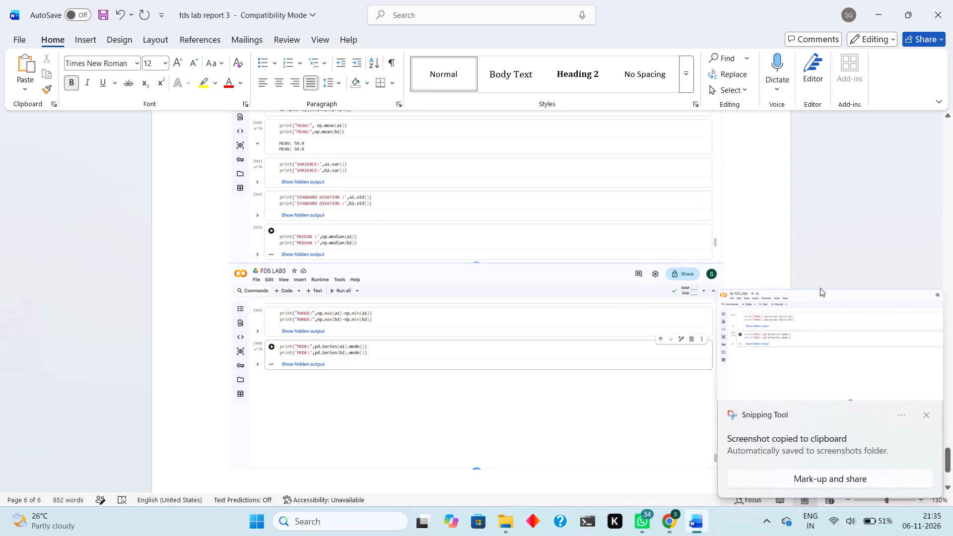
pyautogui.scroll(1, 613, 331)
pyautogui.scroll(-1, 613, 331)
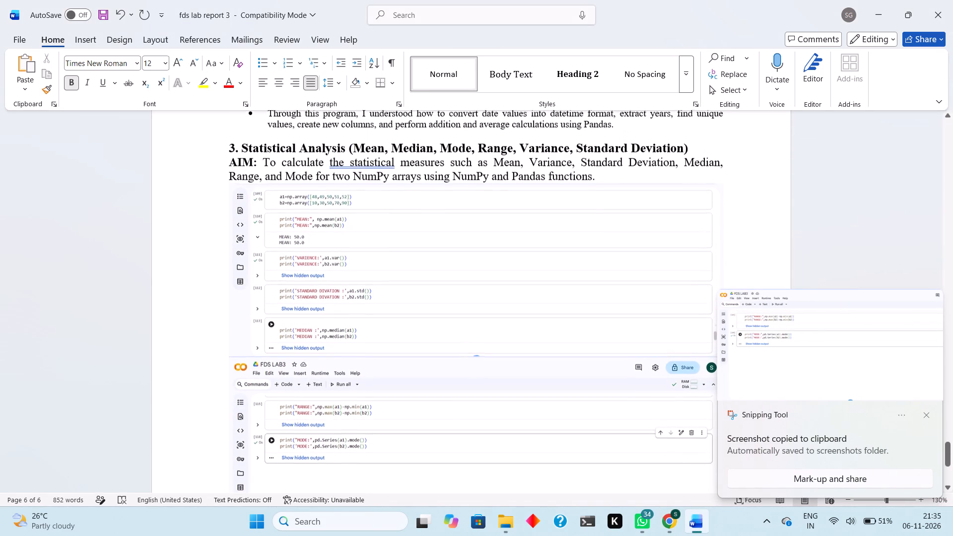
pyautogui.scroll(-1, 613, 331)
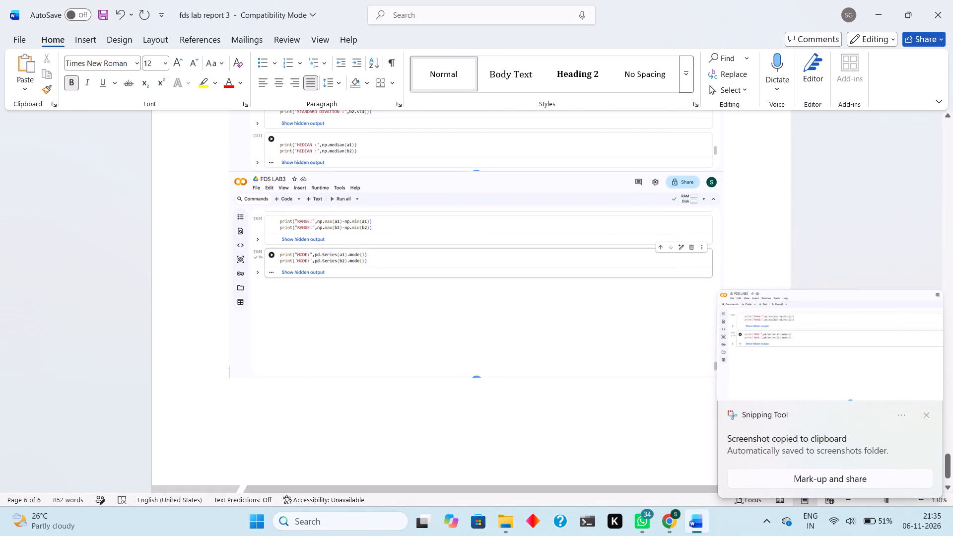
# Add a bold "OUTPUT:" label on its own line beneath the pasted RANGE and MODE screenshot.
pyautogui.press('Down')
pyautogui.write('OUTPUT')
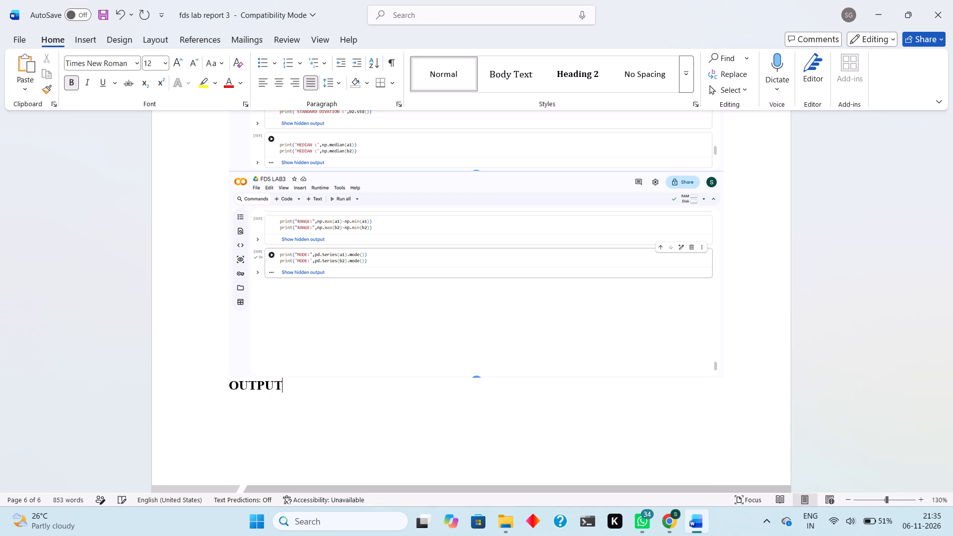
pyautogui.hotkey('shift', ':')
pyautogui.press('Return')
# Switch to the Colab notebook and show the outputs of the 3Q MEAN, VARIENCE, STANDARD DIVATION and MEDIAN cells.
pyautogui.hotkey('alt', 'Tab')
pyautogui.scroll(6, 318, 265)
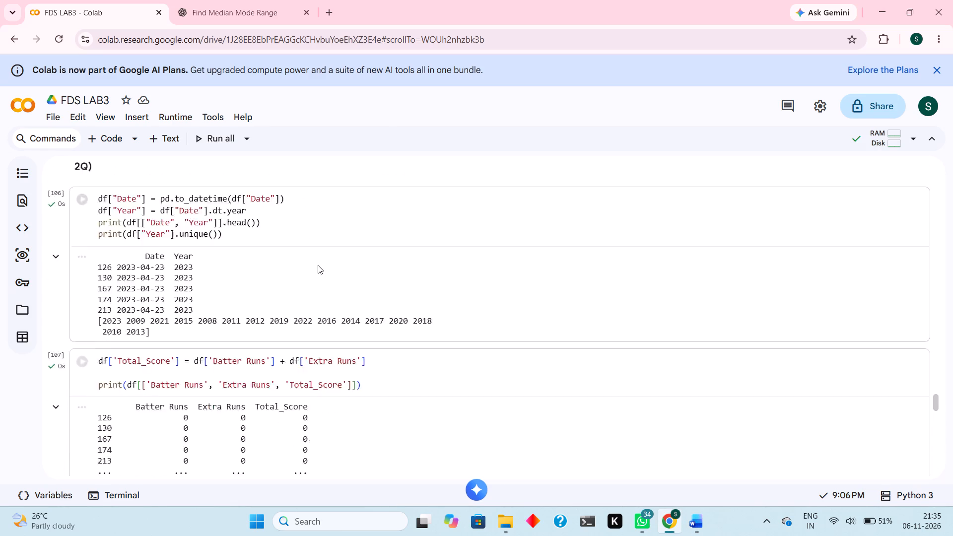
pyautogui.scroll(-6, 318, 265)
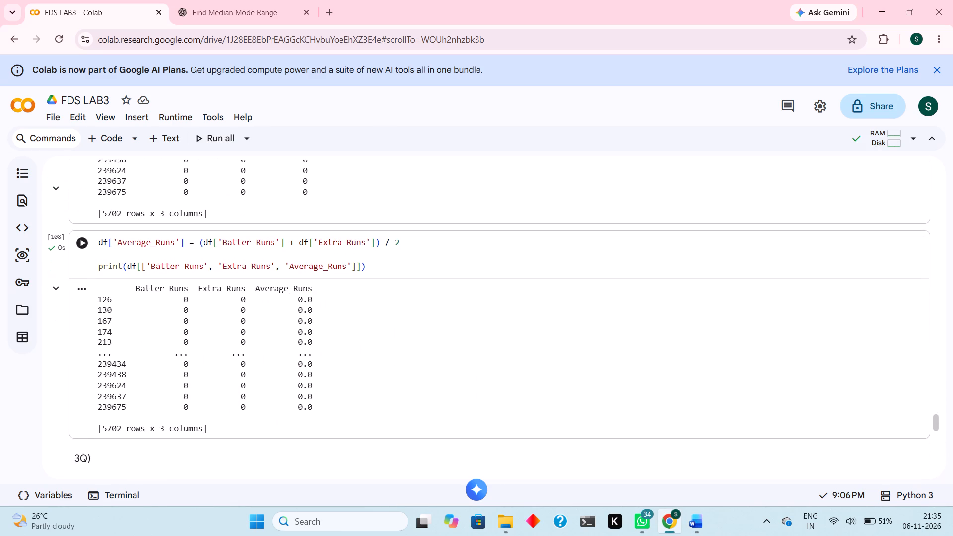
pyautogui.scroll(-7, 318, 265)
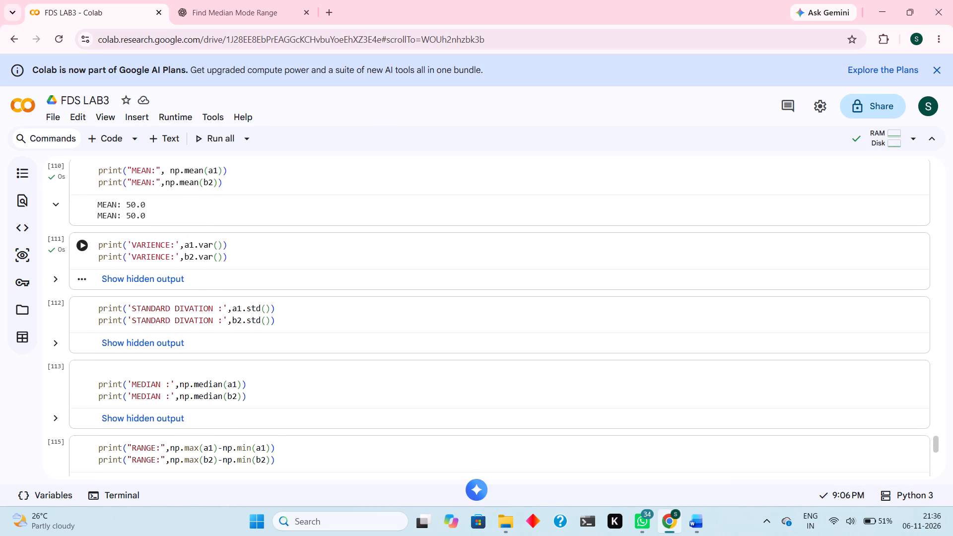
pyautogui.click(61, 201)
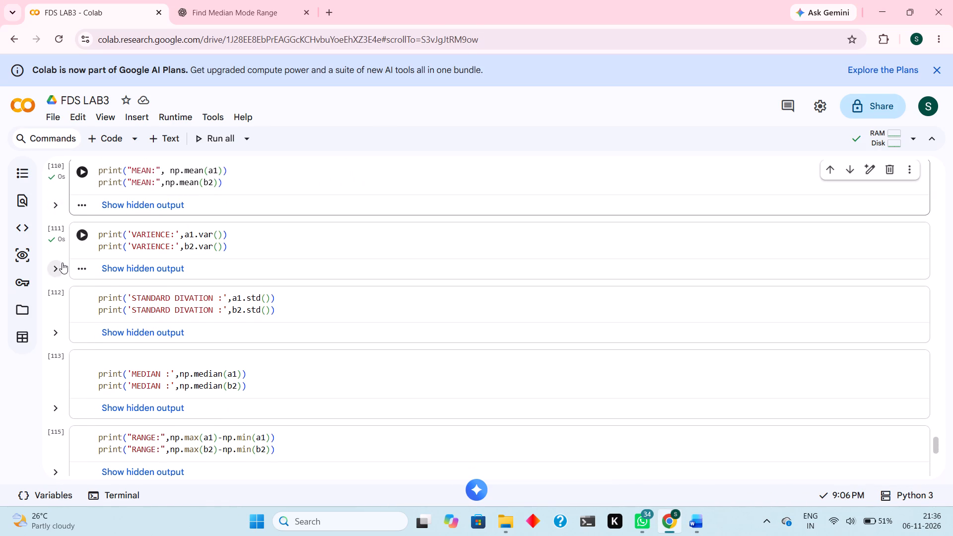
pyautogui.click(57, 206)
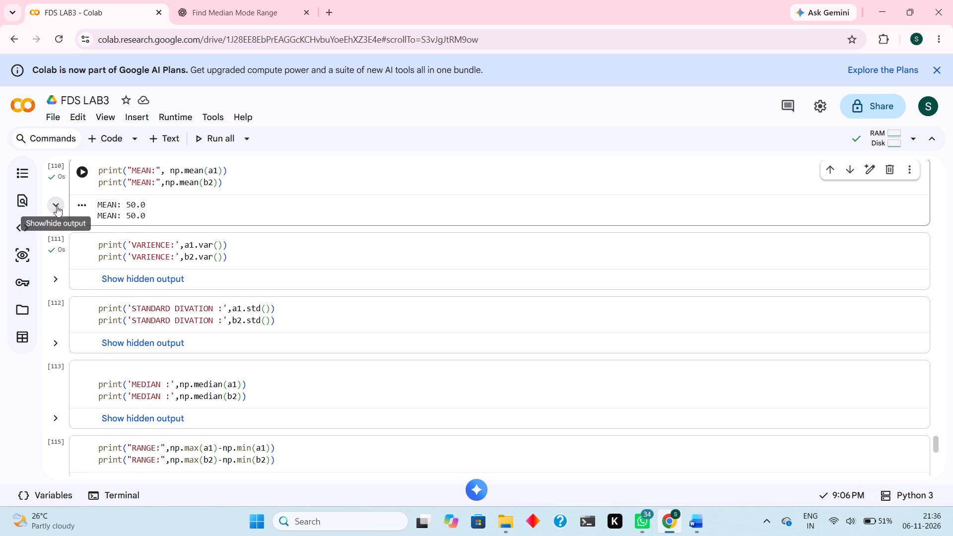
pyautogui.click(57, 279)
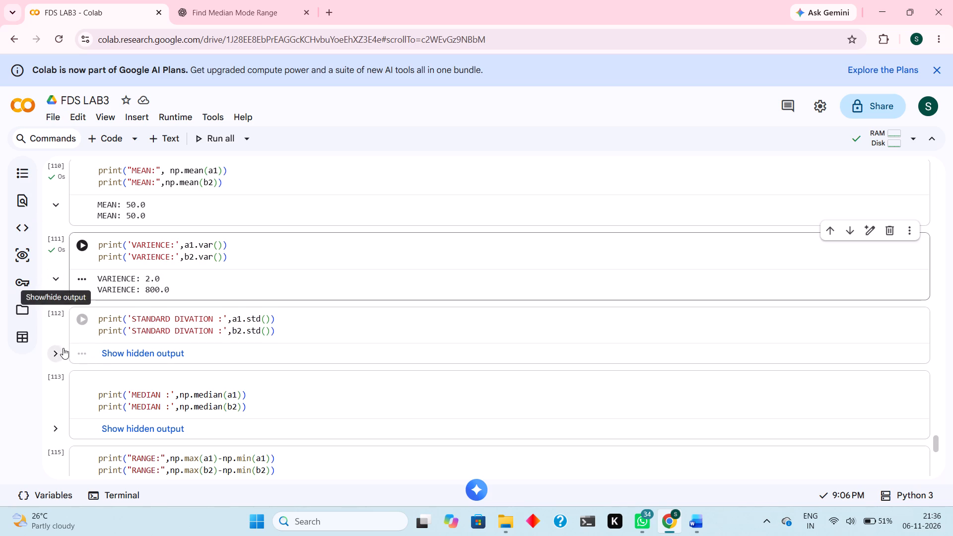
pyautogui.click(60, 351)
pyautogui.click(59, 439)
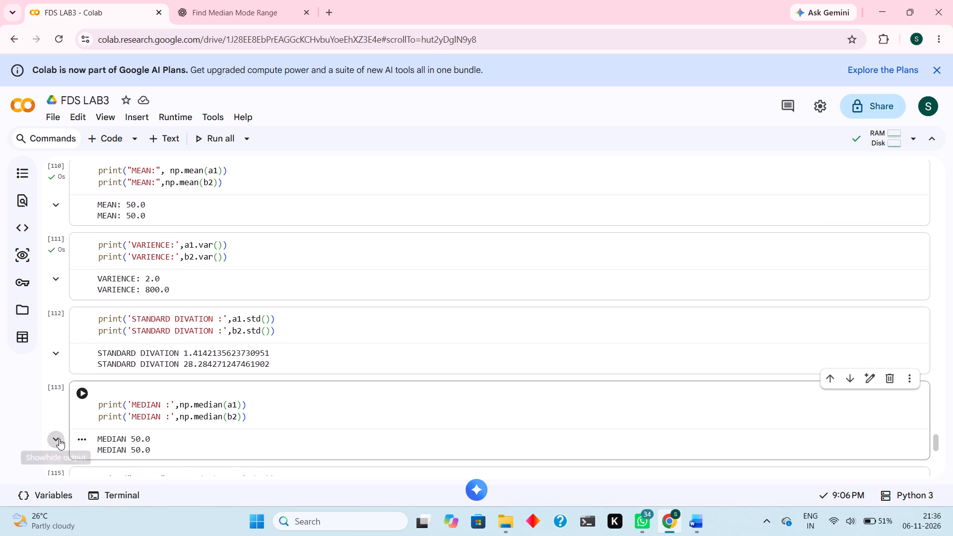
# Capture a full-width screenshot of the Colab page header and the 3Q cells from the a1 and b2 arrays through the MEDIAN output.
pyautogui.scroll(1, 128, 419)
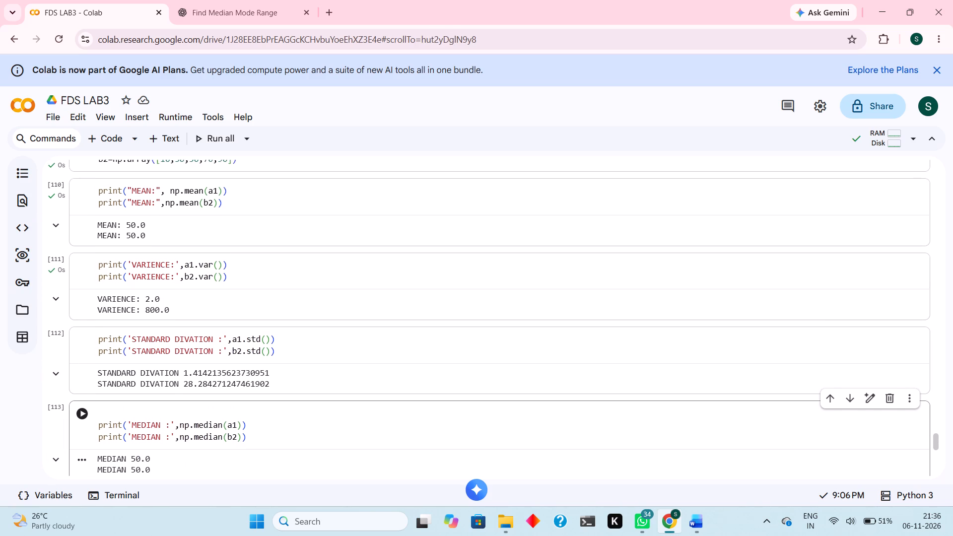
pyautogui.scroll(1, 128, 419)
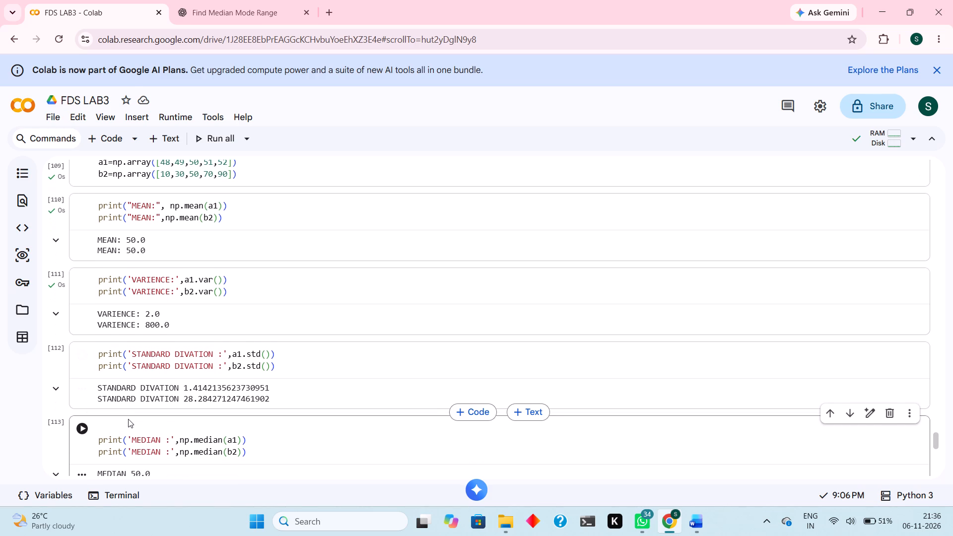
pyautogui.hotkey('ctrl', '-')
pyautogui.scroll(1, 138, 410)
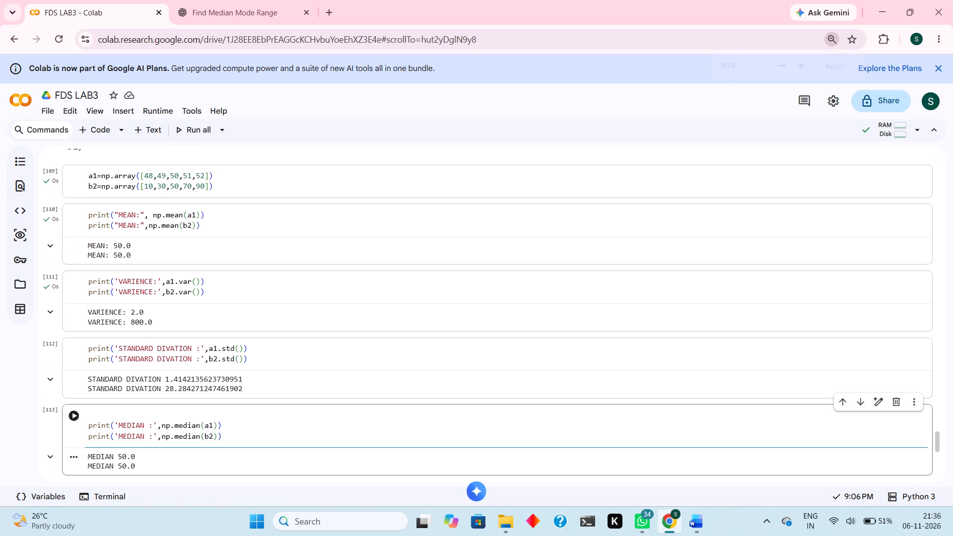
pyautogui.scroll(1, 138, 410)
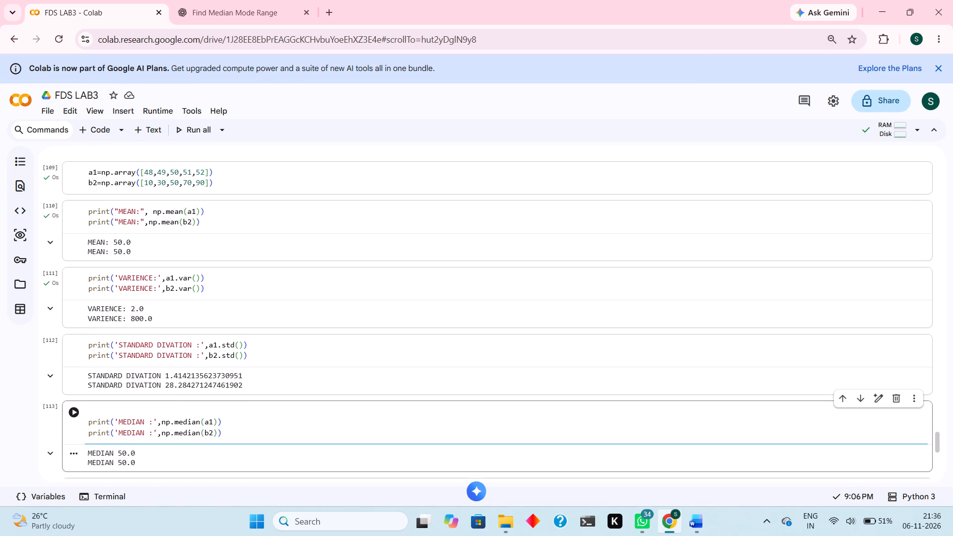
pyautogui.press('Print')
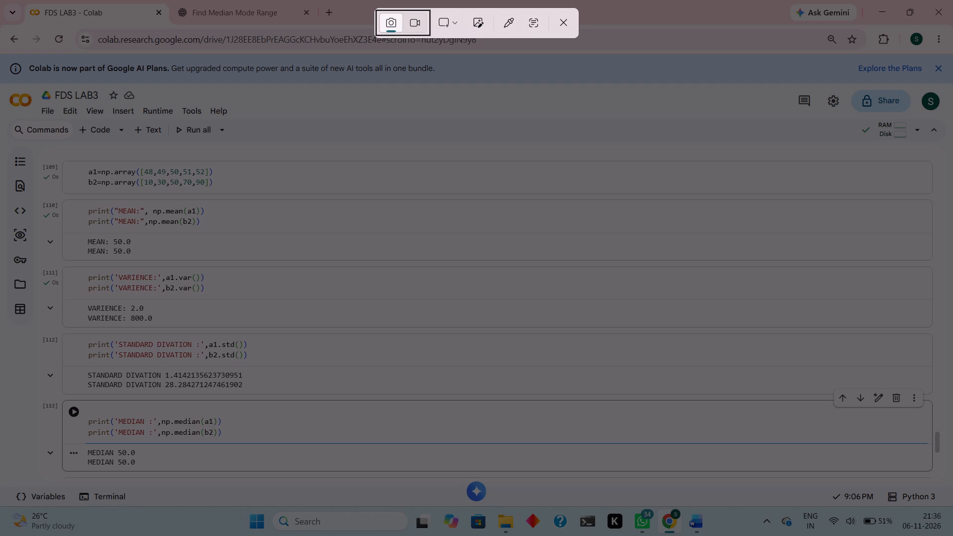
pyautogui.moveTo(0, 77); pyautogui.dragTo(291, 351)
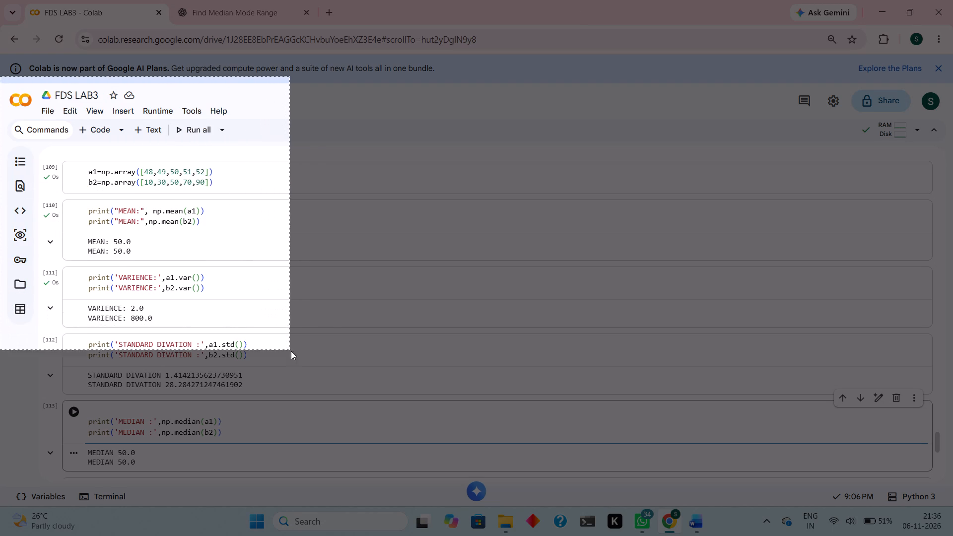
pyautogui.moveTo(291, 351); pyautogui.dragTo(464, 482)
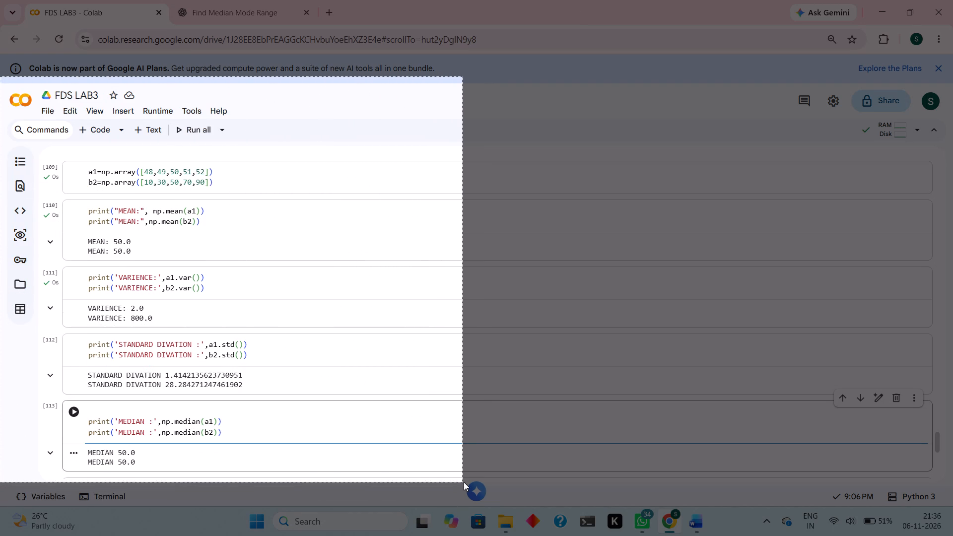
pyautogui.moveTo(464, 482); pyautogui.dragTo(636, 488)
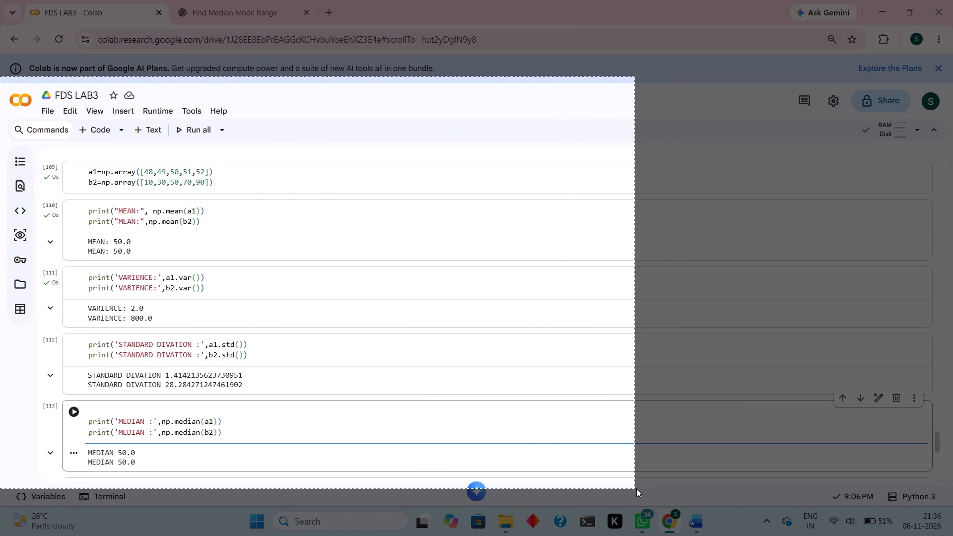
pyautogui.moveTo(636, 488); pyautogui.dragTo(810, 488)
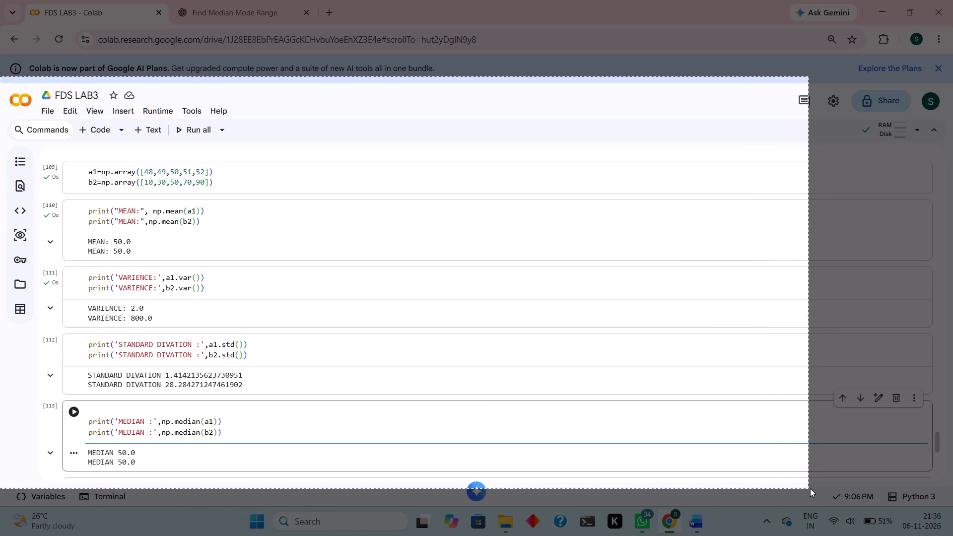
pyautogui.moveTo(810, 488); pyautogui.dragTo(952, 488)
# Switch to the Word report and paste the captured MEAN-to-MEDIAN results below section 3's "OUTPUT:" label.
pyautogui.hotkey('alt', 'Tab')
pyautogui.hotkey('ctrl', 'v')
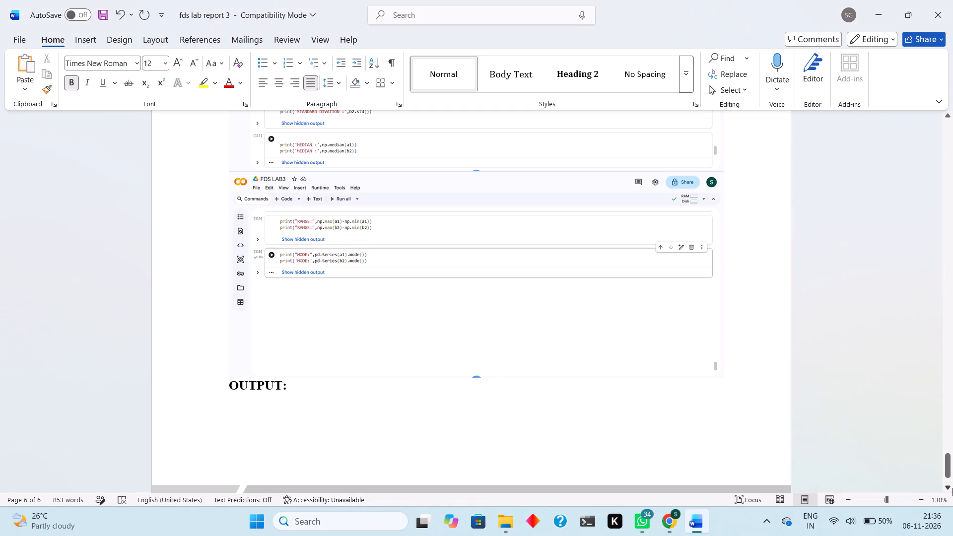
# Compare the 3Q cells in the Colab notebook with the pasted output screenshot in Word to find the outputs still missing.
pyautogui.hotkey('alt', 'Tab')
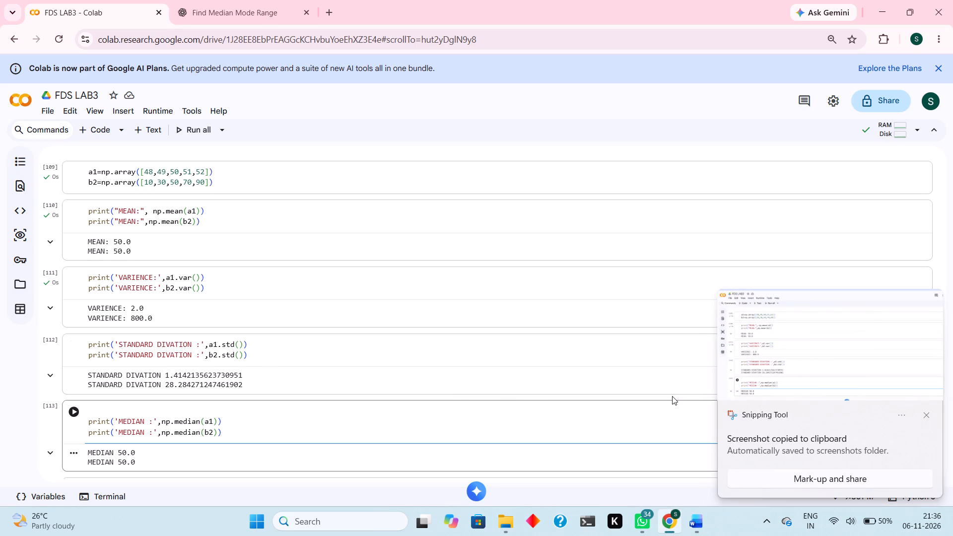
pyautogui.scroll(-3, 672, 396)
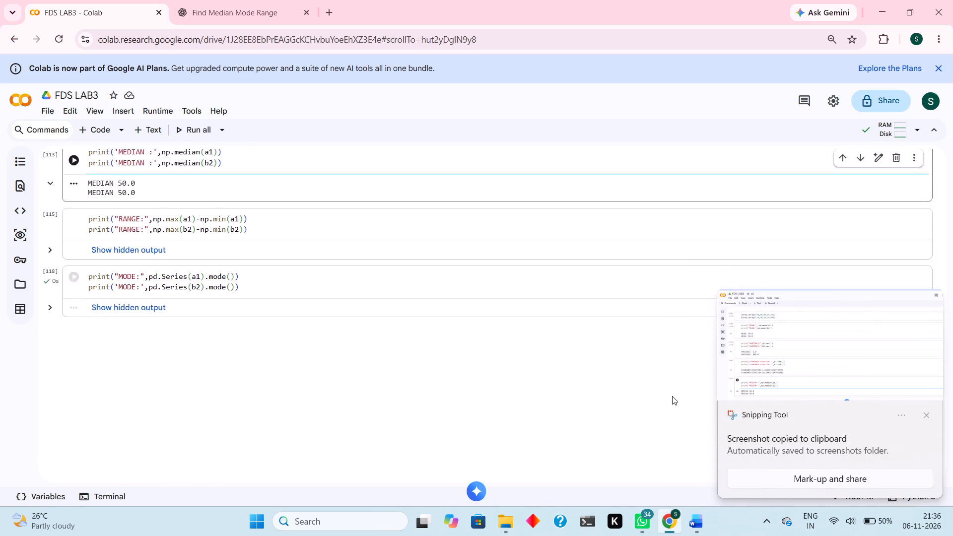
pyautogui.scroll(-2, 672, 396)
pyautogui.hotkey('alt', 'Tab')
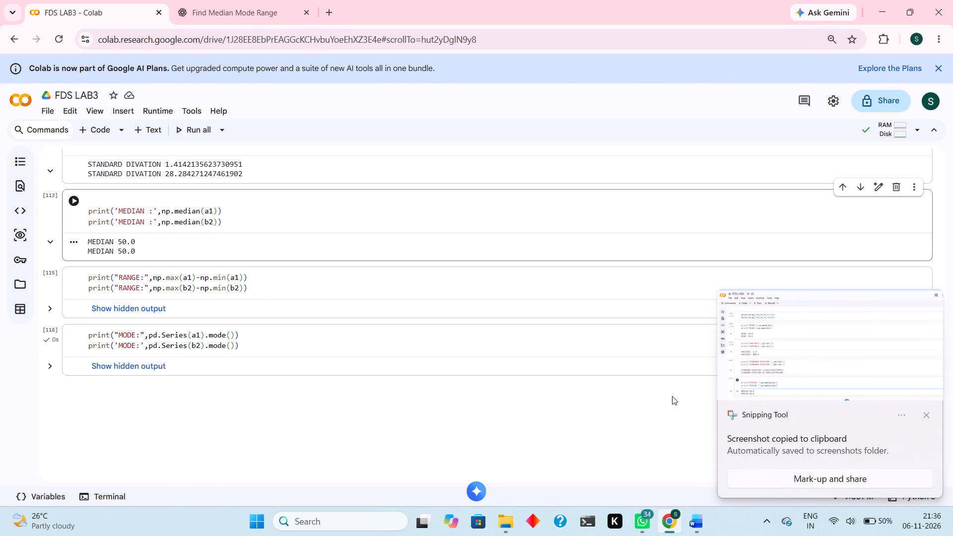
pyautogui.hotkey('alt', 'Tab')
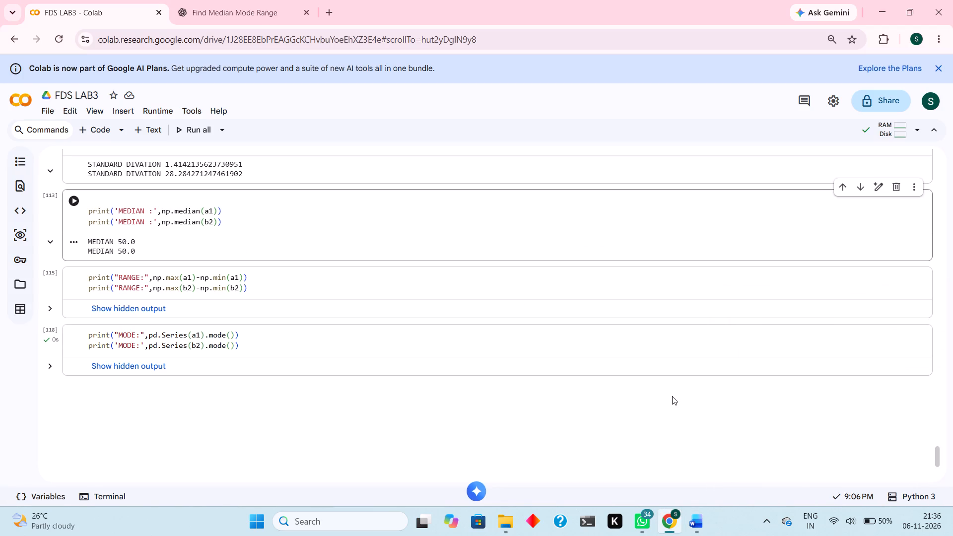
pyautogui.hotkey('alt', 'Tab')
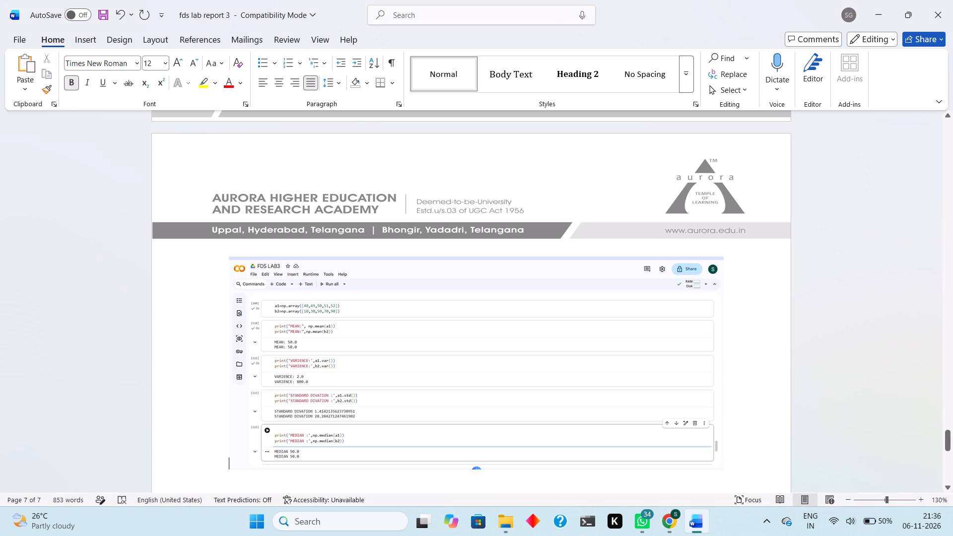
pyautogui.hotkey('alt', 'Tab')
pyautogui.scroll(2, 672, 396)
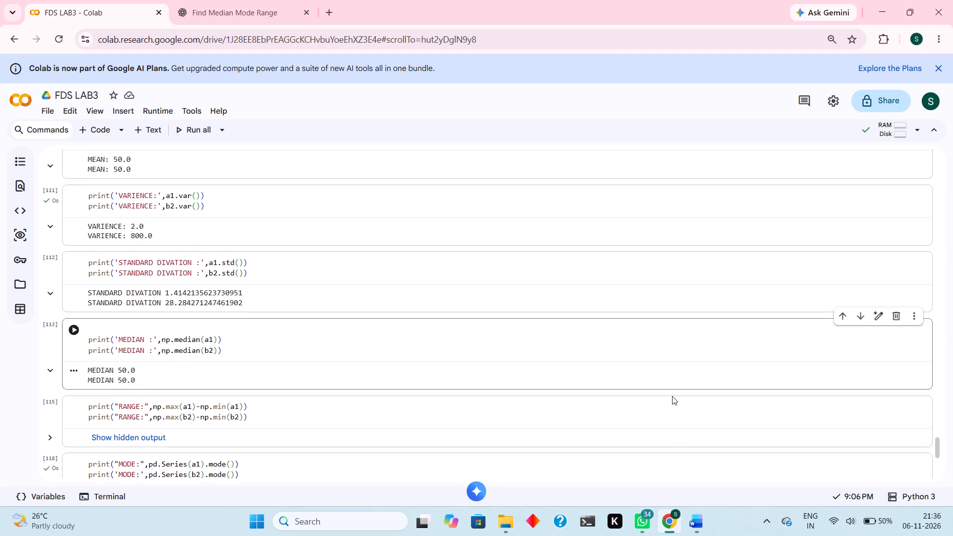
pyautogui.scroll(2, 672, 396)
pyautogui.scroll(-2, 672, 396)
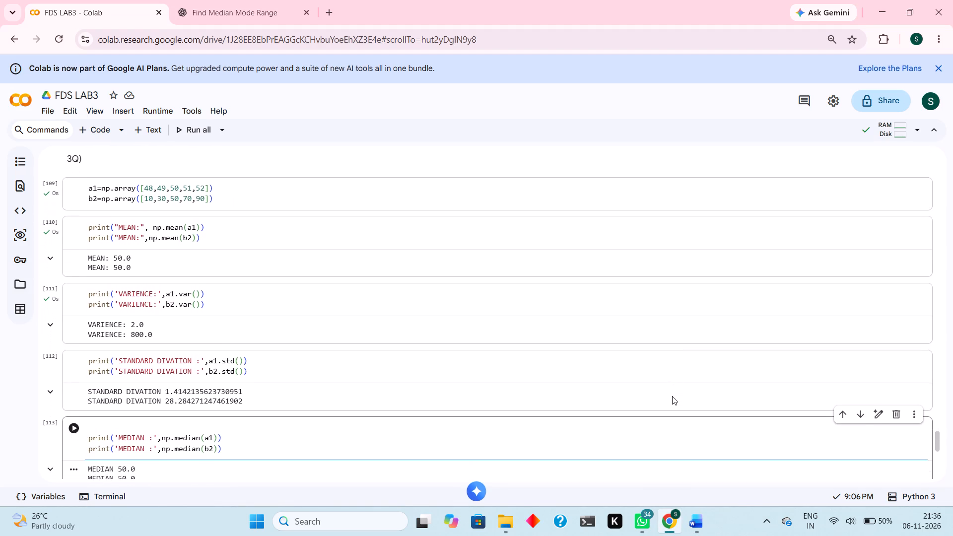
pyautogui.scroll(-3, 672, 396)
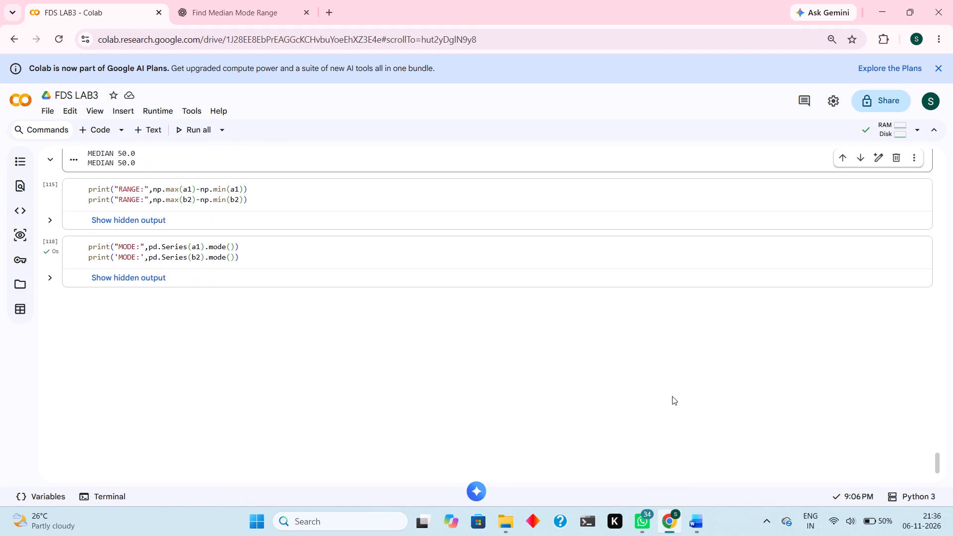
pyautogui.scroll(-2, 672, 396)
pyautogui.hotkey('alt', 'Tab')
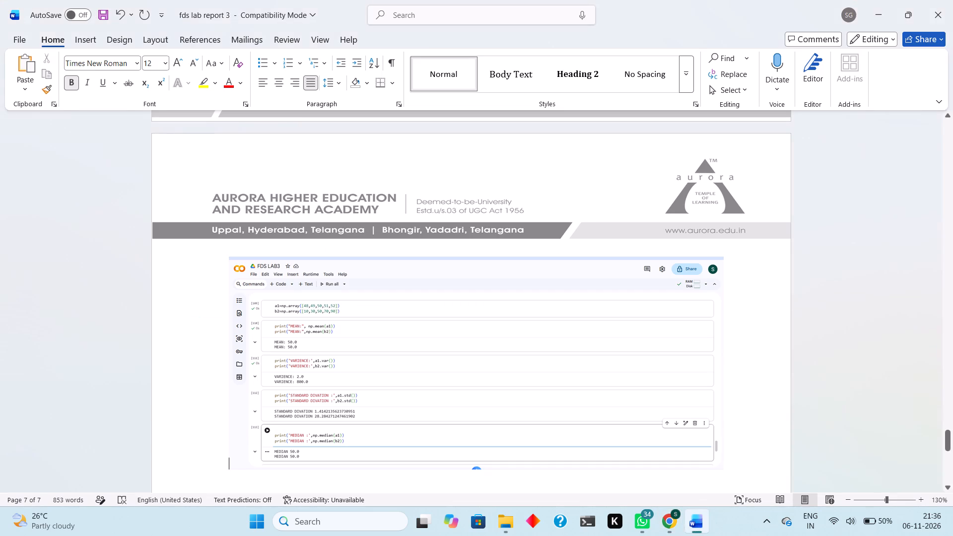
pyautogui.hotkey('alt', 'Tab')
# Capture a full-width screenshot of only the RANGE and MODE cells in Colab, leaving out the notebook header.
pyautogui.press('Print')
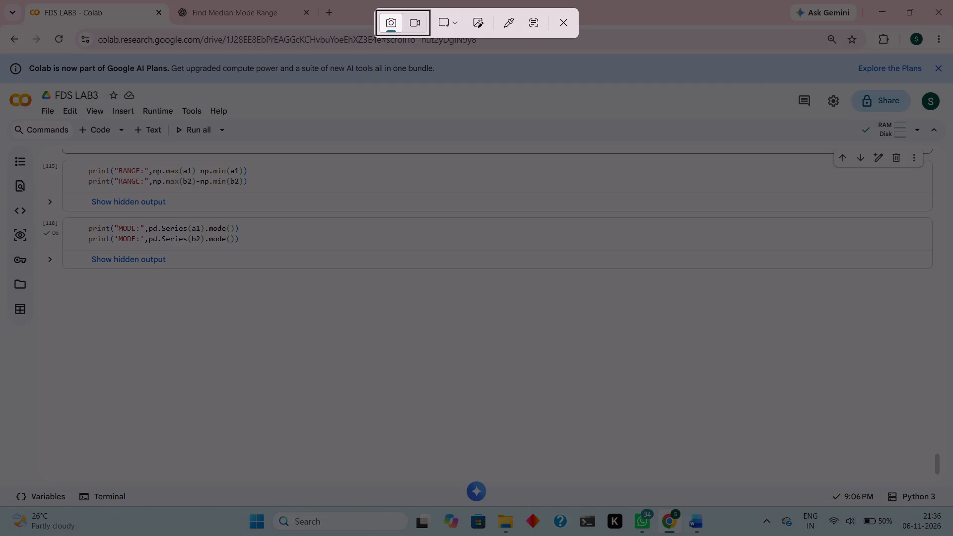
pyautogui.moveTo(0, 146); pyautogui.dragTo(144, 220)
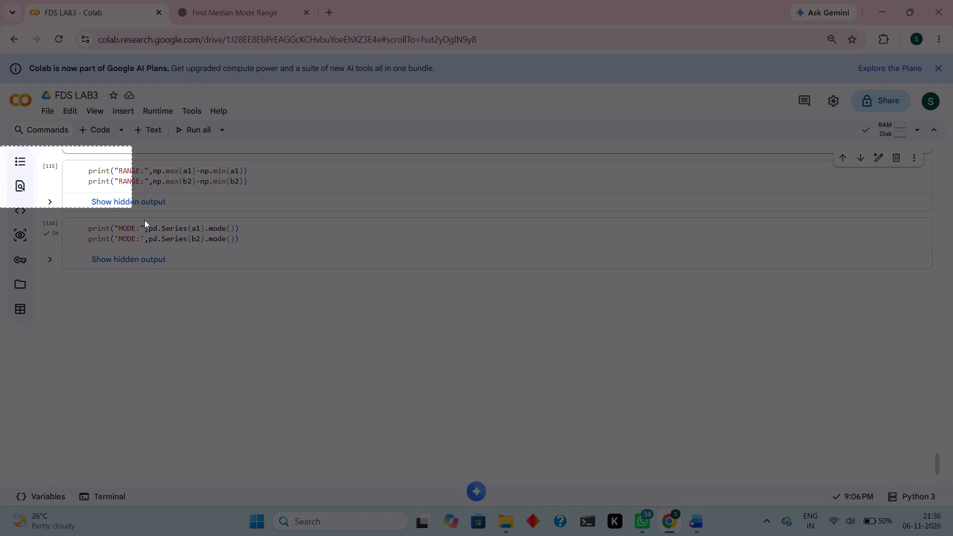
pyautogui.moveTo(144, 220); pyautogui.dragTo(368, 307)
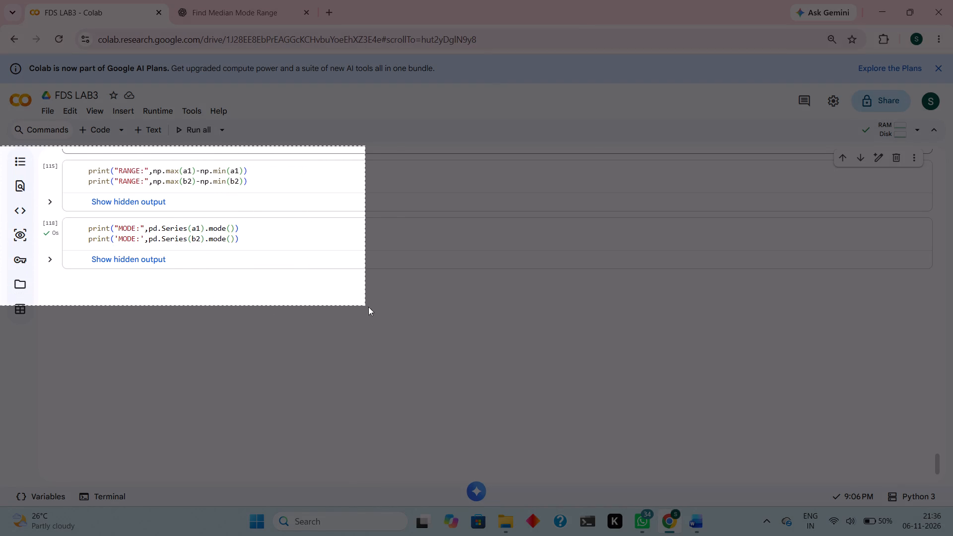
pyautogui.moveTo(368, 307); pyautogui.dragTo(542, 309)
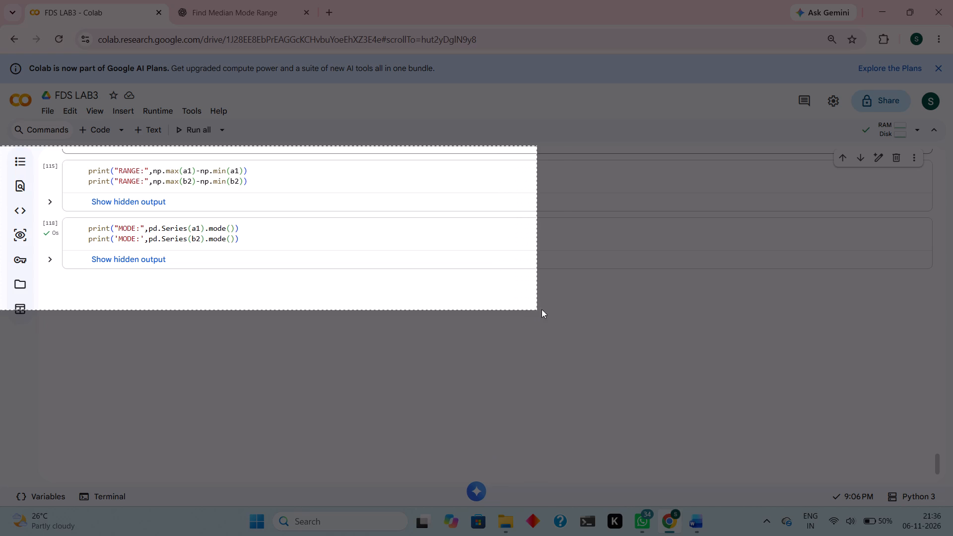
pyautogui.moveTo(542, 309); pyautogui.dragTo(708, 309)
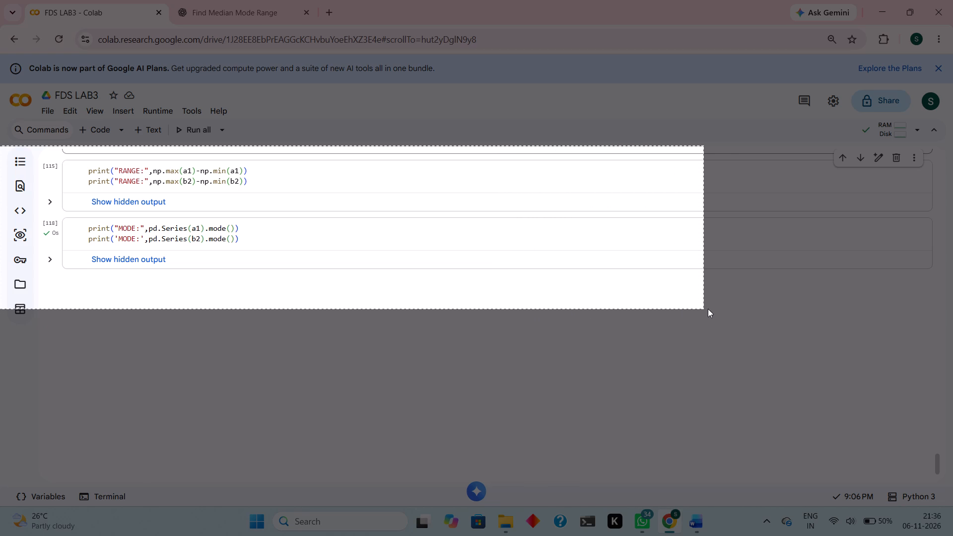
pyautogui.moveTo(708, 309); pyautogui.dragTo(874, 308)
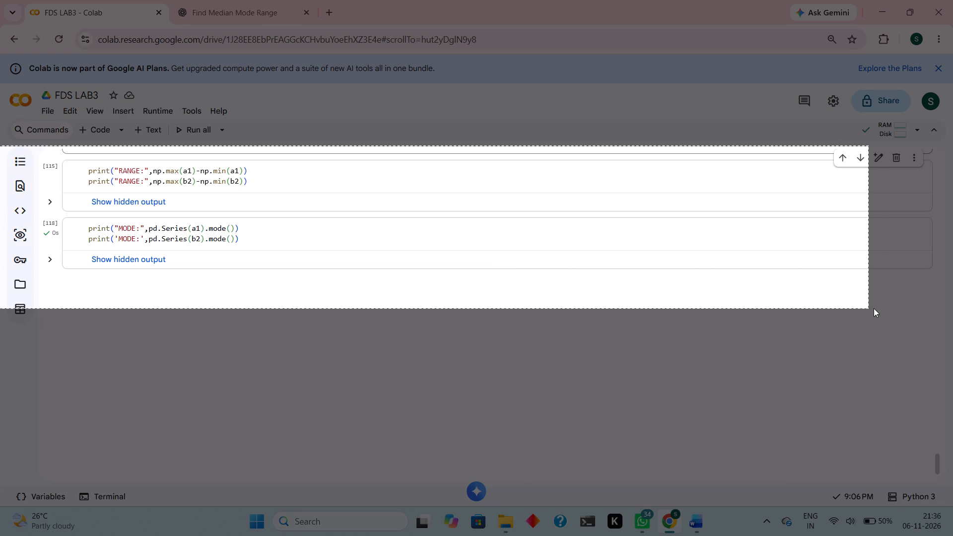
pyautogui.moveTo(874, 308); pyautogui.dragTo(952, 308)
# Switch to the Word report and paste the captured RANGE and MODE cells on a new line below the MEAN-to-MEDIAN output screenshot.
pyautogui.hotkey('alt', 'Tab')
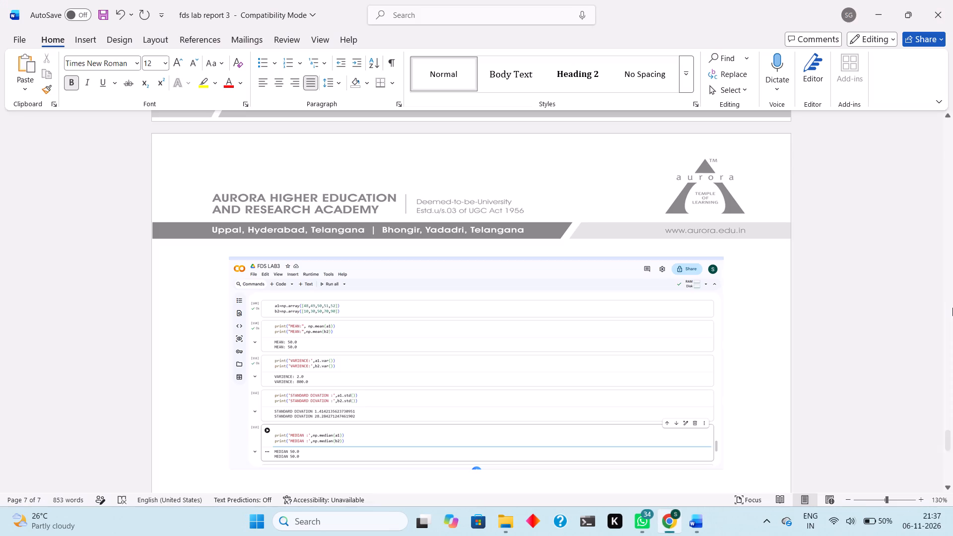
pyautogui.press('Down')
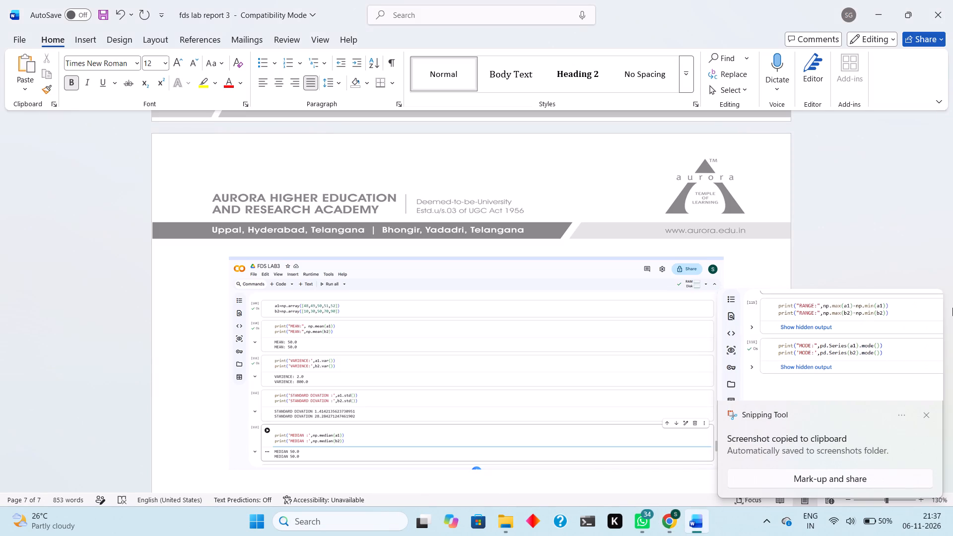
pyautogui.press('Down')
pyautogui.press('Down')
pyautogui.press('Down')
pyautogui.press('Right')
pyautogui.press('Return')
pyautogui.hotkey('ctrl', 'v')
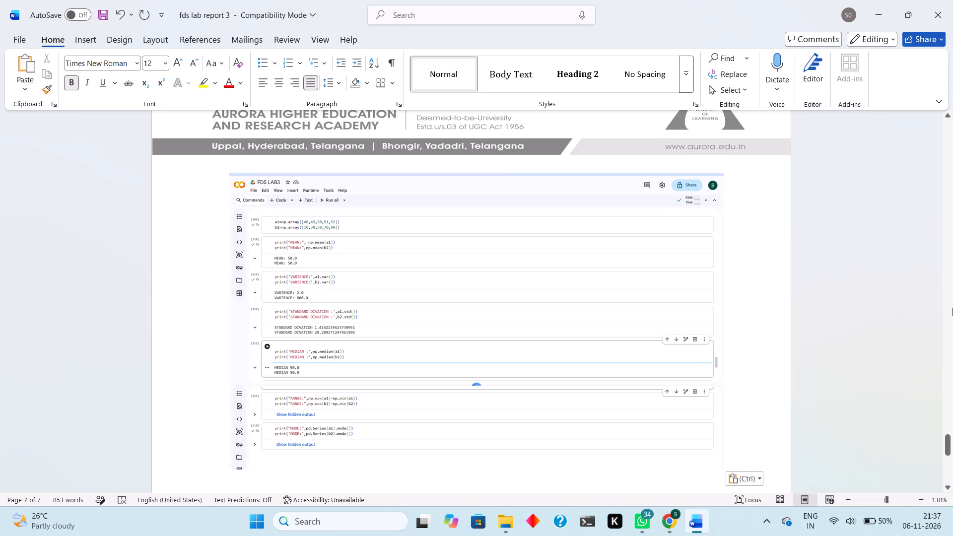
pyautogui.scroll(-1, 952, 308)
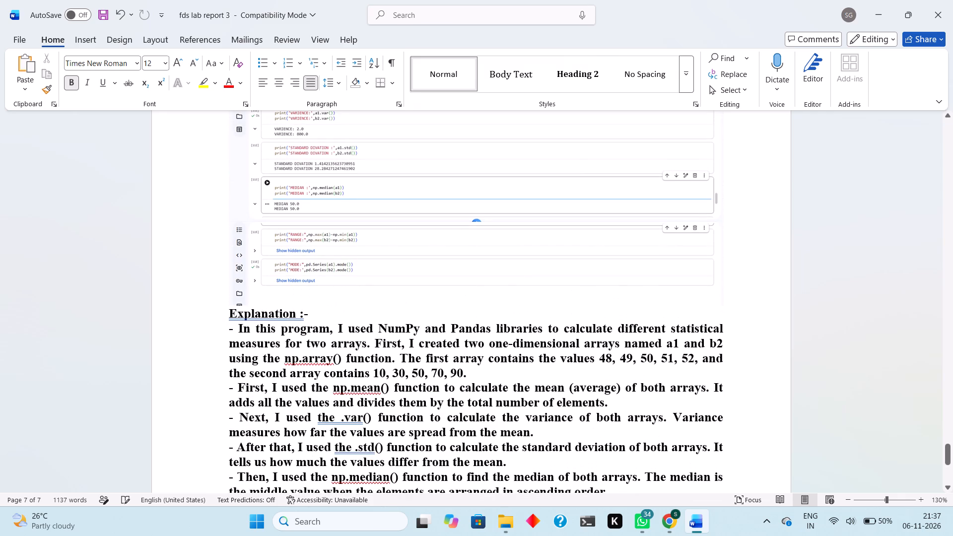
pyautogui.moveTo(228, 328); pyautogui.dragTo(279, 433)
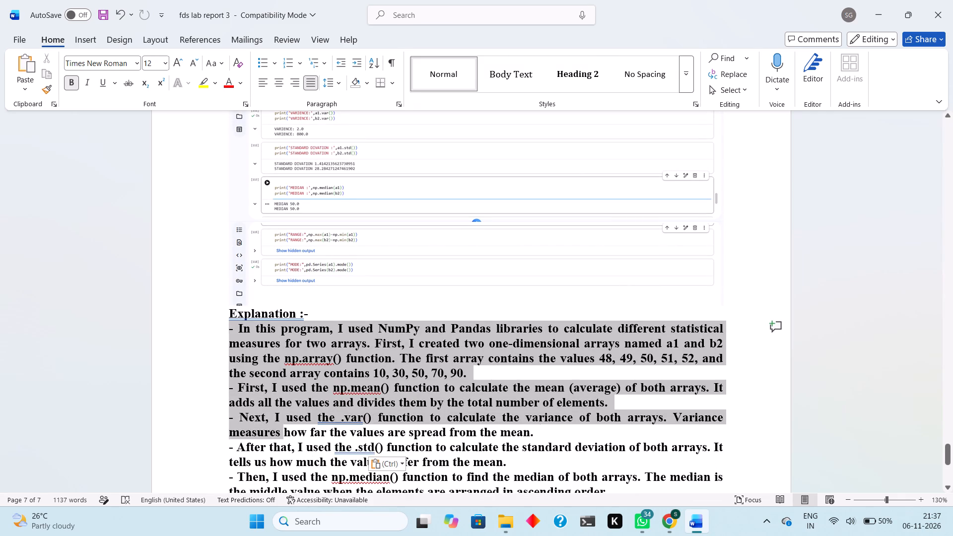
pyautogui.moveTo(279, 433); pyautogui.dragTo(325, 433)
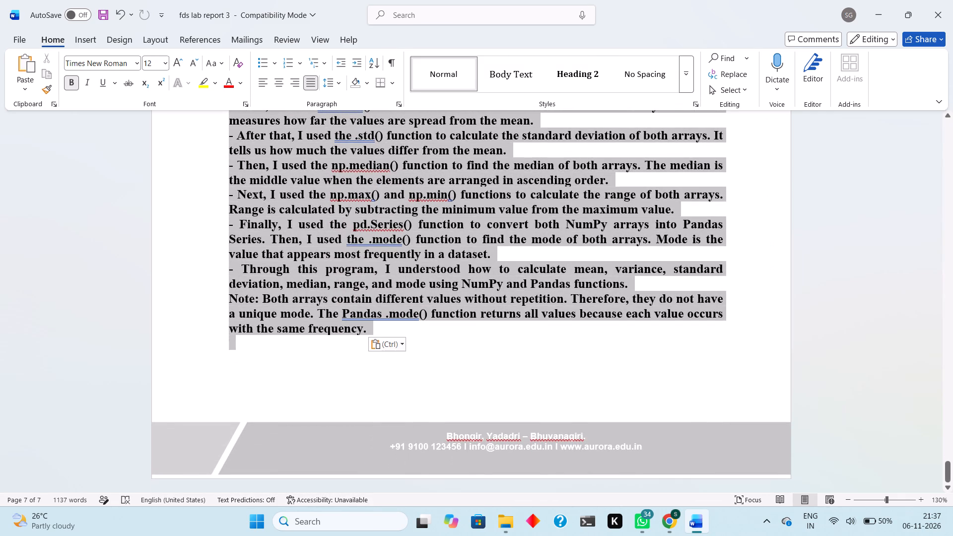
pyautogui.moveTo(325, 433); pyautogui.dragTo(386, 335)
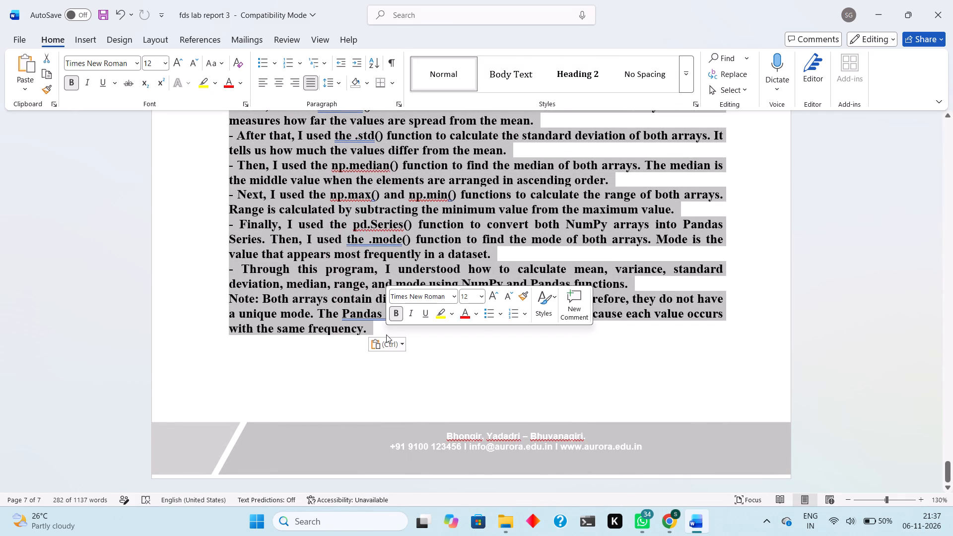
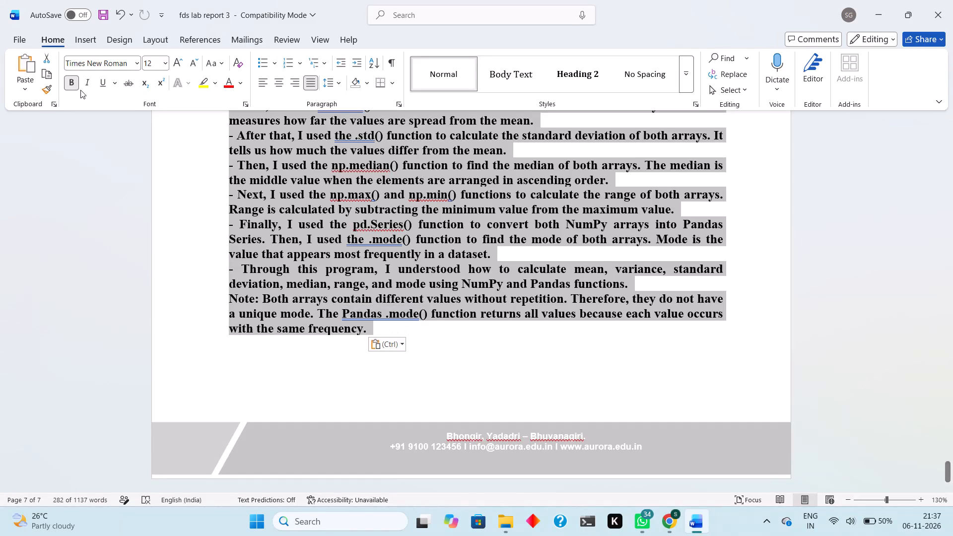
# Remove the bold formatting from the selected explanation text and set its font size to 9.
pyautogui.click(68, 77)
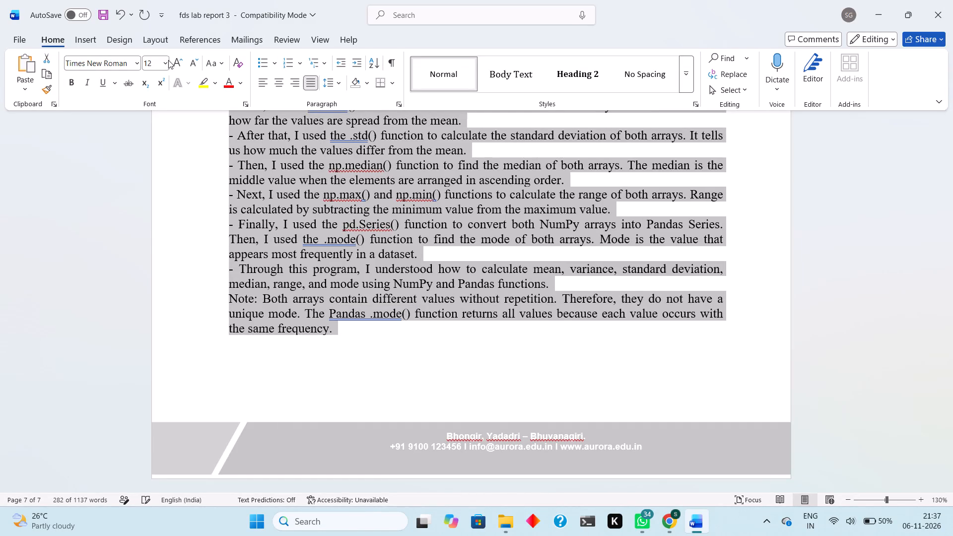
pyautogui.click(164, 58)
pyautogui.click(160, 95)
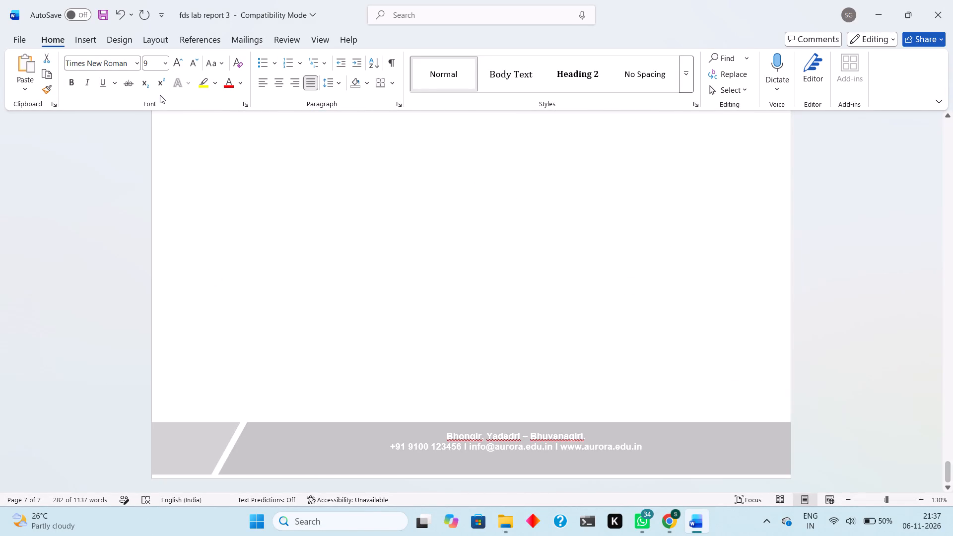
# Format the explanation paragraphs below the "Explanation :-" heading, including the Note, as a bulleted list with solid round bullets.
pyautogui.click(346, 268)
pyautogui.scroll(2, 346, 268)
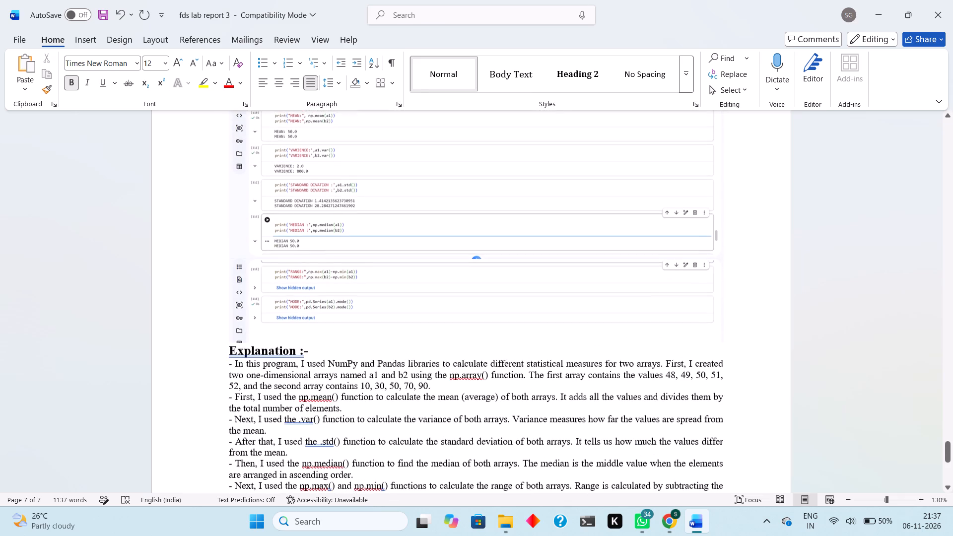
pyautogui.scroll(-1, 346, 268)
pyautogui.moveTo(226, 243); pyautogui.dragTo(467, 485)
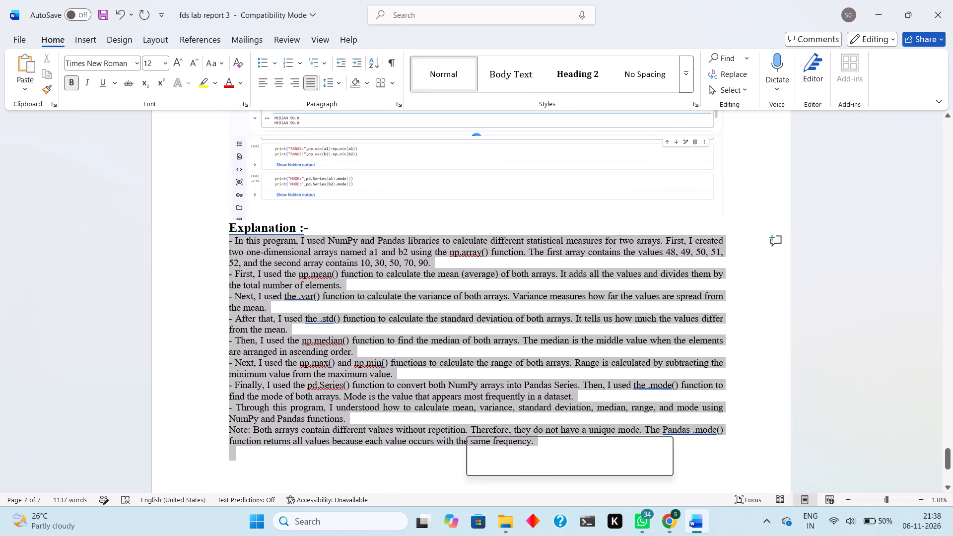
pyautogui.click(568, 465)
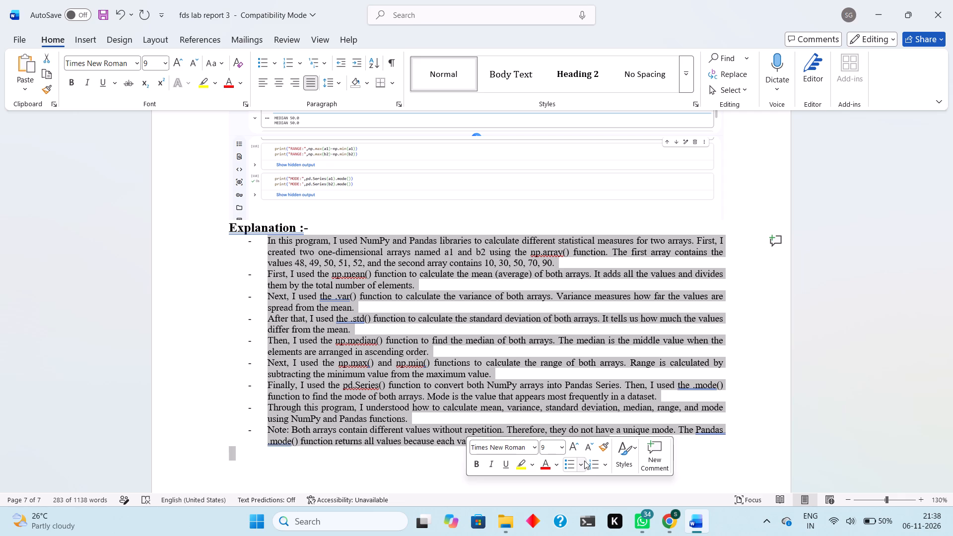
pyautogui.click(584, 461)
pyautogui.click(601, 263)
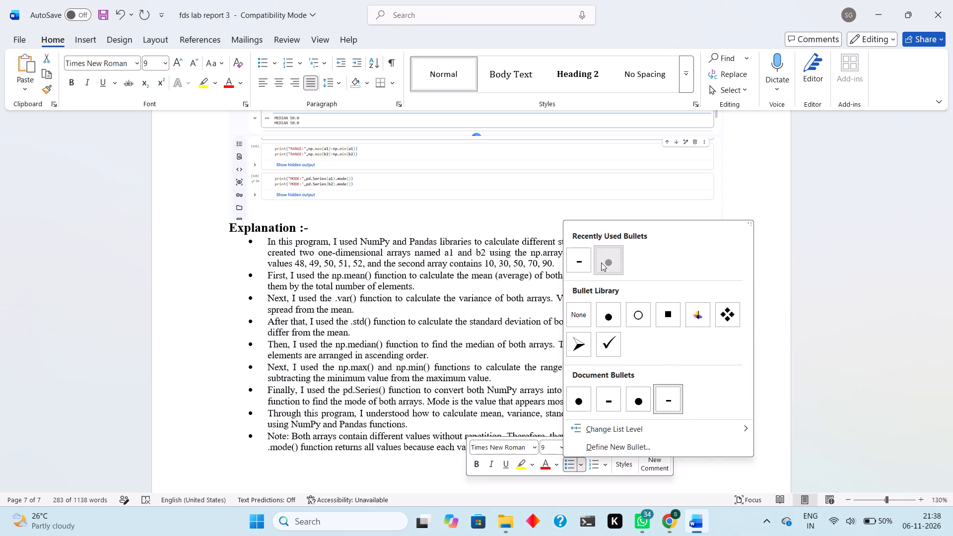
# Start a heading with the word "GOOGLE" on a new line below the bulleted explanation, leaving a blank line between.
pyautogui.scroll(-1, 384, 433)
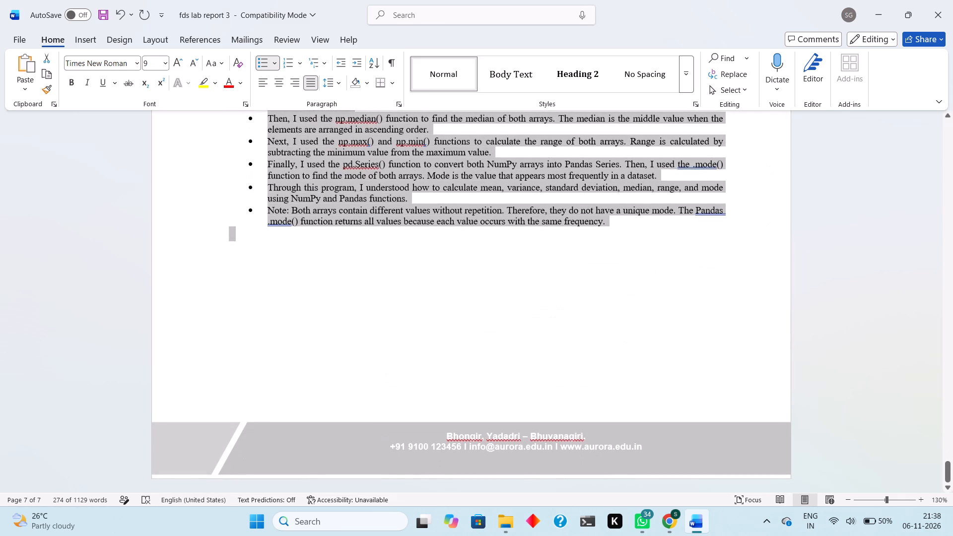
pyautogui.click(369, 330)
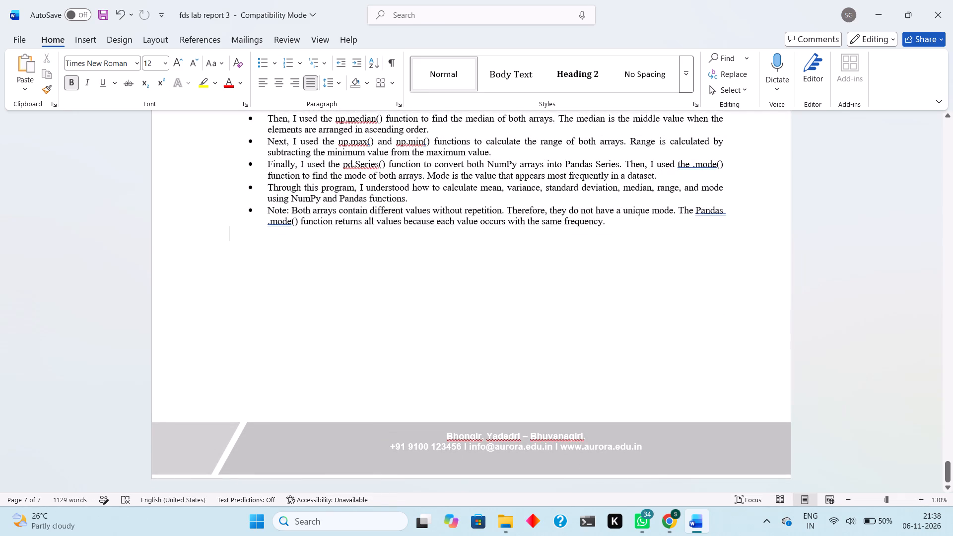
pyautogui.press('space')
pyautogui.press('Down')
pyautogui.press('Down')
pyautogui.press('Return')
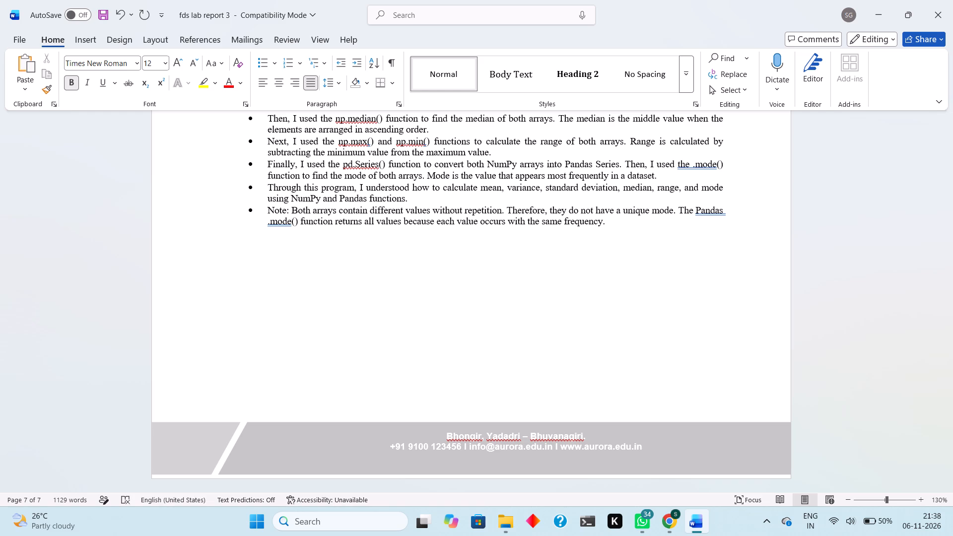
pyautogui.write('GOOGLE')
pyautogui.press('space')
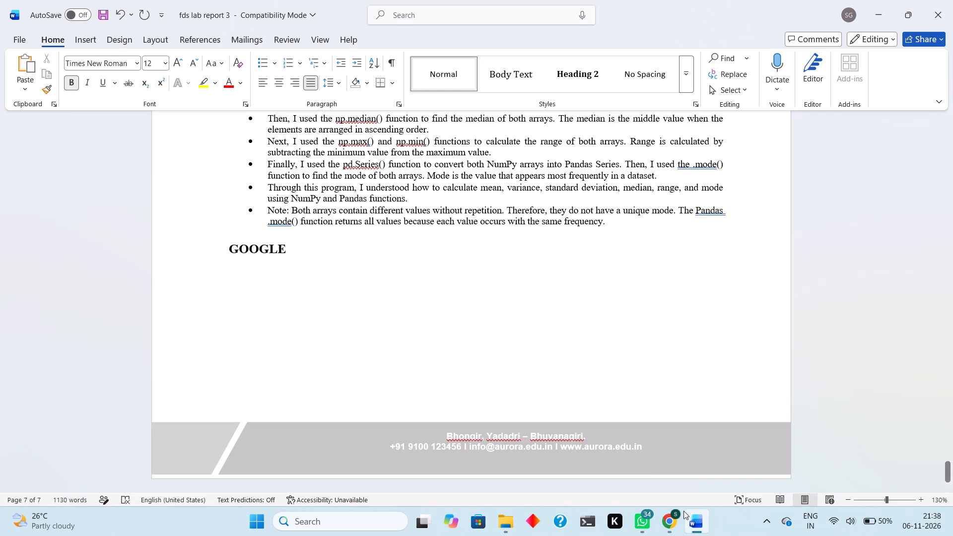
pyautogui.click(519, 448)
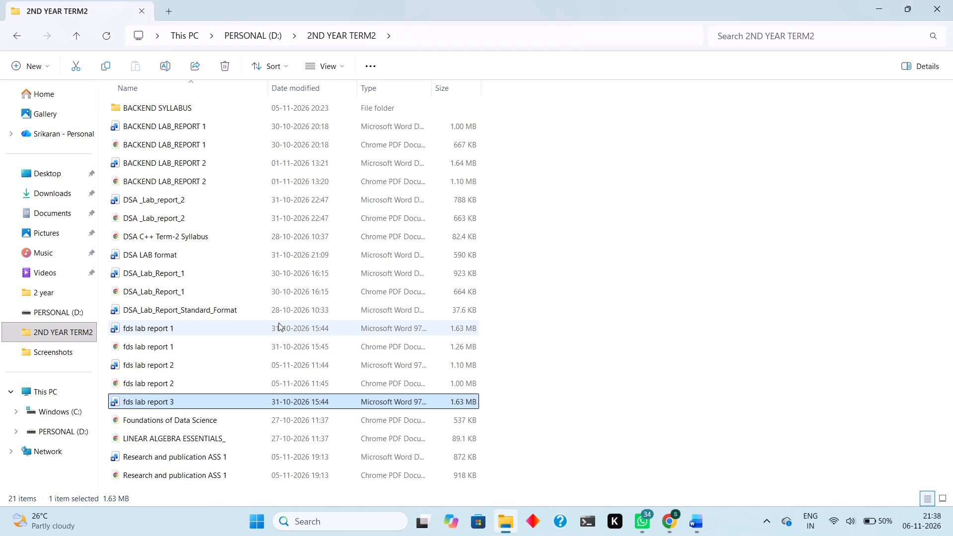
pyautogui.doubleClick(184, 332)
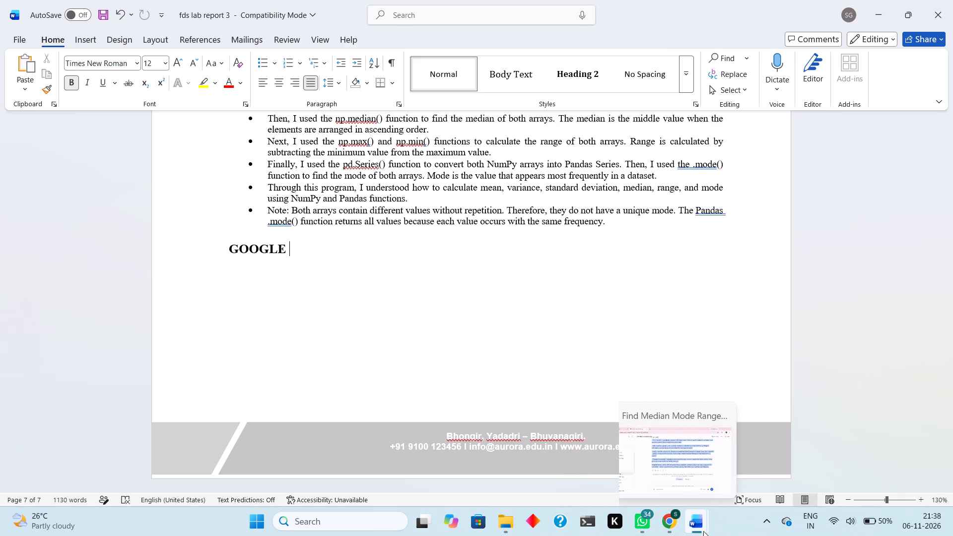
# Back in fds lab report 3, complete the heading as "GOOGLE COLAB LINK:" and start a new line below it.
pyautogui.click(815, 415)
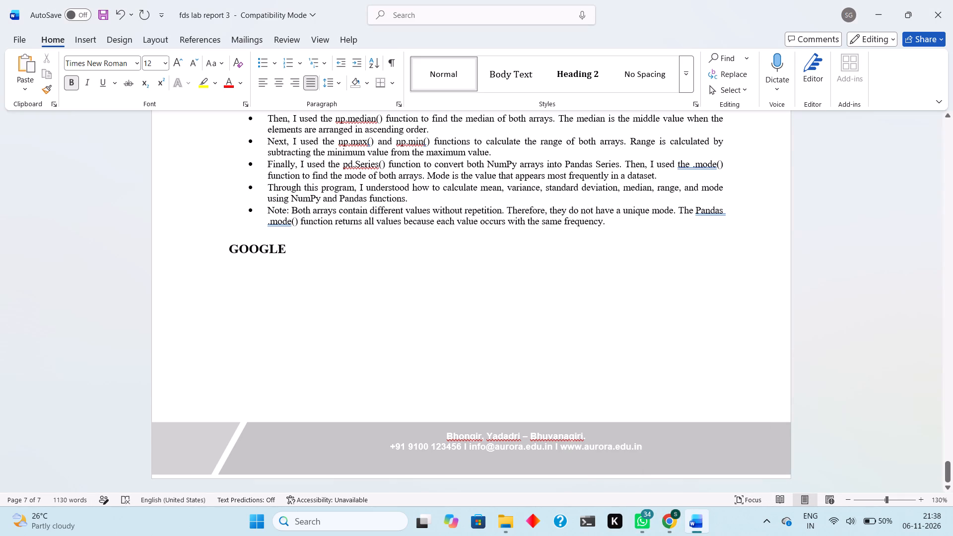
pyautogui.write('COLAB LINK')
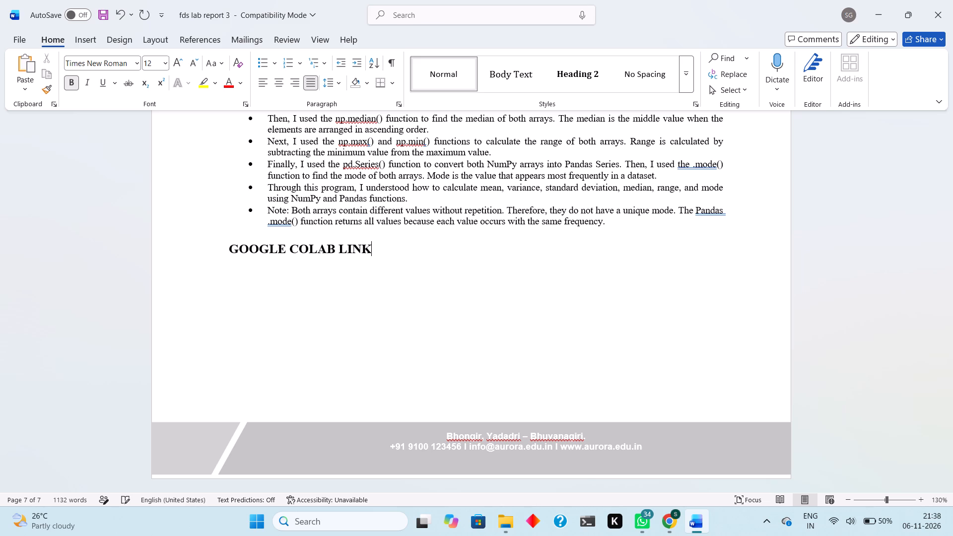
pyautogui.hotkey('shift', ':')
pyautogui.press('Return')
# Switch to the FDS LAB3 notebook in Colab, set its general access to Anyone with the link, and copy the sharing link.
pyautogui.hotkey('alt', 'Tab')
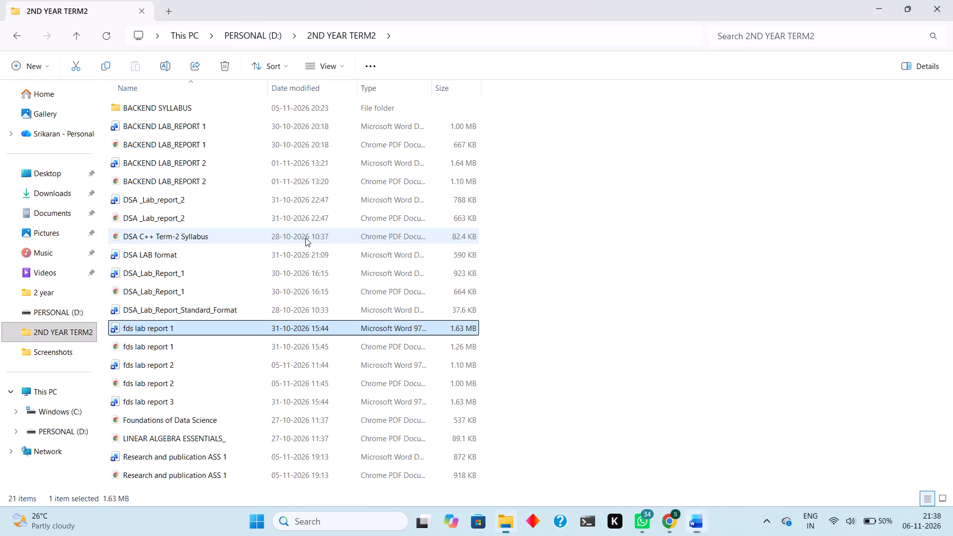
pyautogui.hotkey('alt', 'Tab')
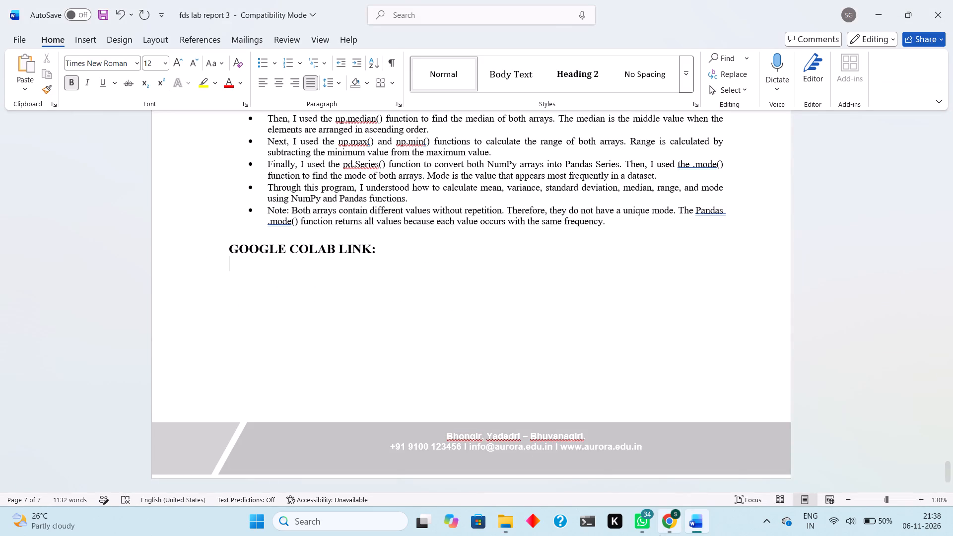
pyautogui.click(675, 482)
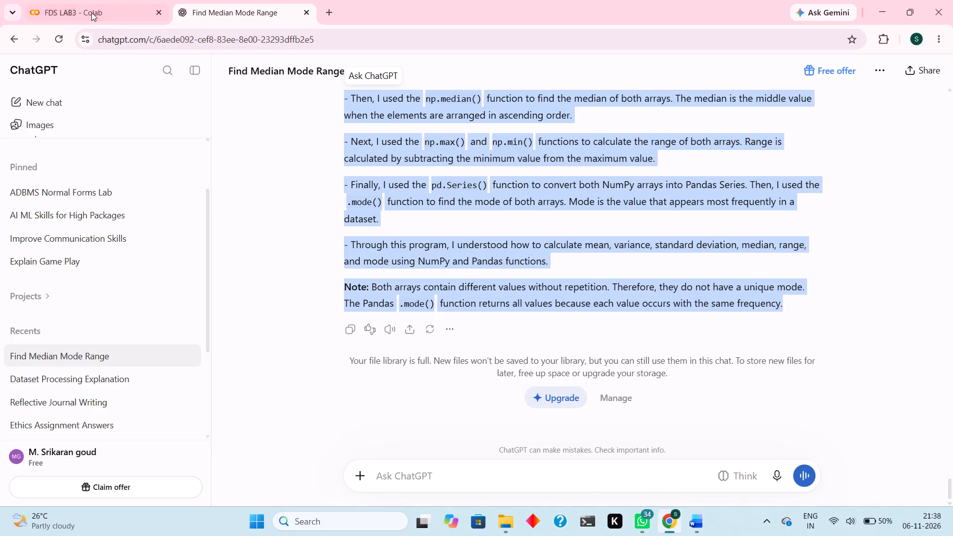
pyautogui.click(91, 12)
pyautogui.scroll(3, 276, 236)
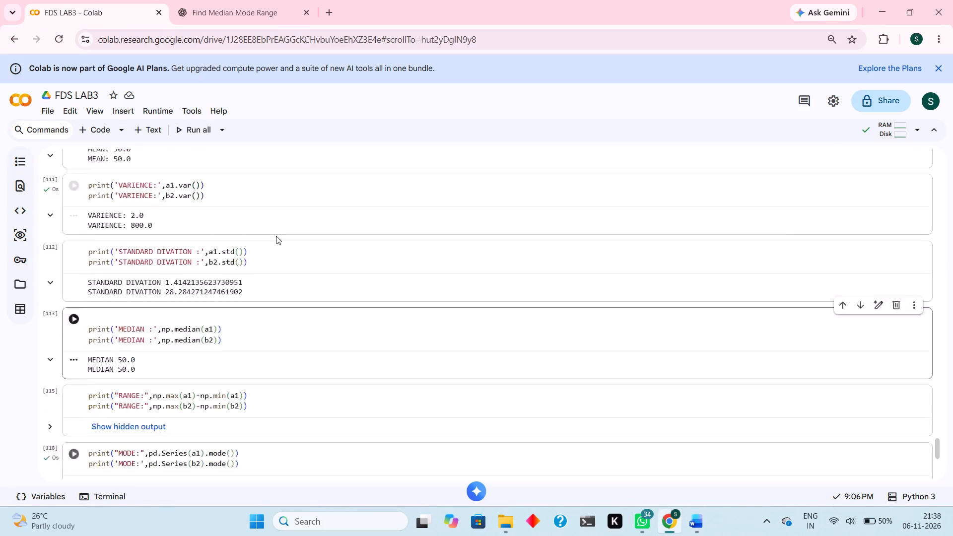
pyautogui.scroll(6, 276, 236)
pyautogui.click(872, 101)
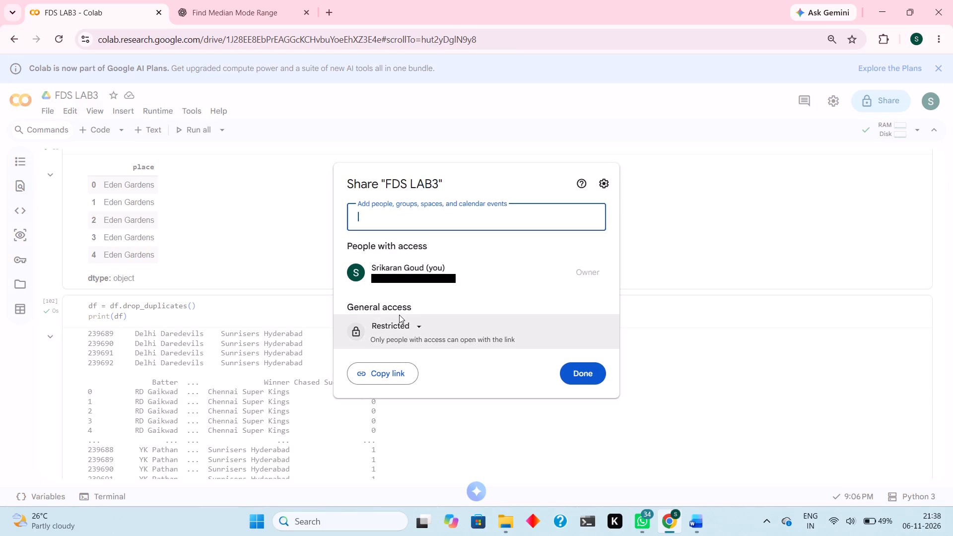
pyautogui.click(399, 325)
pyautogui.click(413, 370)
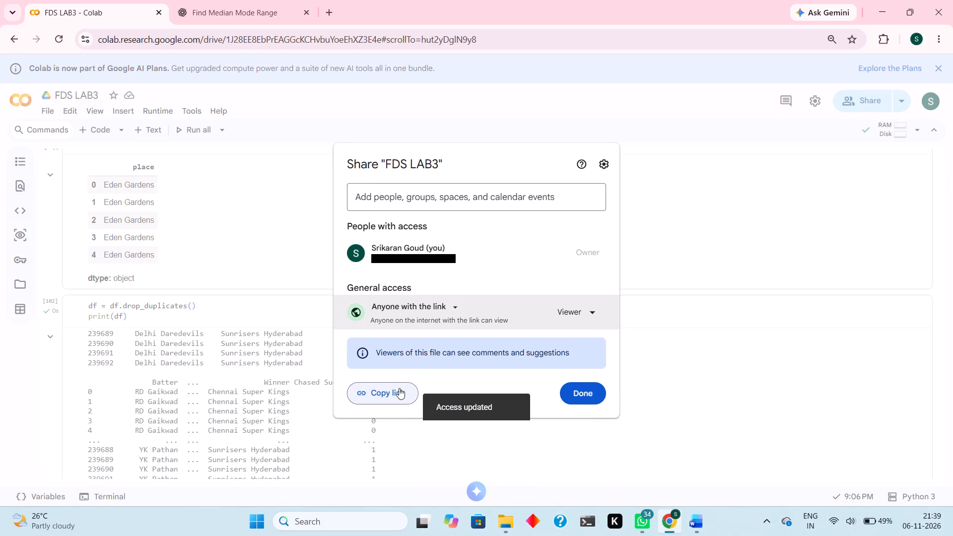
pyautogui.click(399, 388)
# Return to the Word report and paste the notebook link below the "GOOGLE COLAB LINK:" heading.
pyautogui.click(697, 480)
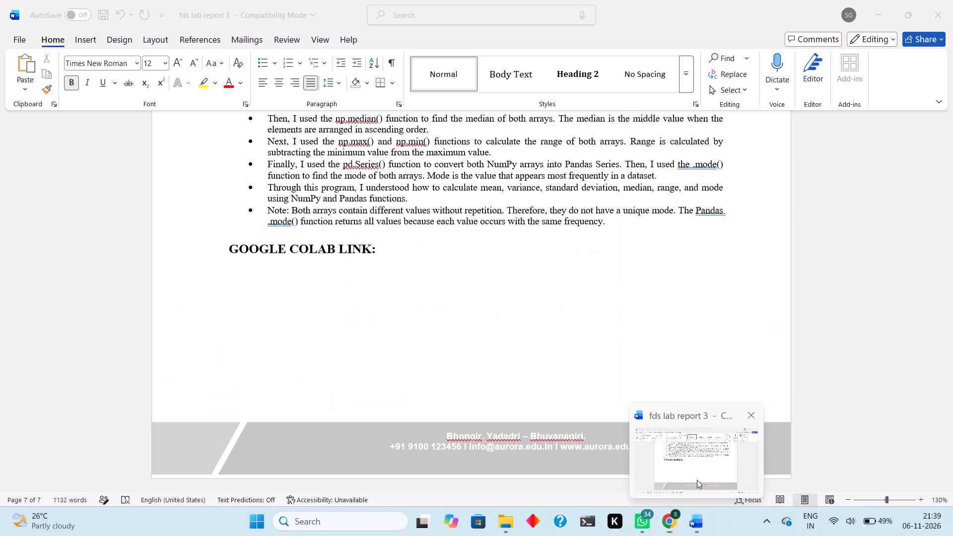
pyautogui.hotkey('ctrl', 'v')
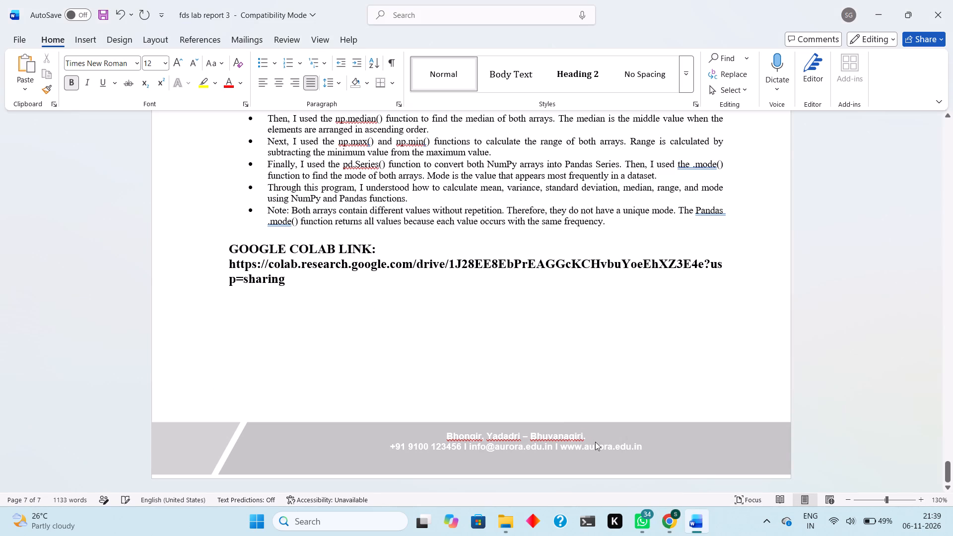
# Look over the report's first page and save the fds lab report 3 document.
pyautogui.scroll(20, 518, 372)
pyautogui.scroll(20, 518, 372)
pyautogui.scroll(20, 518, 372)
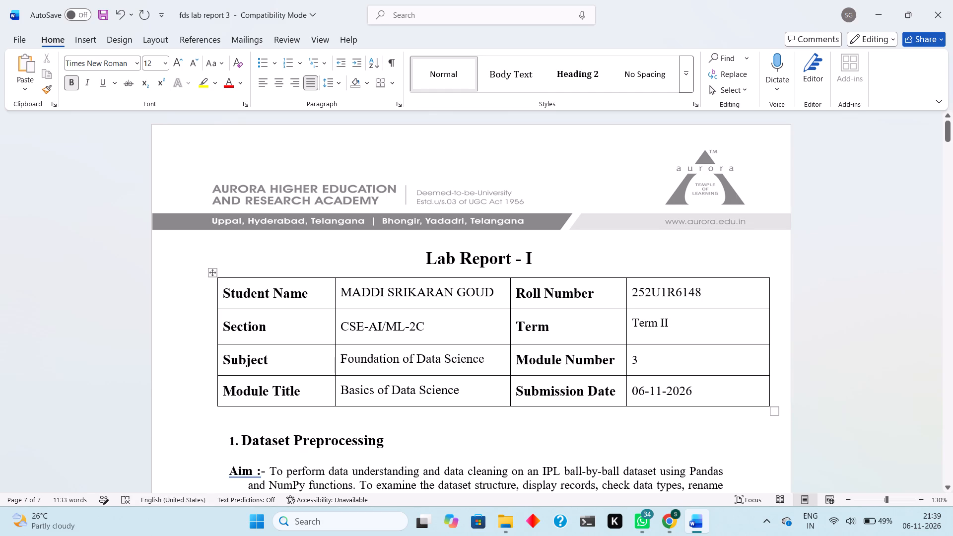
pyautogui.scroll(-1, 649, 358)
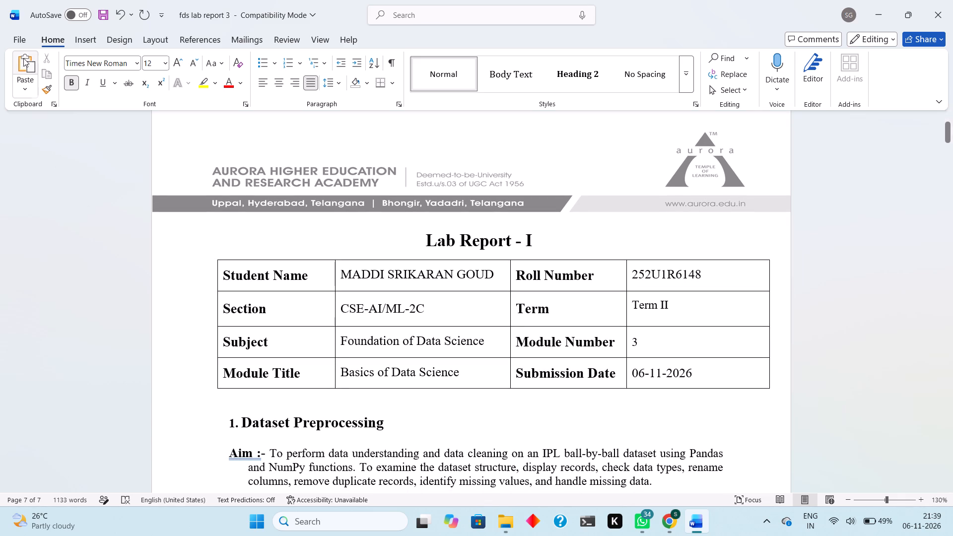
pyautogui.hotkey('ctrl', 's')
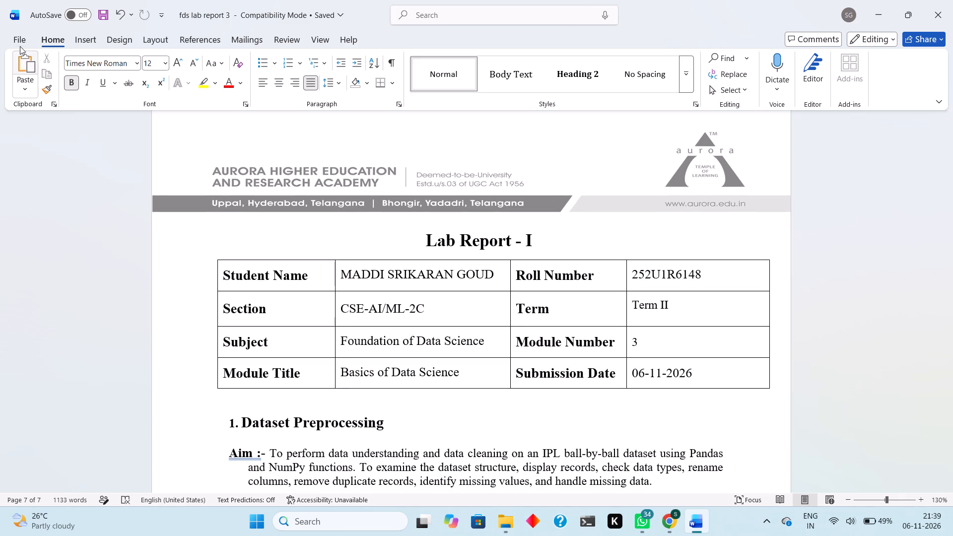
# Save a copy of the report as a PDF named fds lab report 3 in the 2ND YEAR TERM2 folder.
pyautogui.click(20, 46)
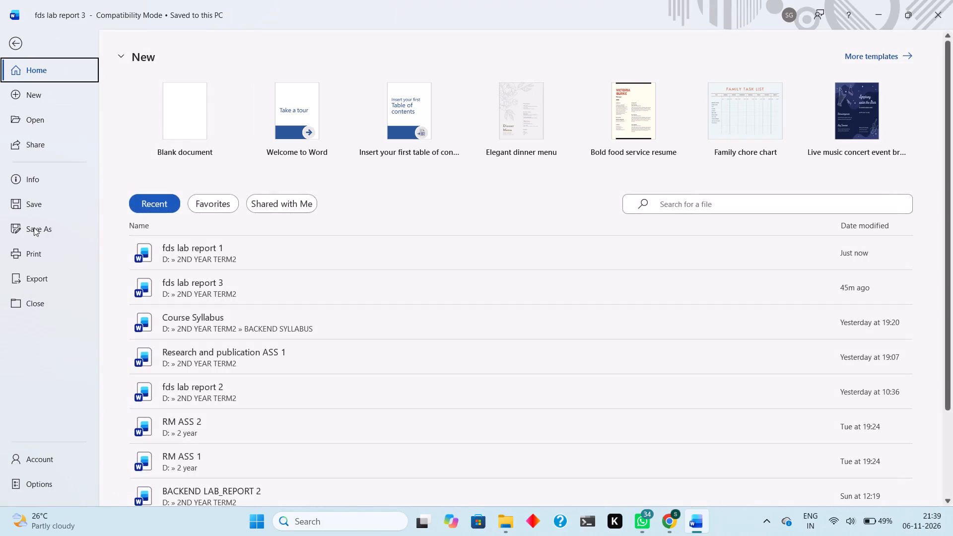
pyautogui.doubleClick(34, 227)
pyautogui.doubleClick(146, 236)
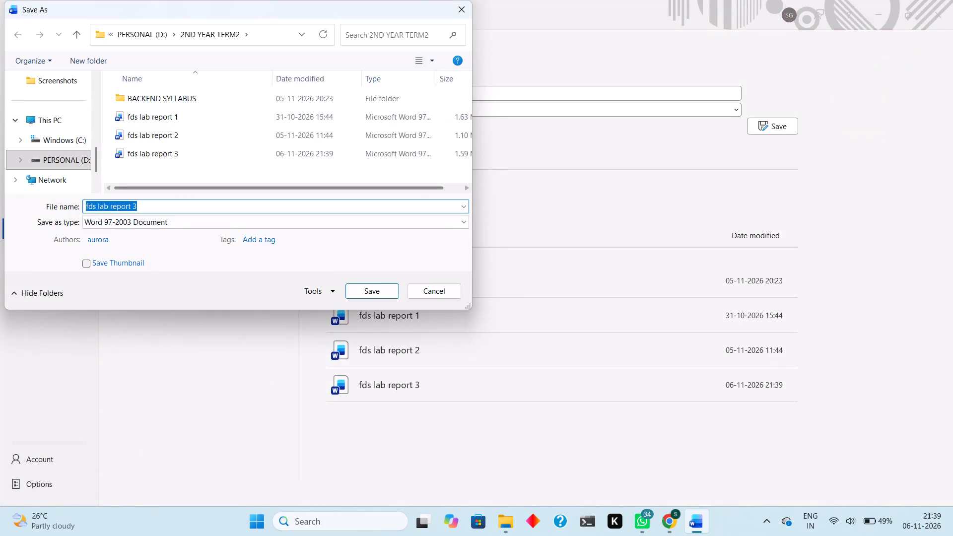
pyautogui.click(175, 225)
pyautogui.click(122, 293)
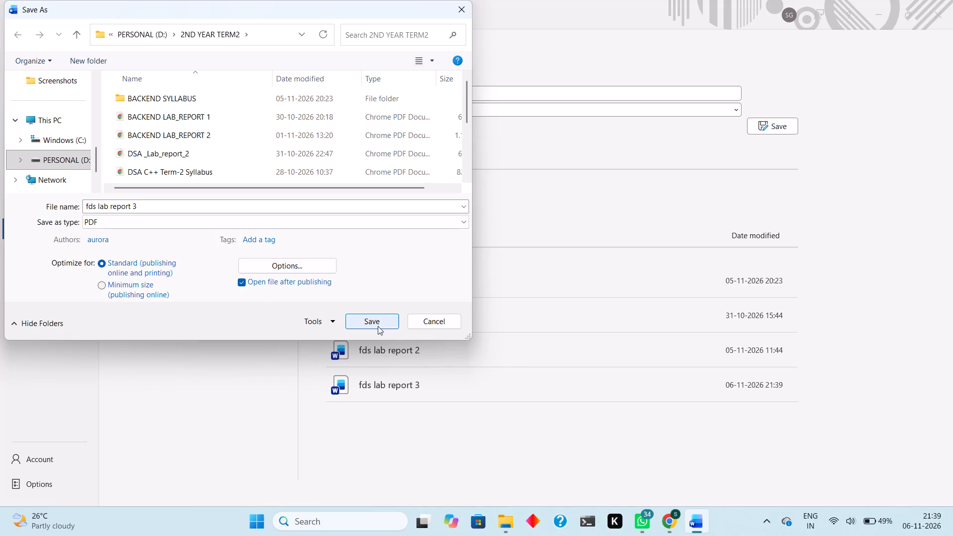
pyautogui.click(378, 326)
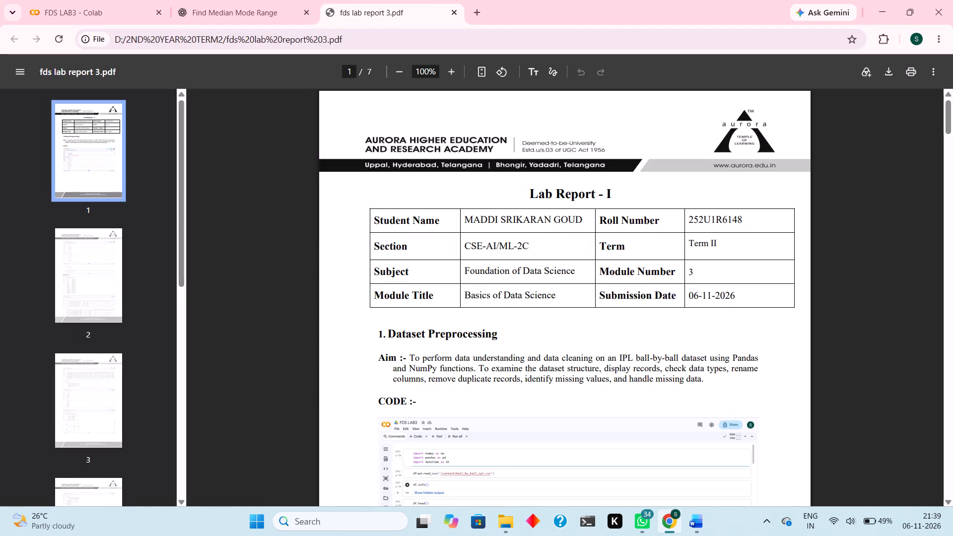
# Open the Aurora university portal in a new tab and go to the Foundations of Data Science assessments.
pyautogui.scroll(-2, 571, 305)
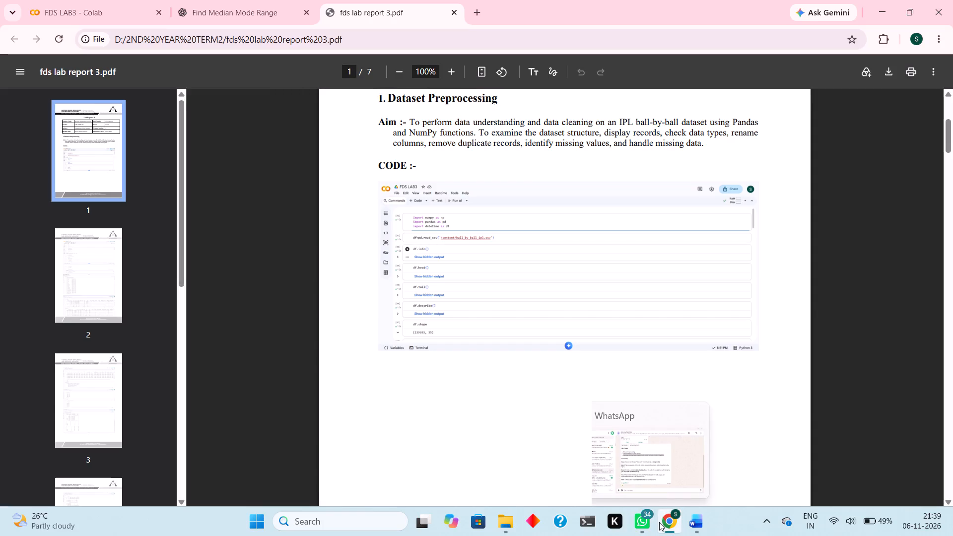
pyautogui.click(483, 5)
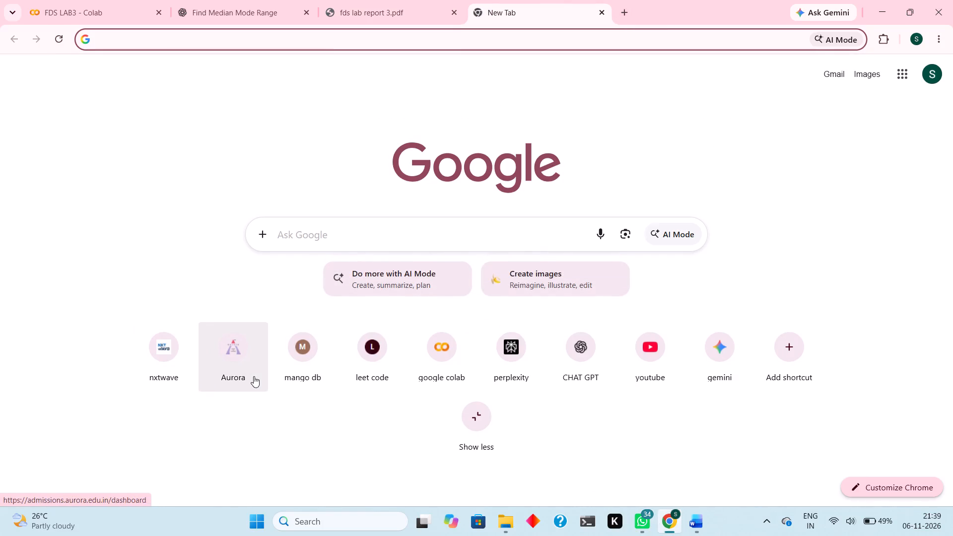
pyautogui.doubleClick(254, 376)
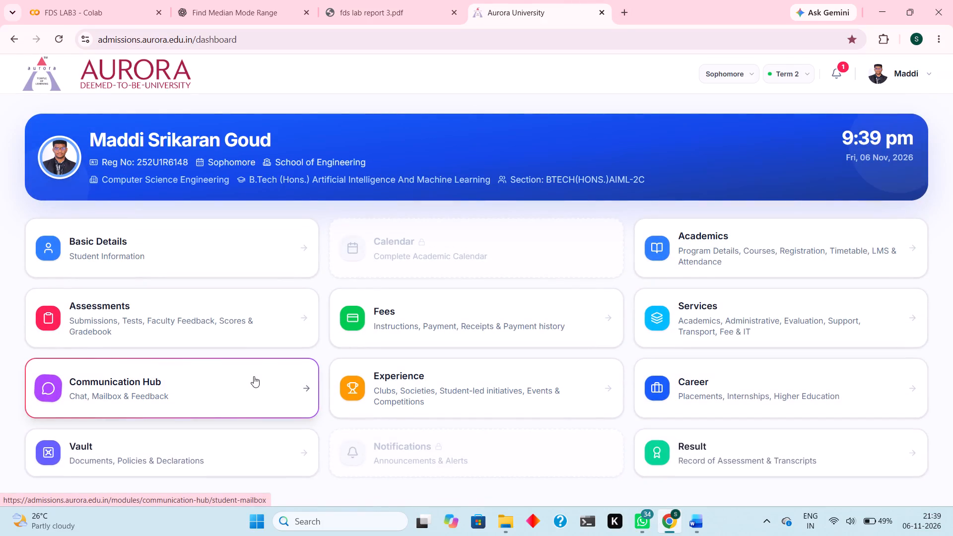
pyautogui.click(252, 321)
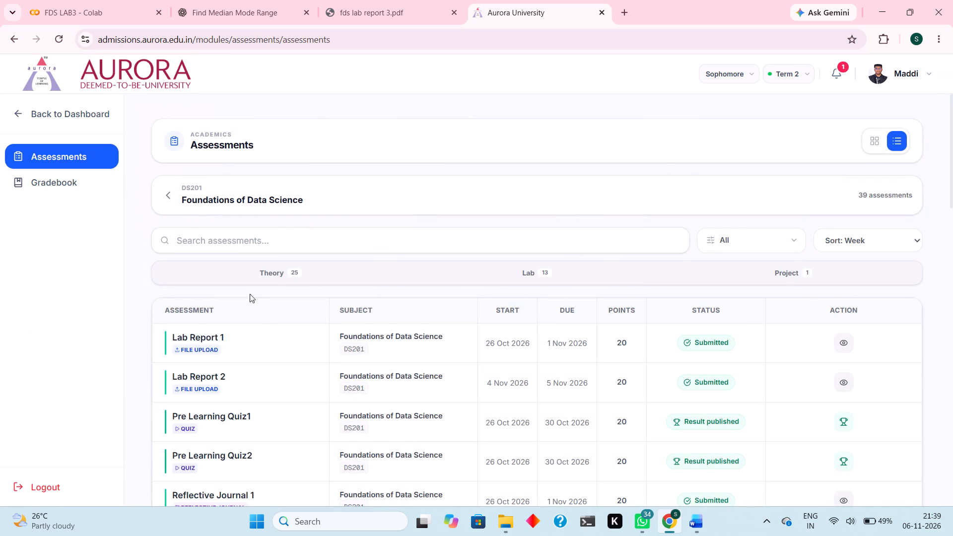
# Submit the fds lab report 3 PDF from the 2ND YEAR TERM2 folder for the Lab Report 3 assessment.
pyautogui.scroll(-3, 268, 331)
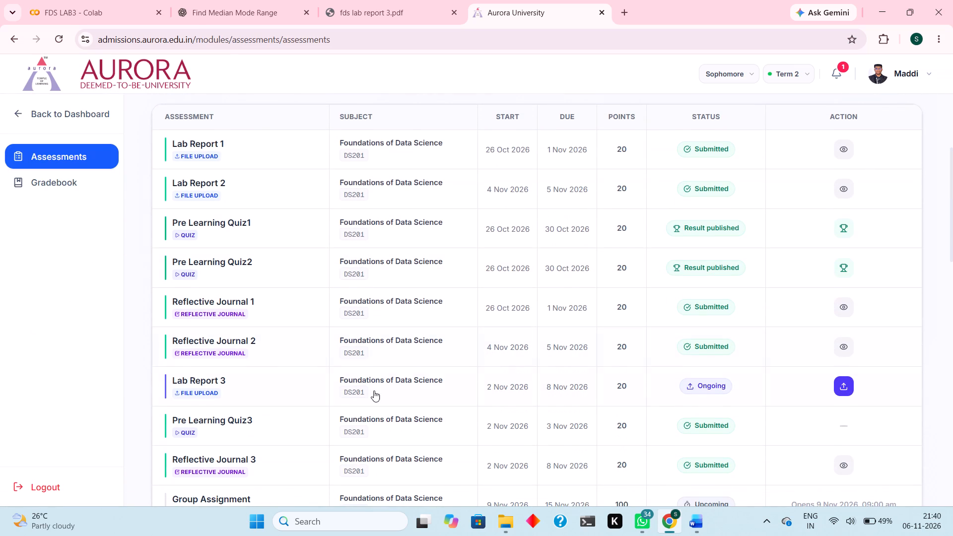
pyautogui.click(849, 382)
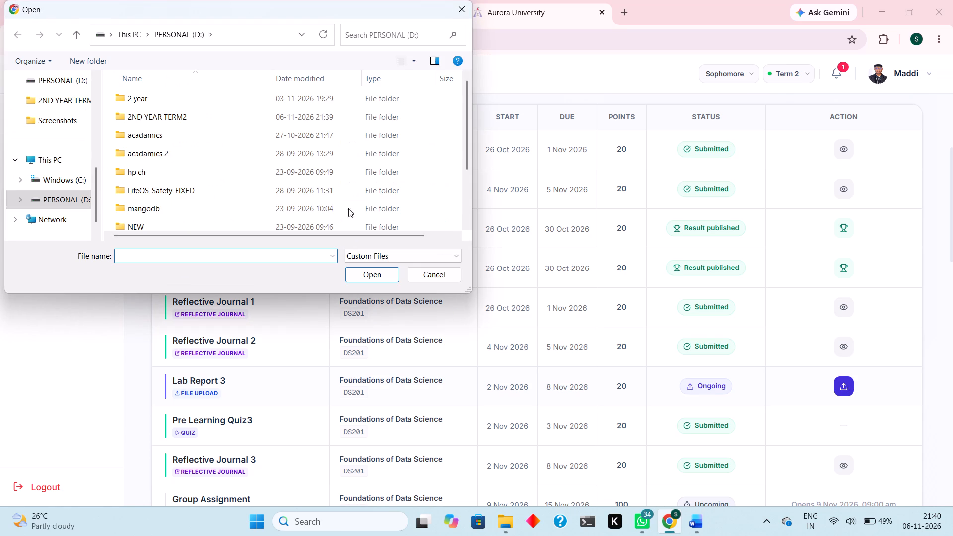
pyautogui.doubleClick(162, 119)
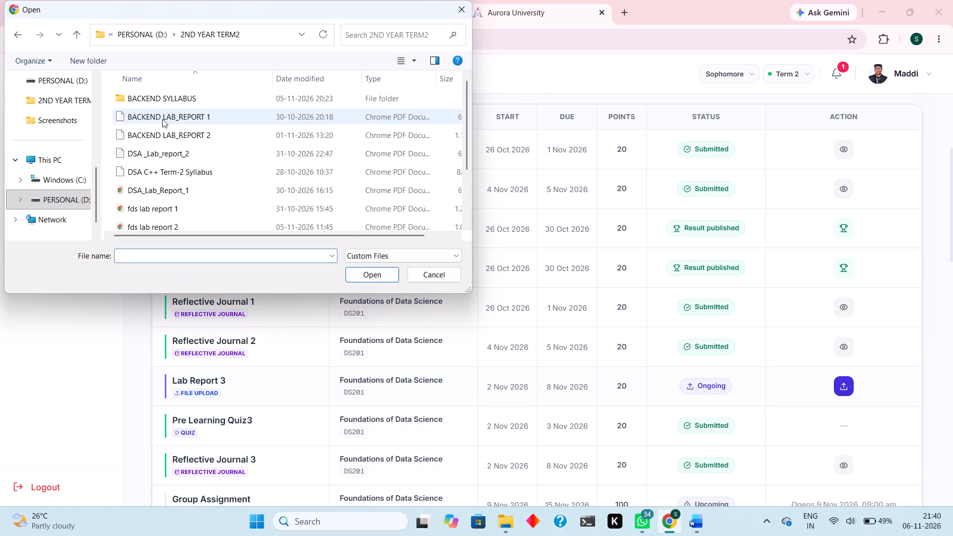
pyautogui.scroll(-1, 175, 151)
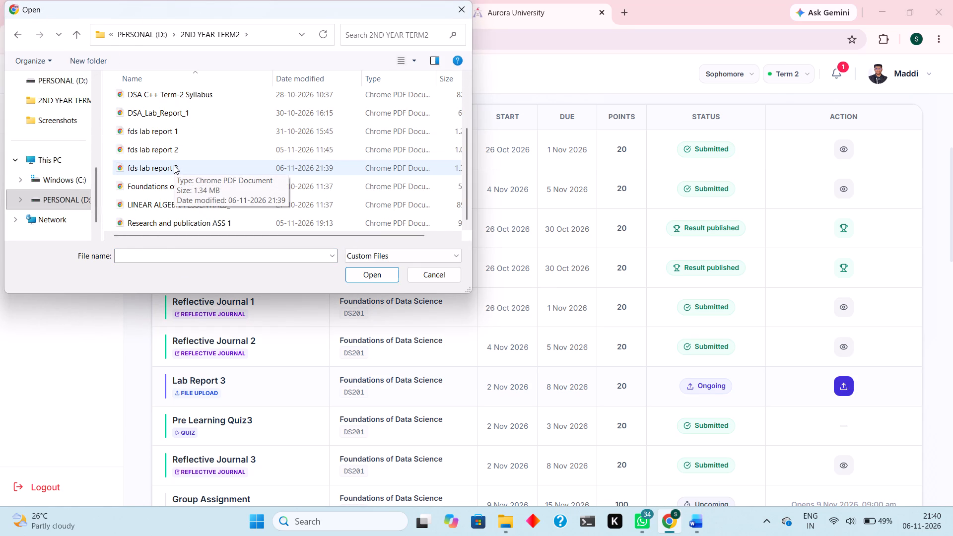
pyautogui.doubleClick(174, 165)
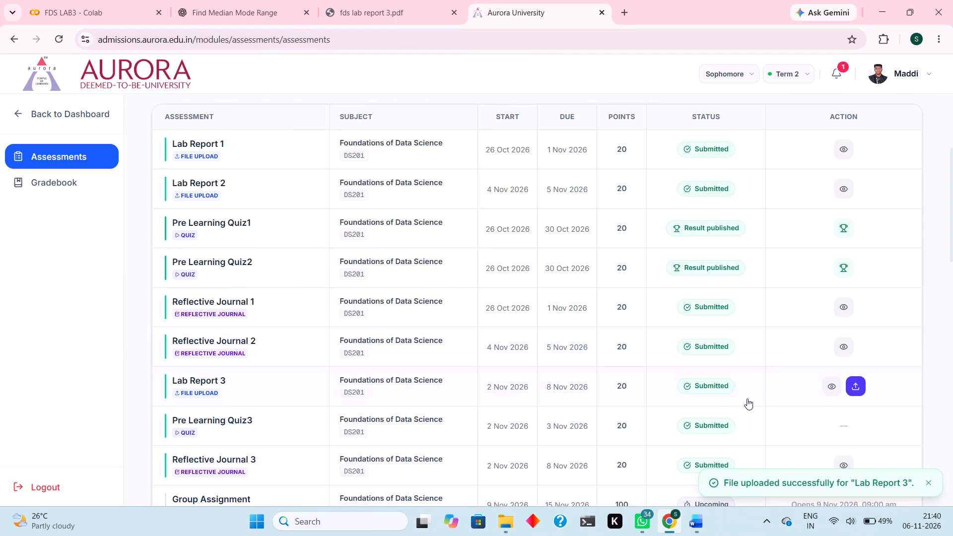
# Open the submitted Lab Report 3 file and review all its pages, including code, outputs, explanations and the Colab link.
pyautogui.click(824, 393)
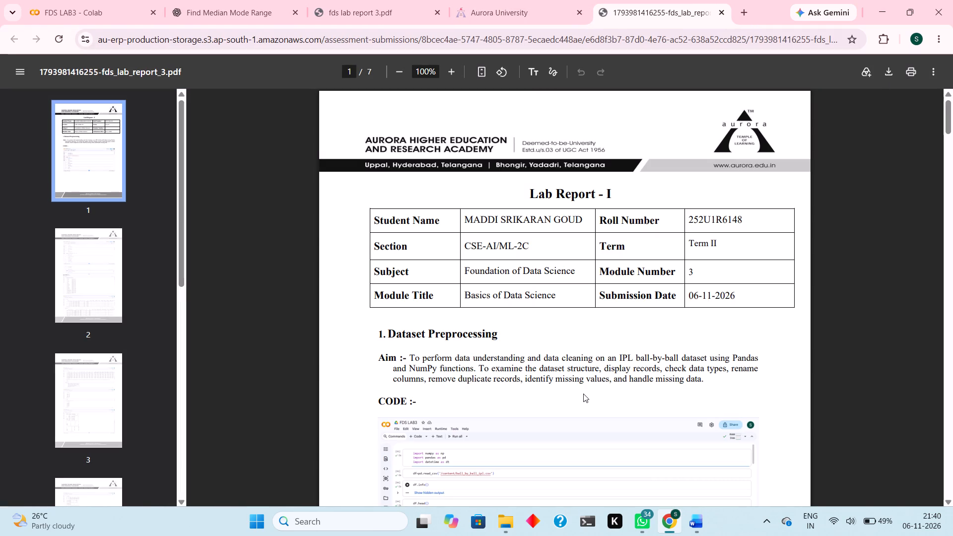
pyautogui.scroll(-4, 583, 394)
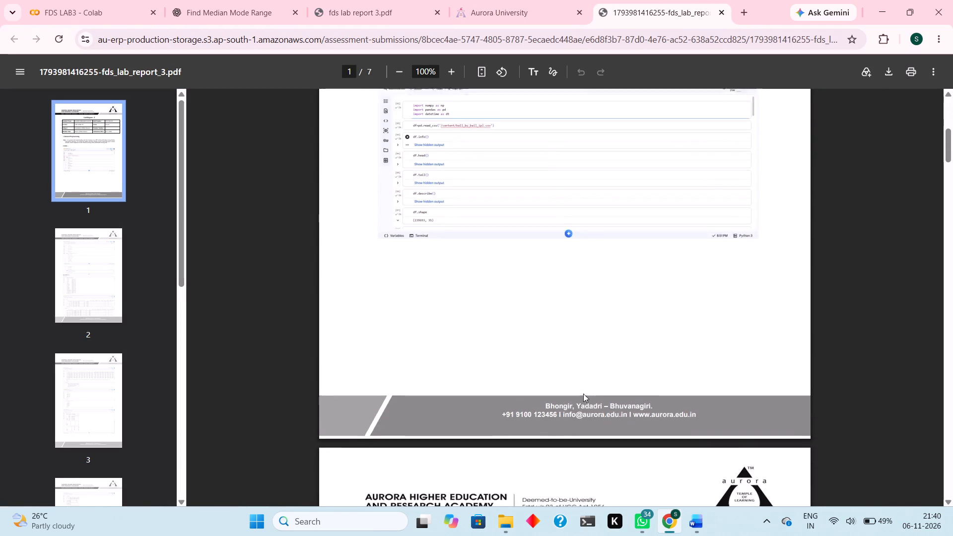
pyautogui.scroll(-5, 583, 394)
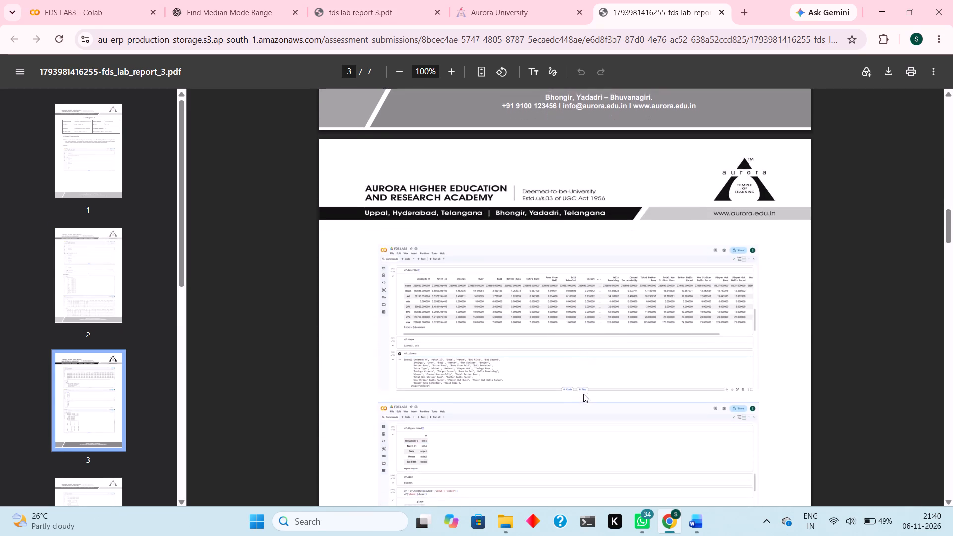
pyautogui.scroll(-4, 583, 394)
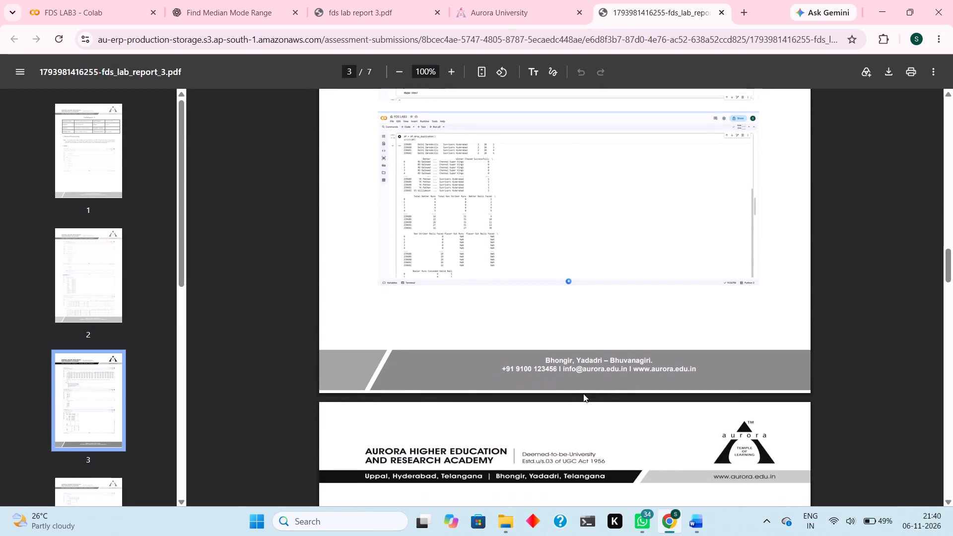
pyautogui.scroll(-3, 583, 394)
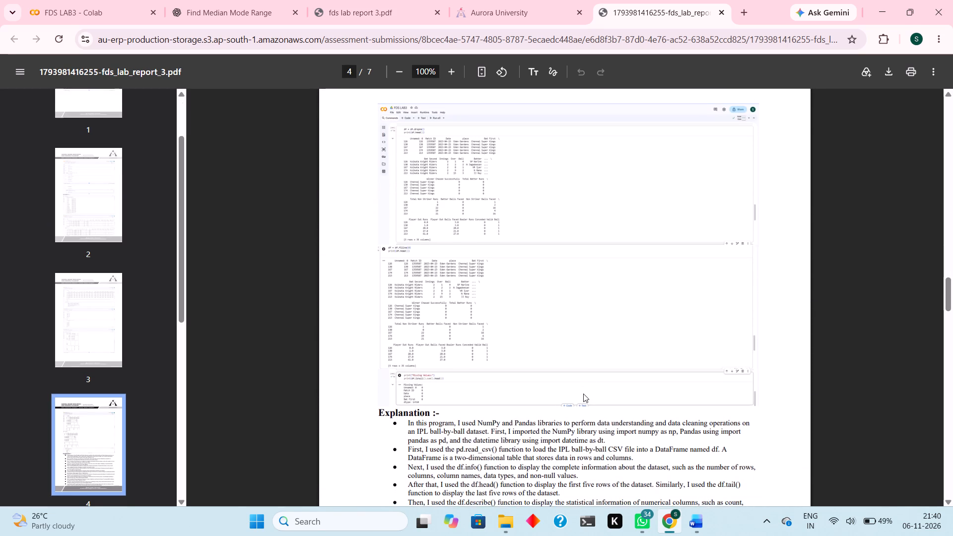
pyautogui.scroll(-4, 583, 394)
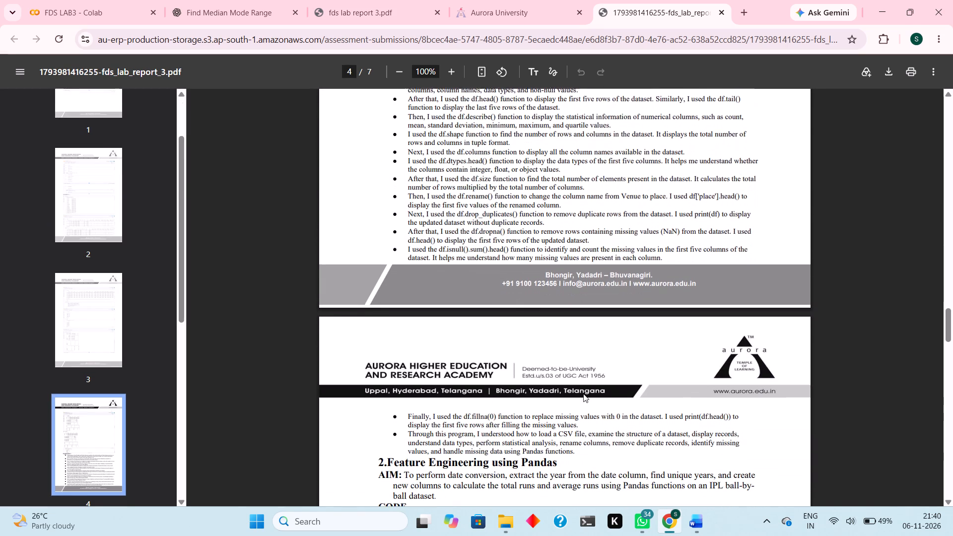
pyautogui.scroll(-7, 583, 394)
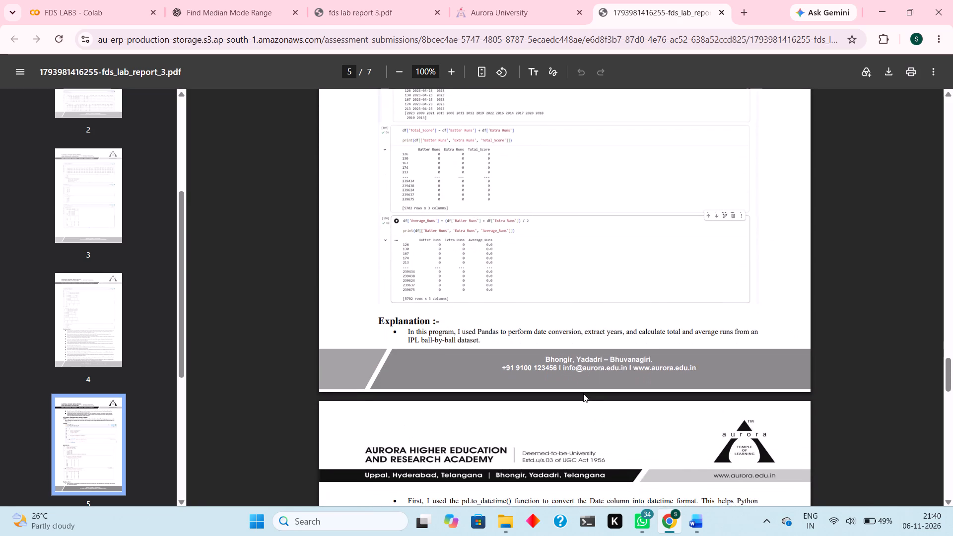
pyautogui.scroll(-3, 583, 394)
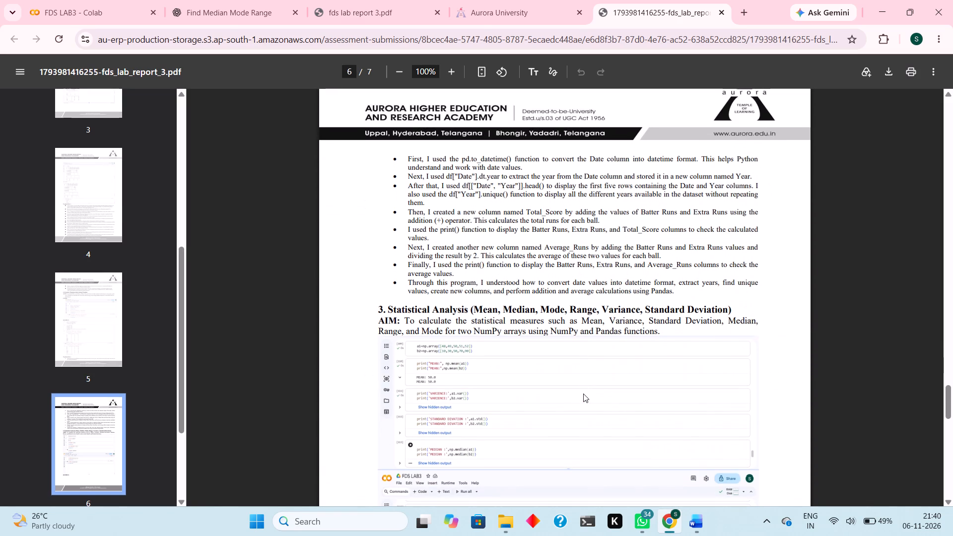
pyautogui.scroll(-3, 583, 394)
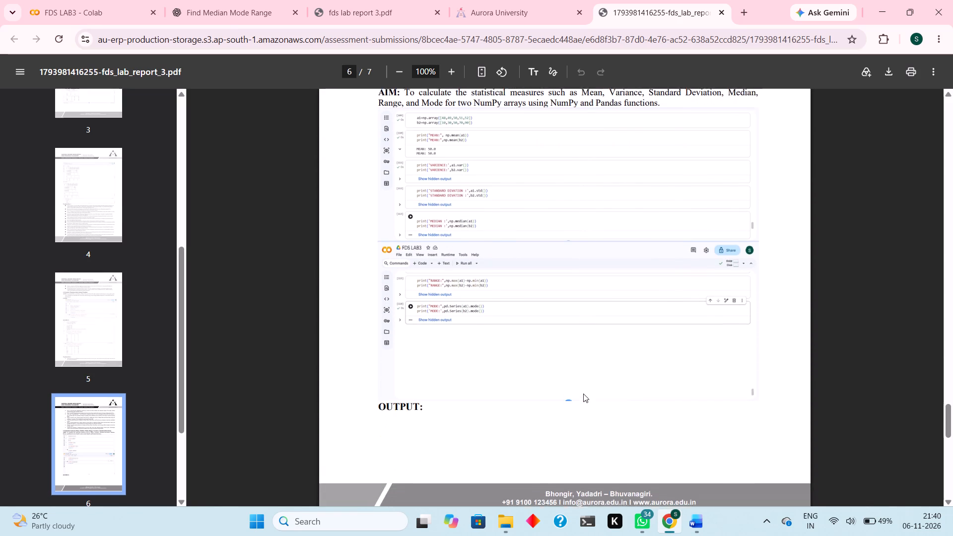
pyautogui.scroll(-2, 583, 394)
pyautogui.scroll(1, 583, 394)
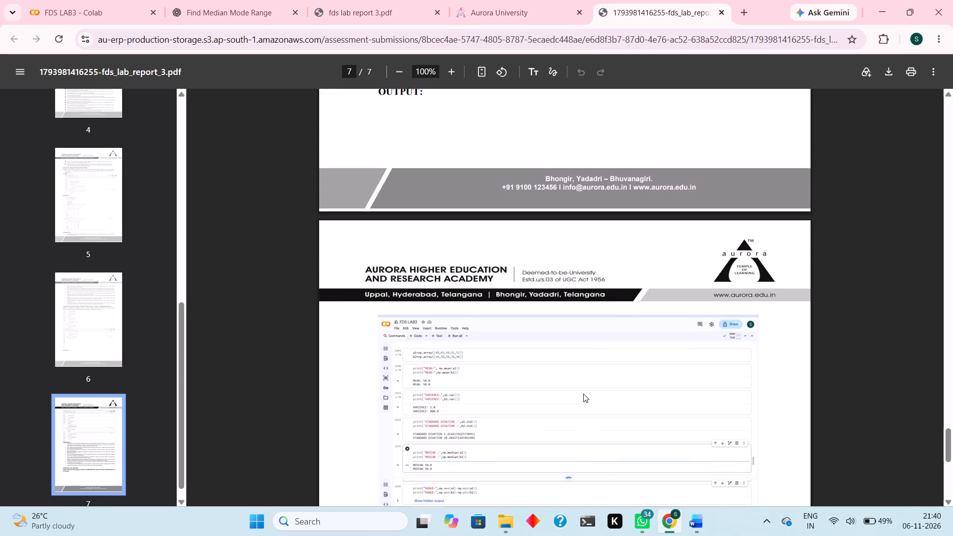
pyautogui.scroll(-3, 583, 394)
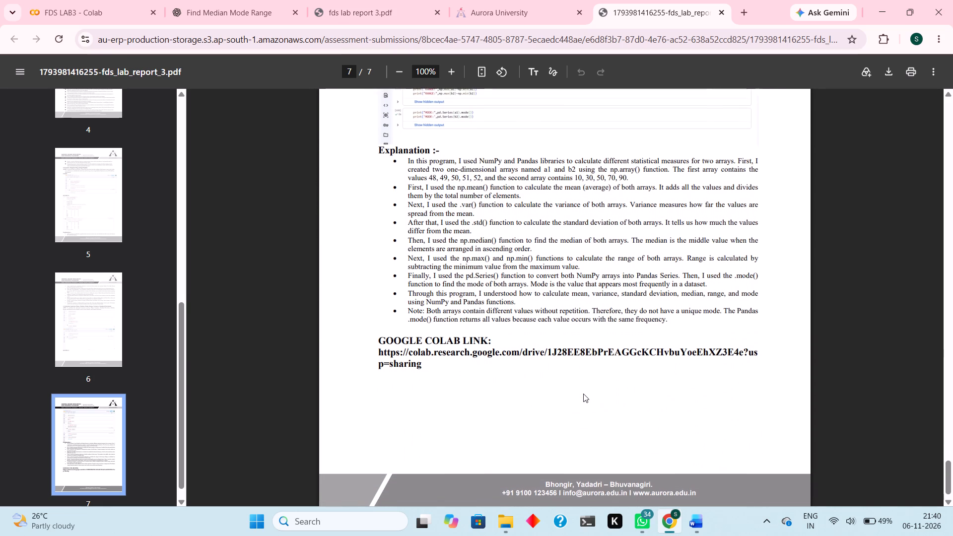
pyautogui.scroll(3, 415, 261)
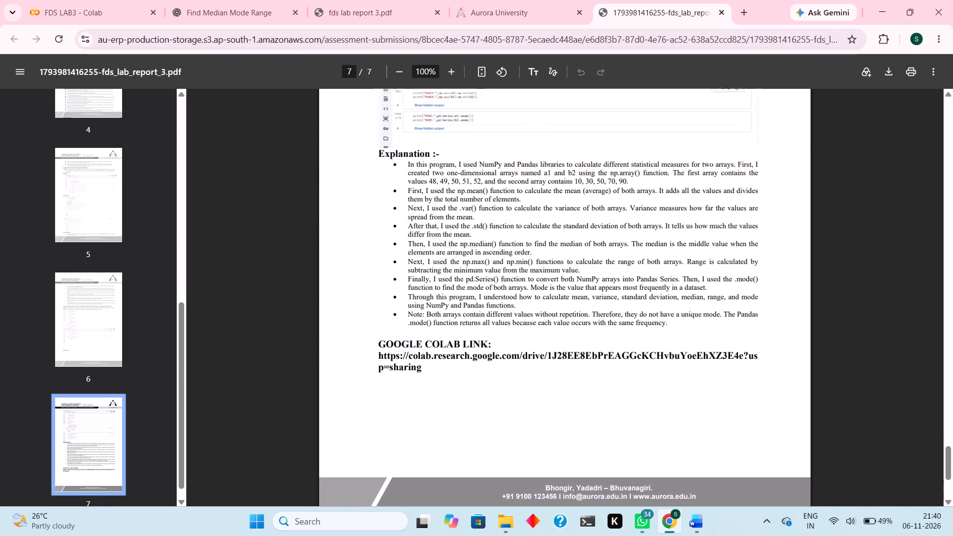
pyautogui.scroll(20, 415, 261)
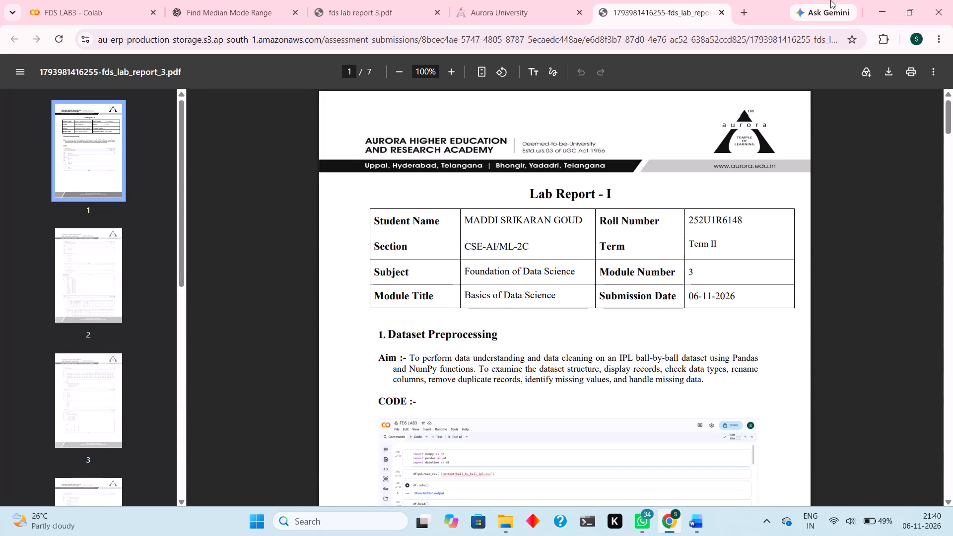
# Close the browser and the fds lab report 3 document in Word.
pyautogui.click(952, 0)
pyautogui.click(952, 0)
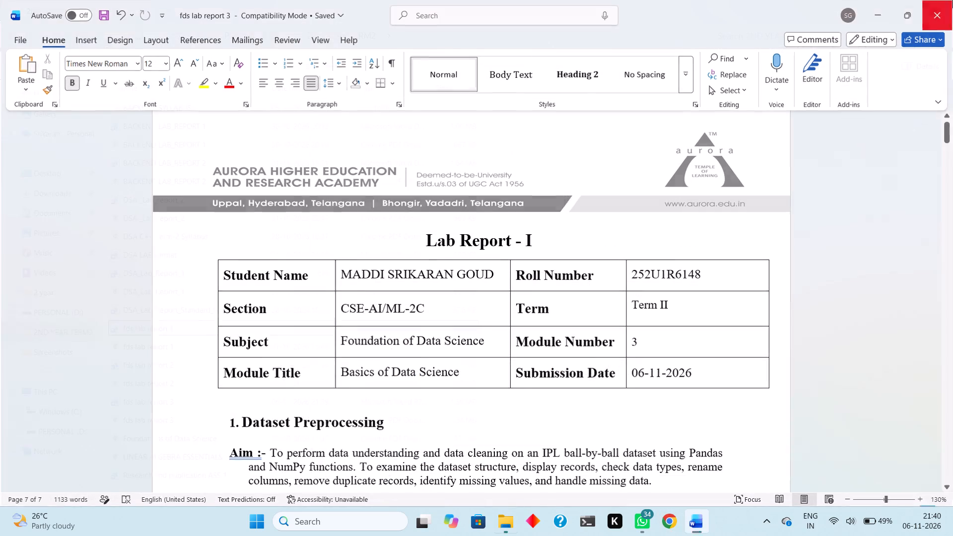